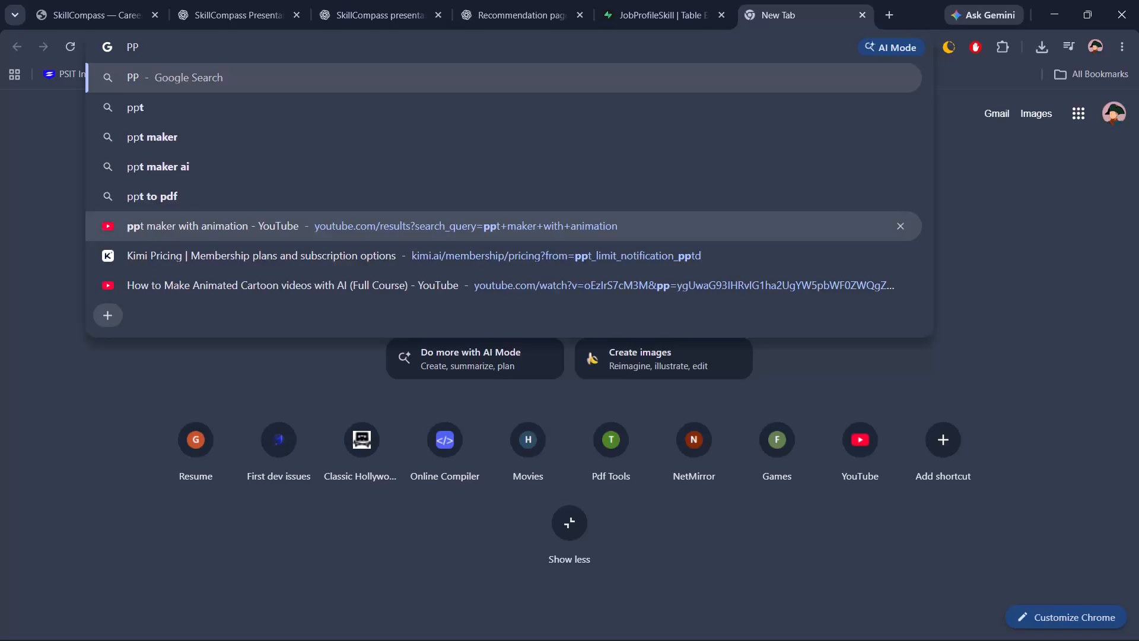
type("T")
key("space")
type("enhancer")
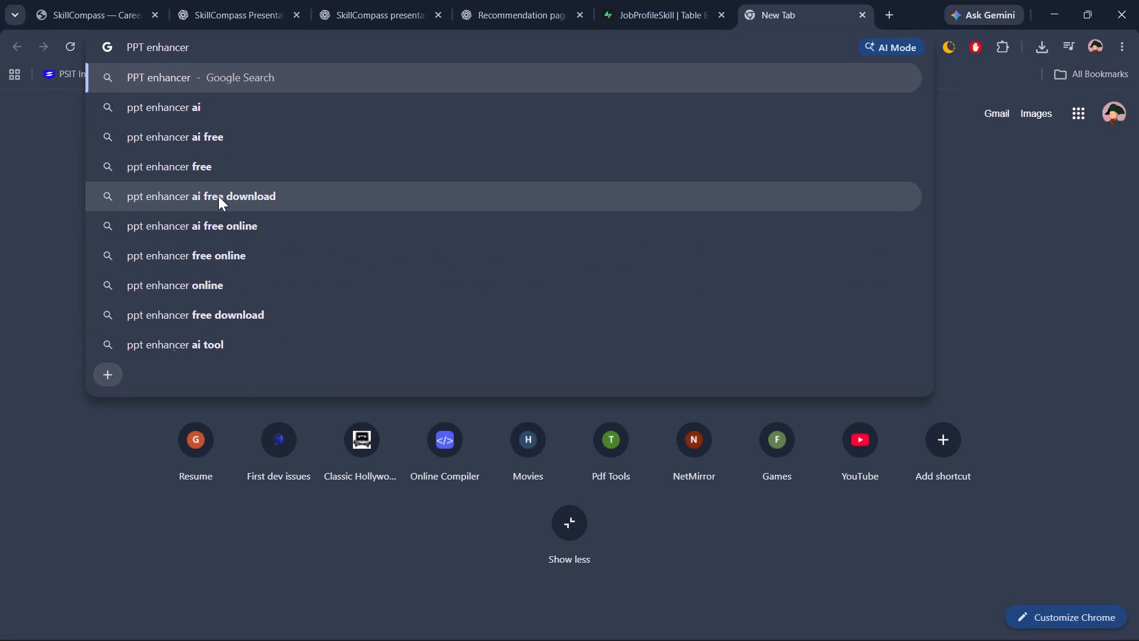
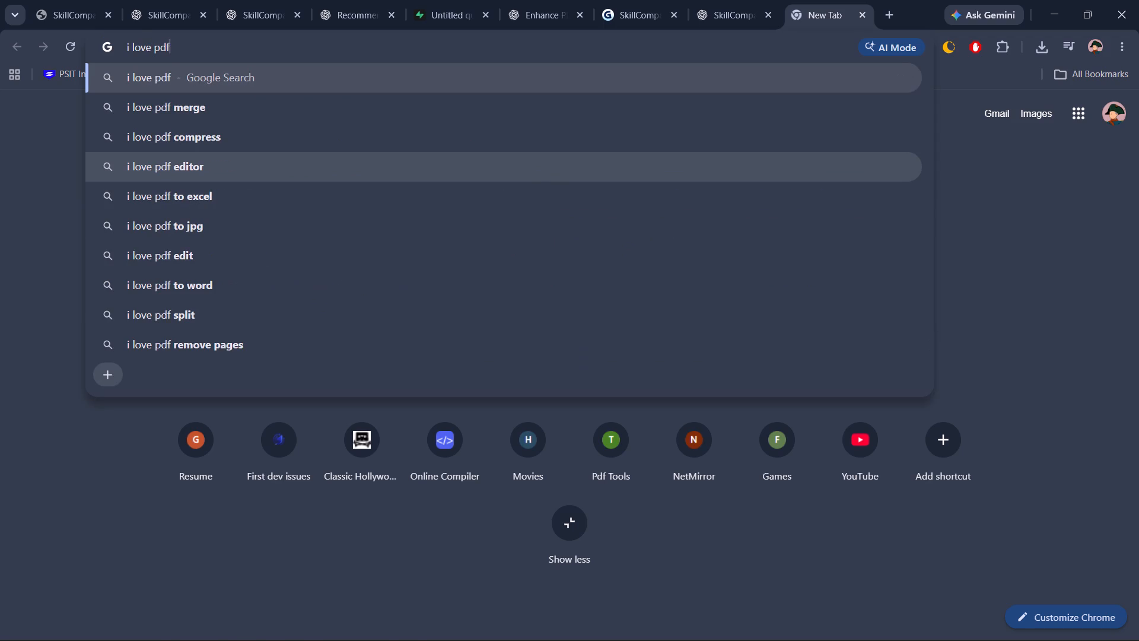
key("Return")
left_click(194, 255)
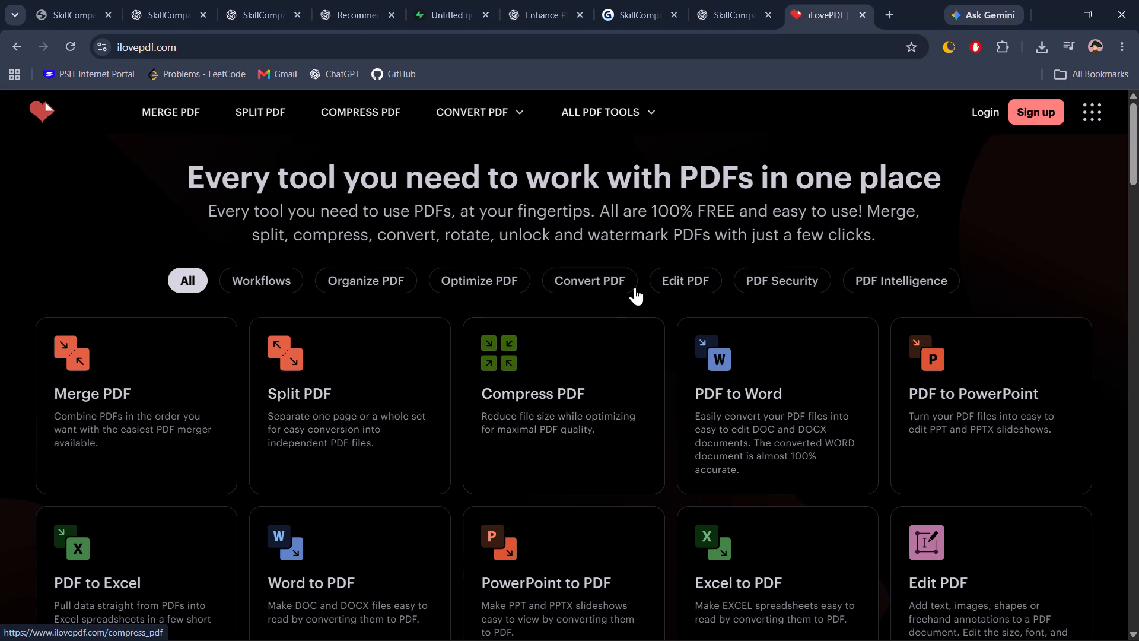
Look through iLovePDF's full list of tools for a suitable presentation conversion tool.
scroll(635, 287, "down", 2)
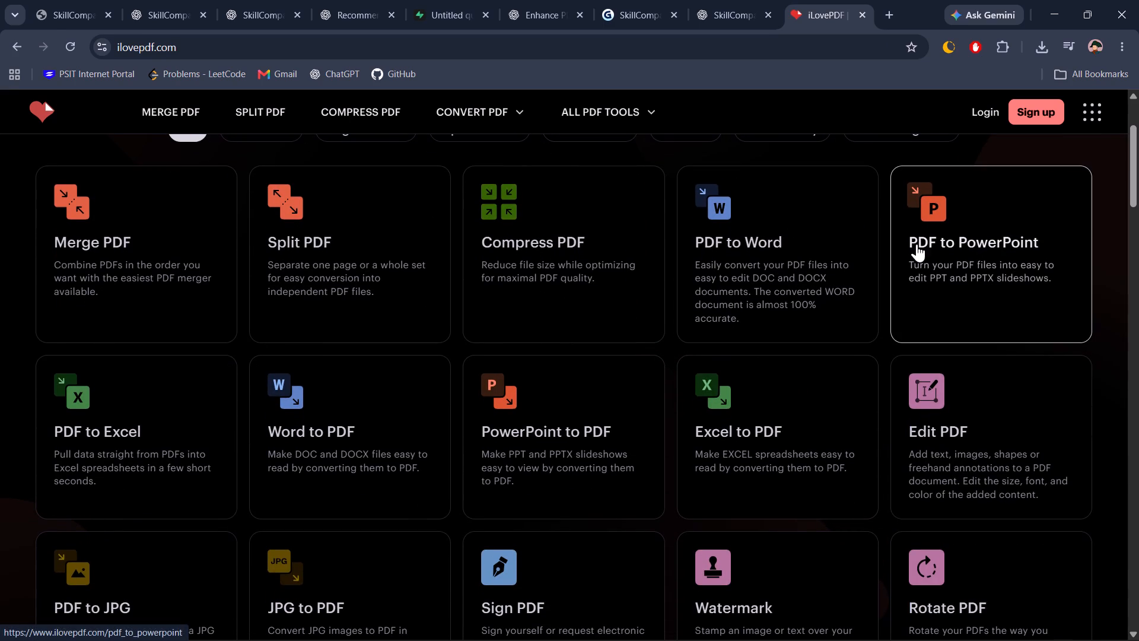
scroll(478, 412, "down", 1)
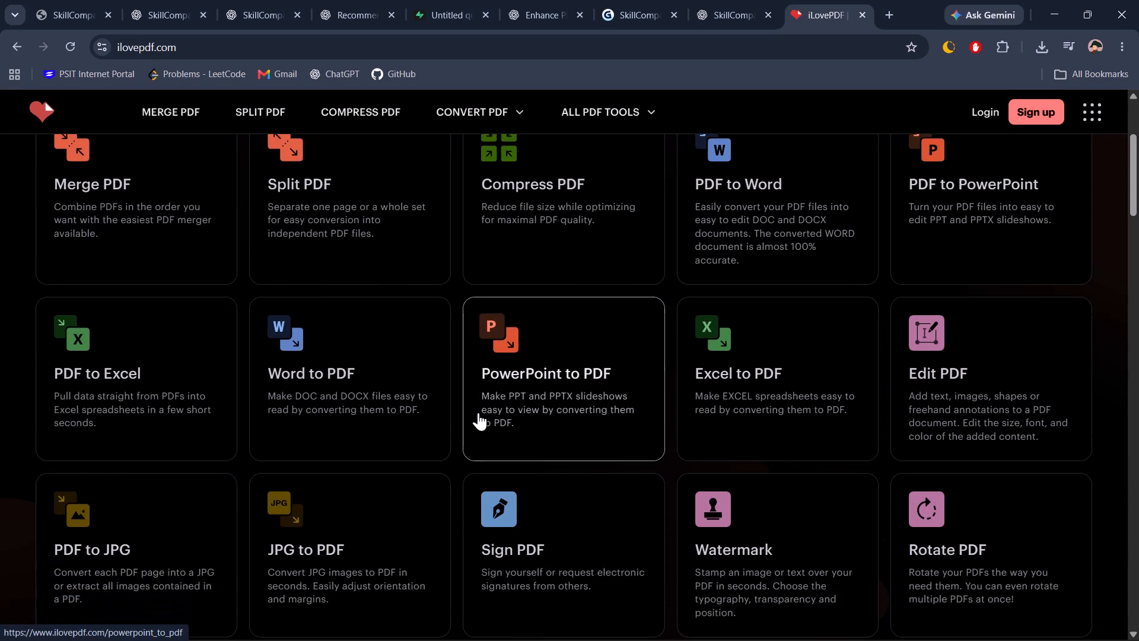
scroll(478, 412, "down", 2)
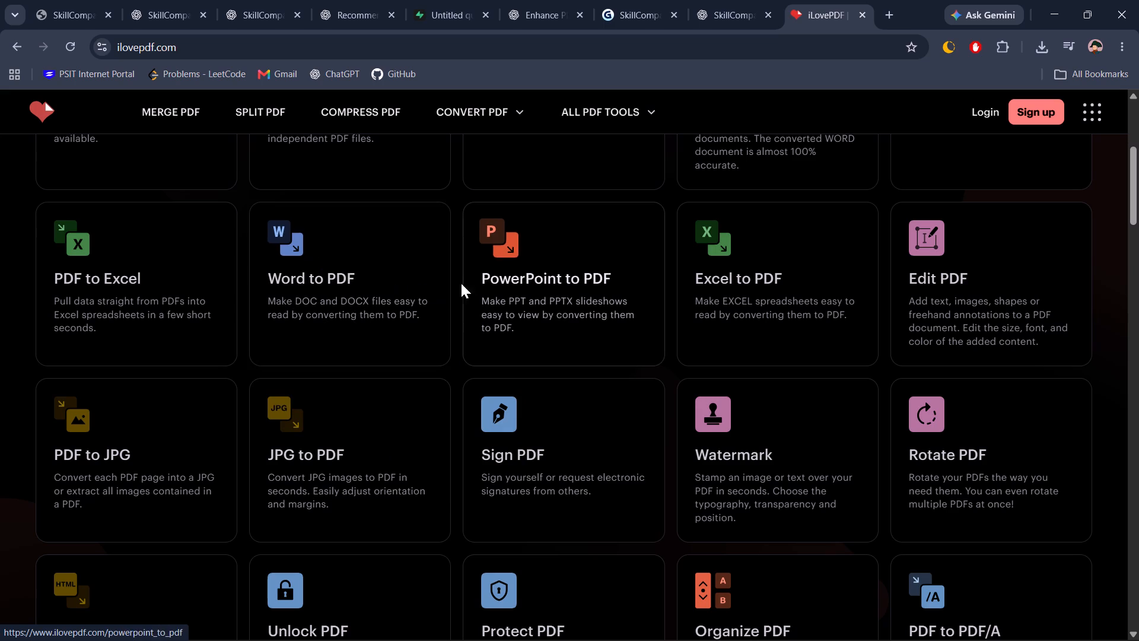
scroll(401, 347, "down", 5)
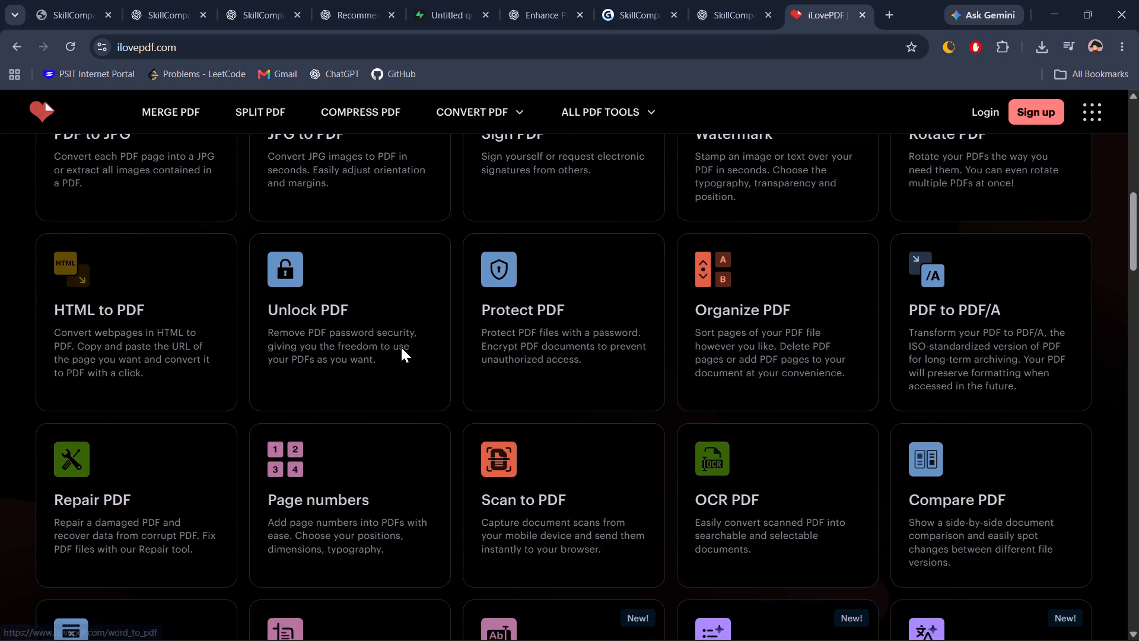
scroll(401, 347, "down", 3)
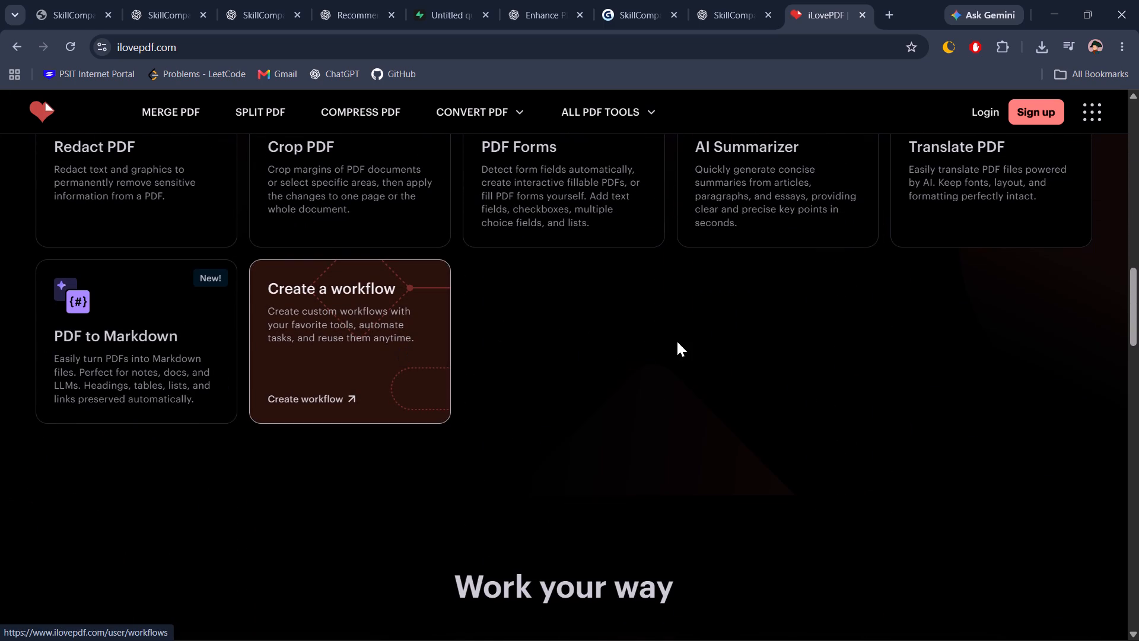
scroll(677, 341, "up", 11)
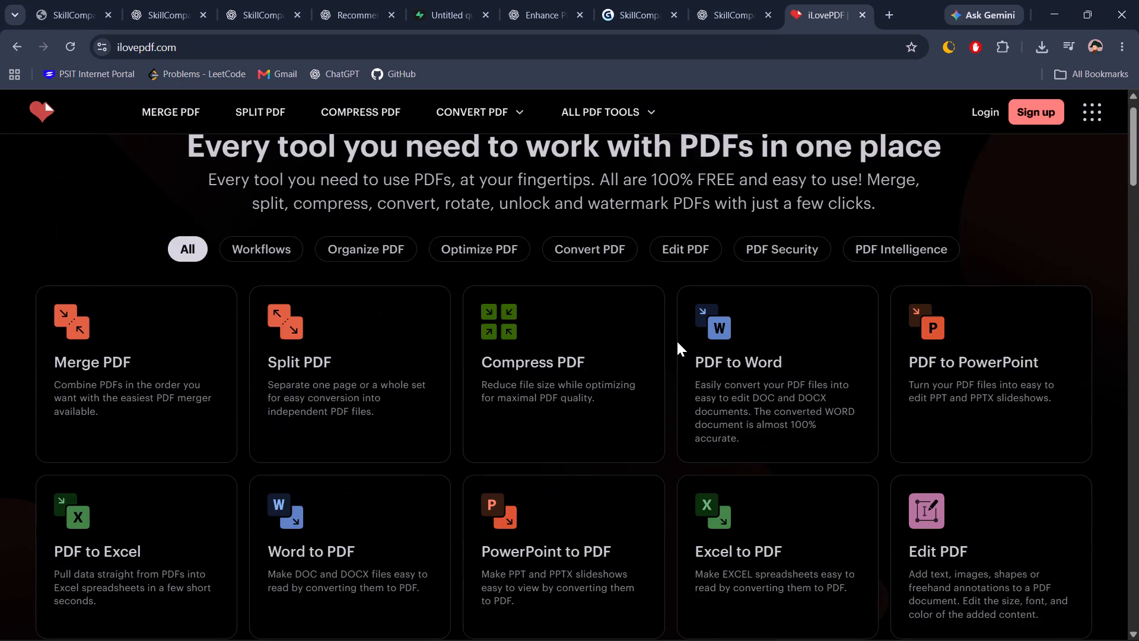
Open iLovePDF's PowerPoint to PDF converter.
scroll(631, 233, "right", 8)
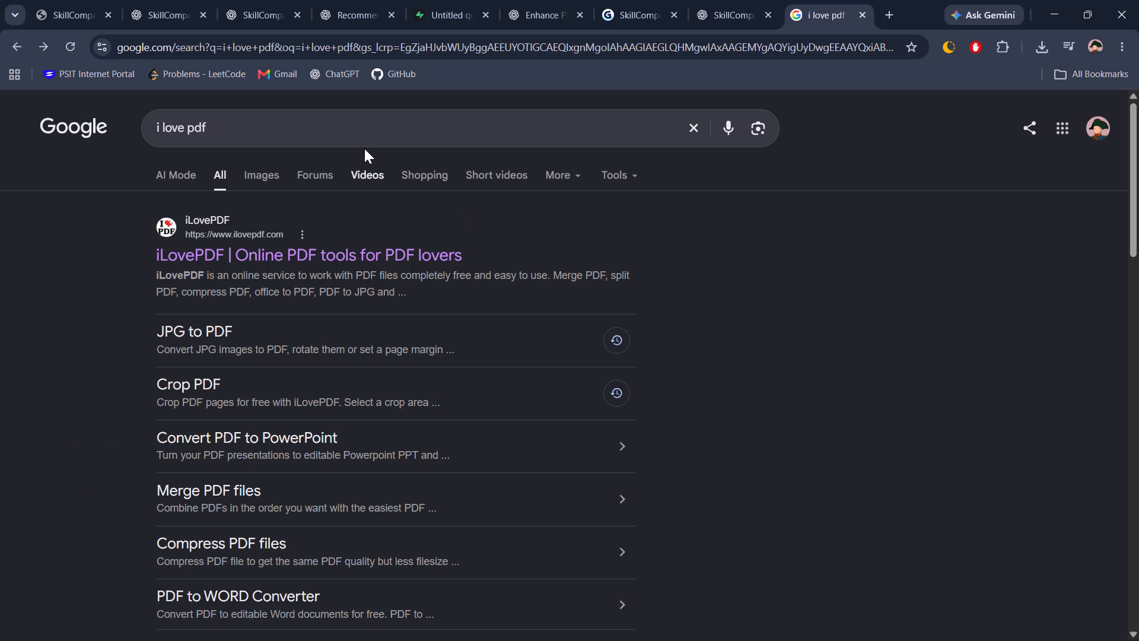
left_click(326, 252)
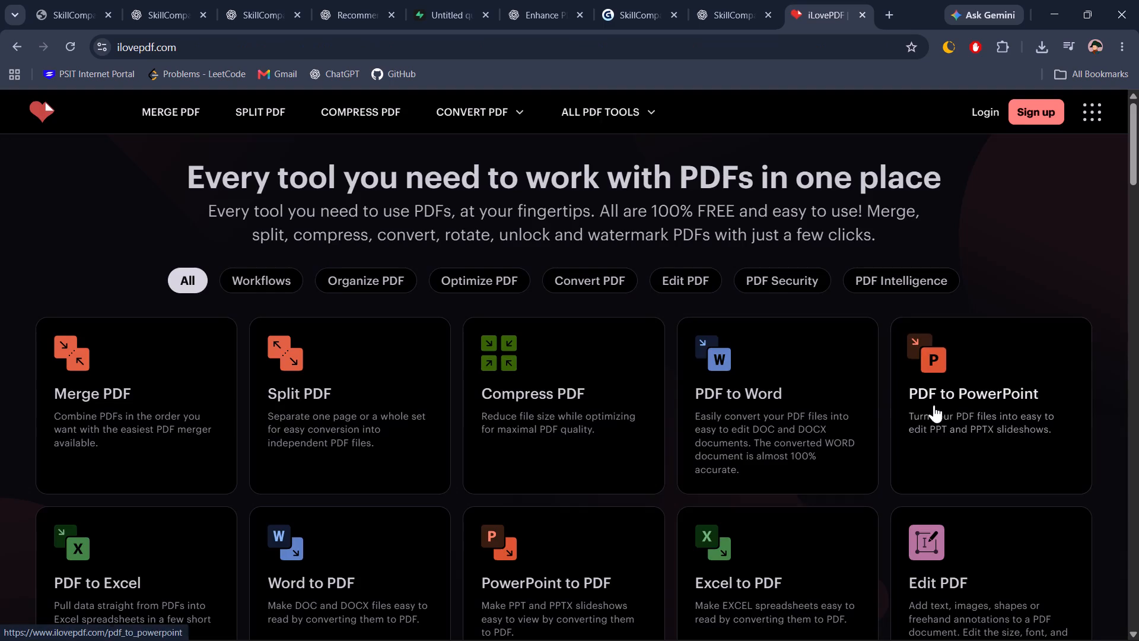
scroll(941, 413, "down", 1)
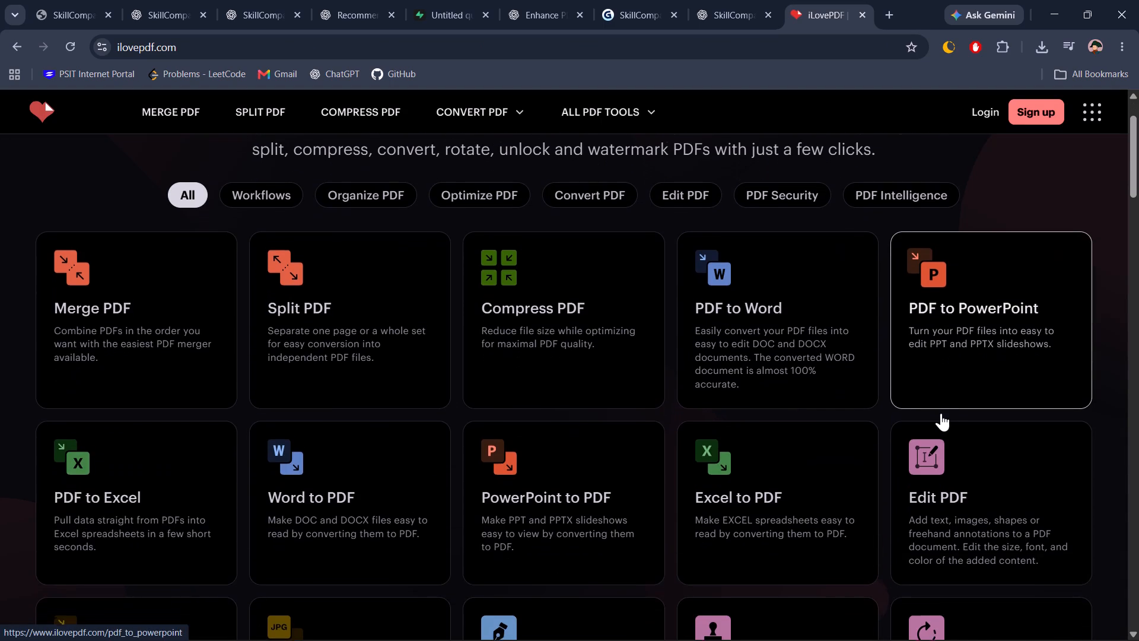
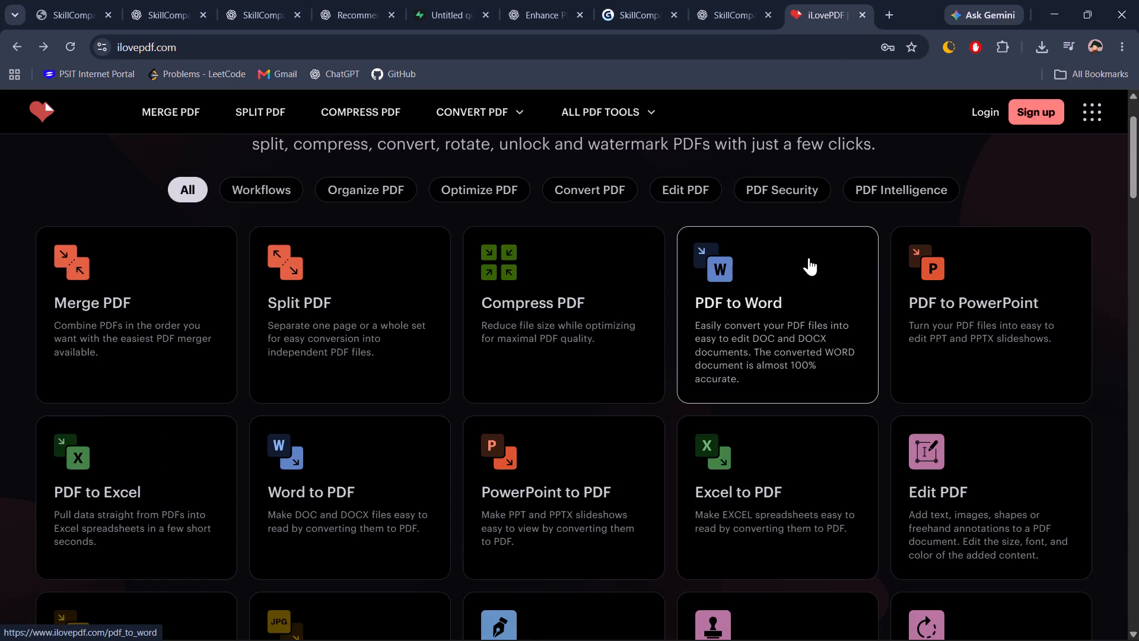
Go back to the Google results, search for "ppt to image converter" and open CloudConvert's PPT to JPG Converter.
scroll(809, 258, "right", 13)
left_click(289, 124)
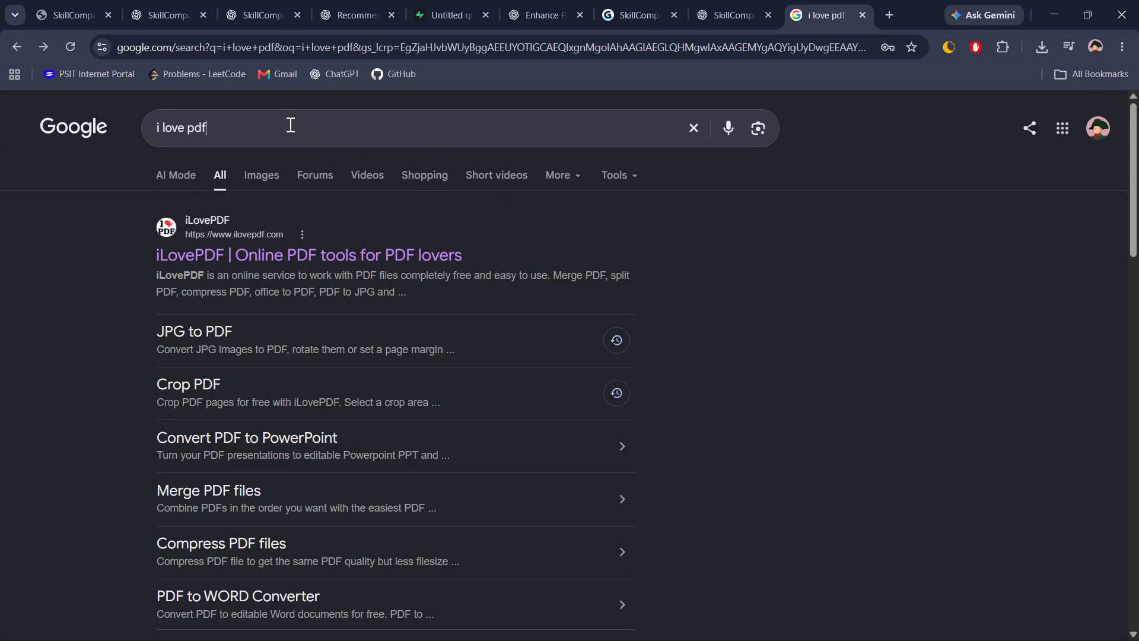
key("BackSpace")
key("BackSpace")
key("BackSpace")
key("BackSpace")
key("BackSpace")
key("BackSpace")
key("BackSpace")
key("BackSpace")
key("BackSpace")
key("BackSpace")
key("BackSpace")
key("BackSpace")
key("BackSpace")
key("BackSpace")
key("BackSpace")
key("BackSpace")
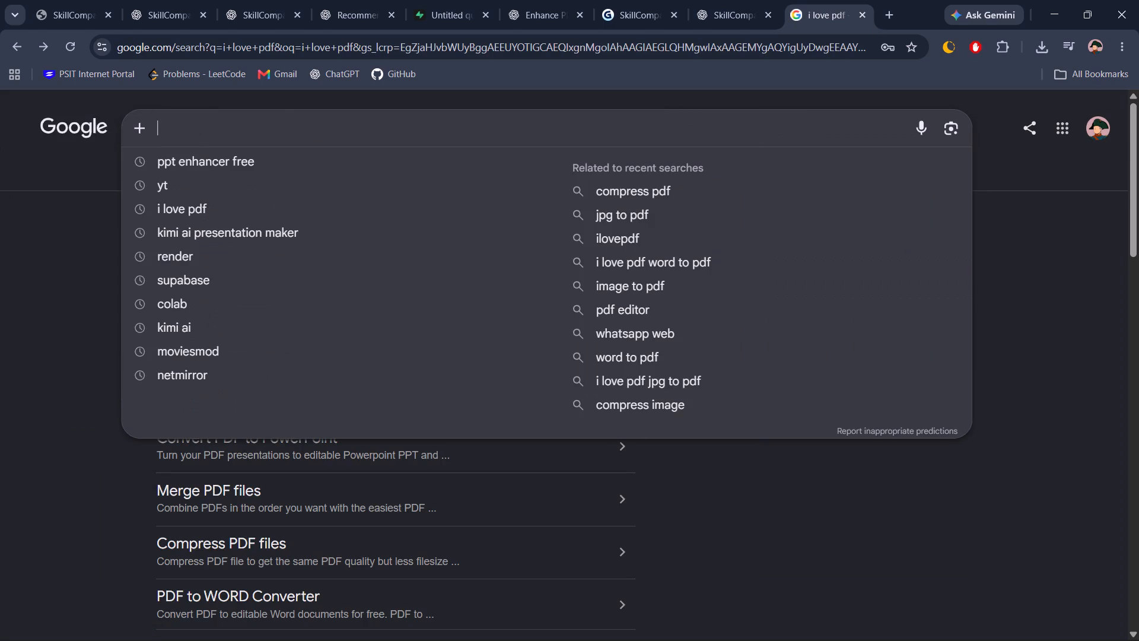
key("p")
type("pt to im")
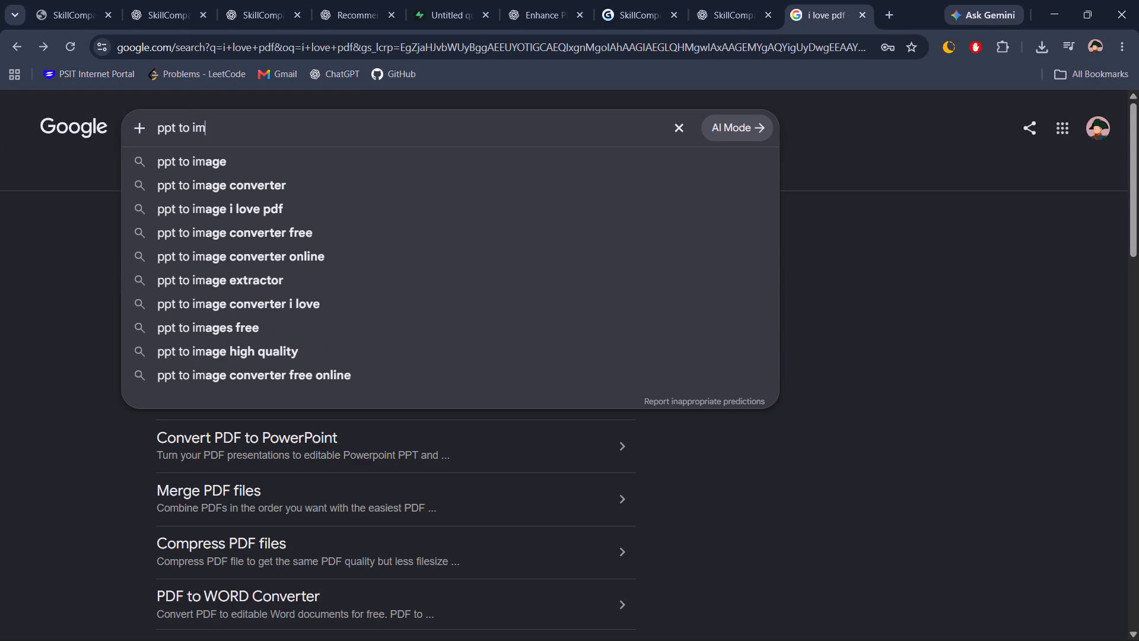
left_click(231, 186)
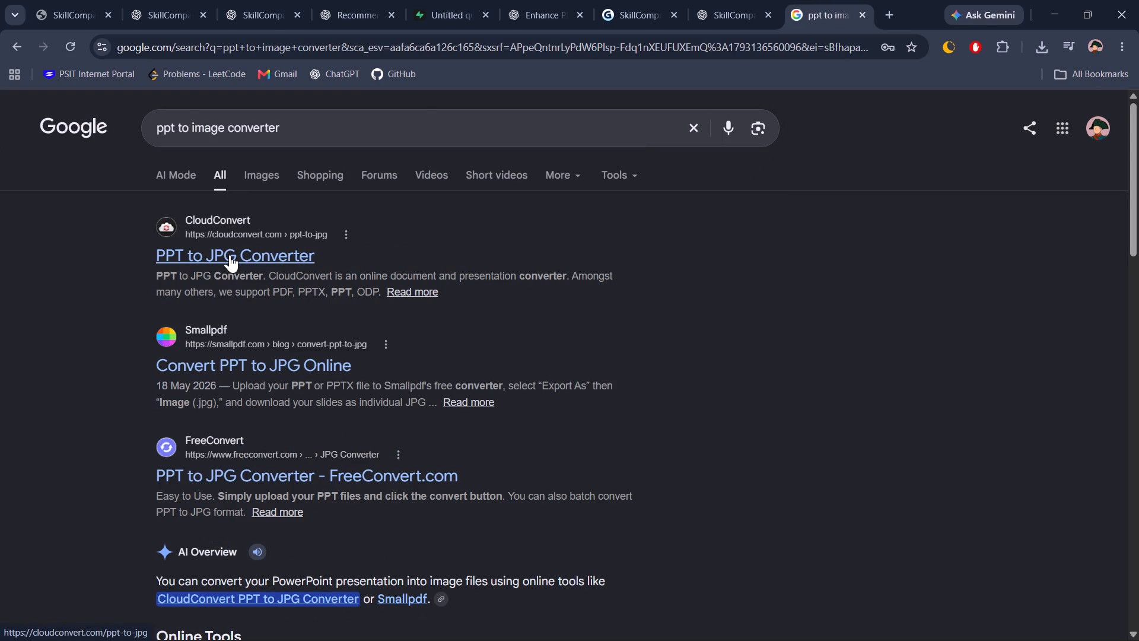
left_click(230, 255)
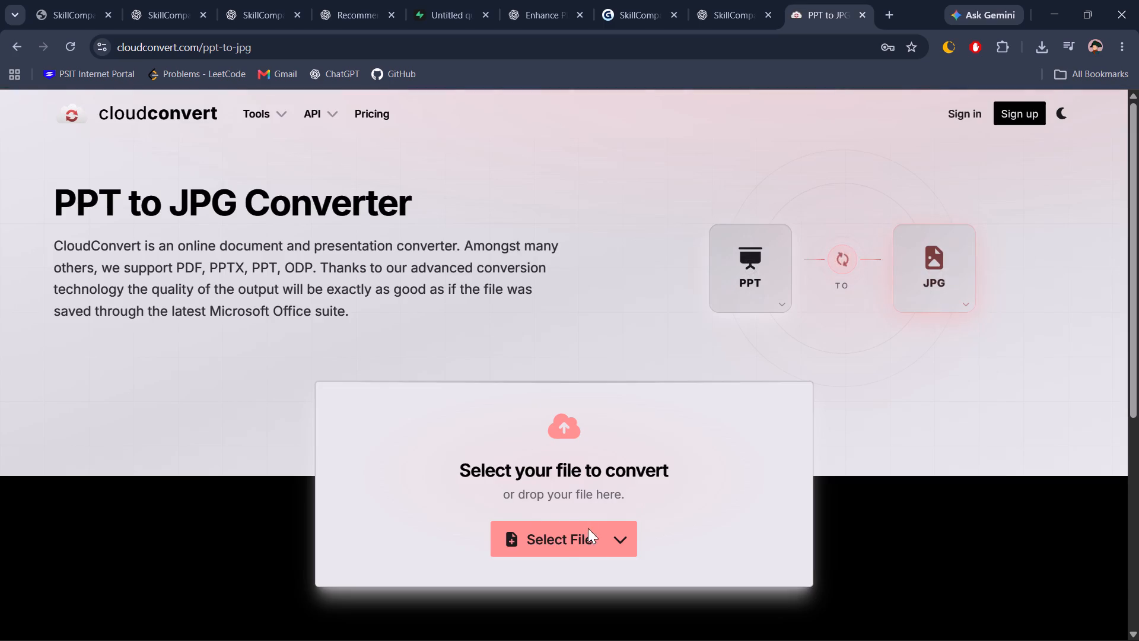
Convert "SkillCompass_Project_Presentation (1).pptx" from Downloads to JPG and download the resulting zip.
left_click(559, 549)
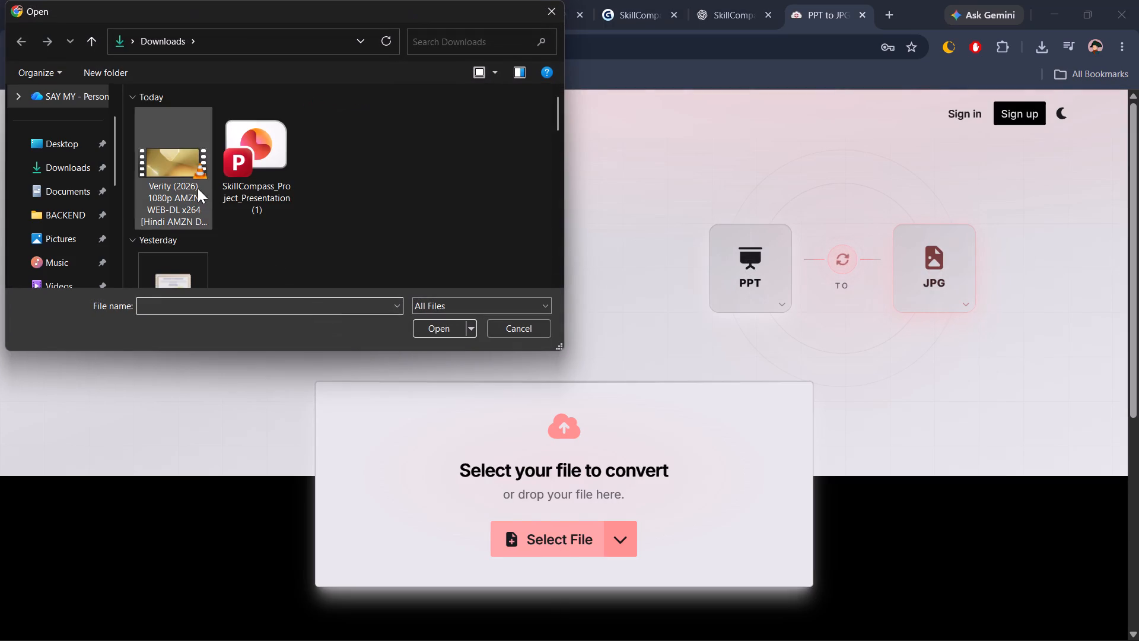
double_click(240, 173)
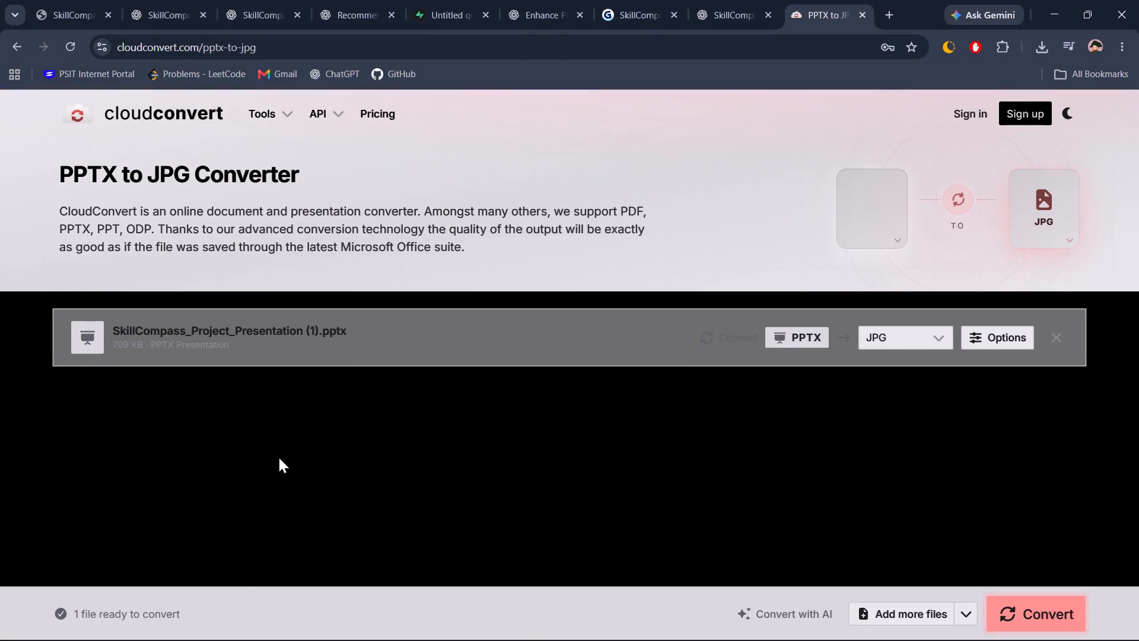
left_click(1045, 610)
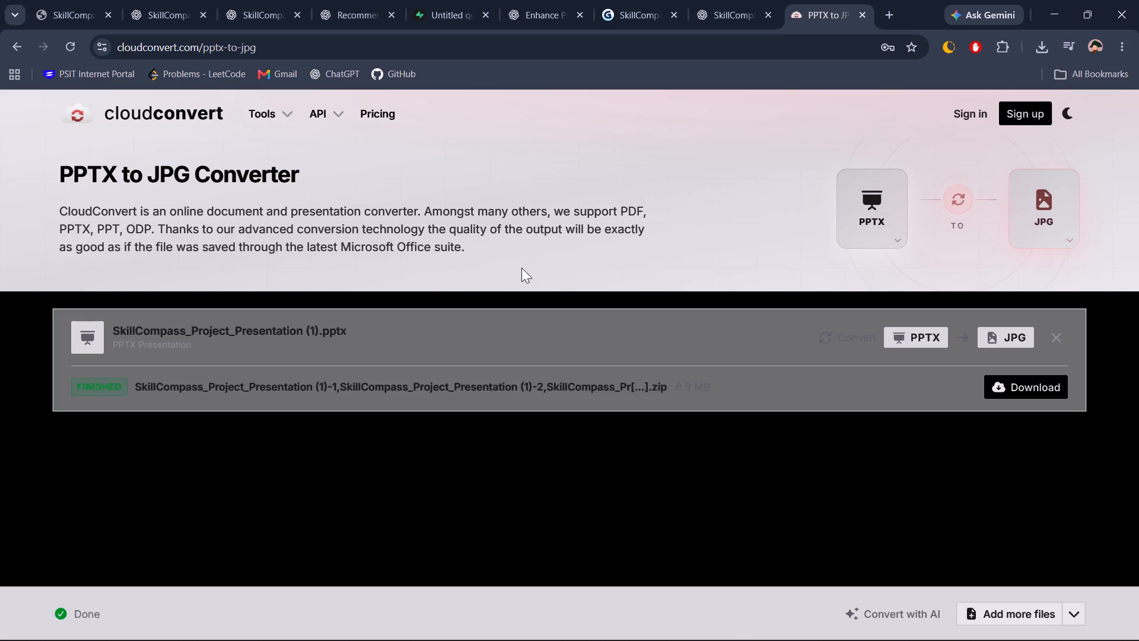
left_click(1032, 380)
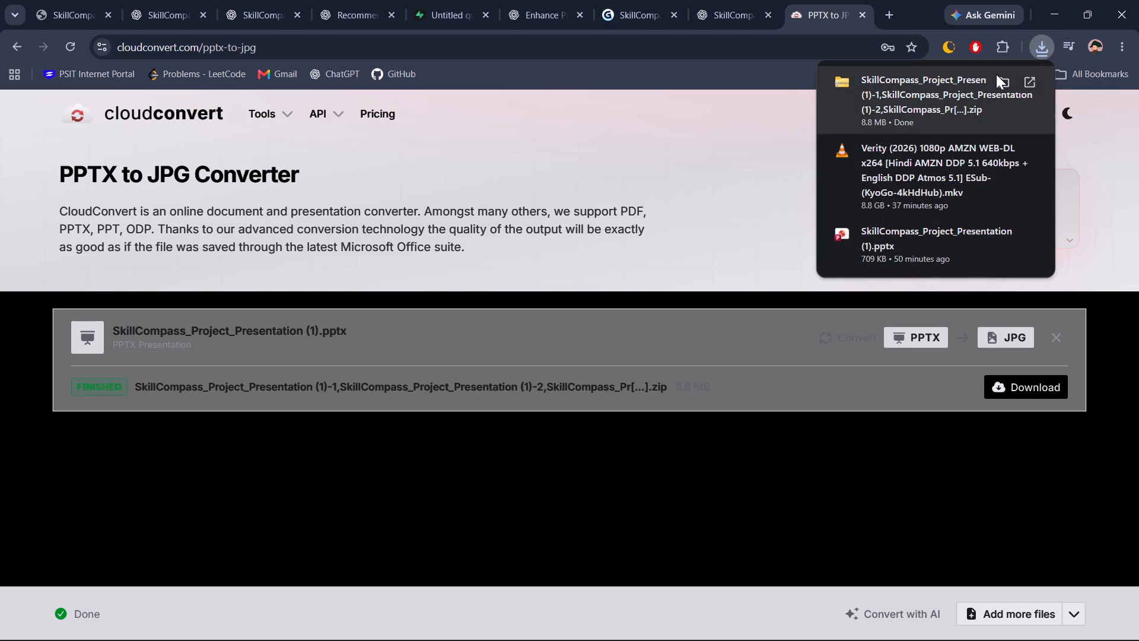
Extract the downloaded SkillCompass slide-image zip into its own folder in Downloads.
left_click(1027, 82)
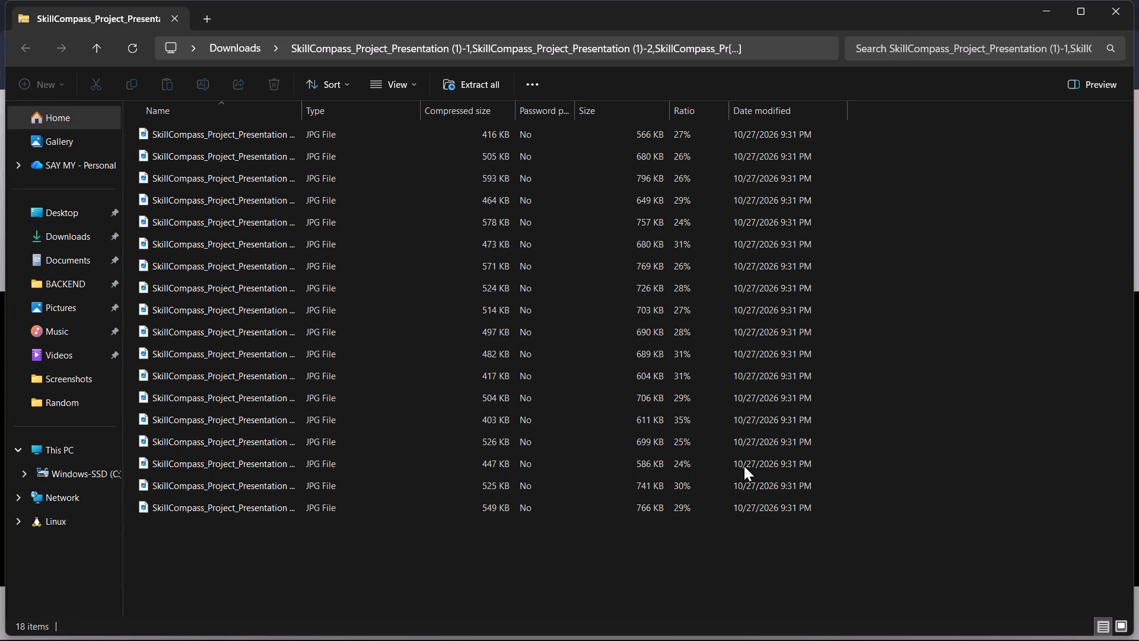
left_click(536, 81)
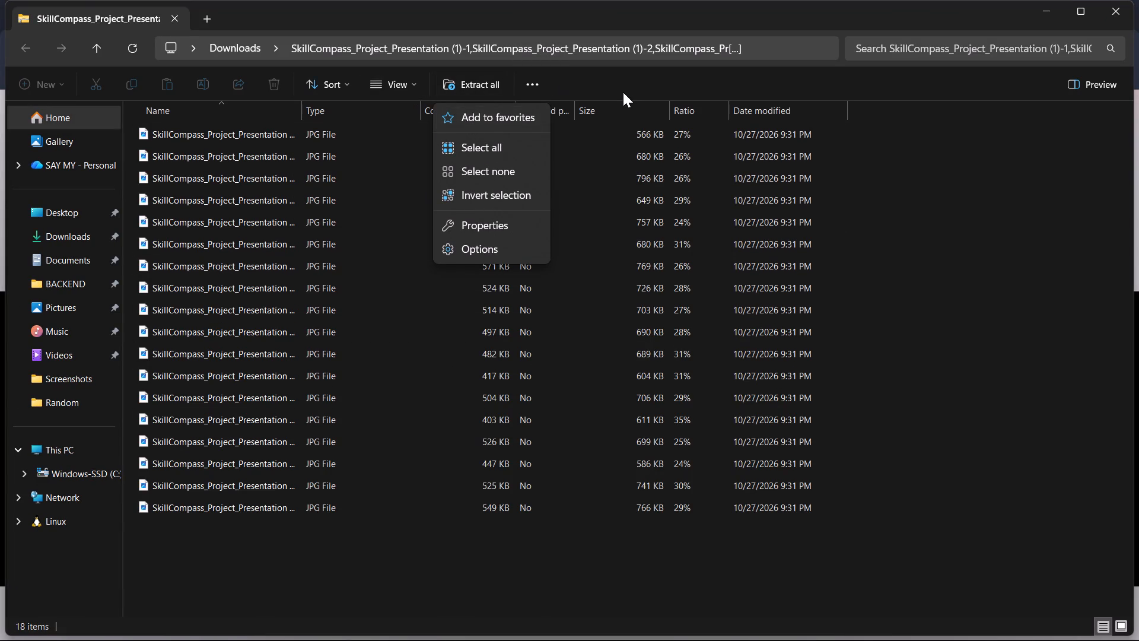
left_click(623, 92)
left_click(90, 239)
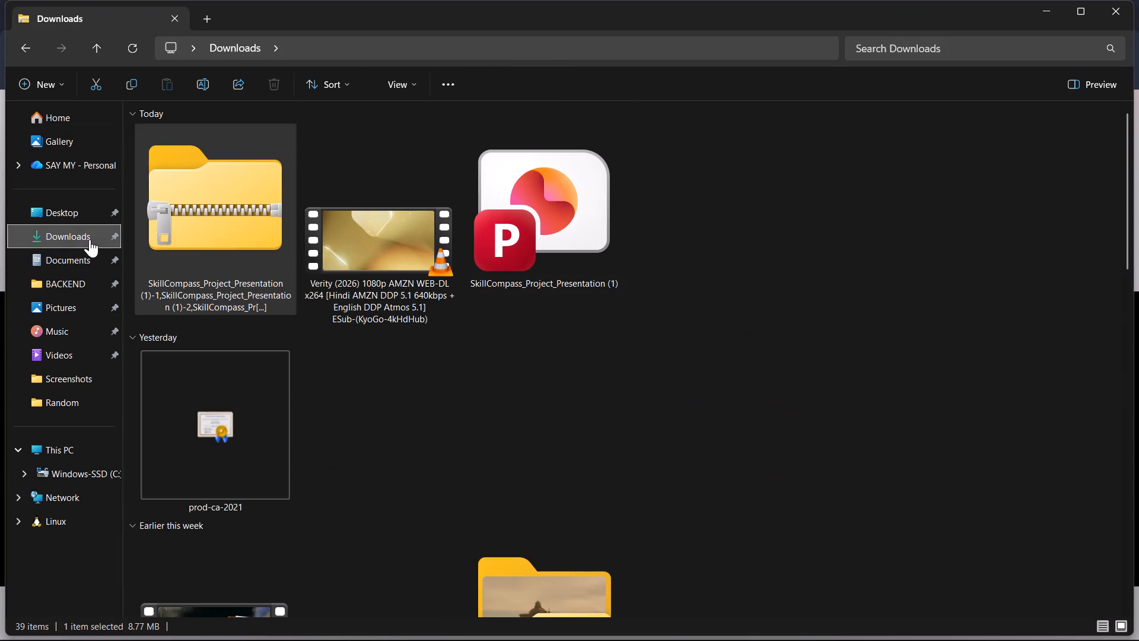
right_click(225, 212)
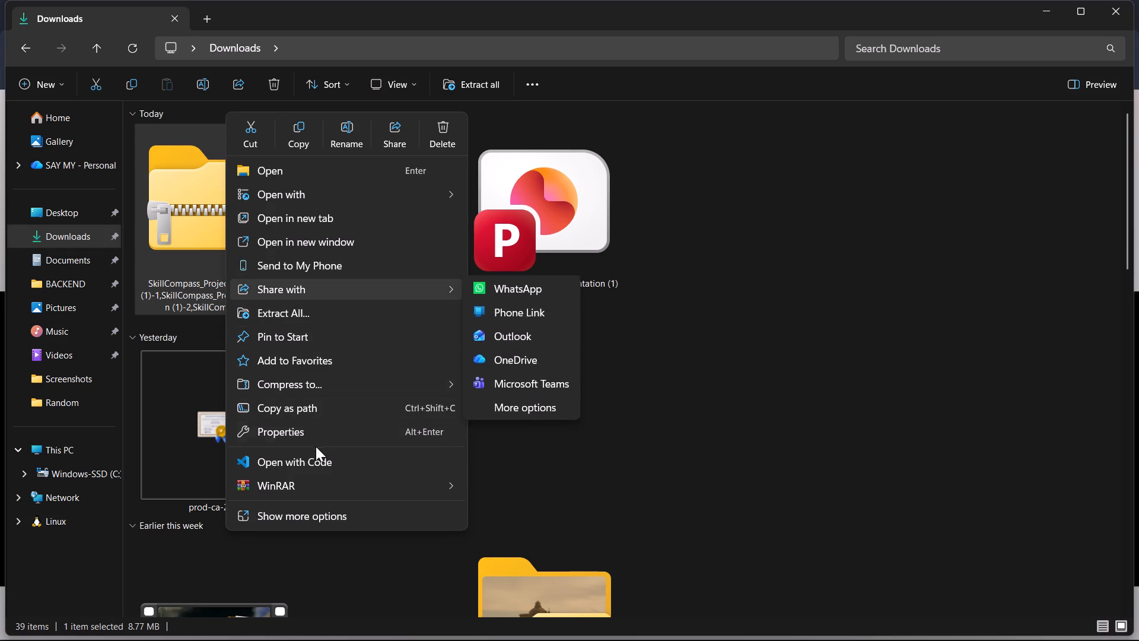
left_click(571, 540)
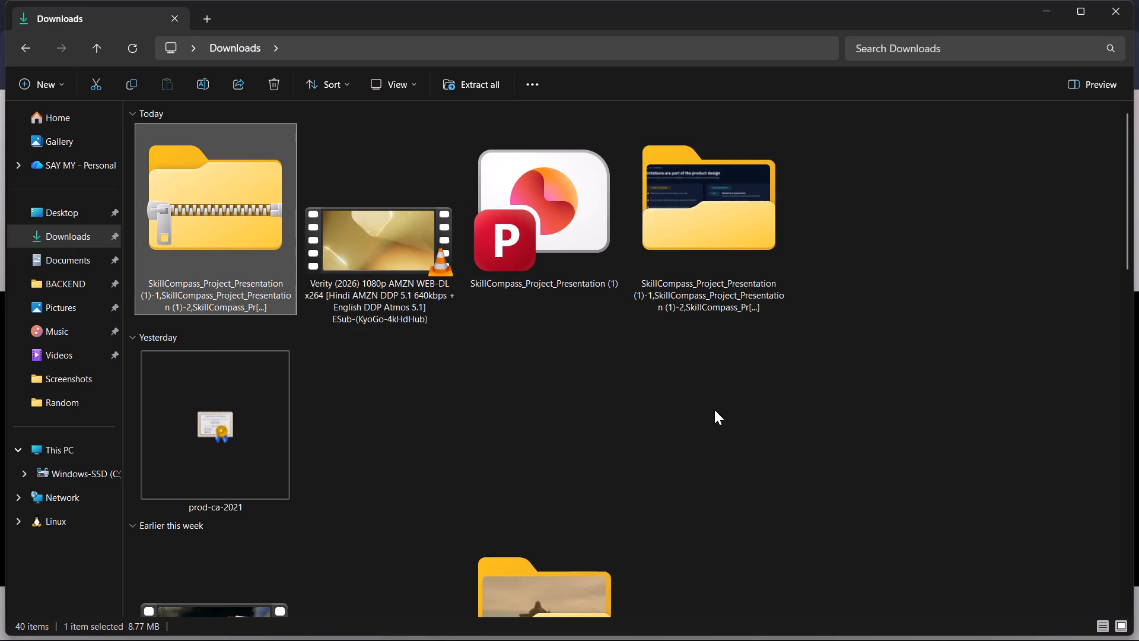
Permanently delete the SkillCompass slide-image zip archive from Downloads.
key("shift+Delete")
key("Return")
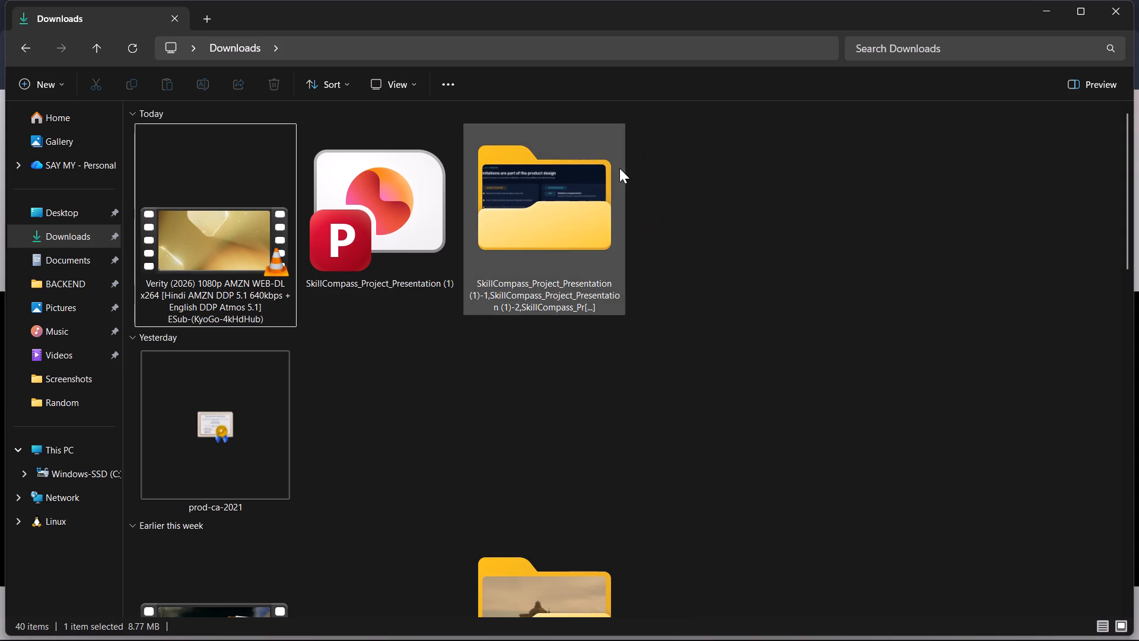
Open the extracted SkillCompass folder, sort its slide images by name and close the file window.
double_click(618, 168)
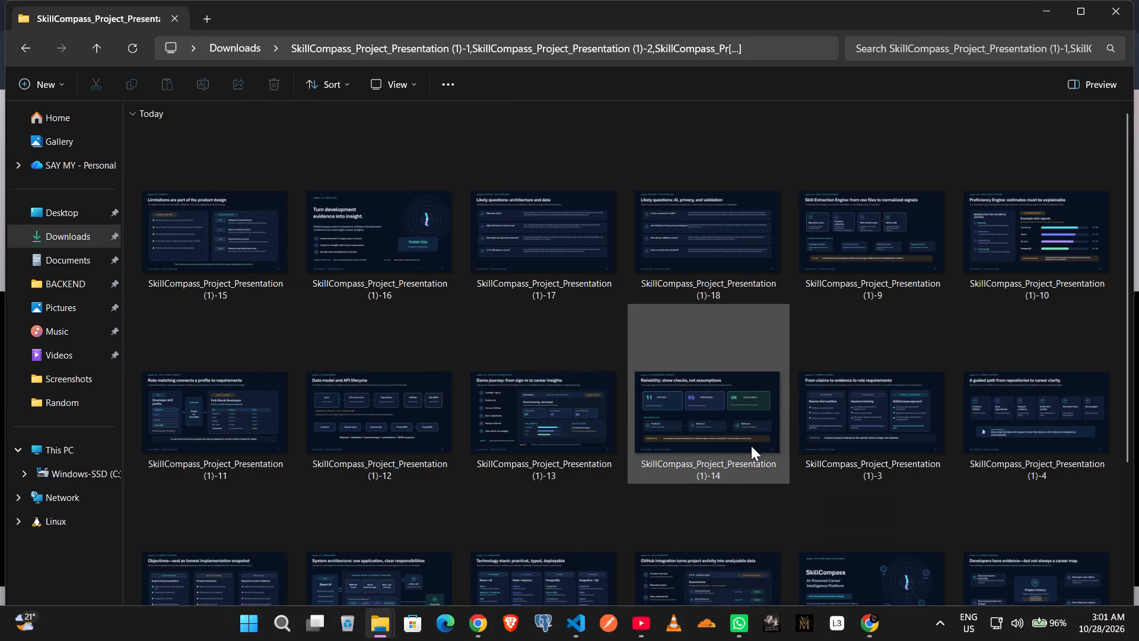
scroll(757, 422, "down", 14)
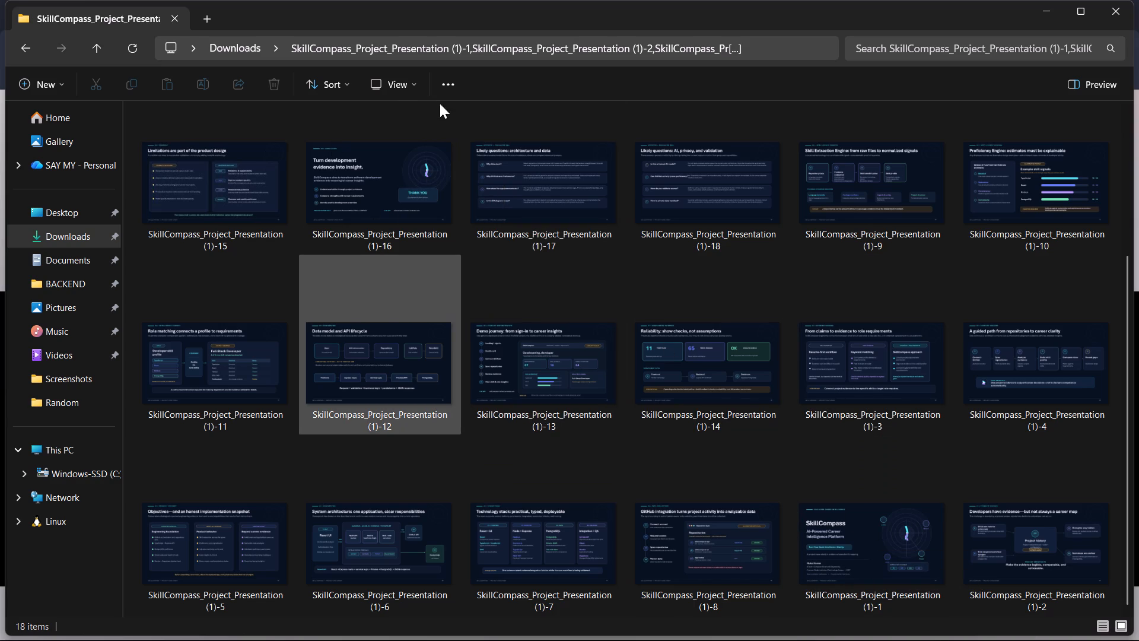
left_click(351, 79)
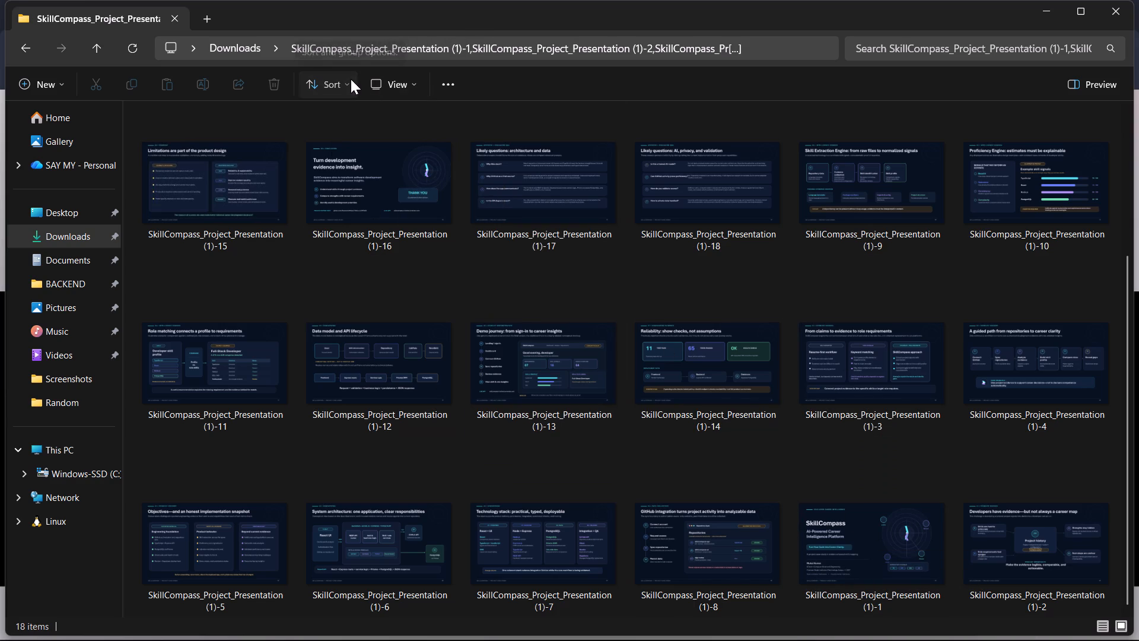
left_click(327, 118)
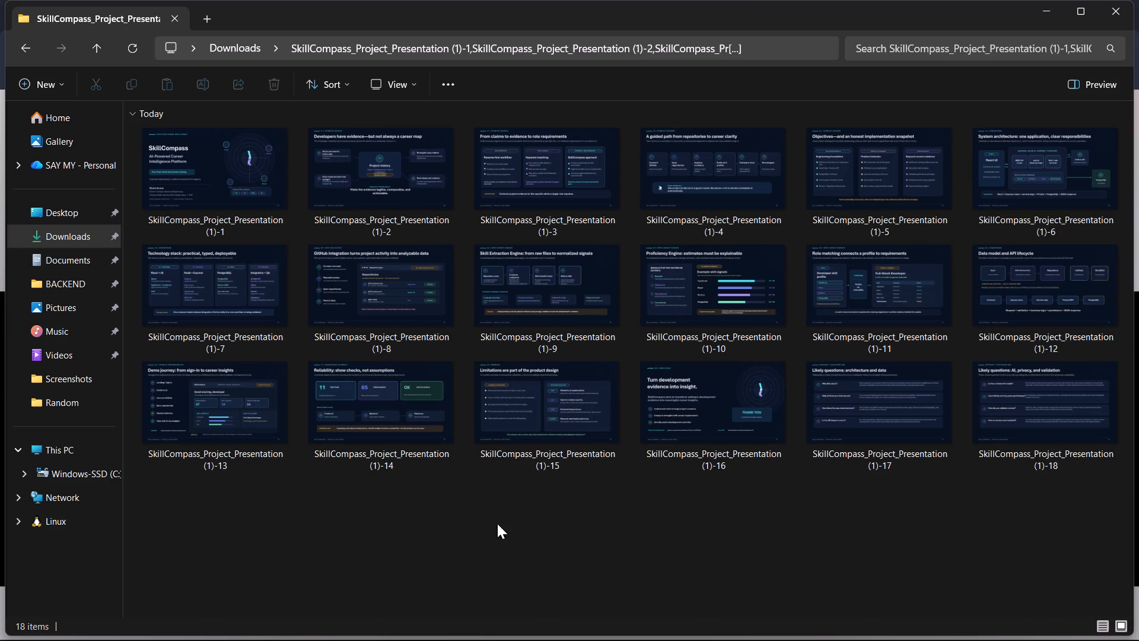
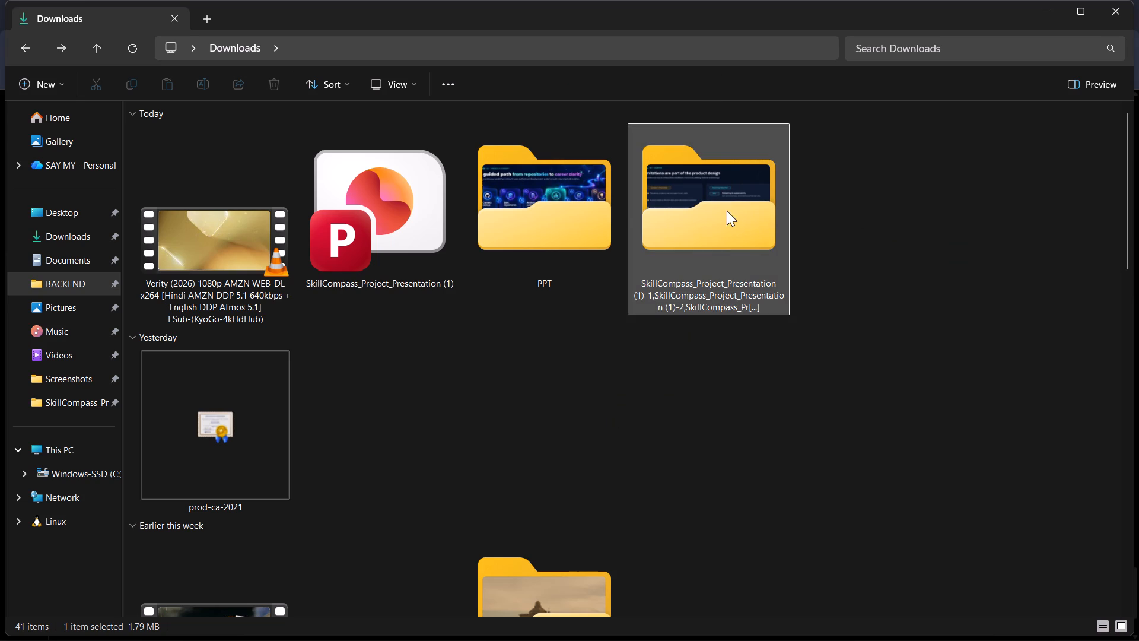
Open the SkillCompass_Project_Presentation (1)-1… folder and select the four enhanced images, from GitHub Integration Data Sync Dashboard through SkillCompass Objectives Snapshot.
double_click(705, 208)
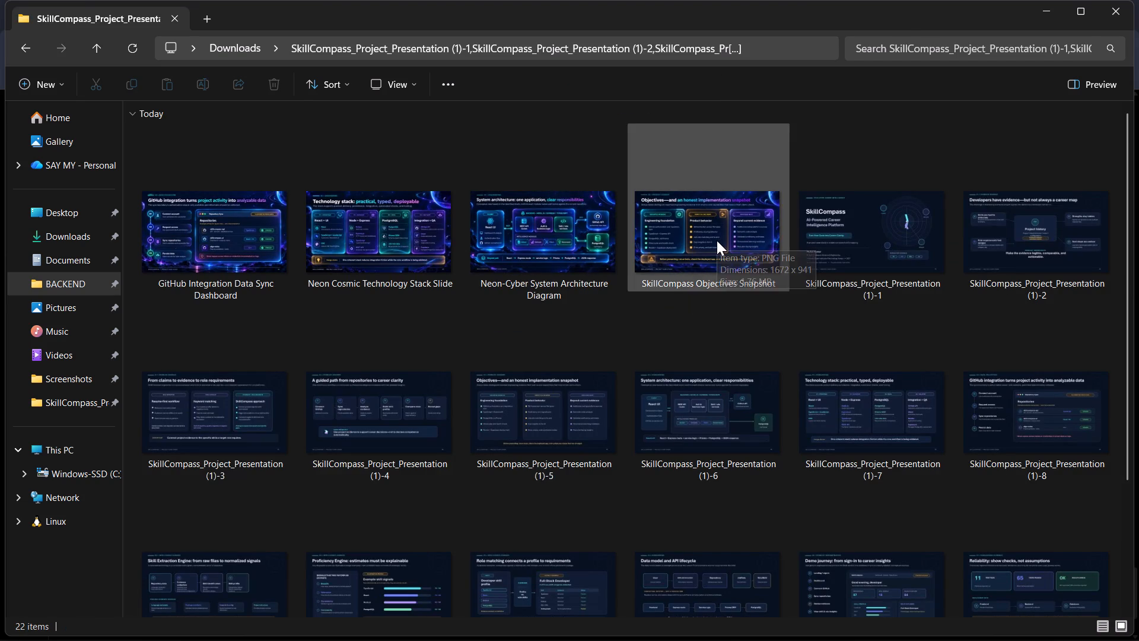
left_click_drag(131, 231, 404, 267)
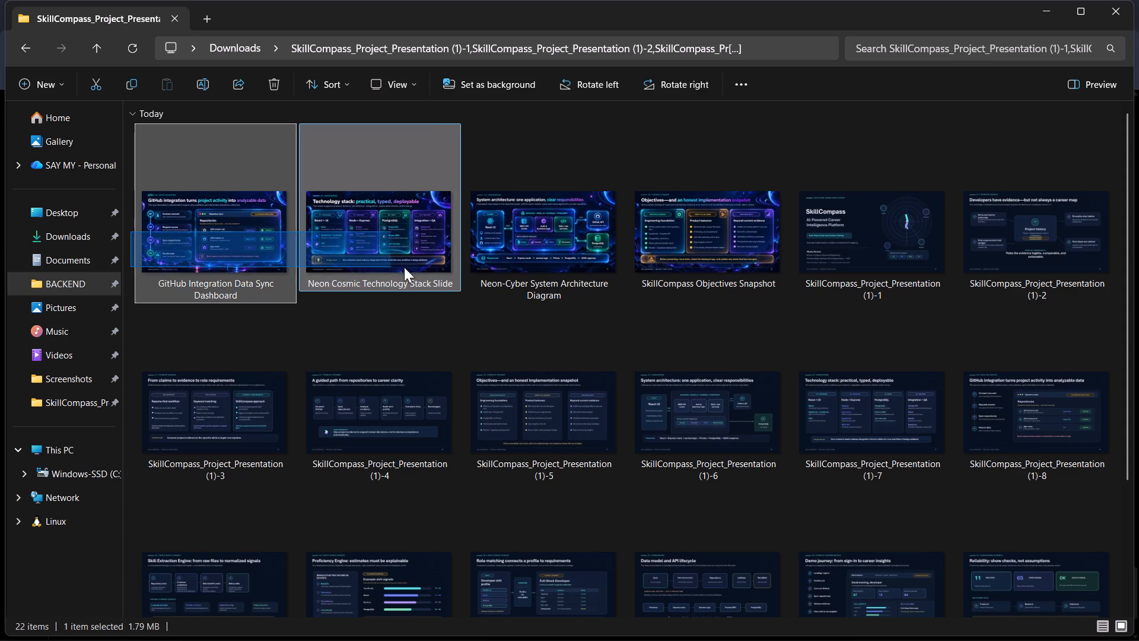
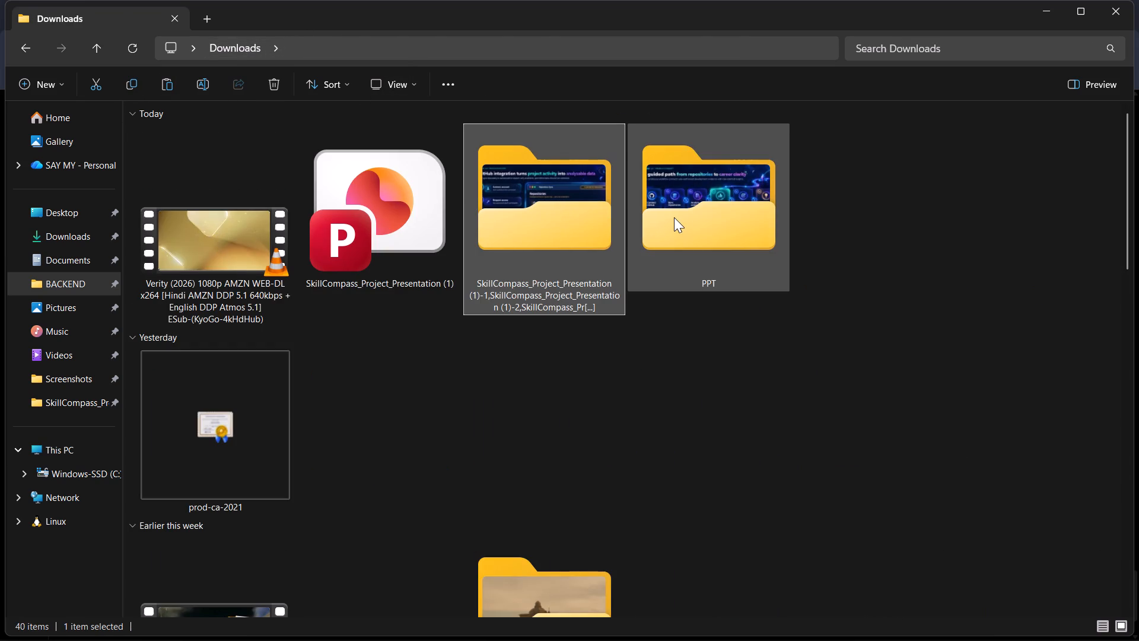
double_click(674, 217)
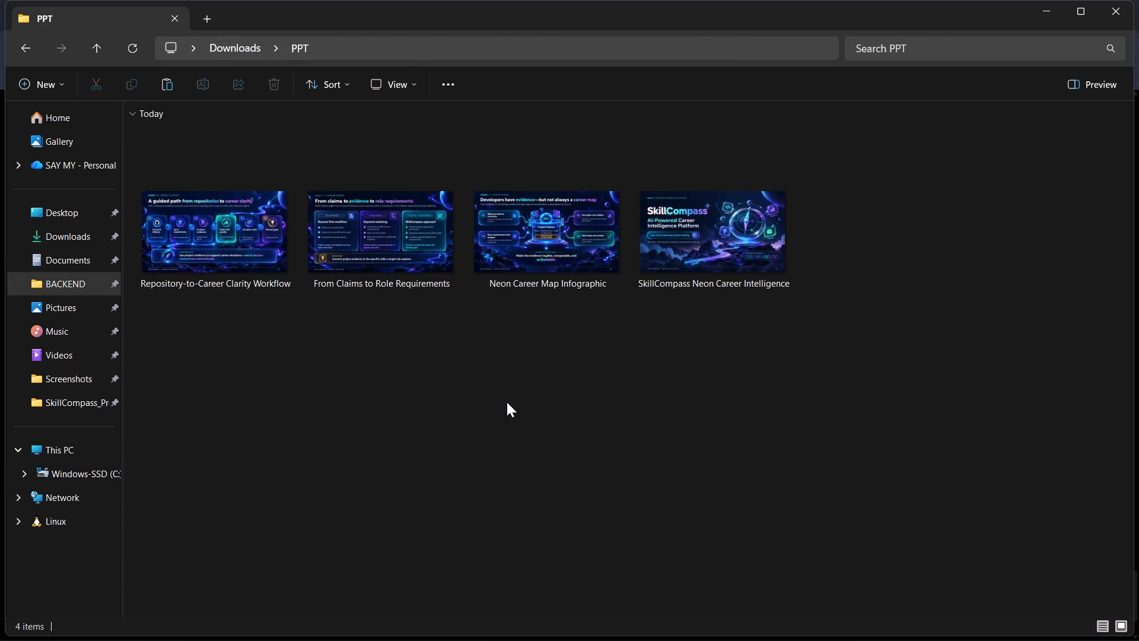
key("ctrl+v")
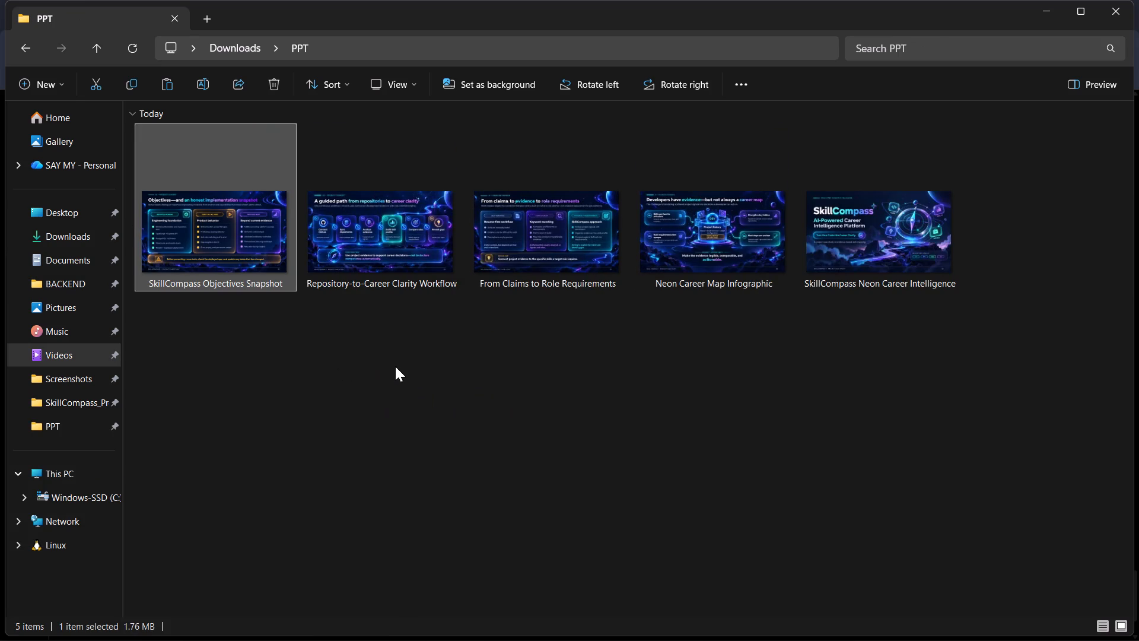
Copy GitHub Integration Data Sync Dashboard, Neon Cosmic Technology Stack Slide and Neon-Cyber System Architecture Diagram from the SkillCompass_Project_Presentation (1)-1… folder into PPT.
left_click(18, 48)
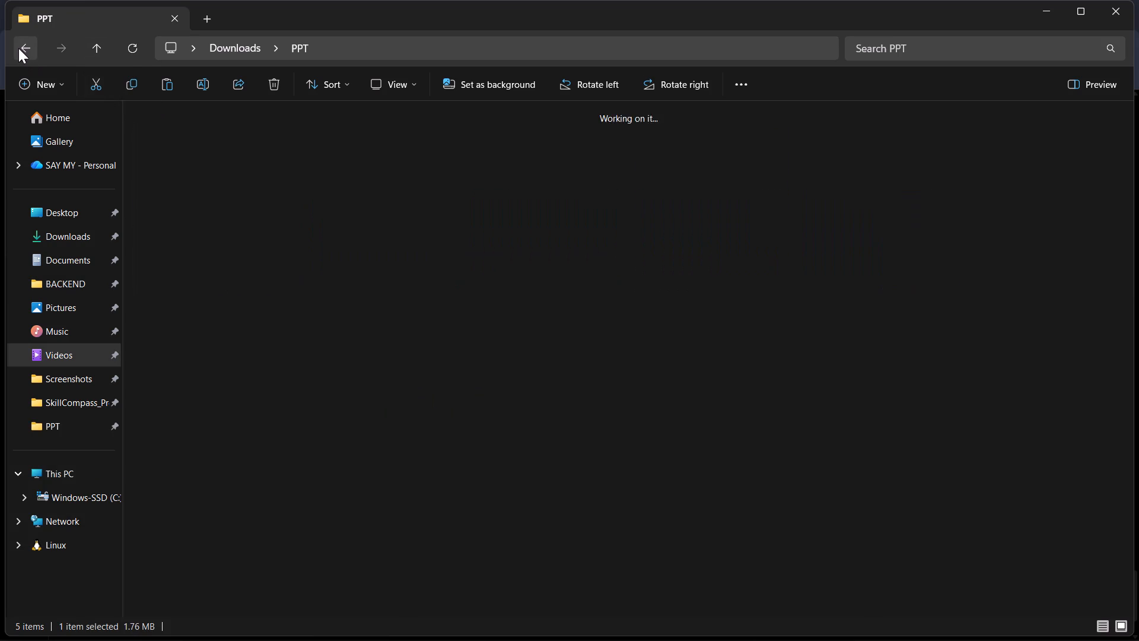
double_click(724, 208)
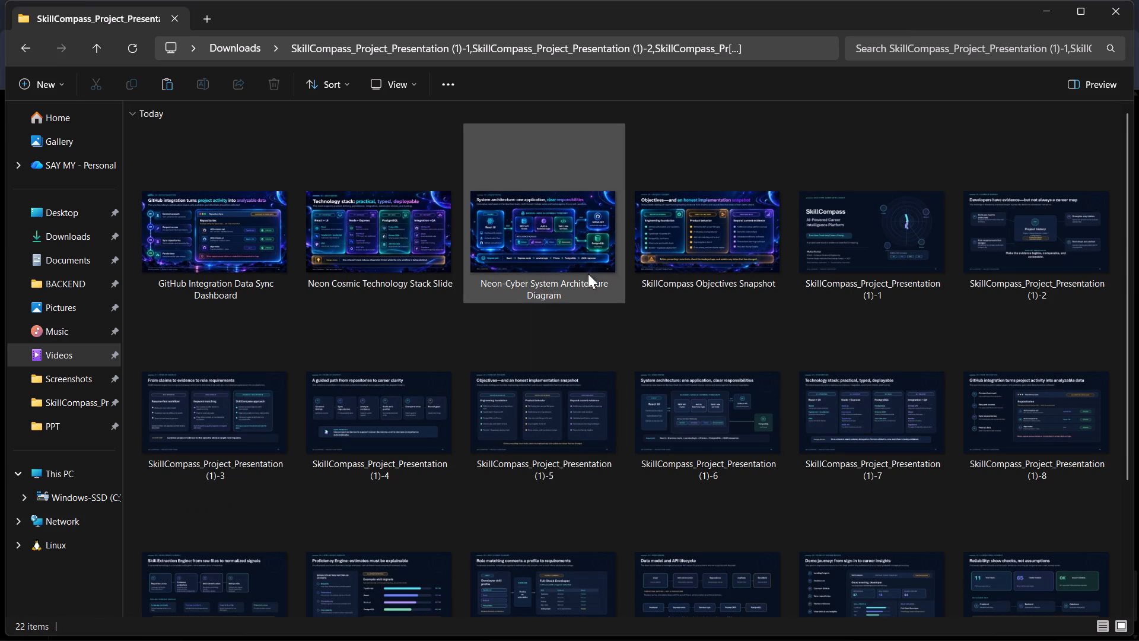
left_click_drag(128, 231, 539, 227)
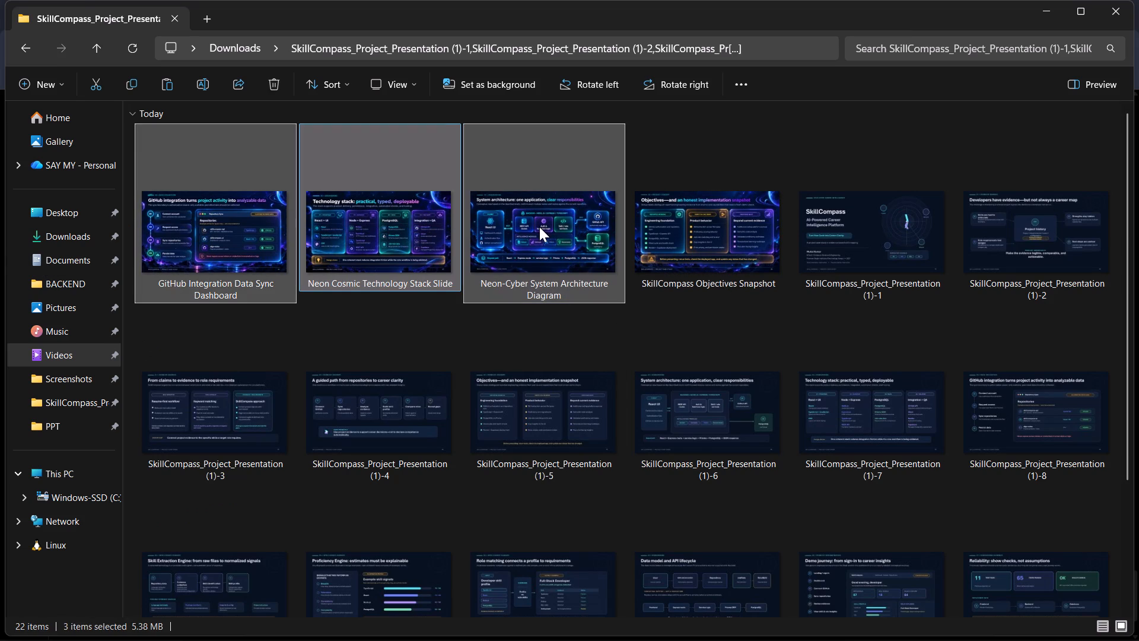
key("ctrl+c")
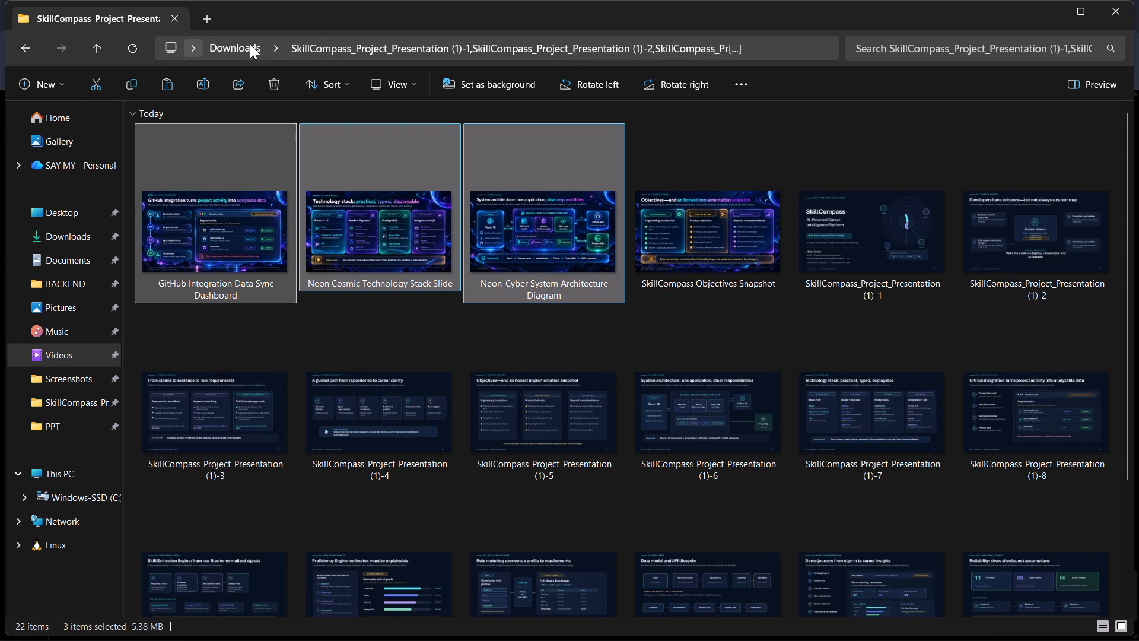
left_click(250, 44)
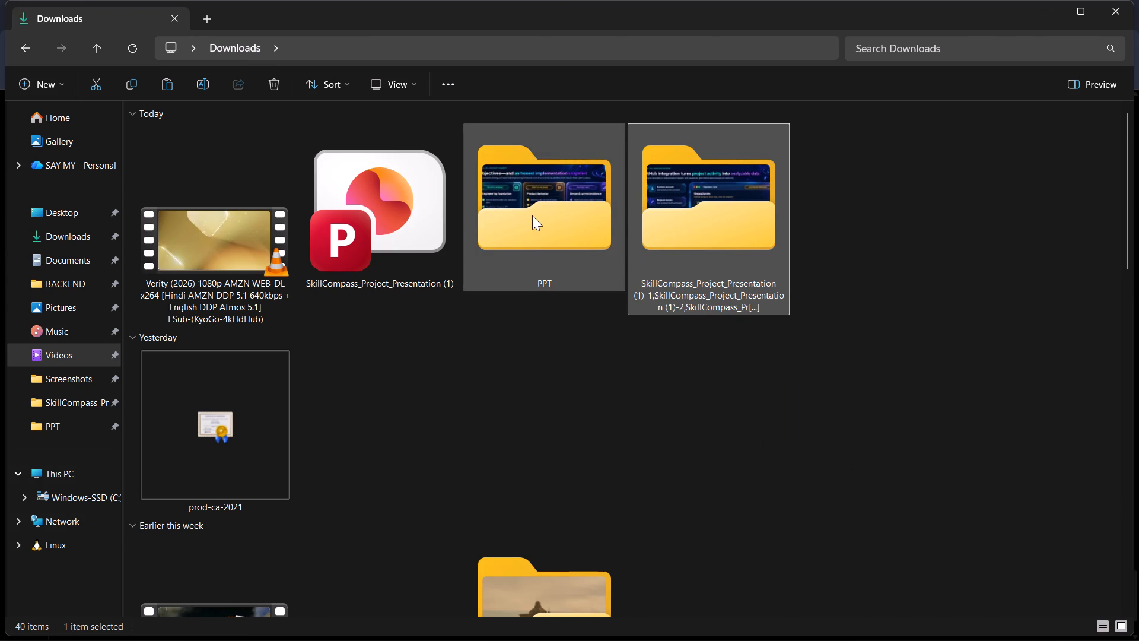
double_click(532, 215)
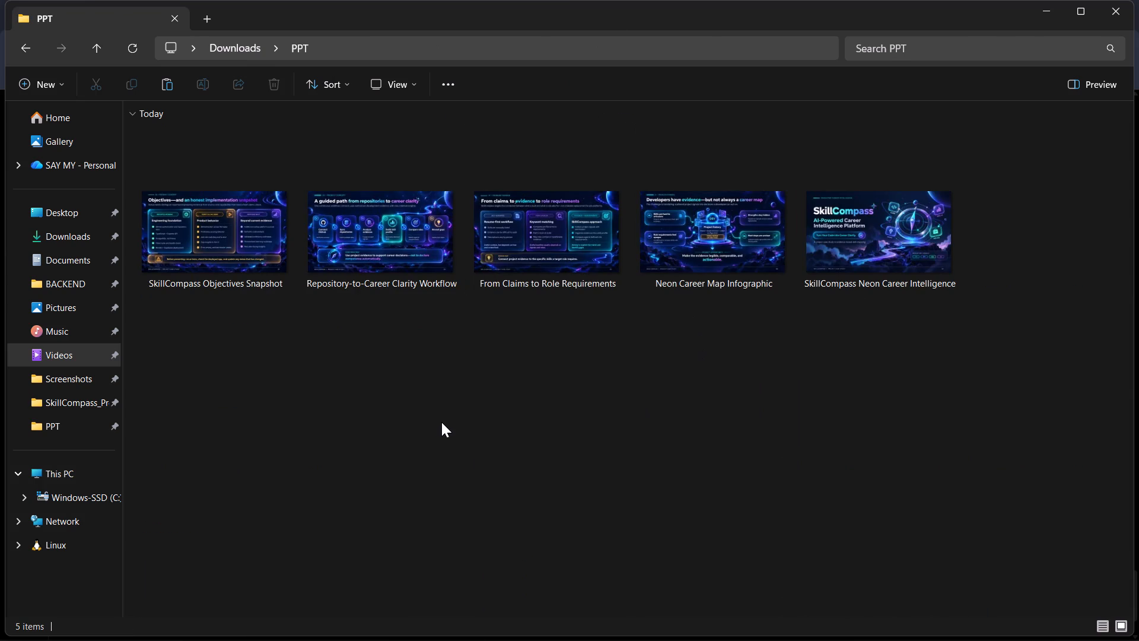
key("ctrl+v")
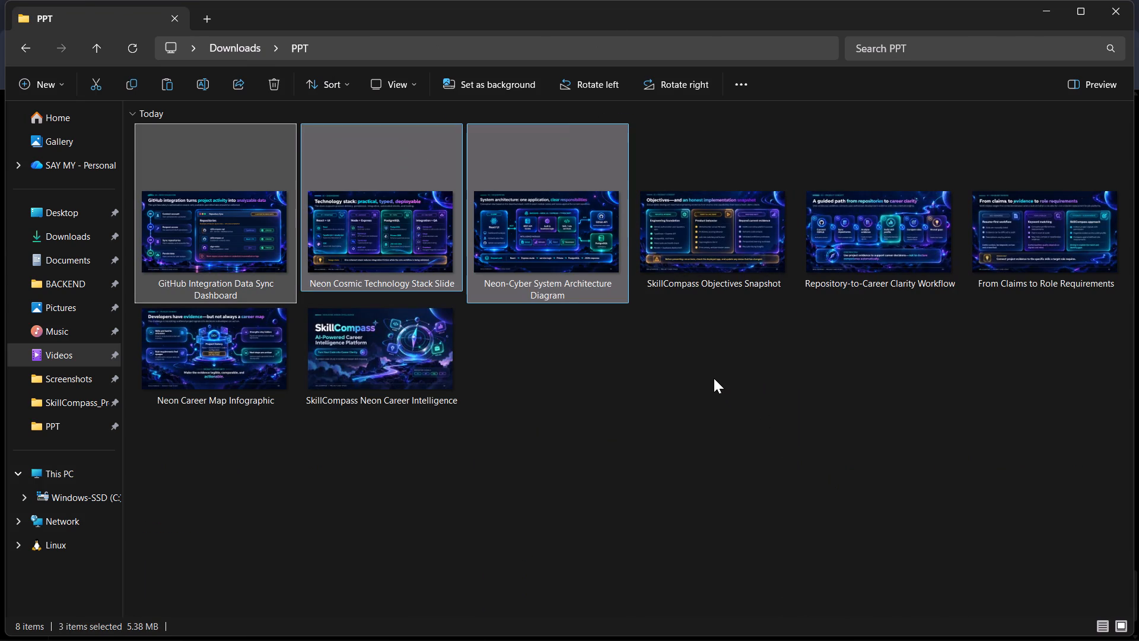
left_click(714, 378)
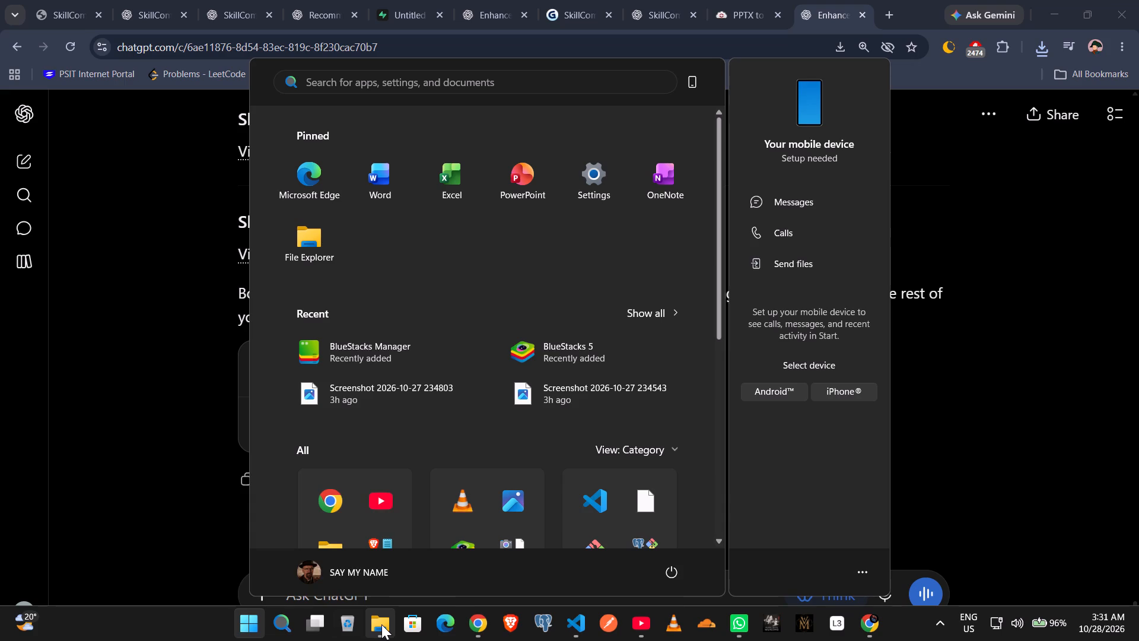
In File Explorer, move the Cosmic Roadmap and Product Limitations and SkillCompass_ Evidence Into Insight images from Downloads into the PPT folder.
left_click(381, 624)
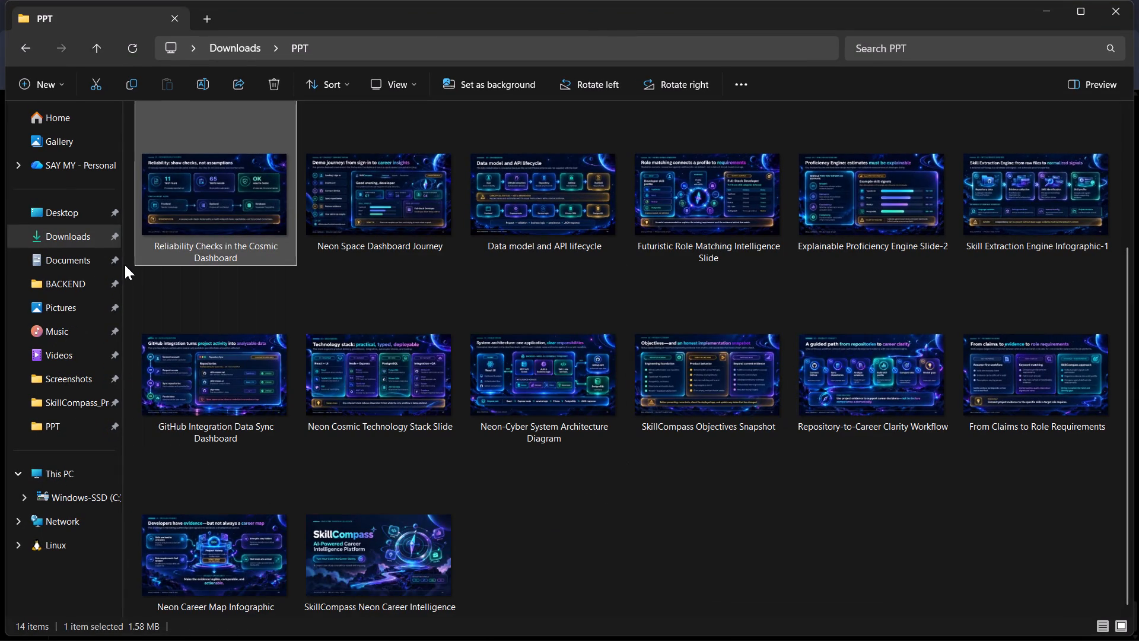
left_click(85, 240)
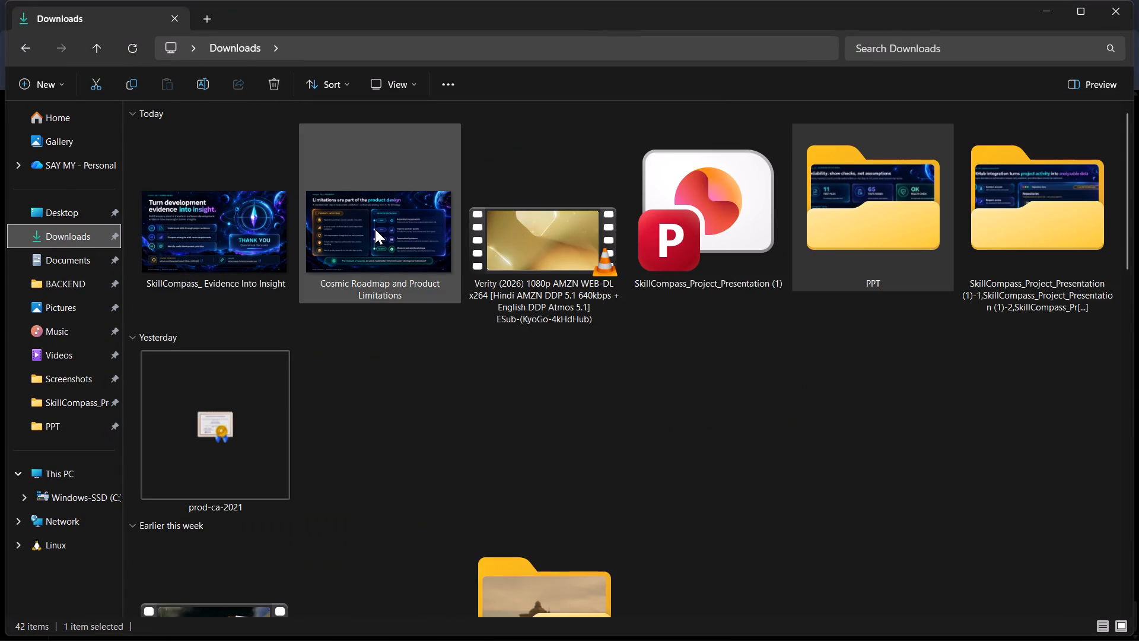
left_click_drag(374, 229, 866, 250)
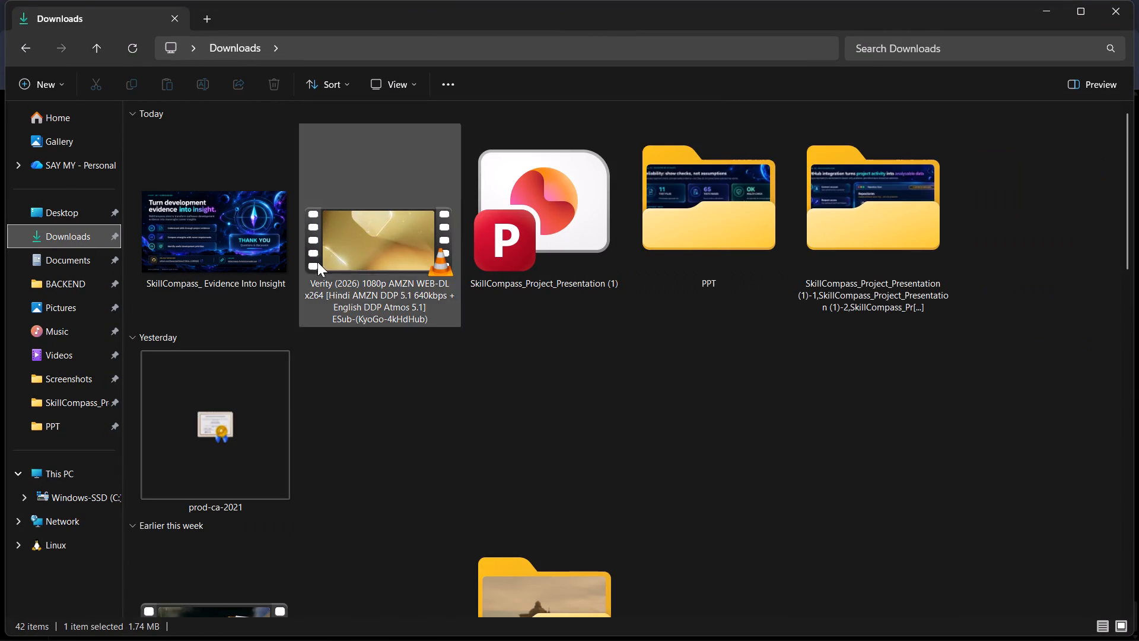
left_click_drag(214, 230, 692, 239)
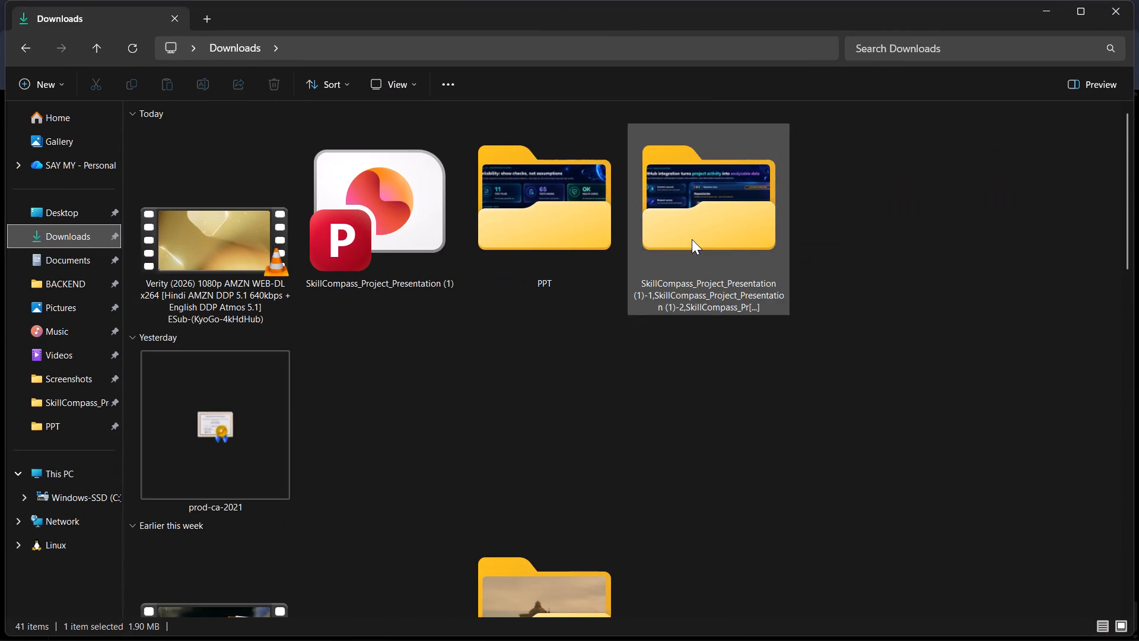
Permanently delete the enhanced GitHub integration, technology stack, system architecture and objectives images from the original SkillCompass_Project_Presentation slide folder.
double_click(701, 243)
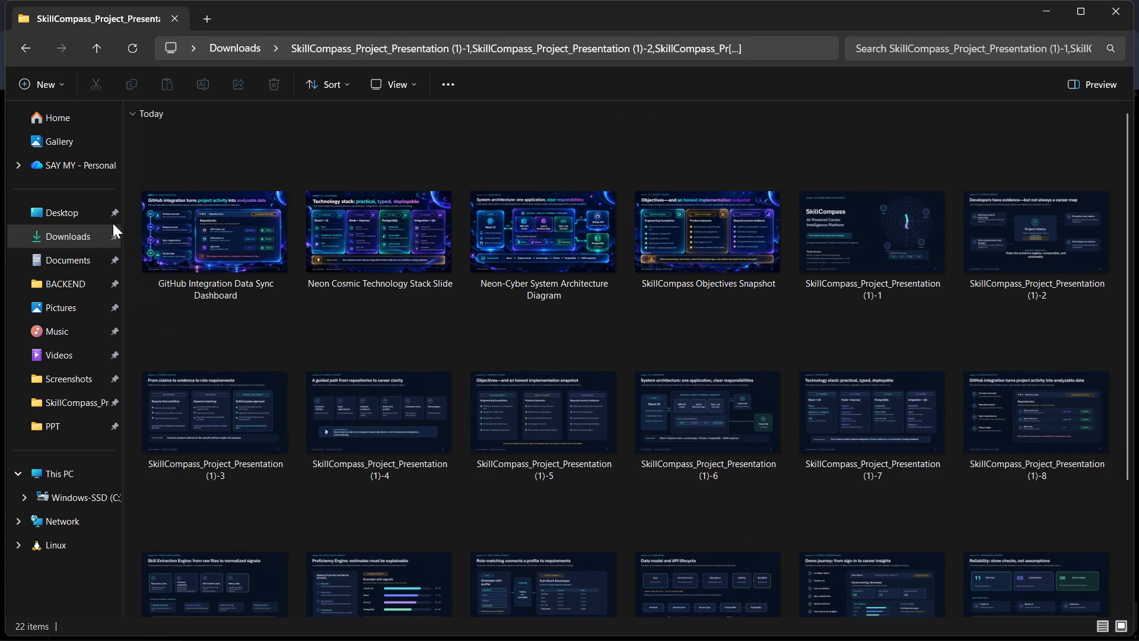
left_click_drag(131, 231, 634, 245)
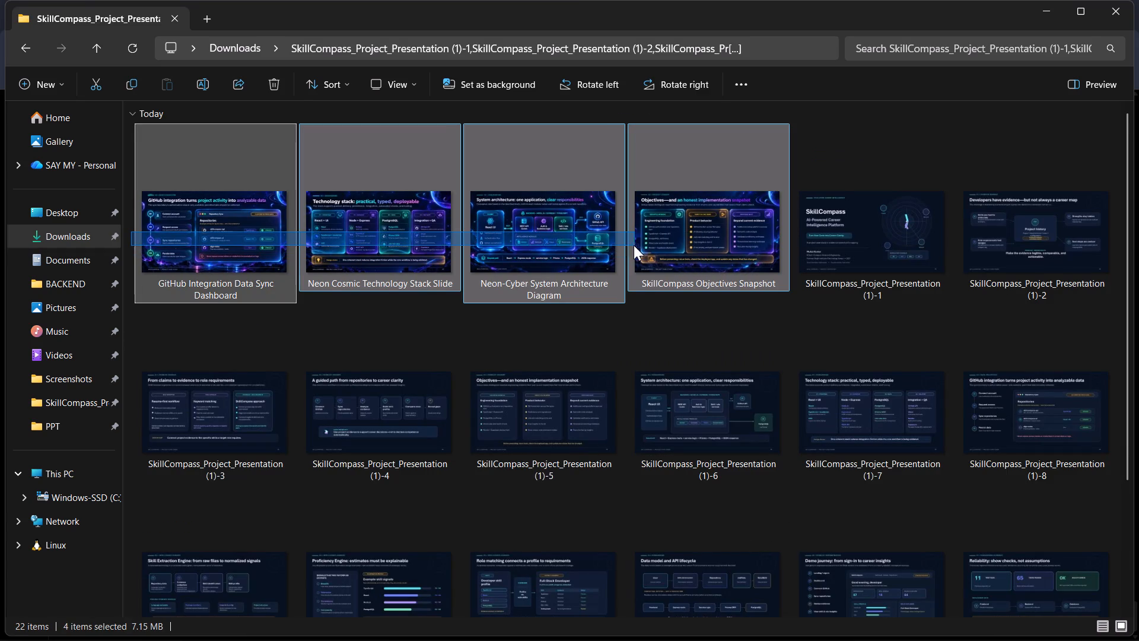
left_click_drag(634, 245, 709, 244)
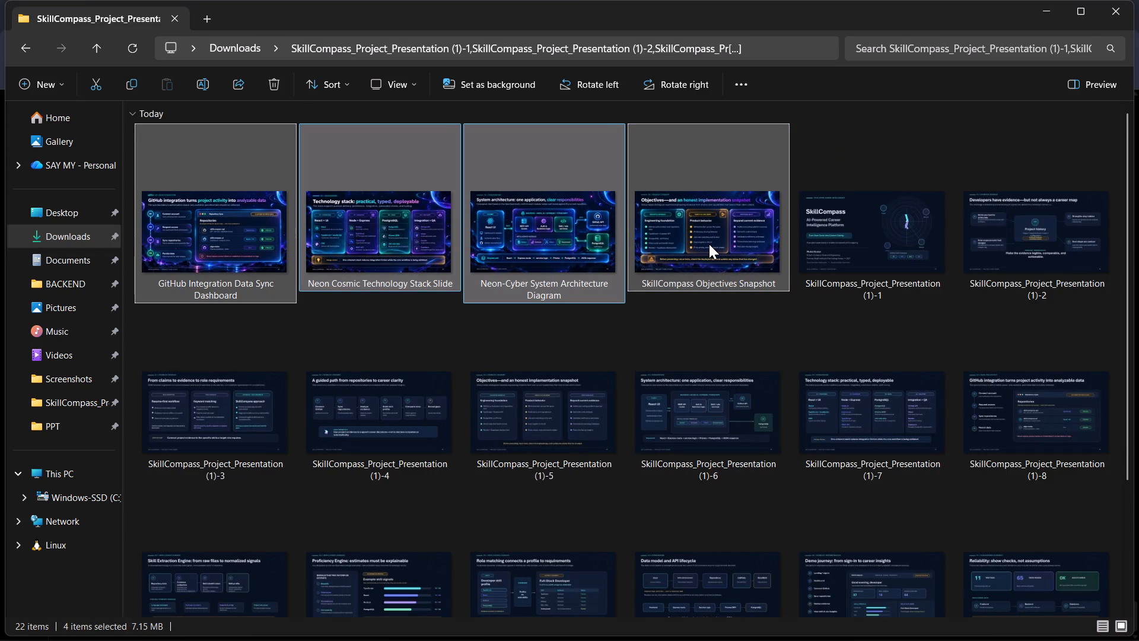
key("shift+Delete")
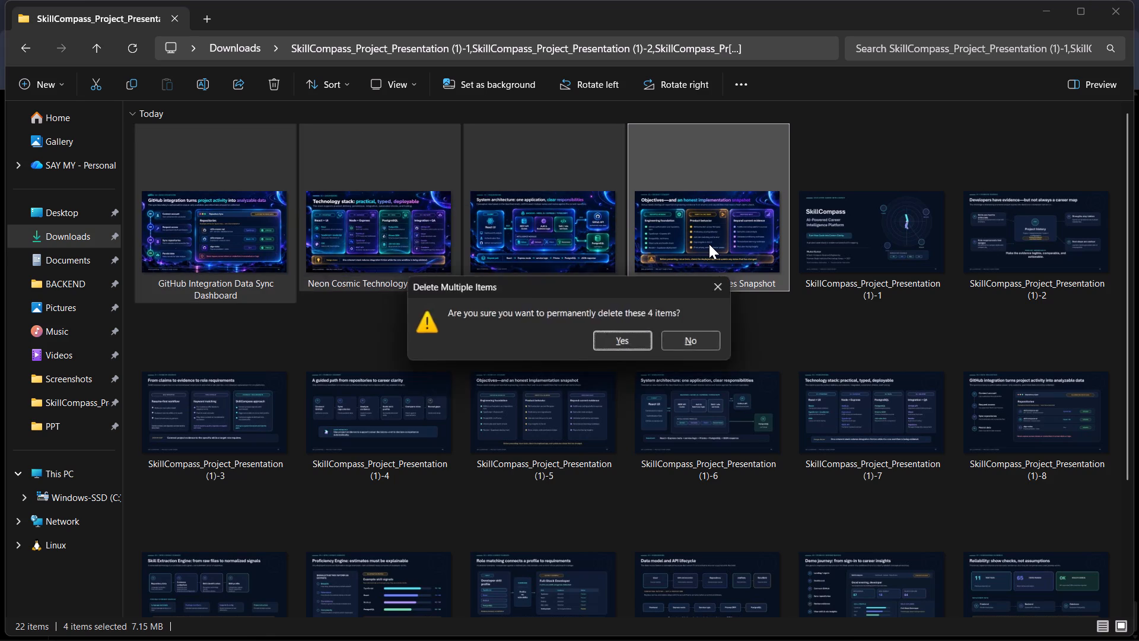
key("Return")
scroll(635, 570, "down", 2)
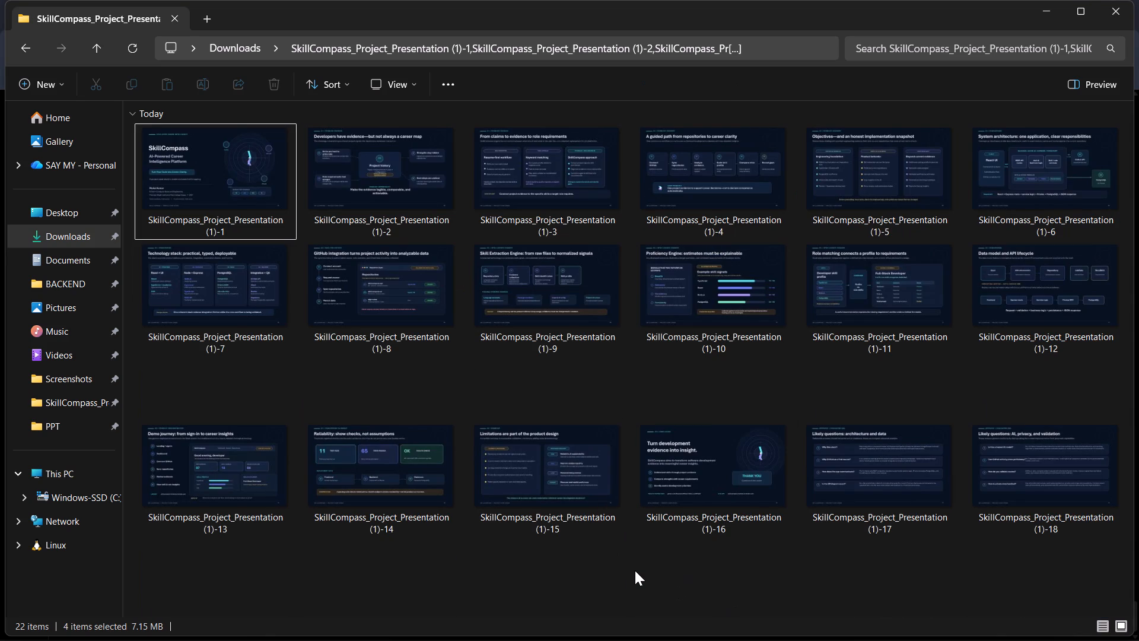
scroll(635, 570, "down", 2)
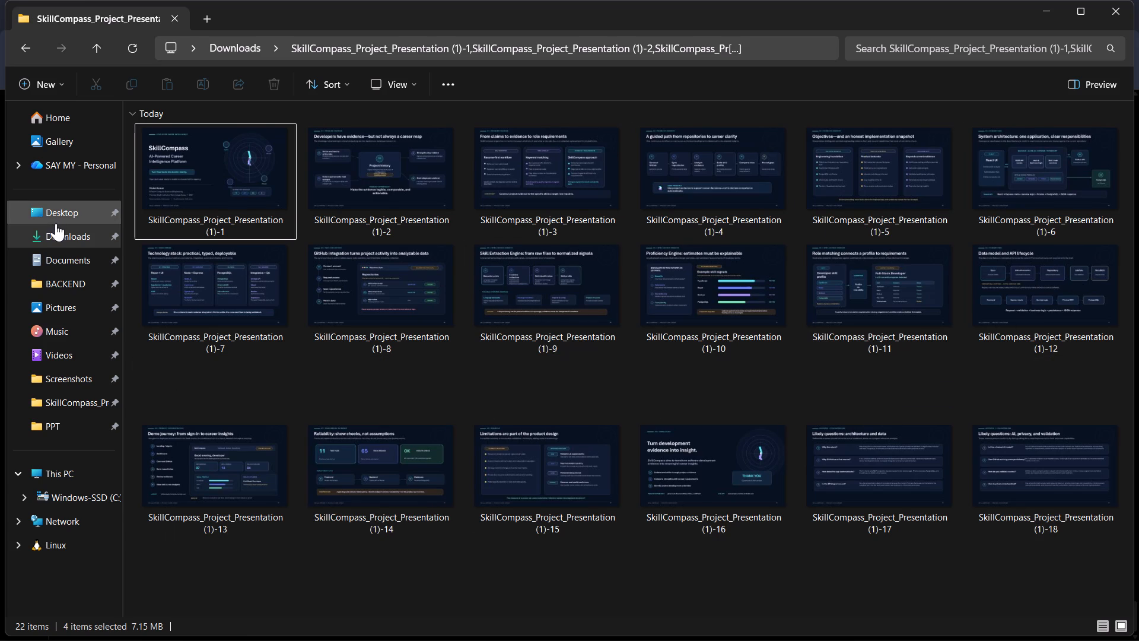
View the second original slide image, Developers have evidence, at larger size and close the viewer.
double_click(363, 169)
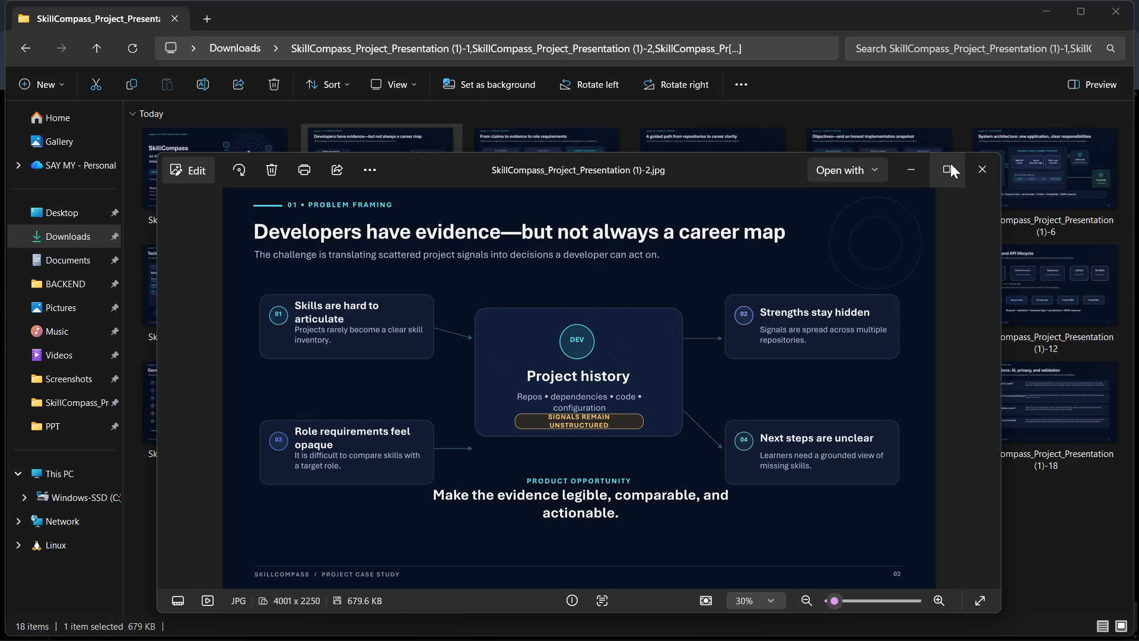
left_click(978, 167)
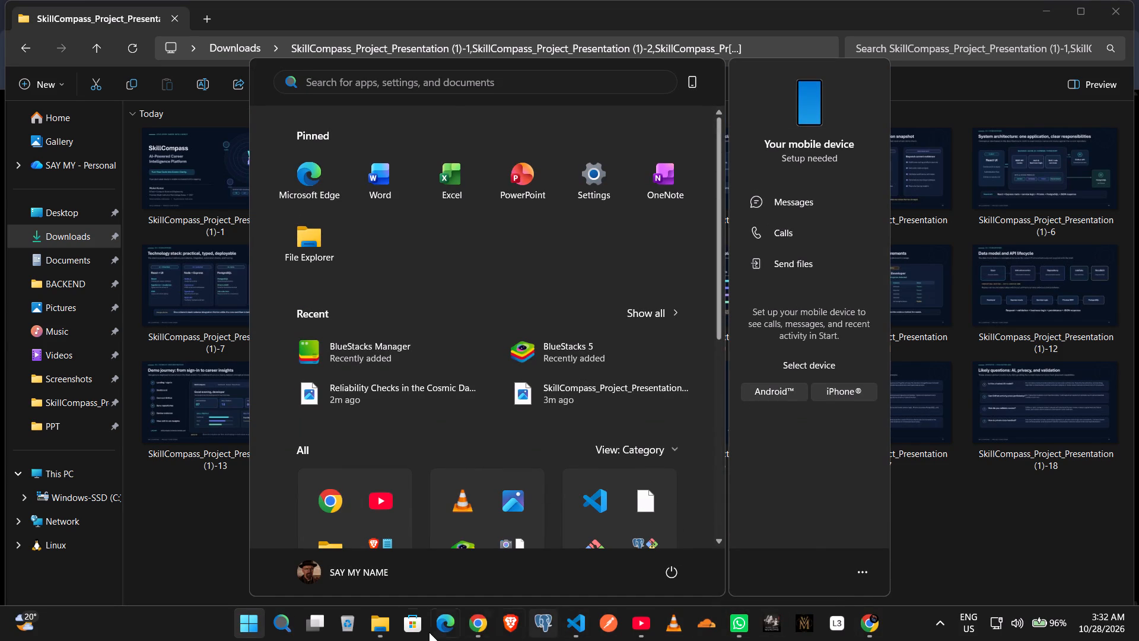
left_click(954, 89)
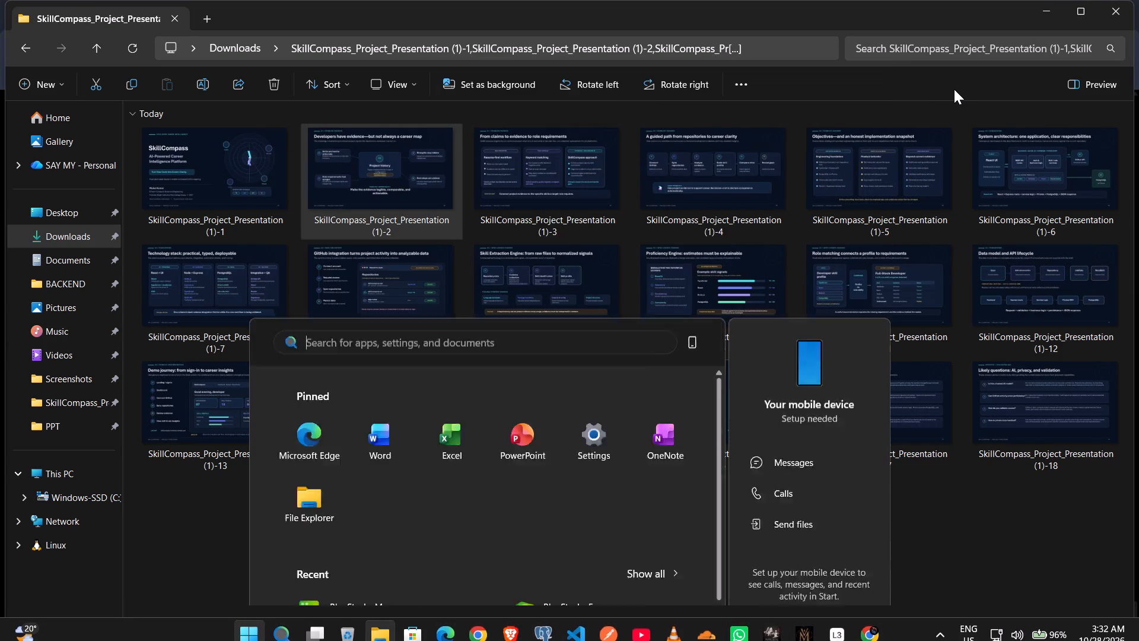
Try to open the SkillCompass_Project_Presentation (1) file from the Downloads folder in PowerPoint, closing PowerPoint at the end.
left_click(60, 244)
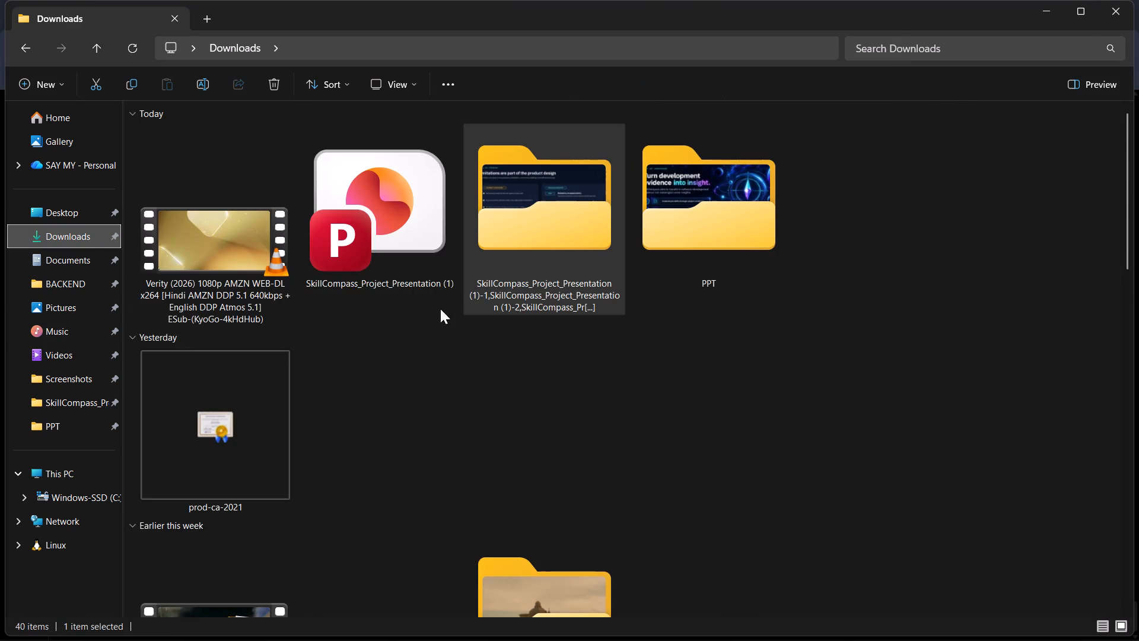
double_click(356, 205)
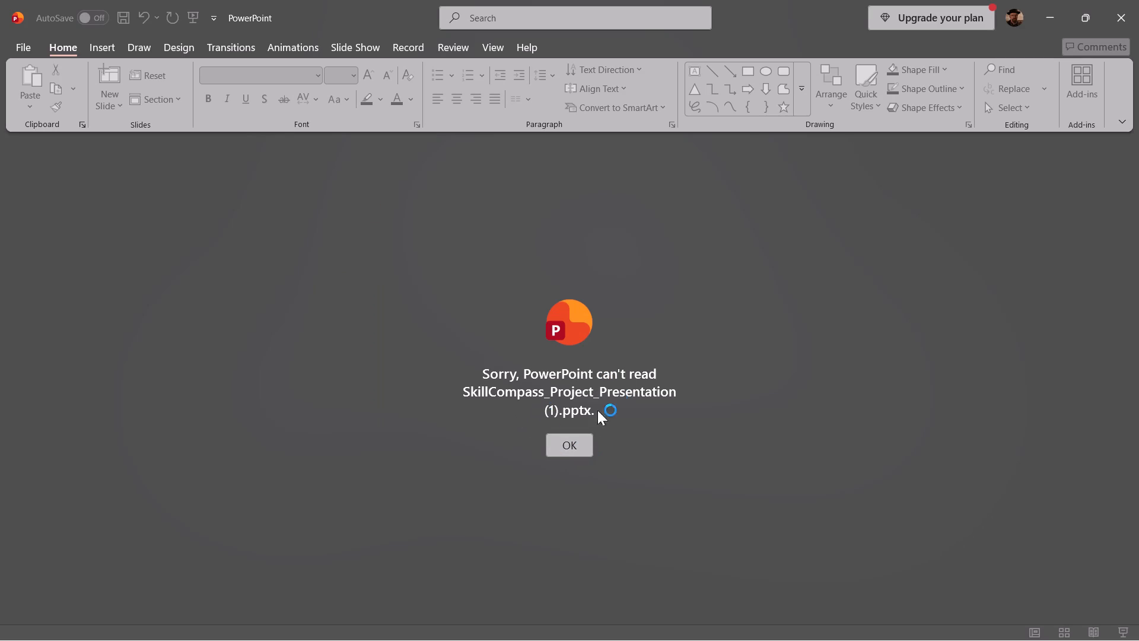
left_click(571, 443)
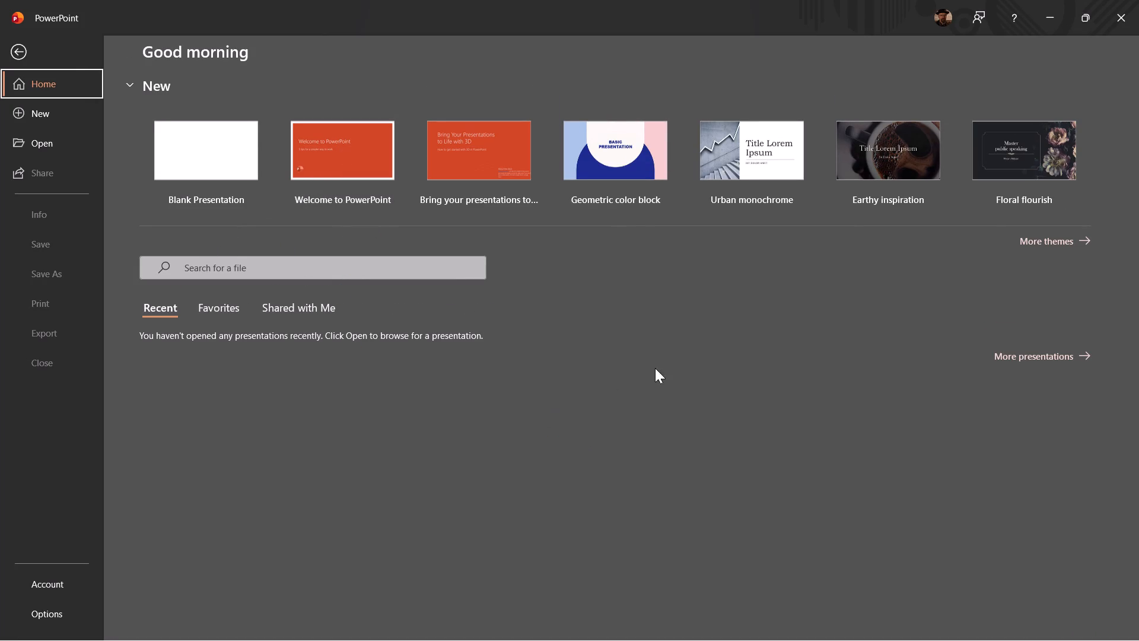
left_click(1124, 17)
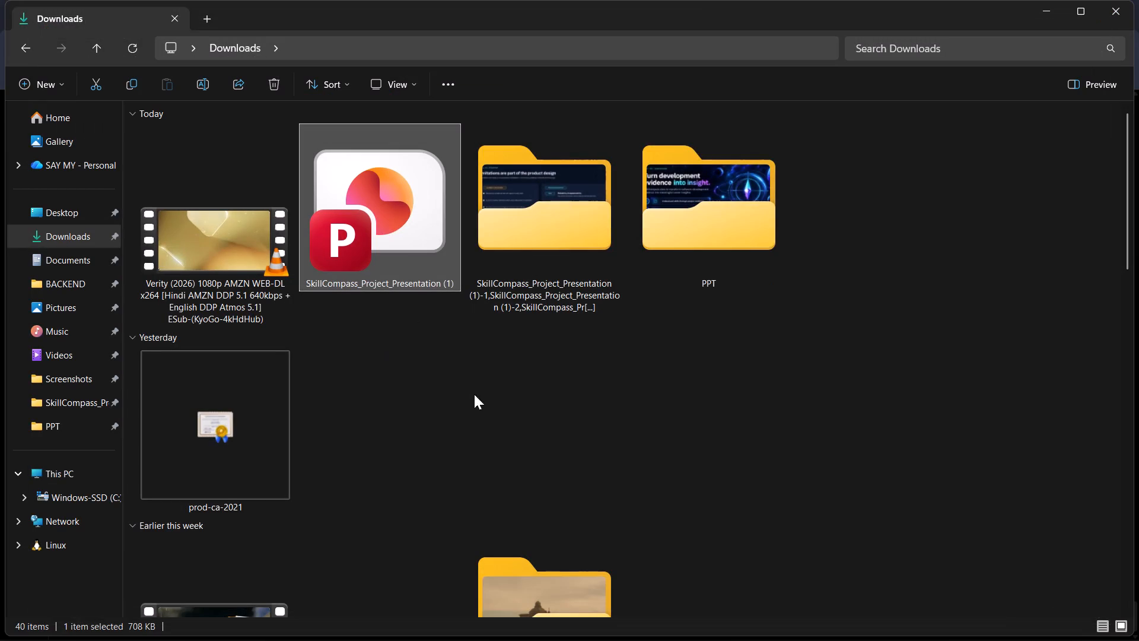
Look through the Downloads folder, from today's files down to the older ones, for SkillCompass presentation files.
scroll(463, 381, "down", 3)
scroll(814, 347, "down", 2)
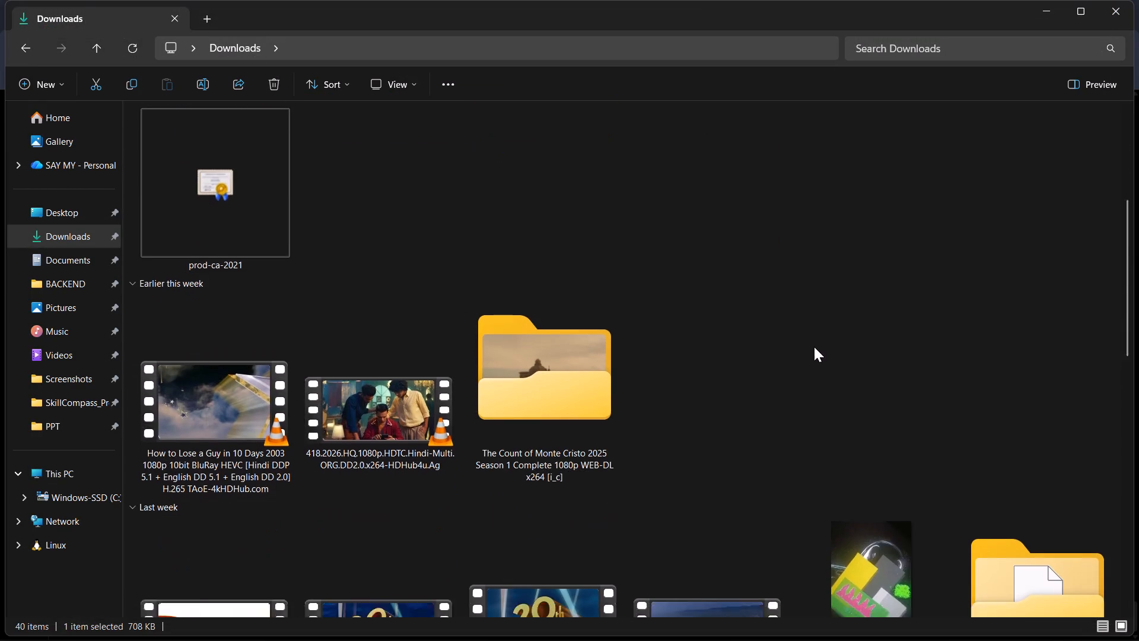
scroll(814, 347, "down", 8)
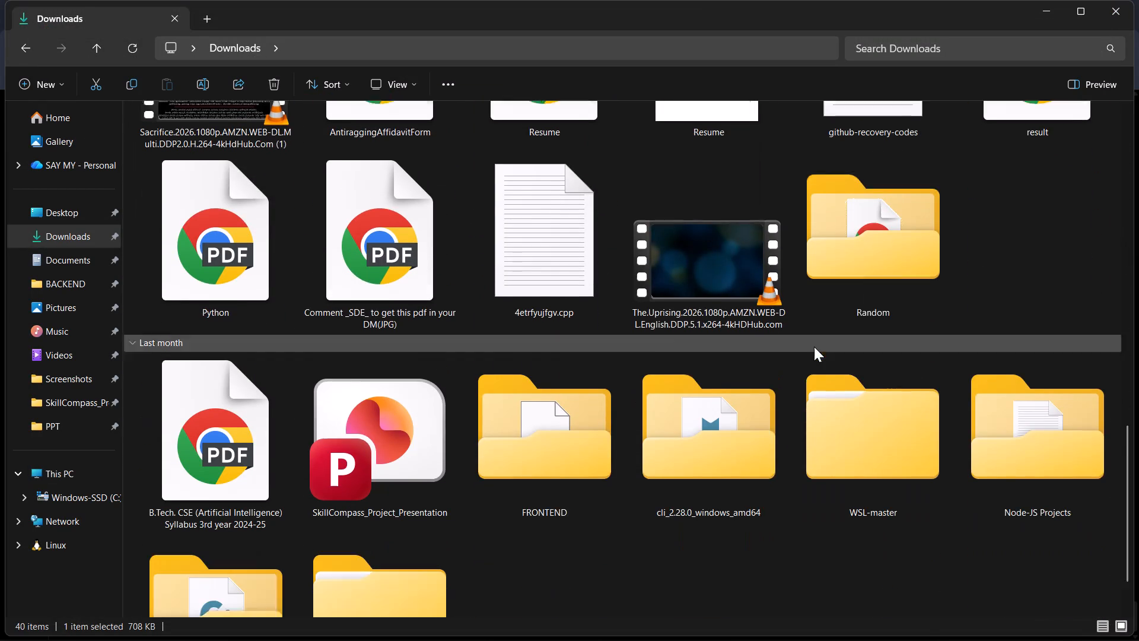
scroll(814, 347, "down", 3)
scroll(795, 445, "down", 4)
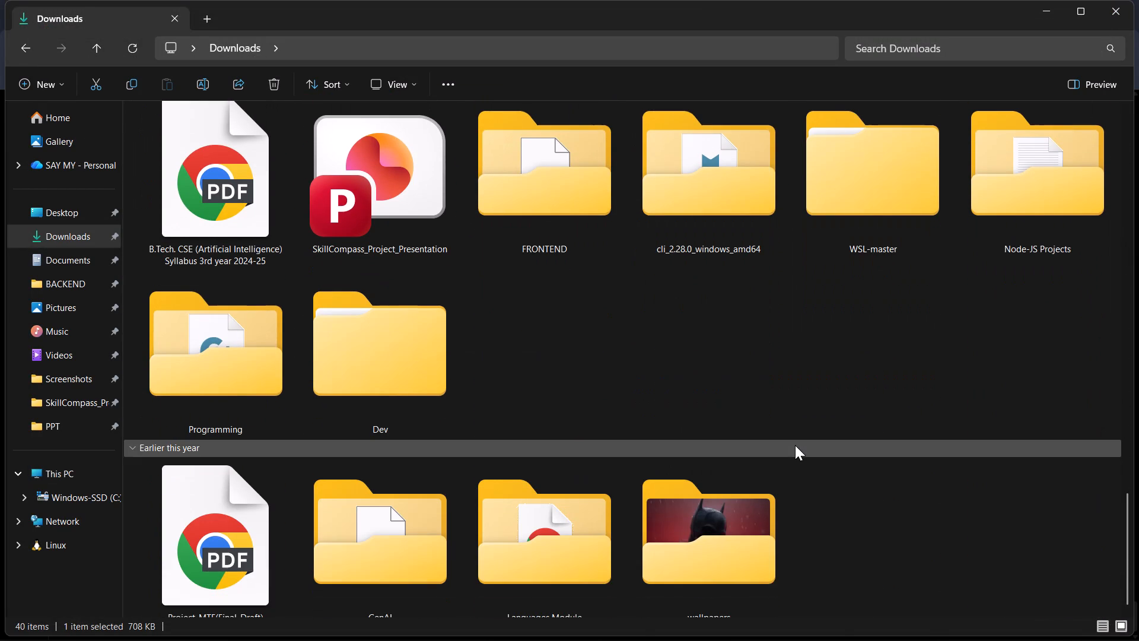
scroll(795, 445, "down", 3)
scroll(795, 445, "up", 20)
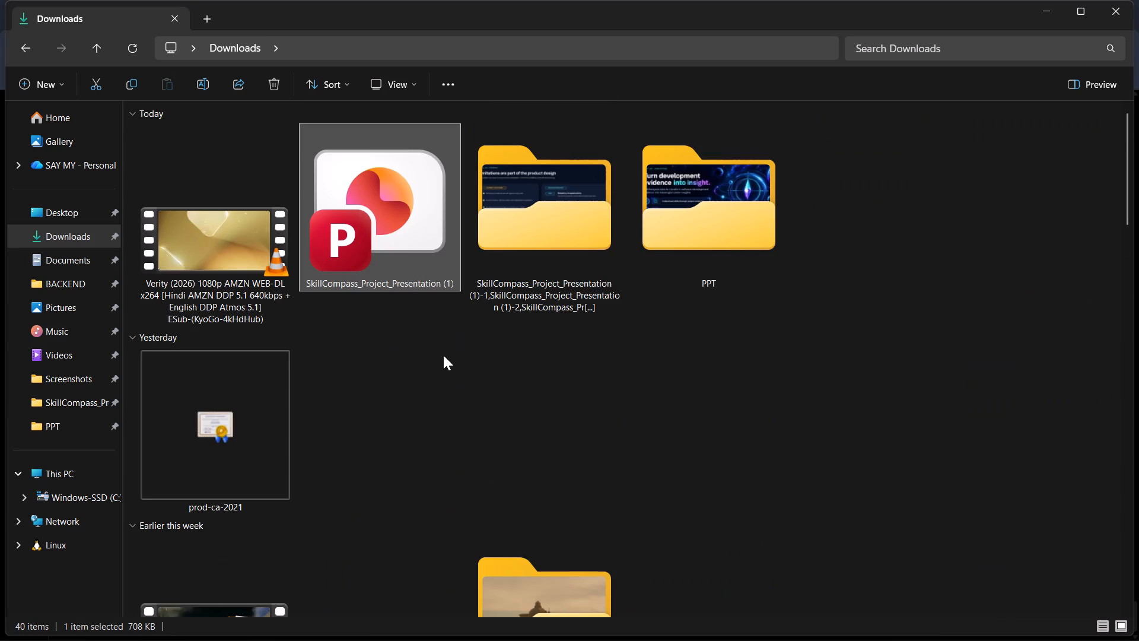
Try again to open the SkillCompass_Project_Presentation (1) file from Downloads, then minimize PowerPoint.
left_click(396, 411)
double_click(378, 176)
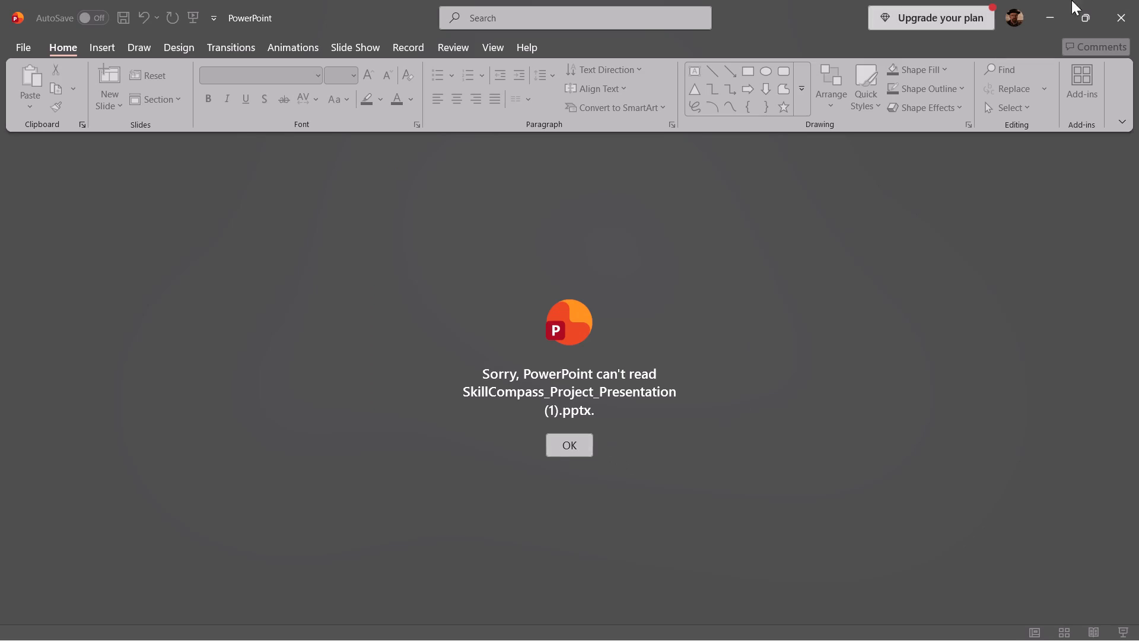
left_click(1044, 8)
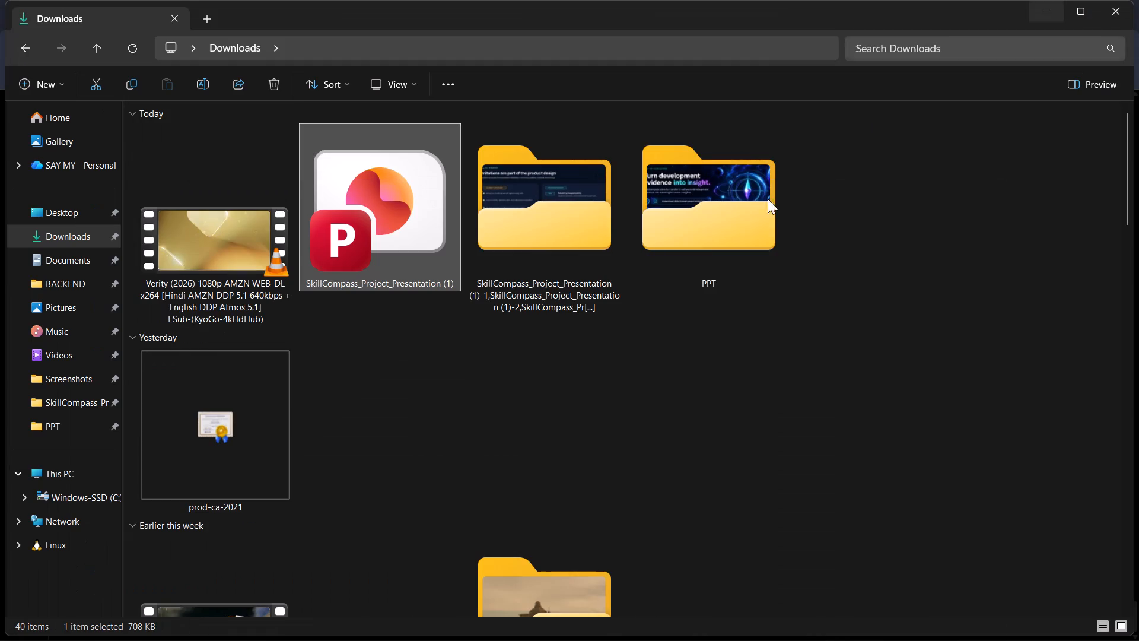
Review the original slide images in the SkillCompass_Project_Presentation folder, going from the appendix questions back to the cover slide.
double_click(532, 184)
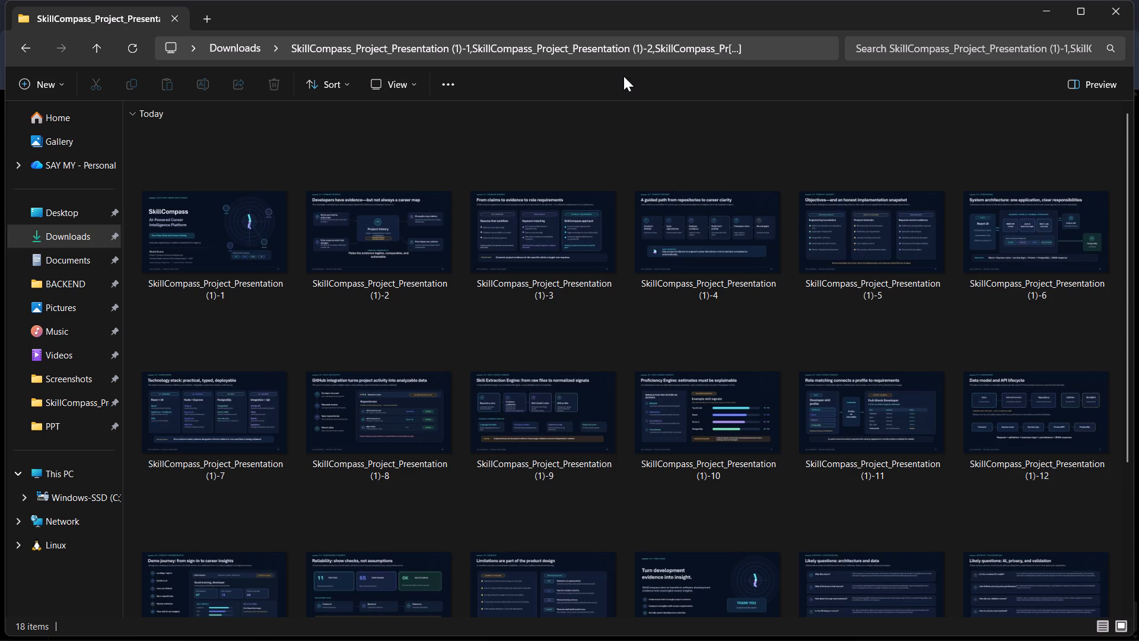
scroll(623, 76, "down", 6)
scroll(805, 459, "down", 7)
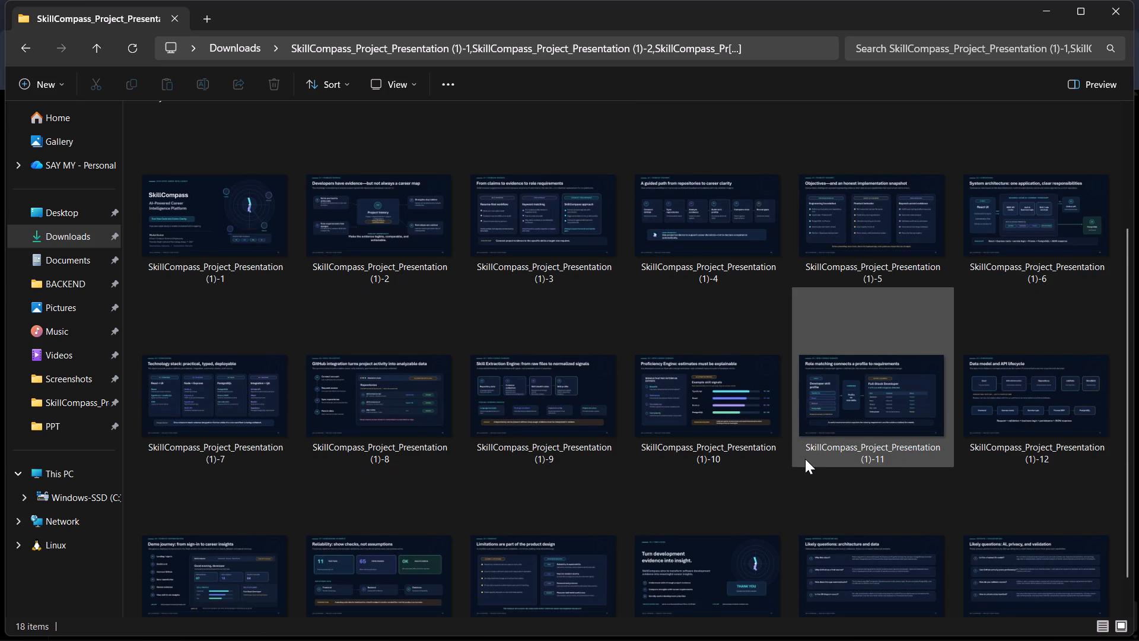
double_click(834, 531)
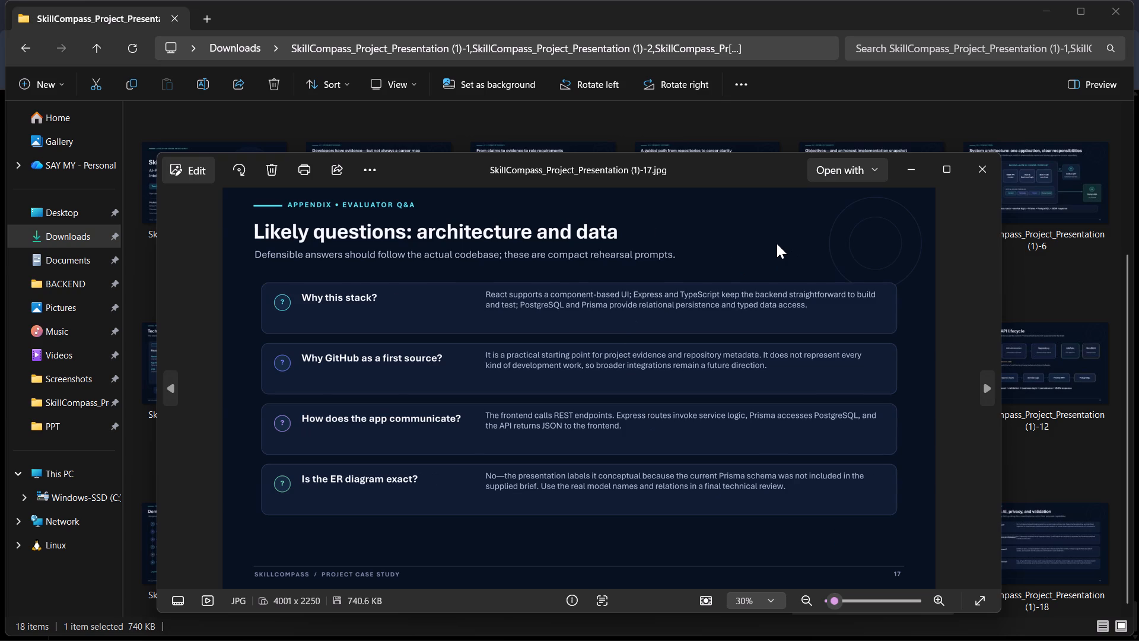
key("Right")
key("Left")
key("Left")
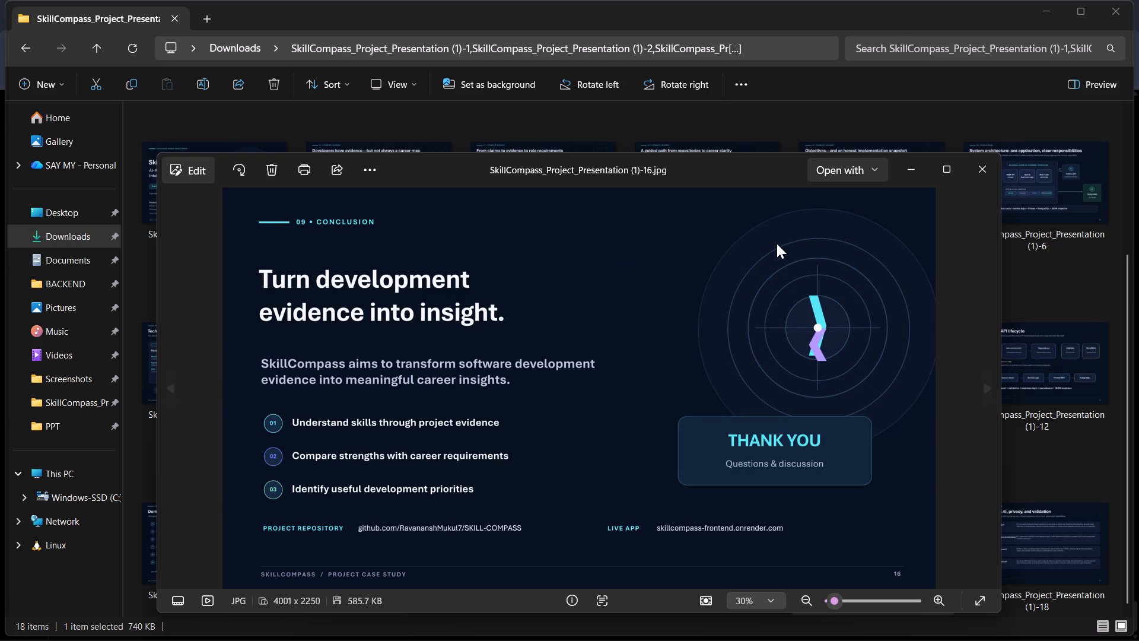
key("Left")
key("Left")
key("Left")
key("Left")
key("Left")
key("Left")
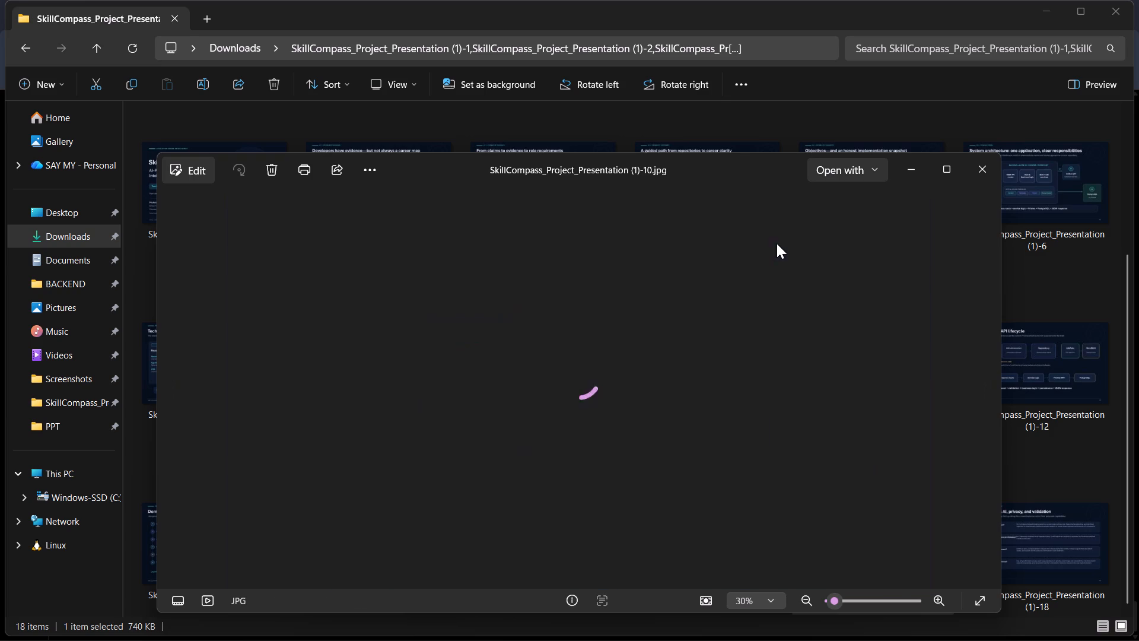
key("Left")
key("Left")
key("Left")
key("Left")
key("Left")
key("Left")
key("Left")
key("Left")
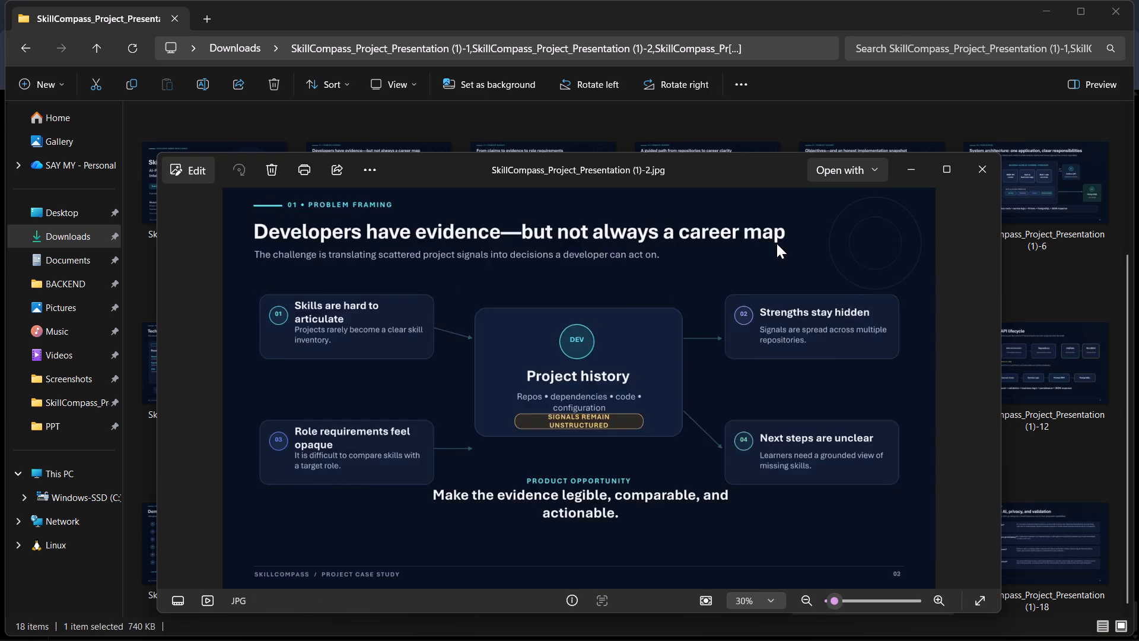
key("Left")
key("Left")
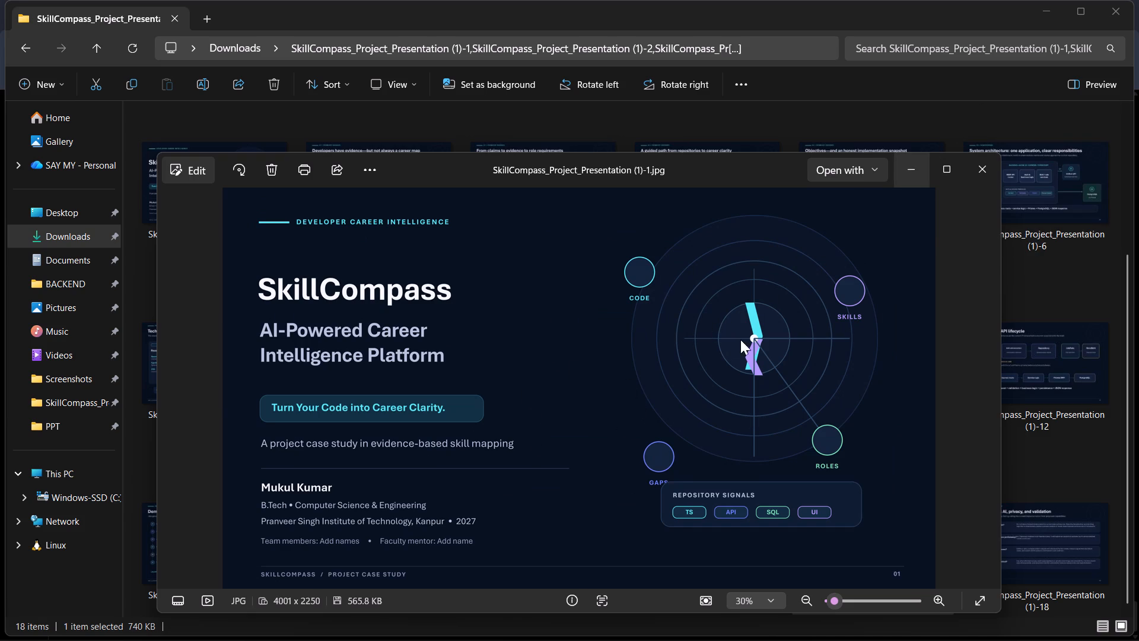
left_click(905, 164)
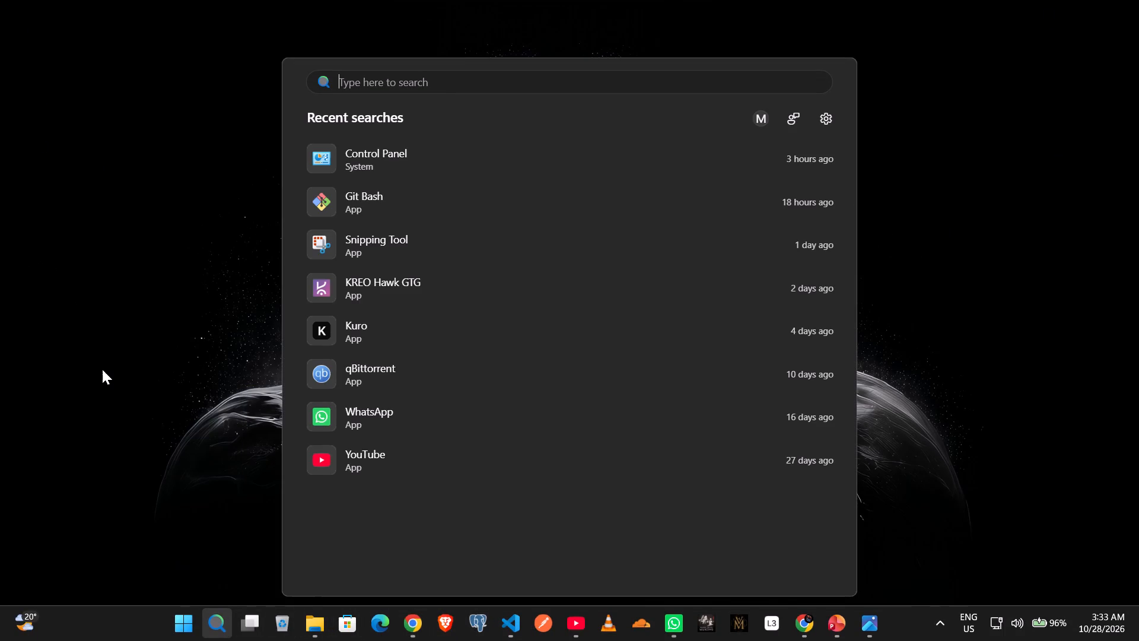
type("ppt")
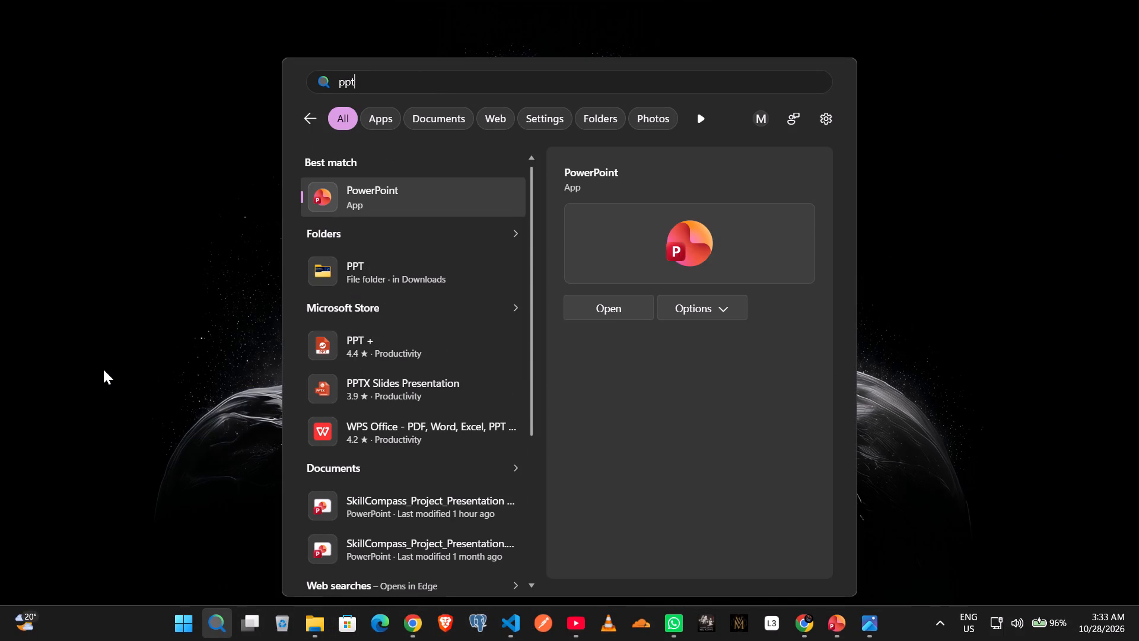
left_click(375, 179)
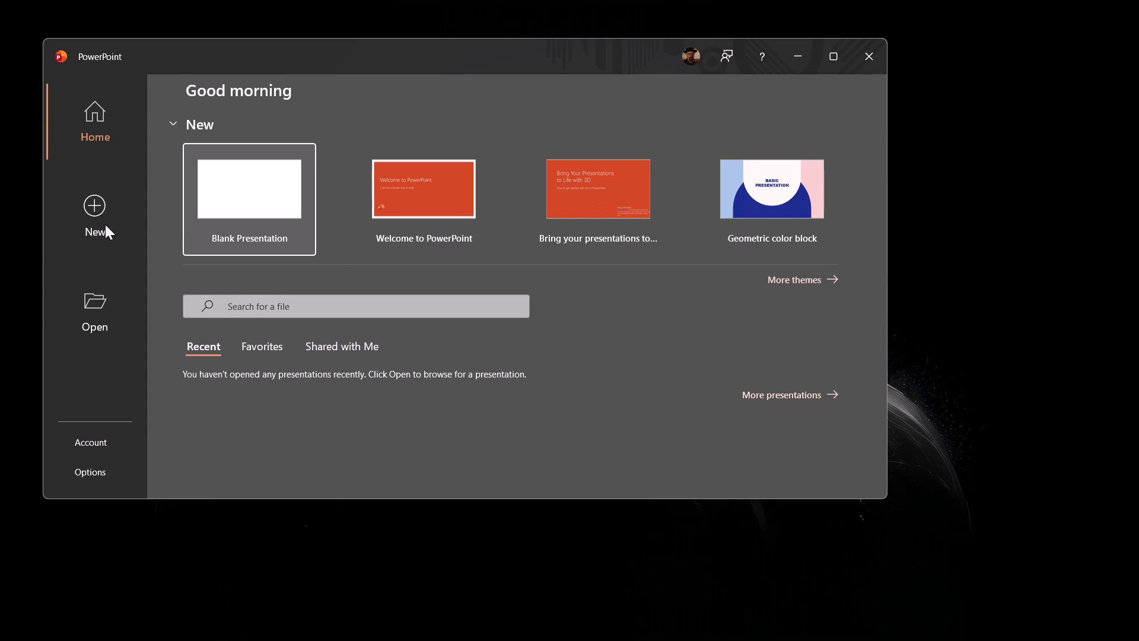
left_click(91, 199)
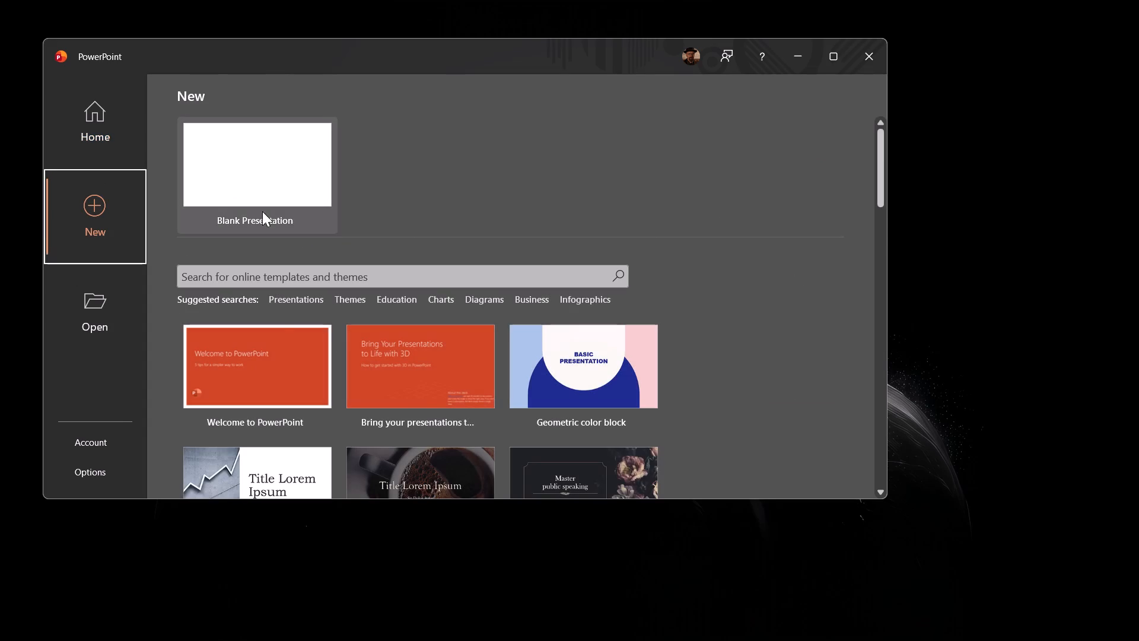
left_click(266, 162)
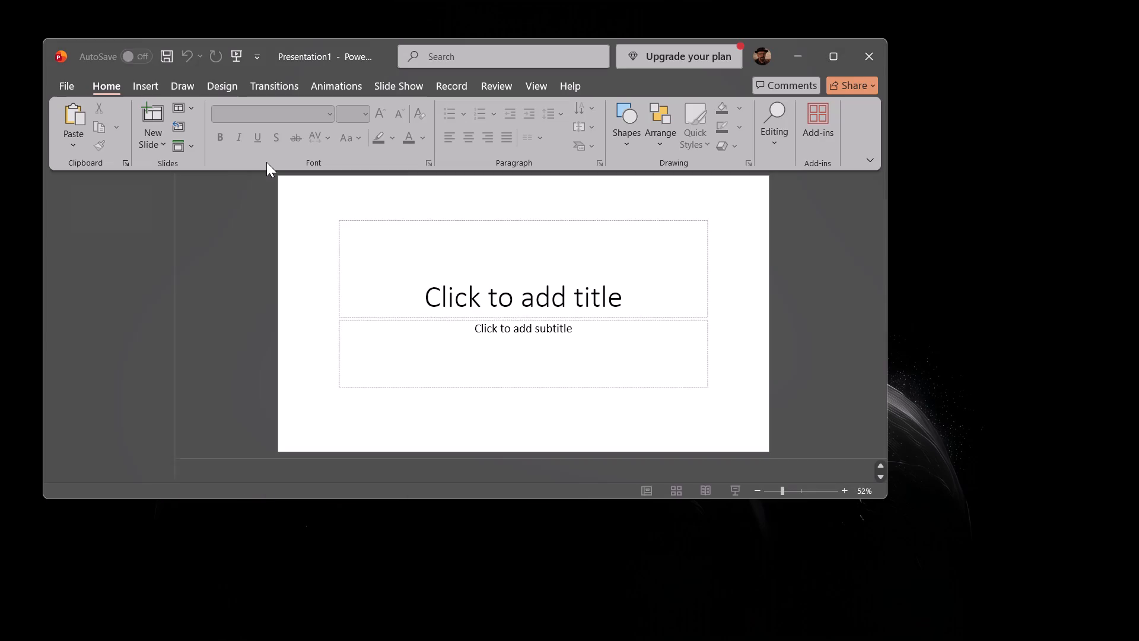
left_click(829, 52)
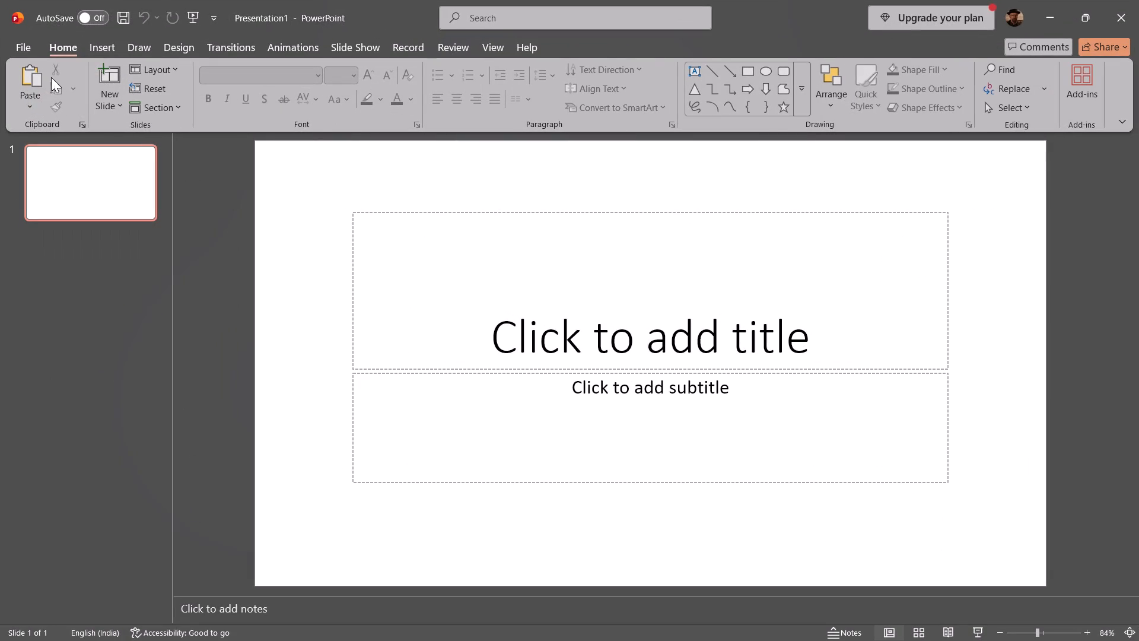
Insert the SkillCompass Neon Career Intelligence picture from the PPT folder in Downloads onto the first slide and dismiss the accessibility tip.
left_click(101, 43)
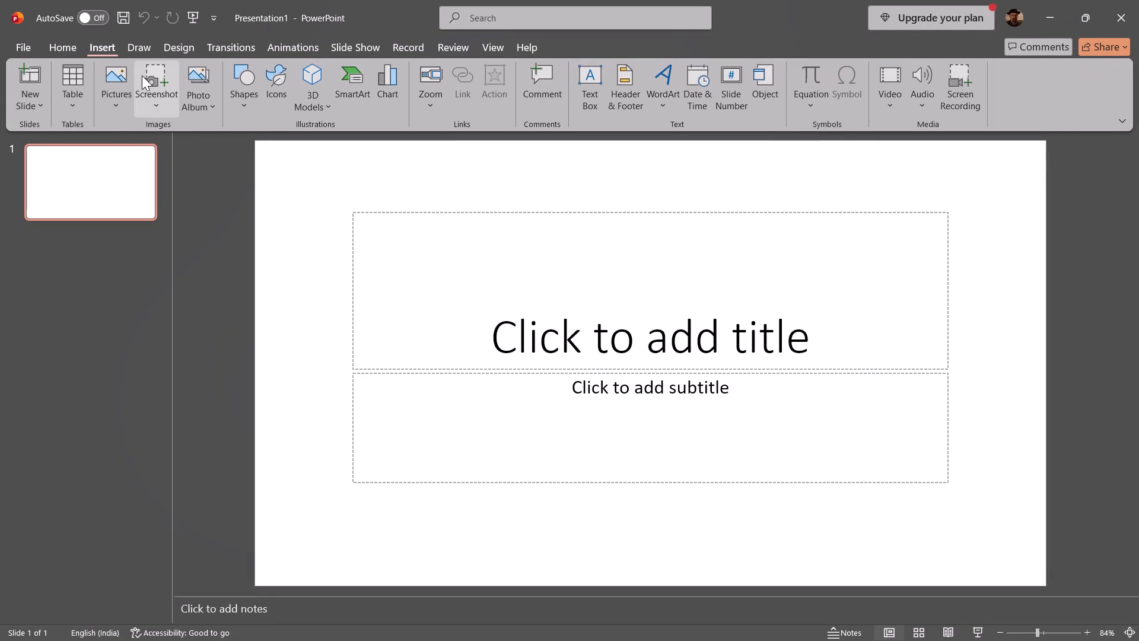
left_click(119, 81)
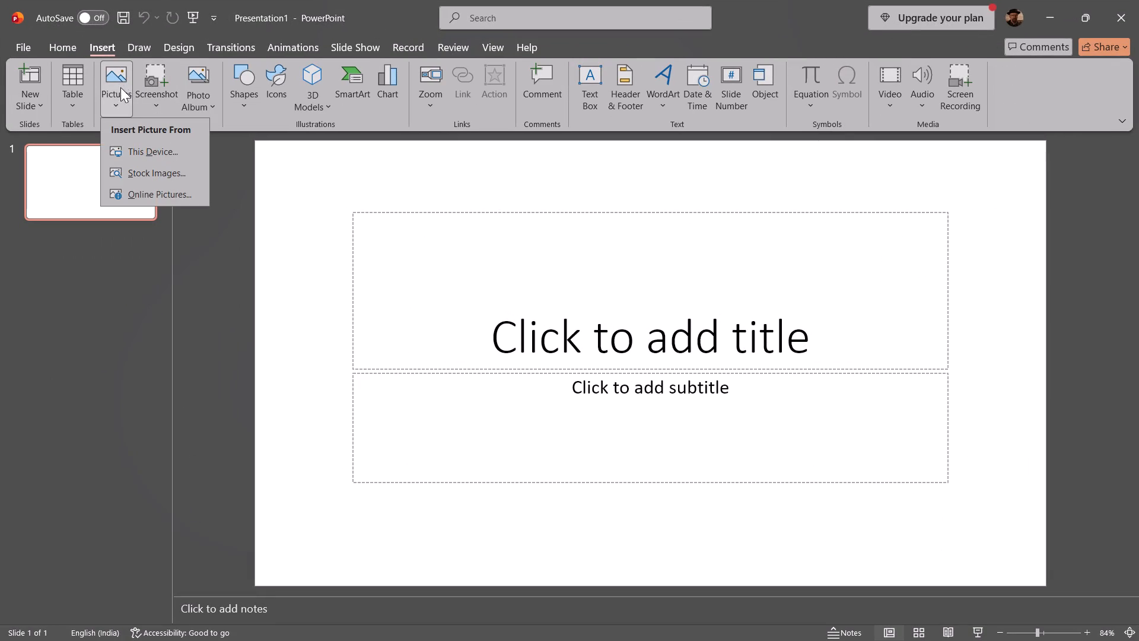
left_click(151, 147)
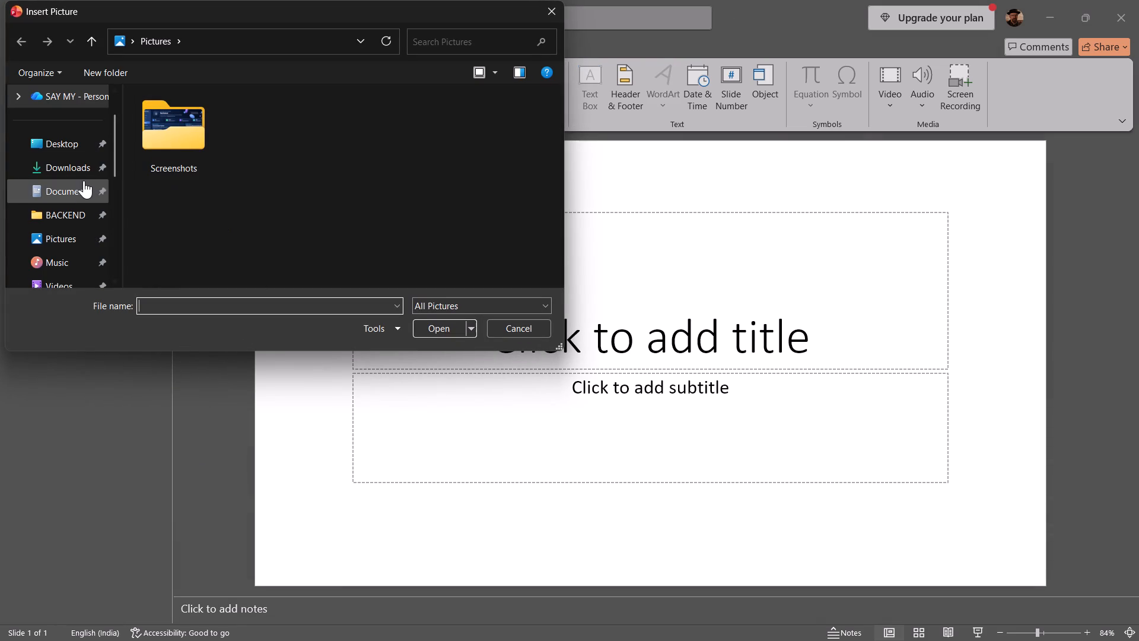
left_click(79, 170)
double_click(259, 162)
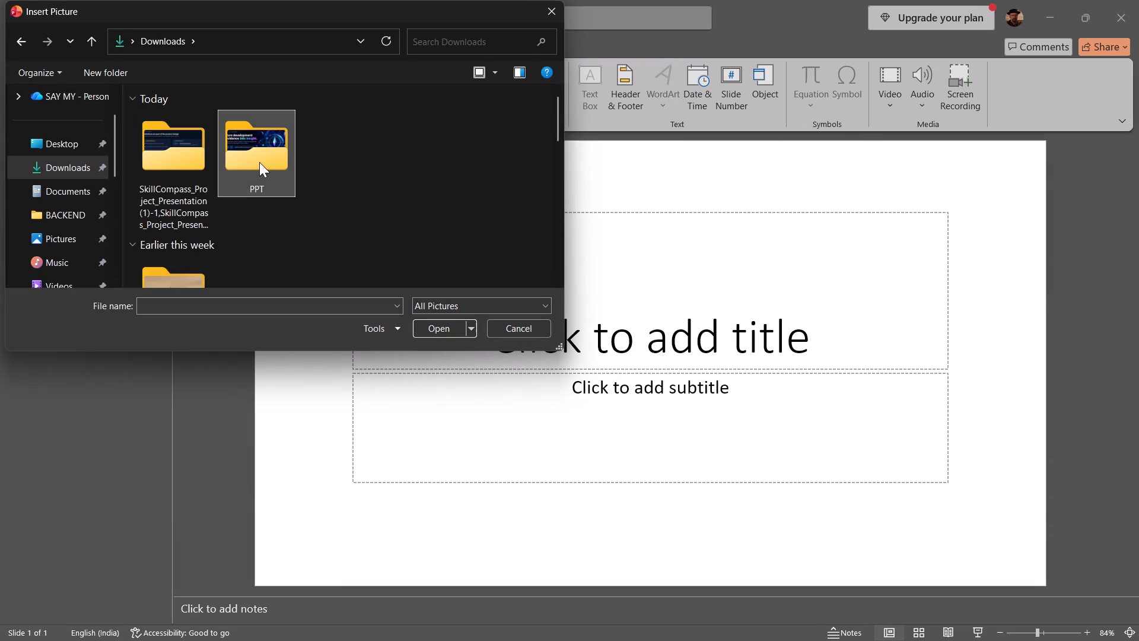
scroll(355, 202, "down", 9)
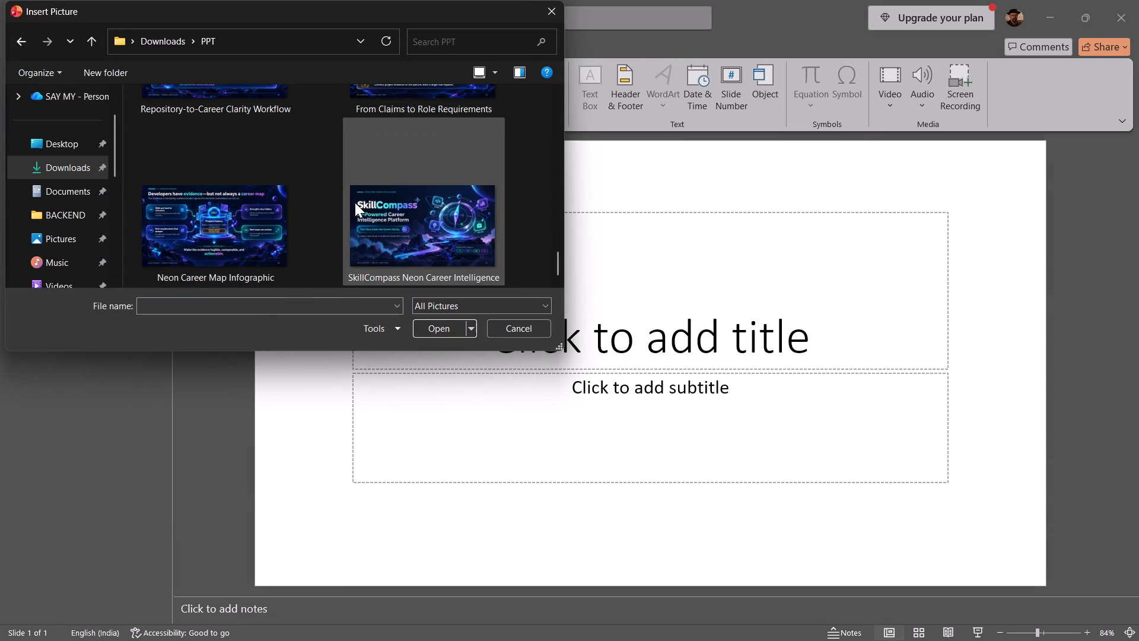
scroll(355, 202, "down", 2)
double_click(410, 218)
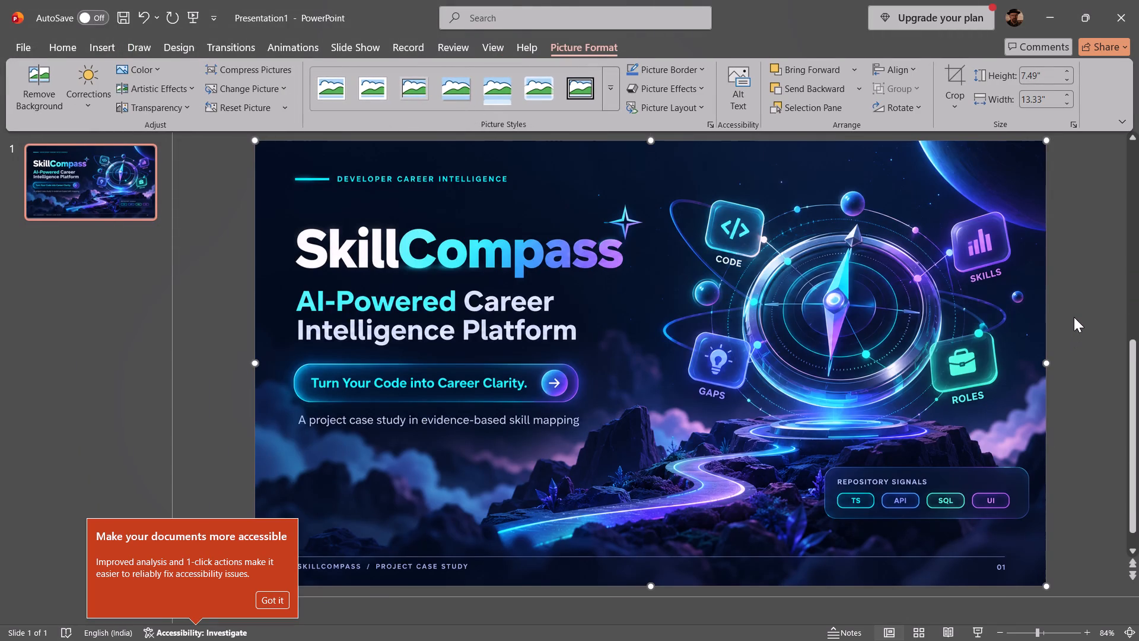
scroll(1074, 317, "down", 6)
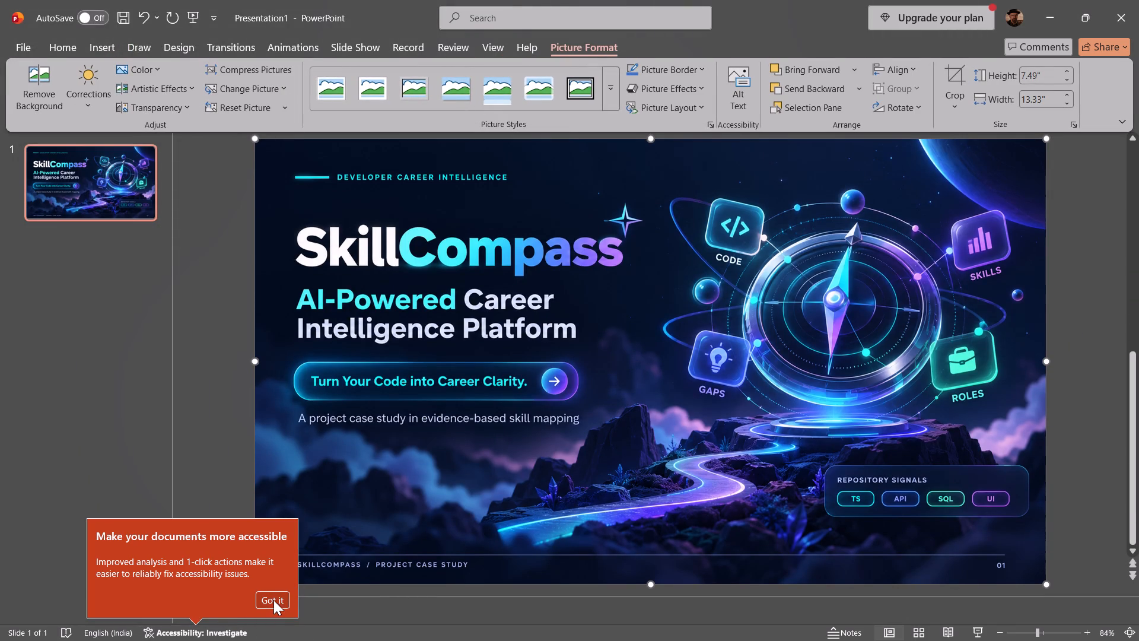
left_click(273, 599)
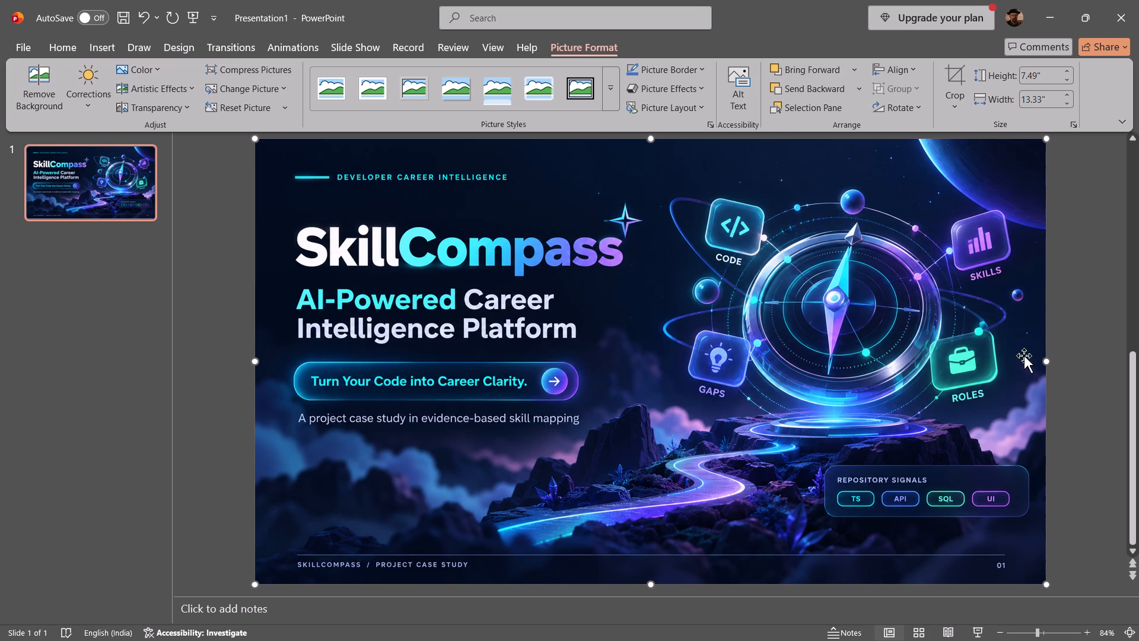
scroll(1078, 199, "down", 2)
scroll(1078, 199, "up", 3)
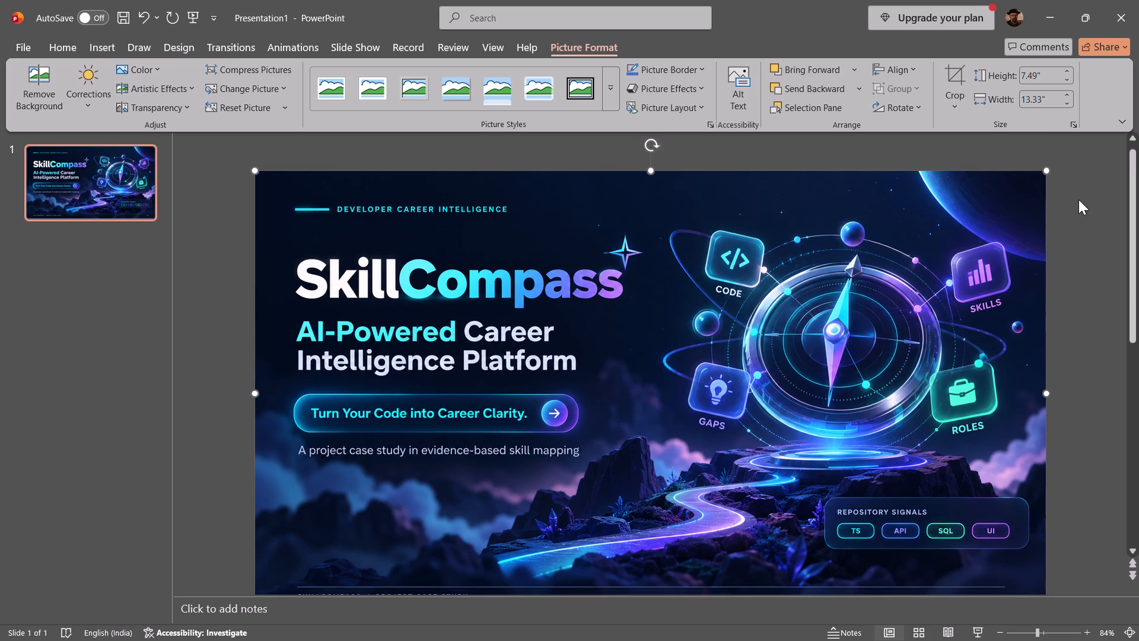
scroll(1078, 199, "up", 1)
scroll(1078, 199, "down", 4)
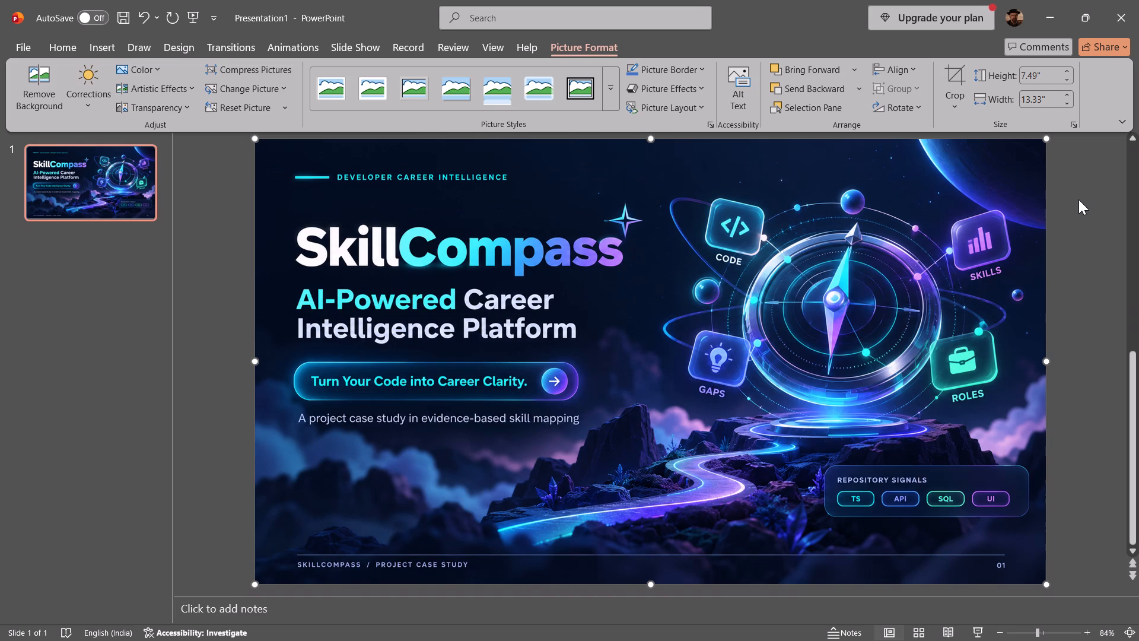
Switch to Chrome, search in a new tab for 'image to pptx converter free' and open Online2PDF's JPG to PPTX converter.
left_click(1038, 15)
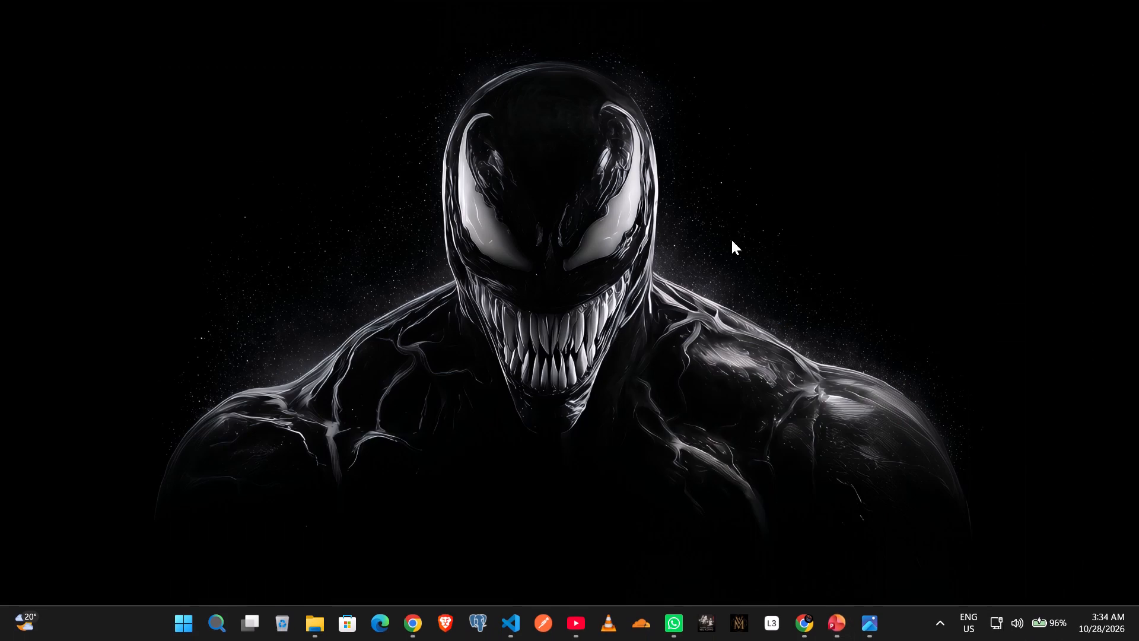
left_click(410, 624)
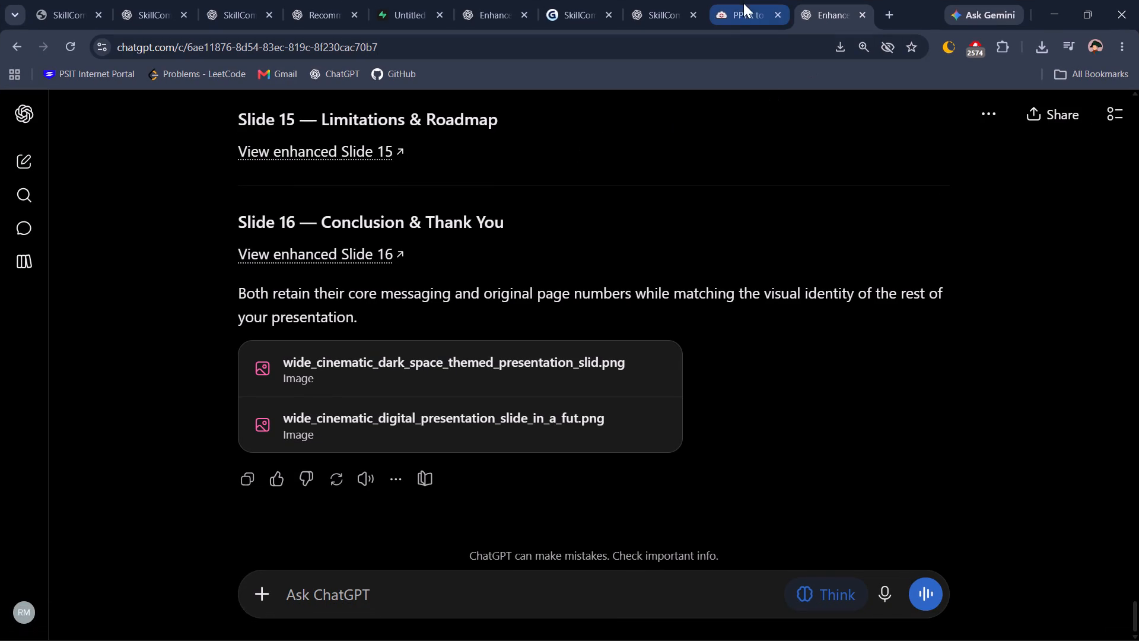
left_click(740, 12)
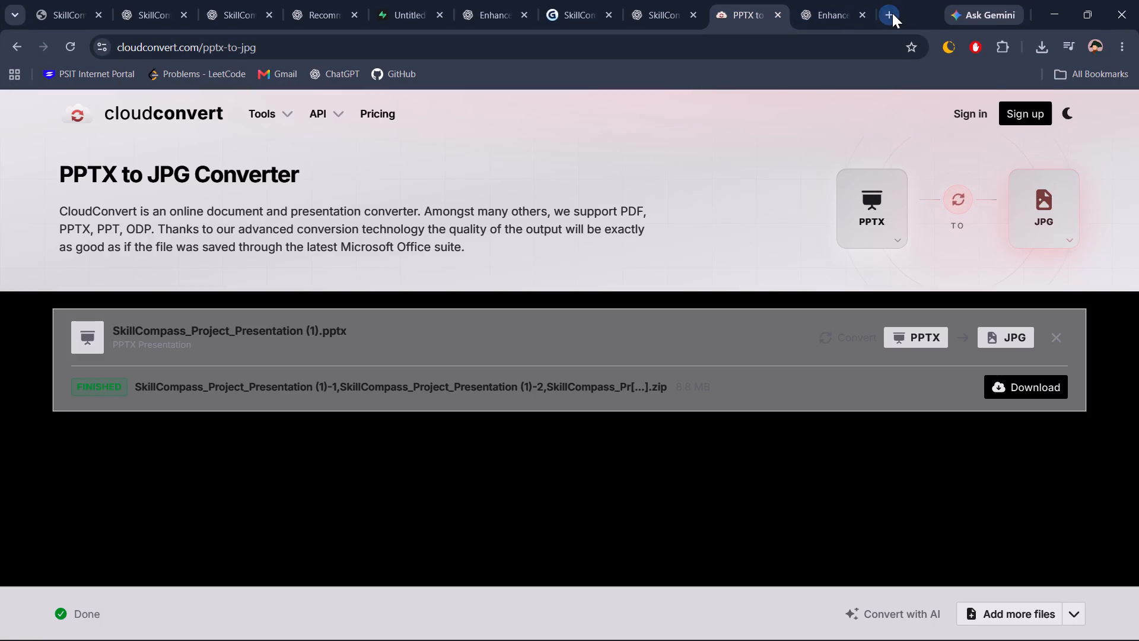
left_click(891, 12)
type("image to ppy")
key("BackSpace")
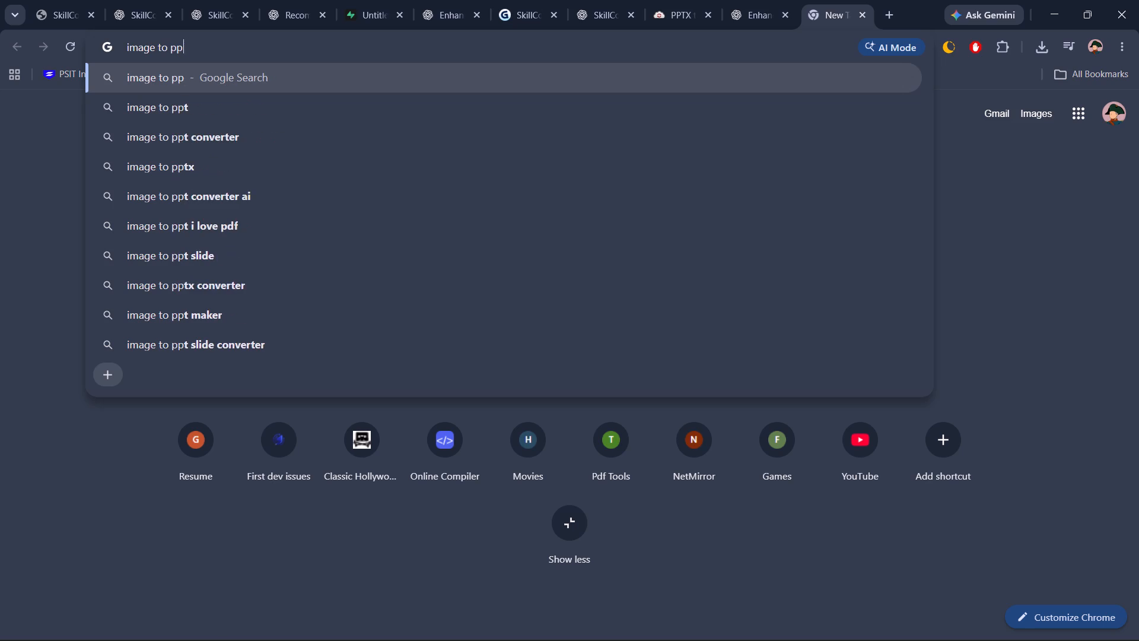
key("t")
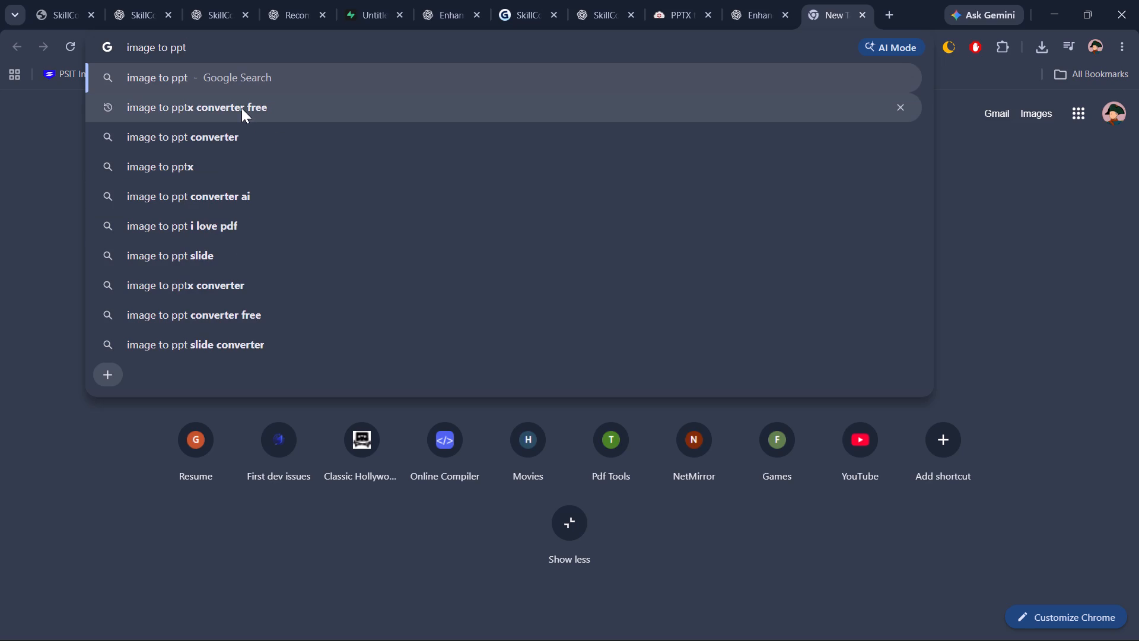
left_click(241, 107)
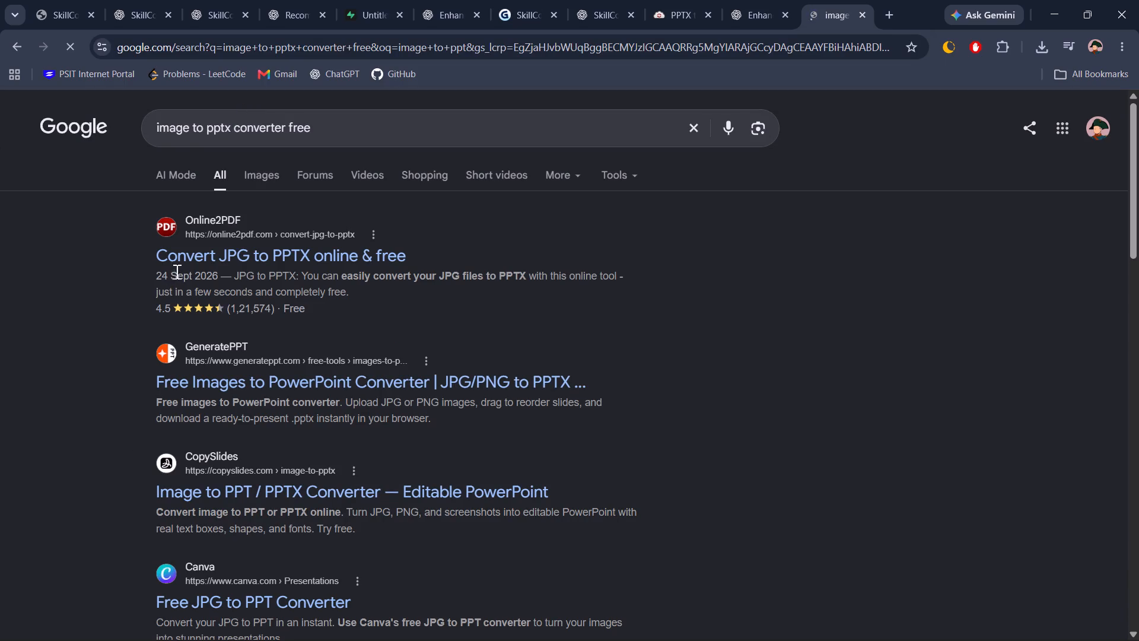
left_click(187, 252)
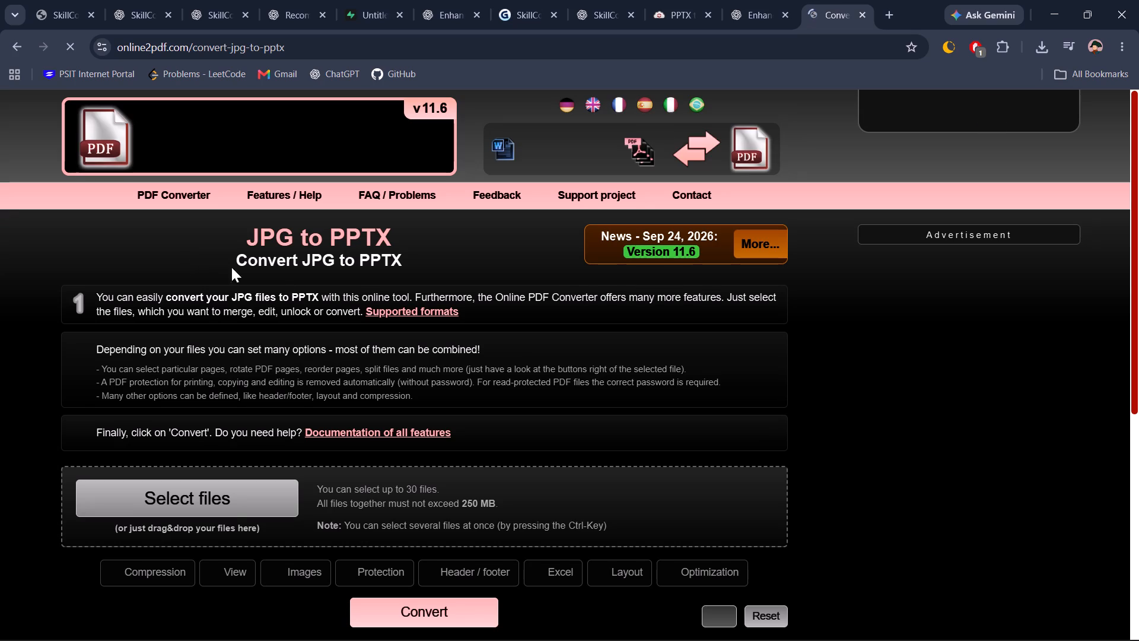
Add the PPT folder from Downloads to the converter as File 1, then close the file selection dialog.
scroll(551, 351, "down", 3)
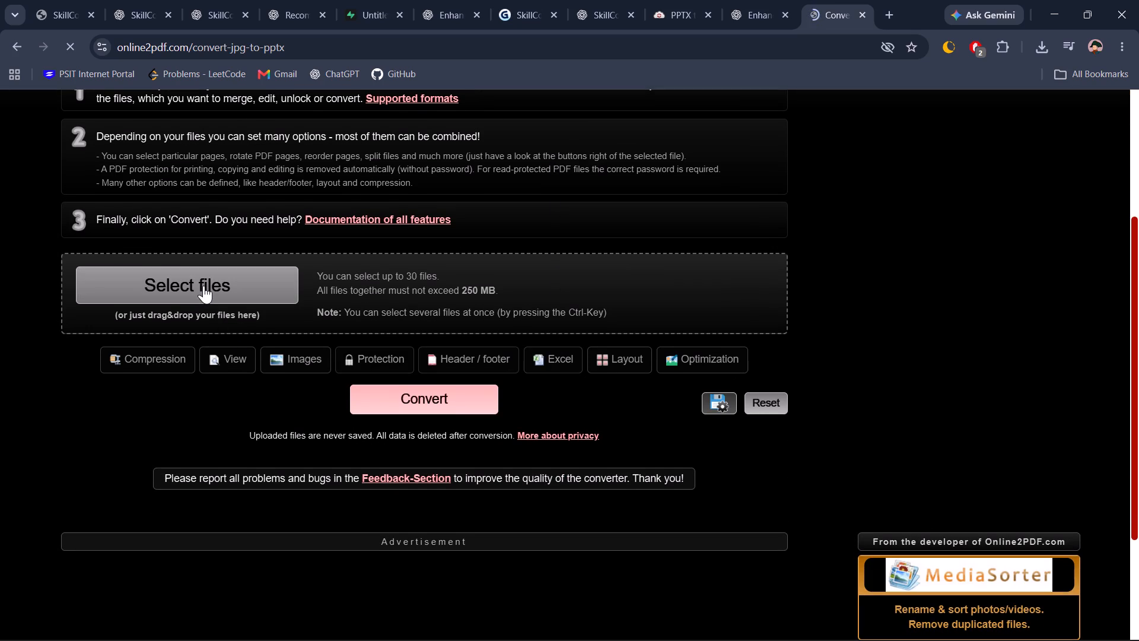
left_click(203, 284)
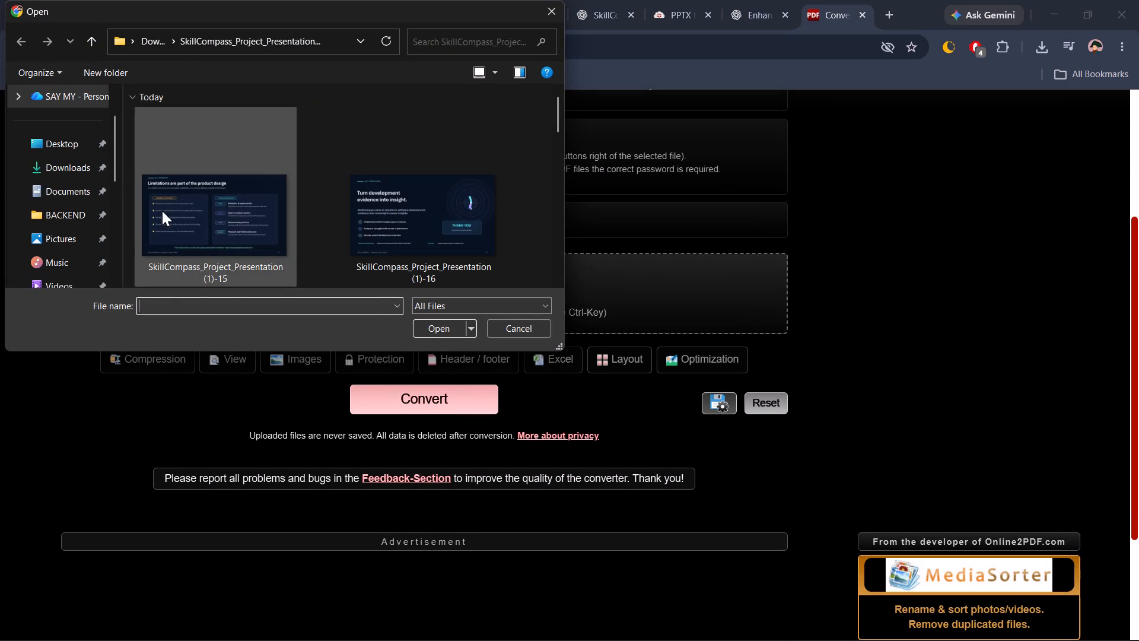
left_click(63, 169)
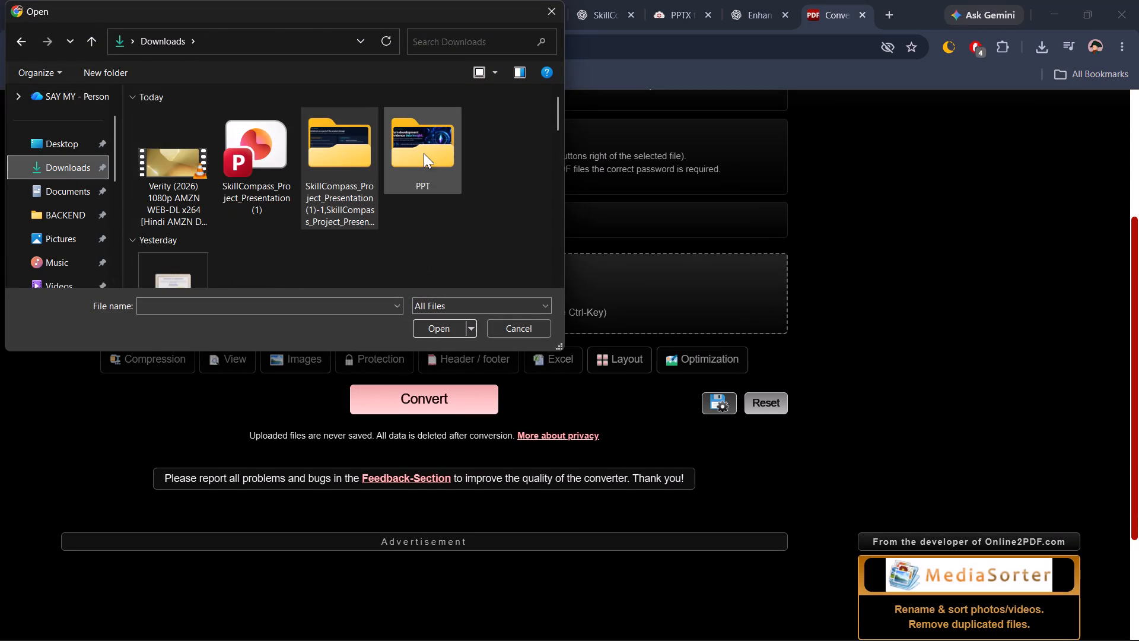
left_click(419, 152)
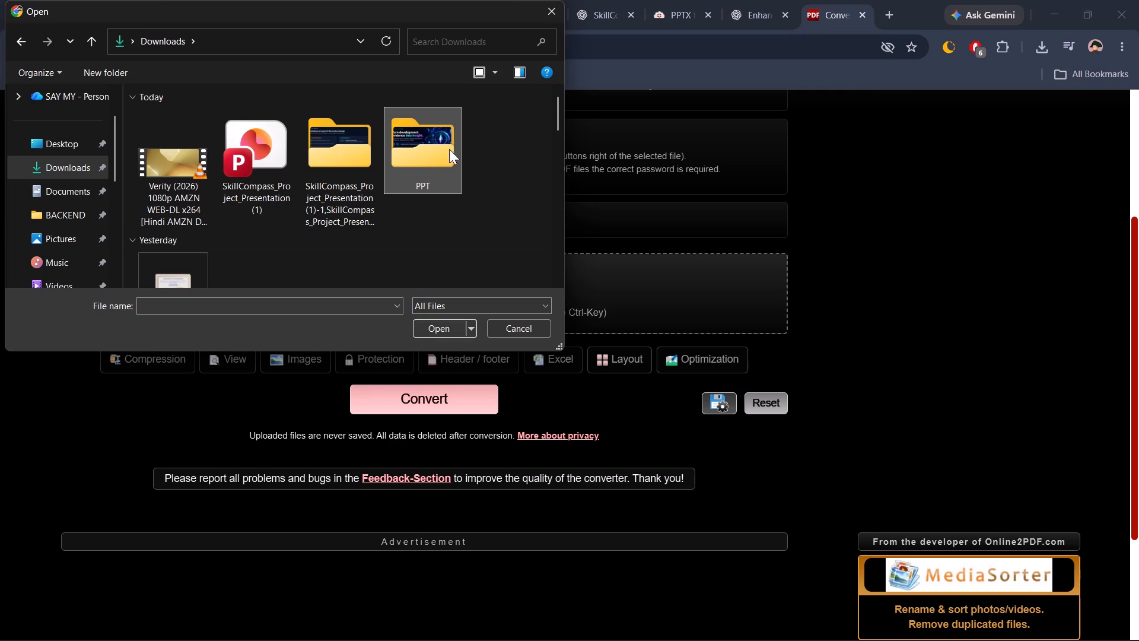
double_click(424, 160)
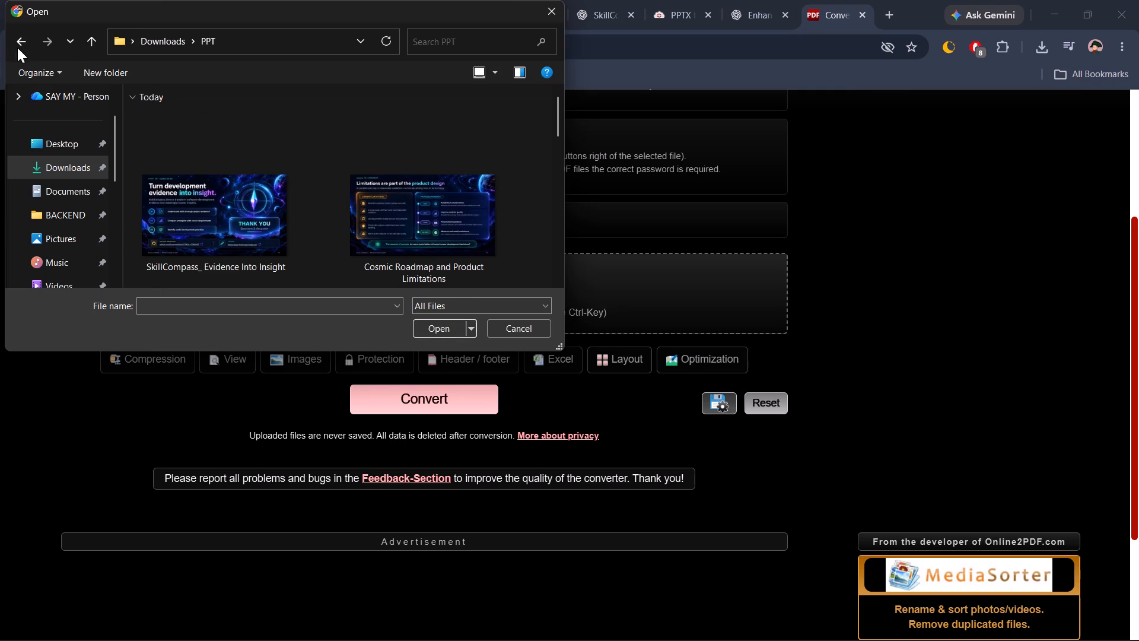
left_click(16, 38)
left_click_drag(418, 136, 743, 337)
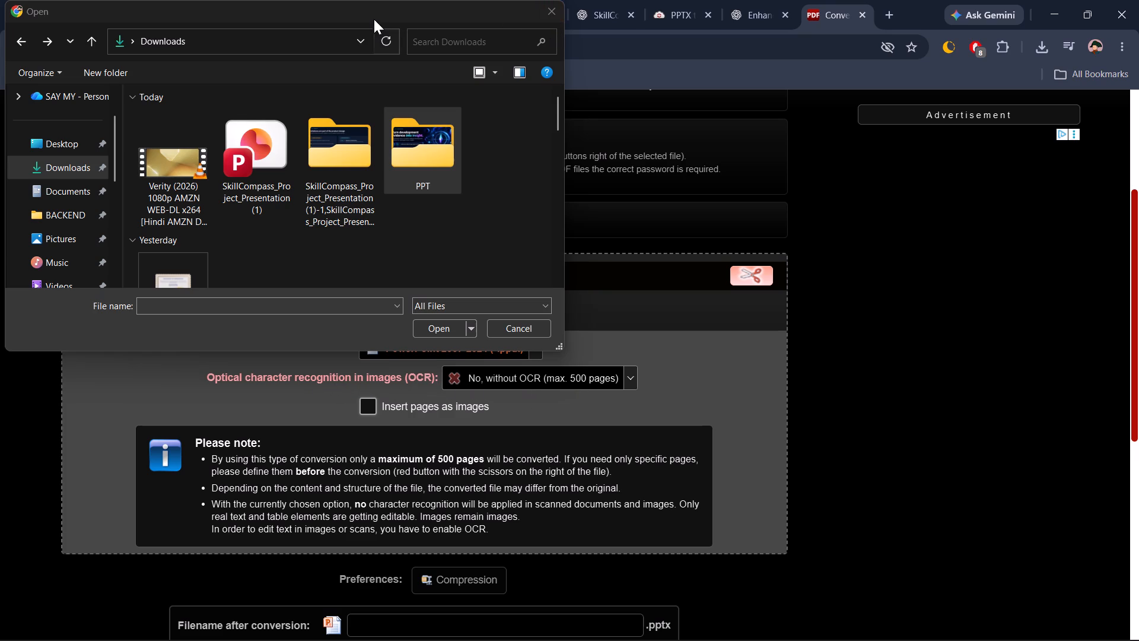
left_click_drag(374, 18, 1063, 375)
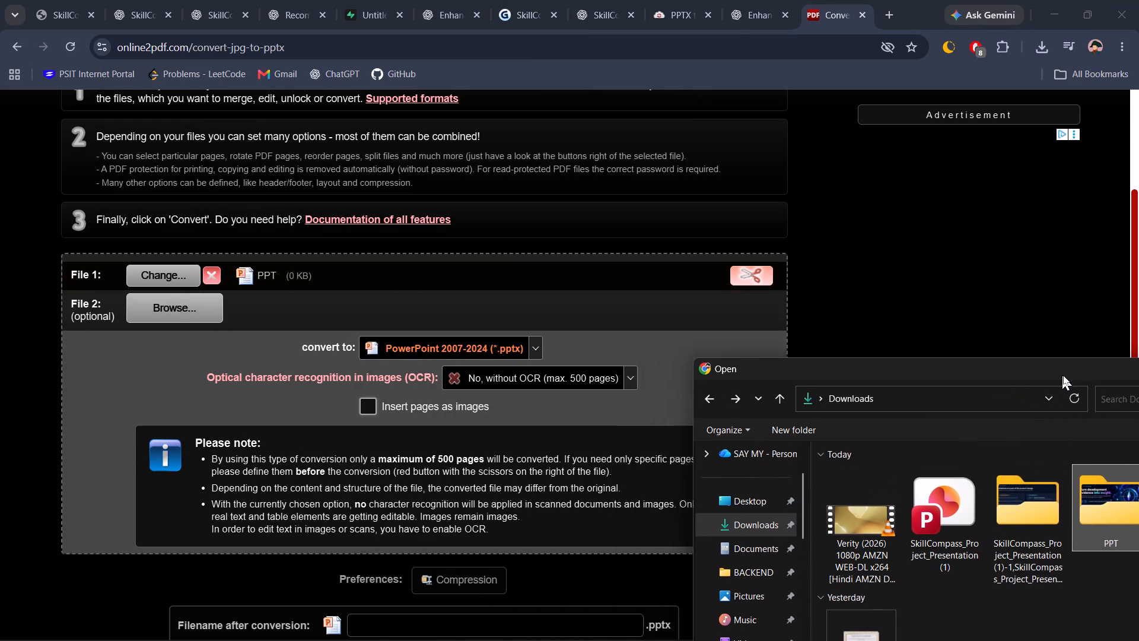
left_click_drag(1063, 375, 1087, 350)
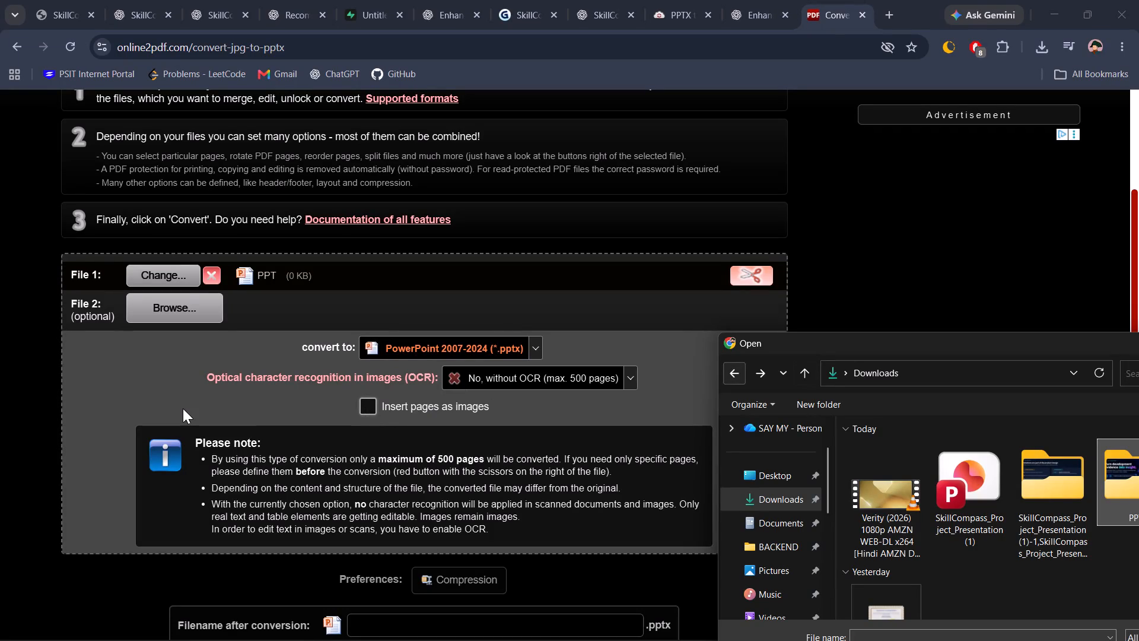
scroll(183, 408, "down", 3)
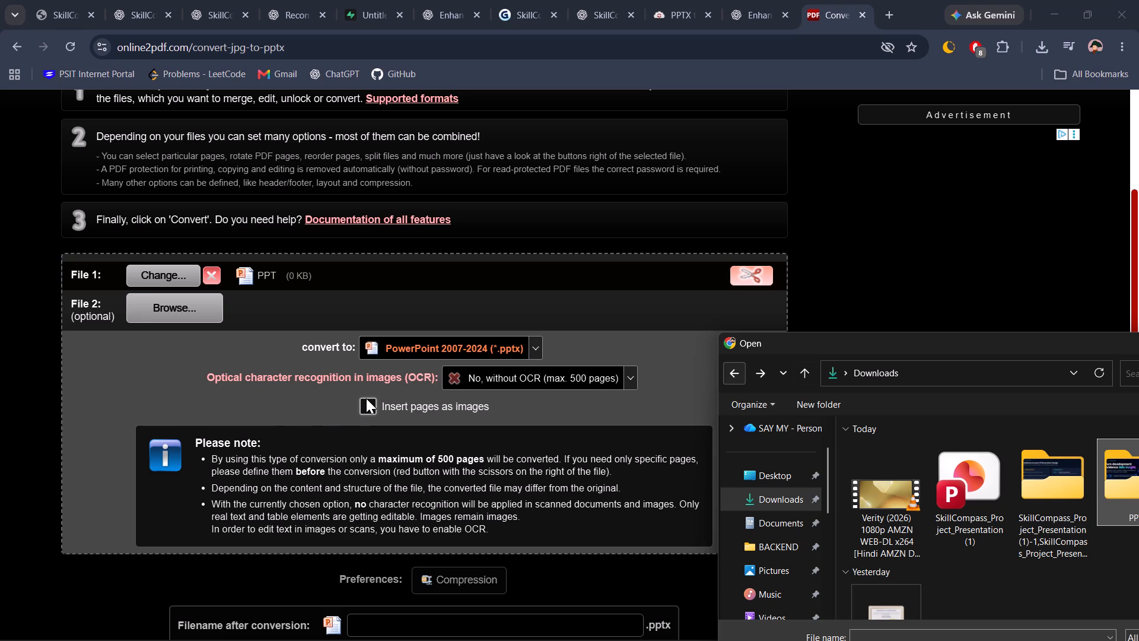
left_click(366, 398)
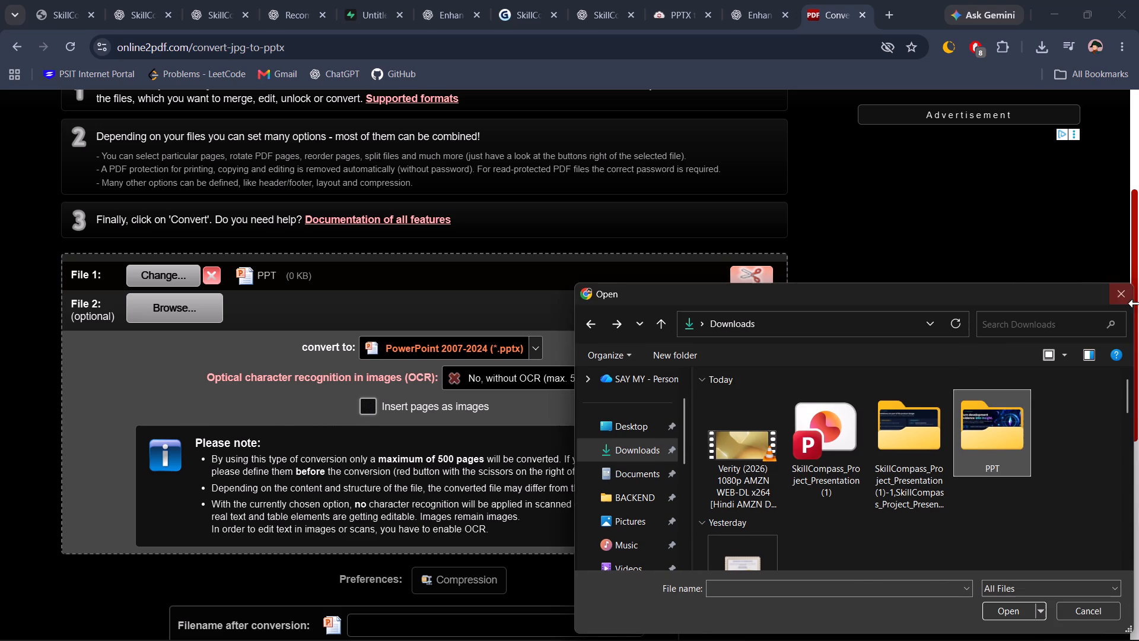
left_click(1126, 297)
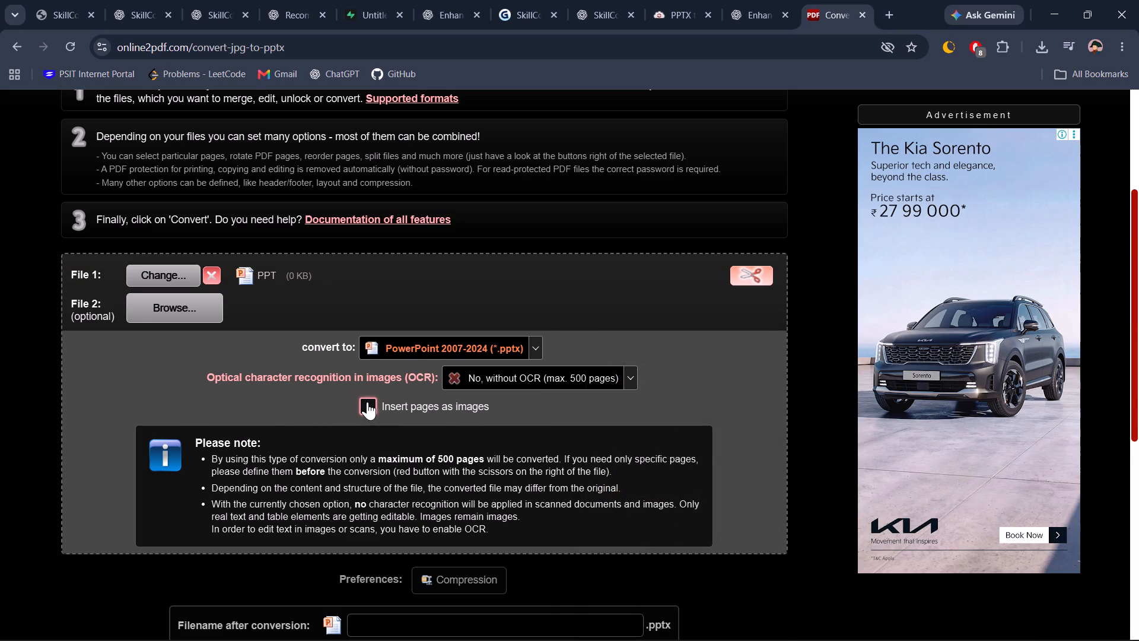
Set the conversion to insert pages as images and name the output file SKILLCOMPASS-PPT.
left_click(367, 402)
scroll(683, 378, "down", 3)
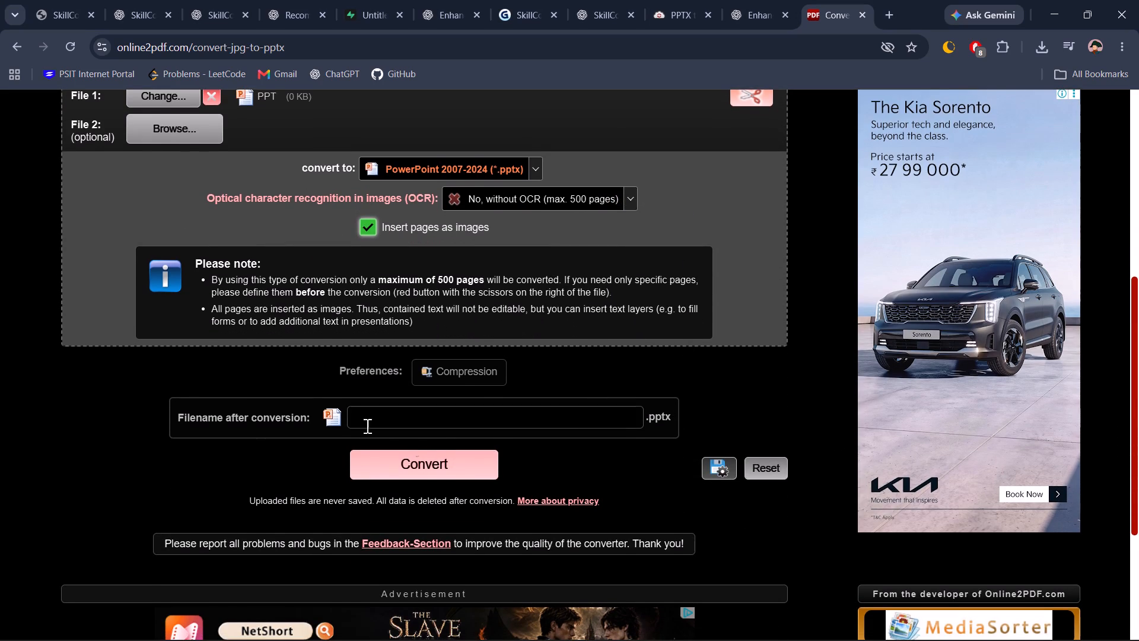
left_click(424, 418)
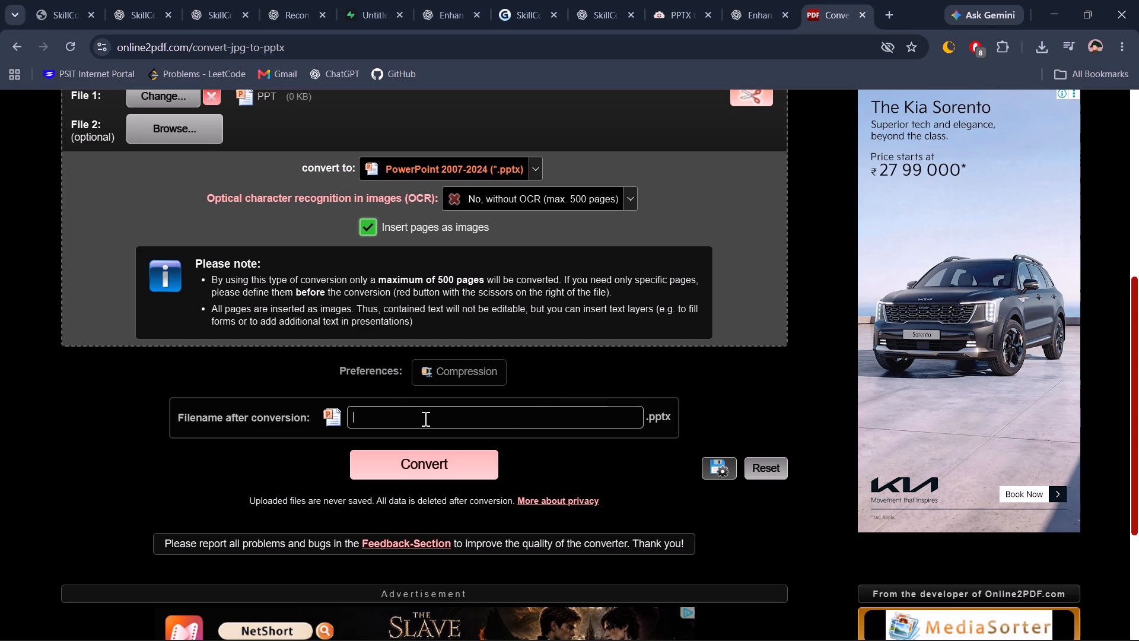
key("shift+s")
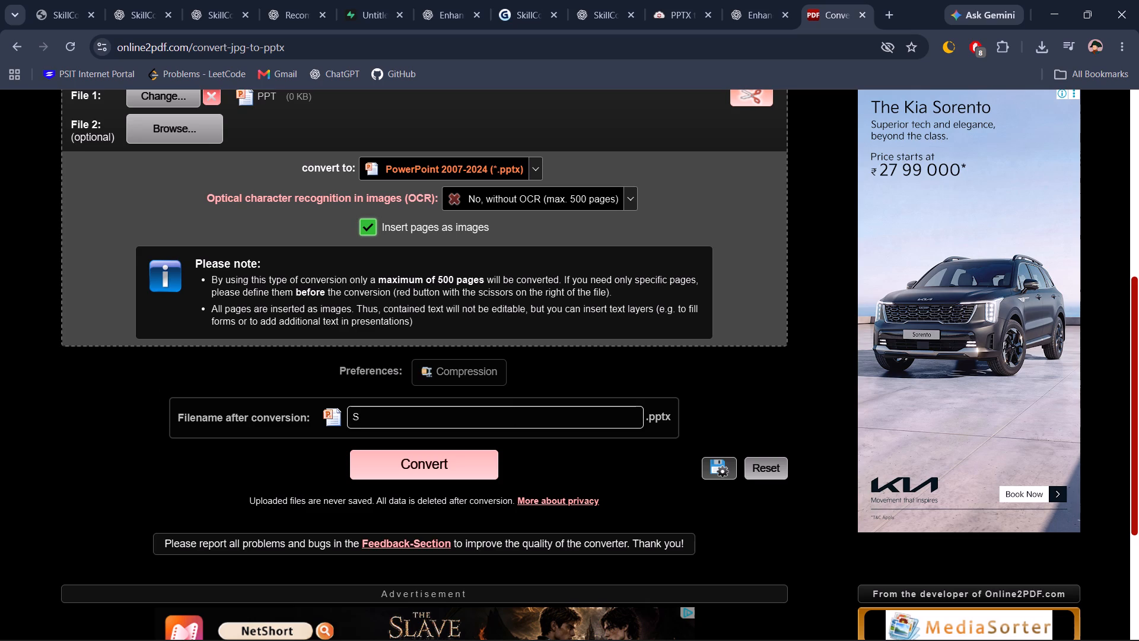
type("KILL")
type("COMP")
type("ASS")
type("-PPT")
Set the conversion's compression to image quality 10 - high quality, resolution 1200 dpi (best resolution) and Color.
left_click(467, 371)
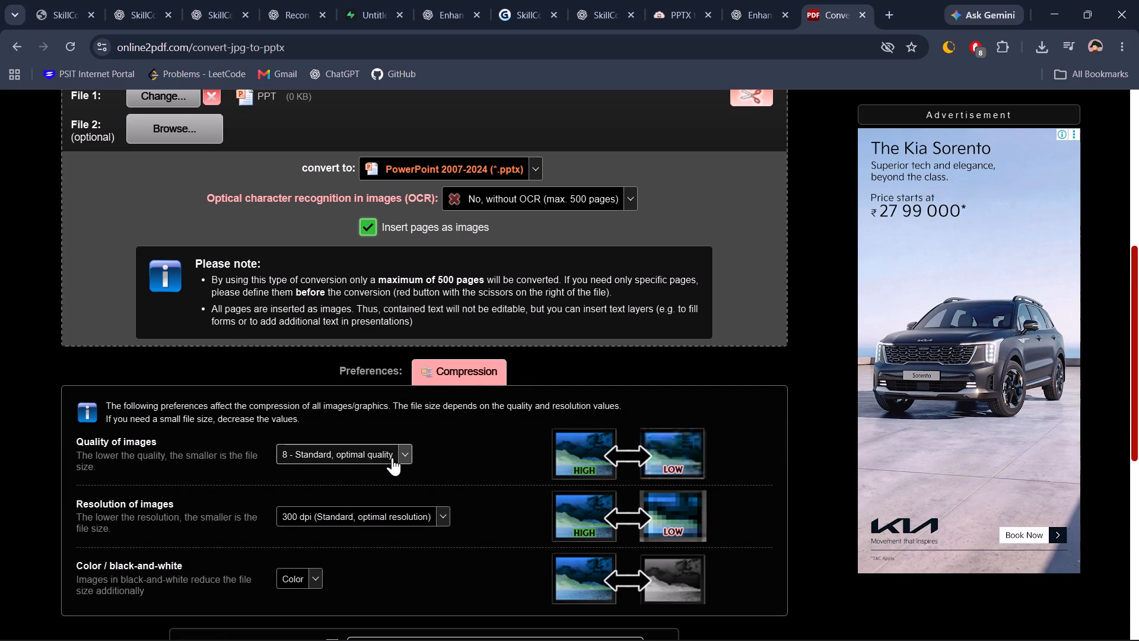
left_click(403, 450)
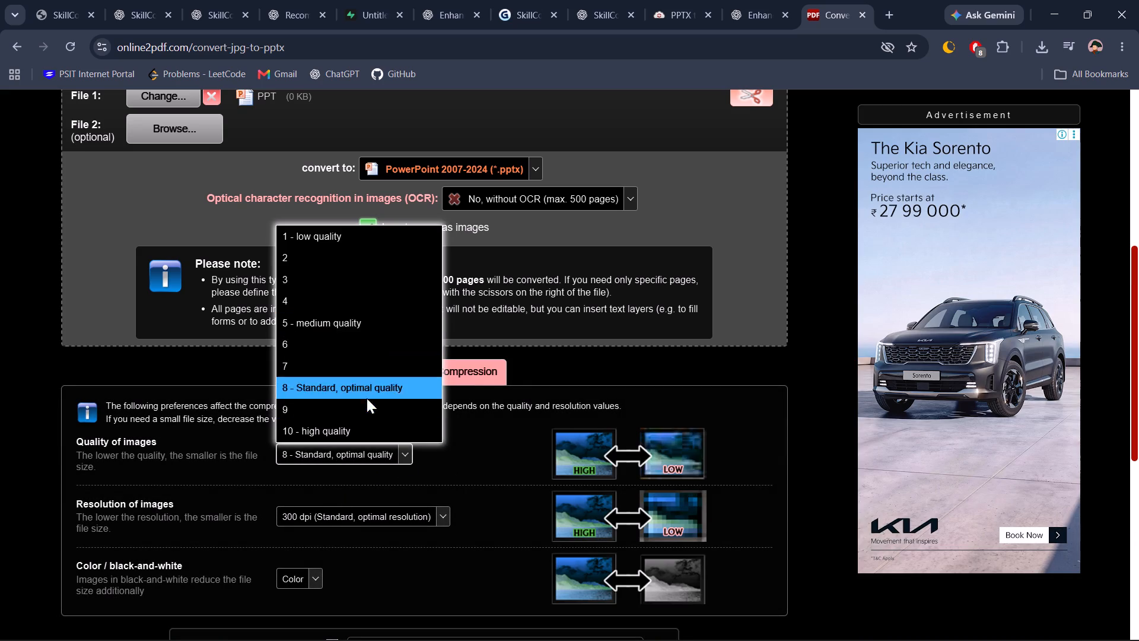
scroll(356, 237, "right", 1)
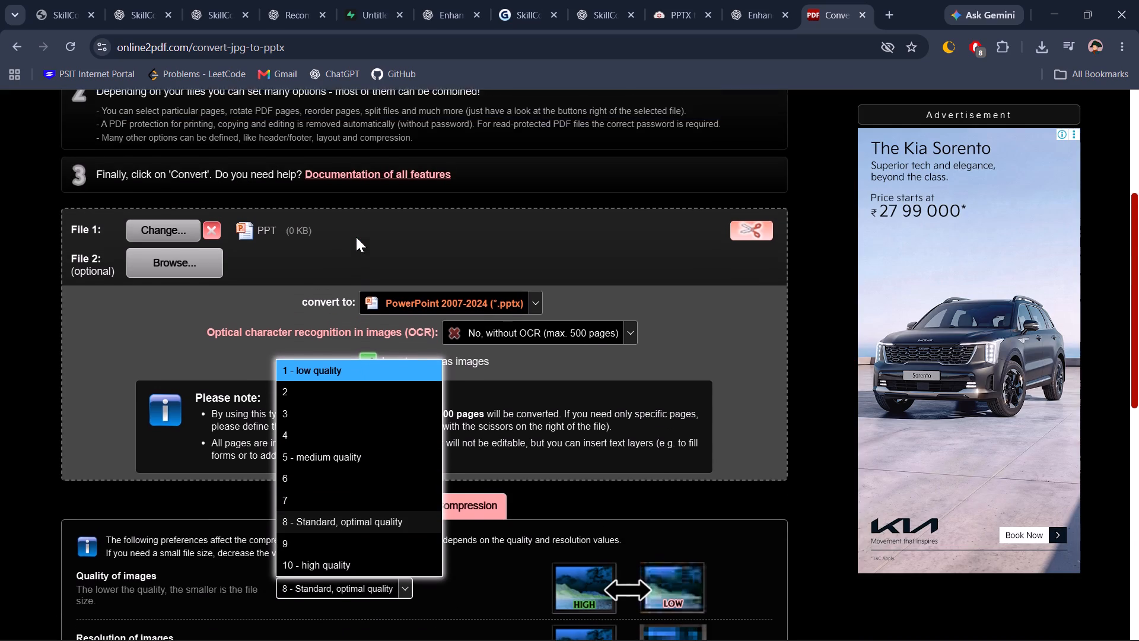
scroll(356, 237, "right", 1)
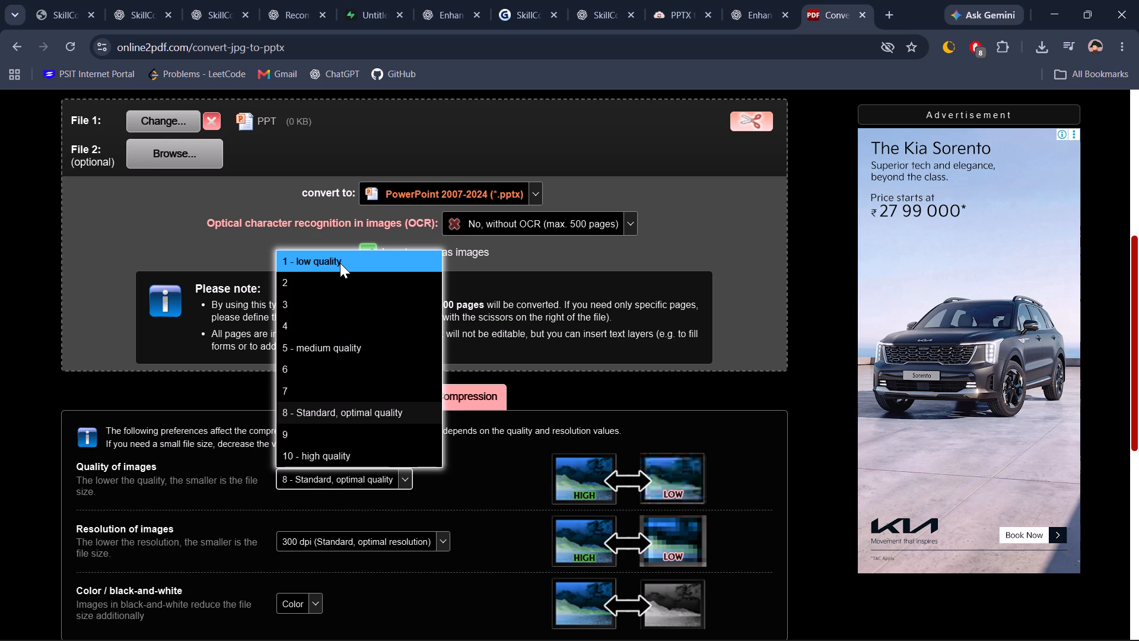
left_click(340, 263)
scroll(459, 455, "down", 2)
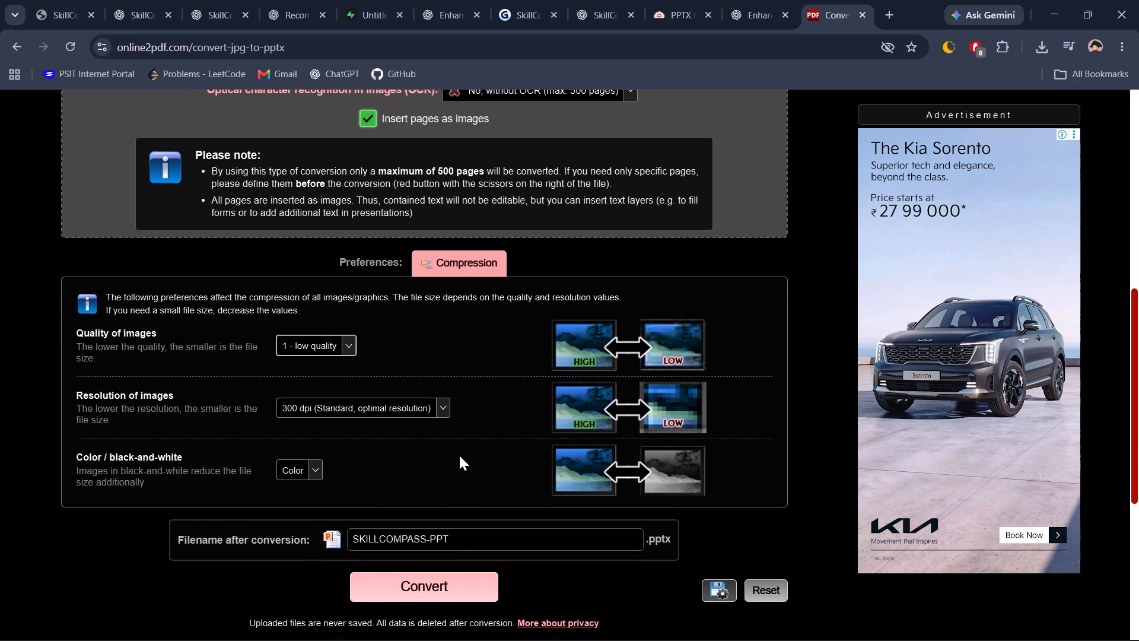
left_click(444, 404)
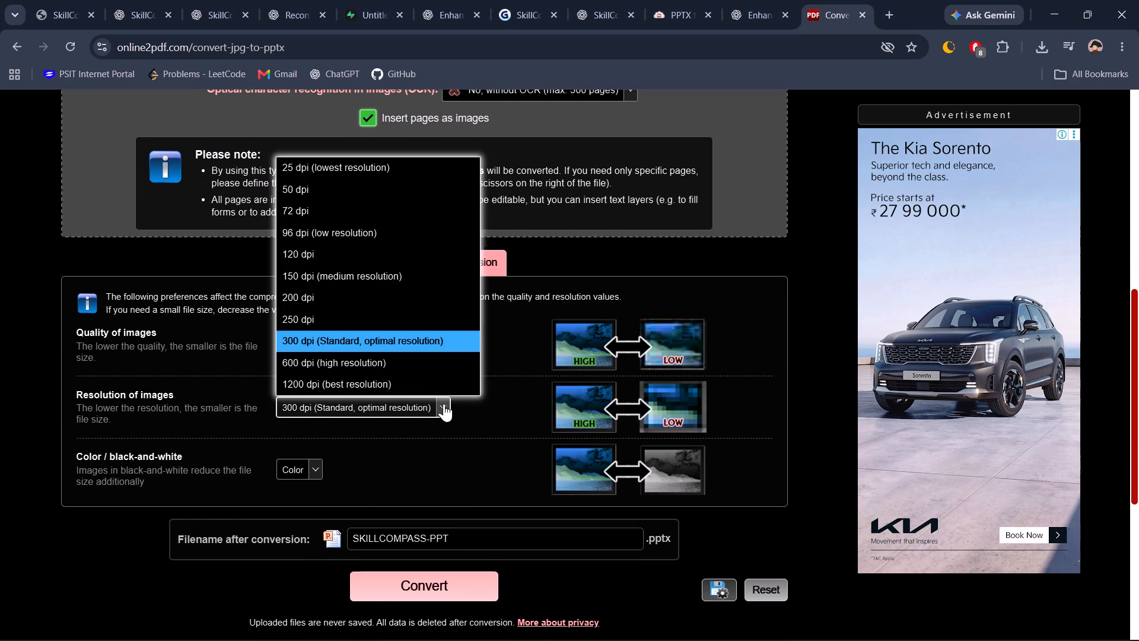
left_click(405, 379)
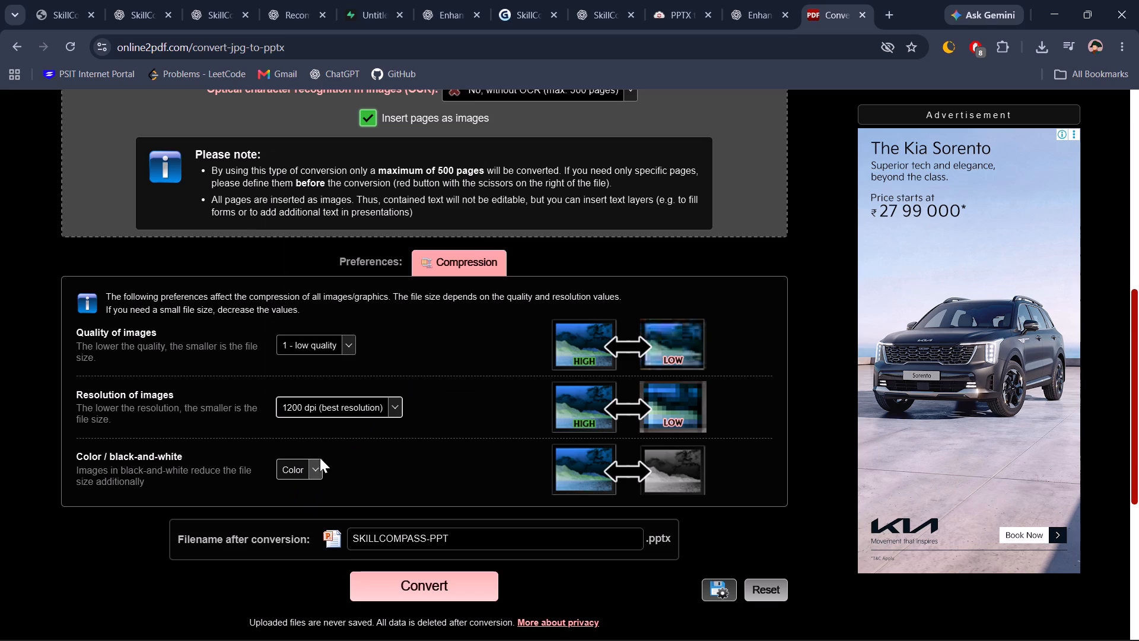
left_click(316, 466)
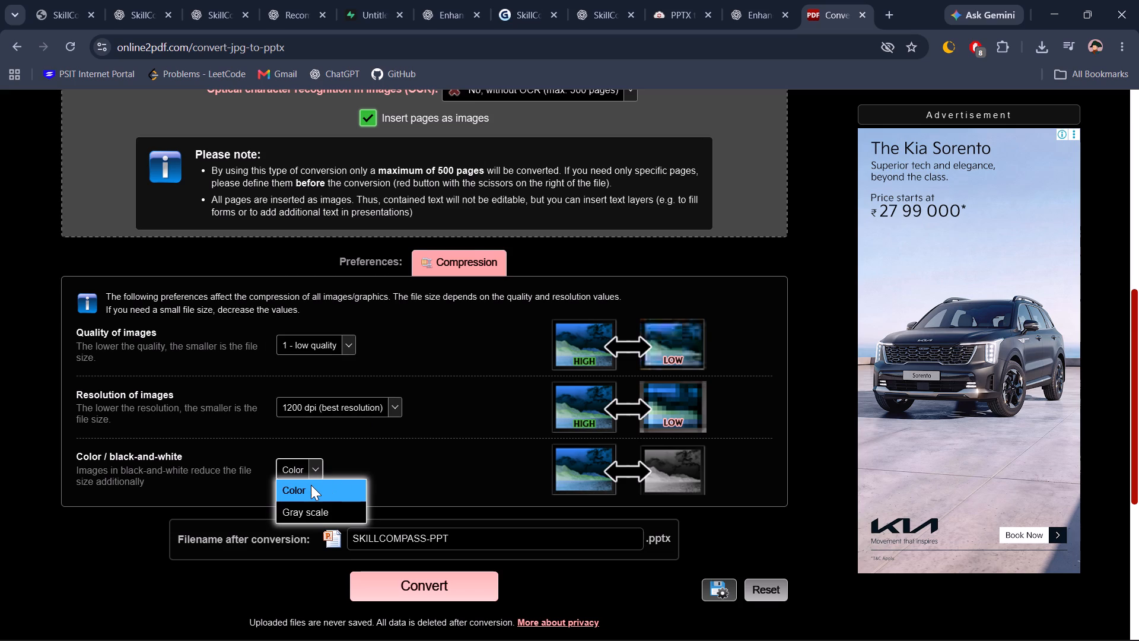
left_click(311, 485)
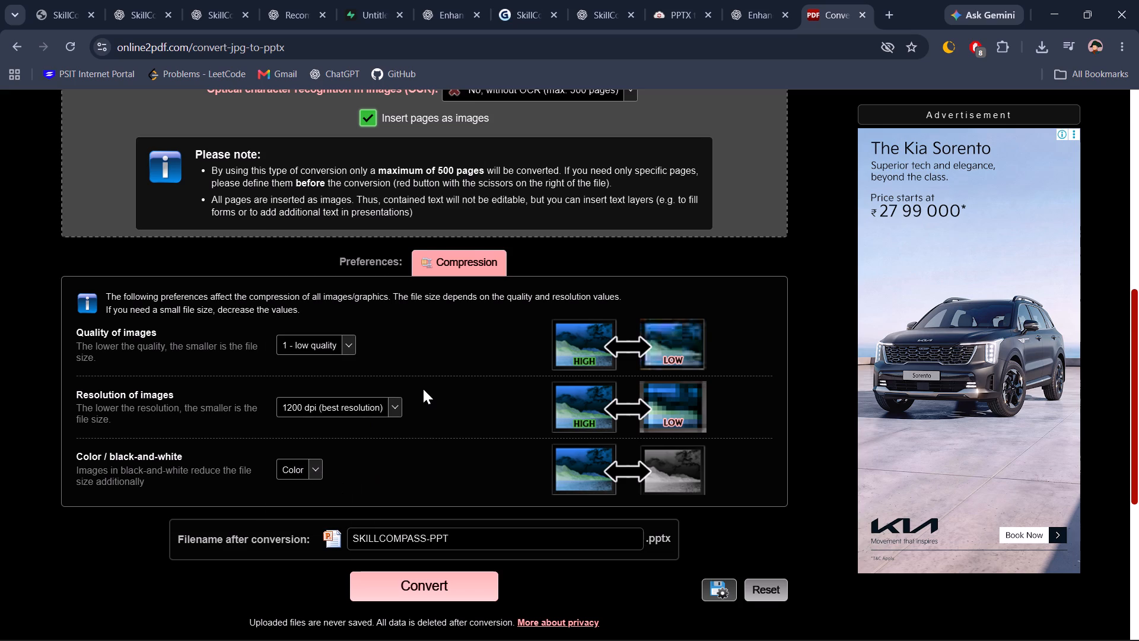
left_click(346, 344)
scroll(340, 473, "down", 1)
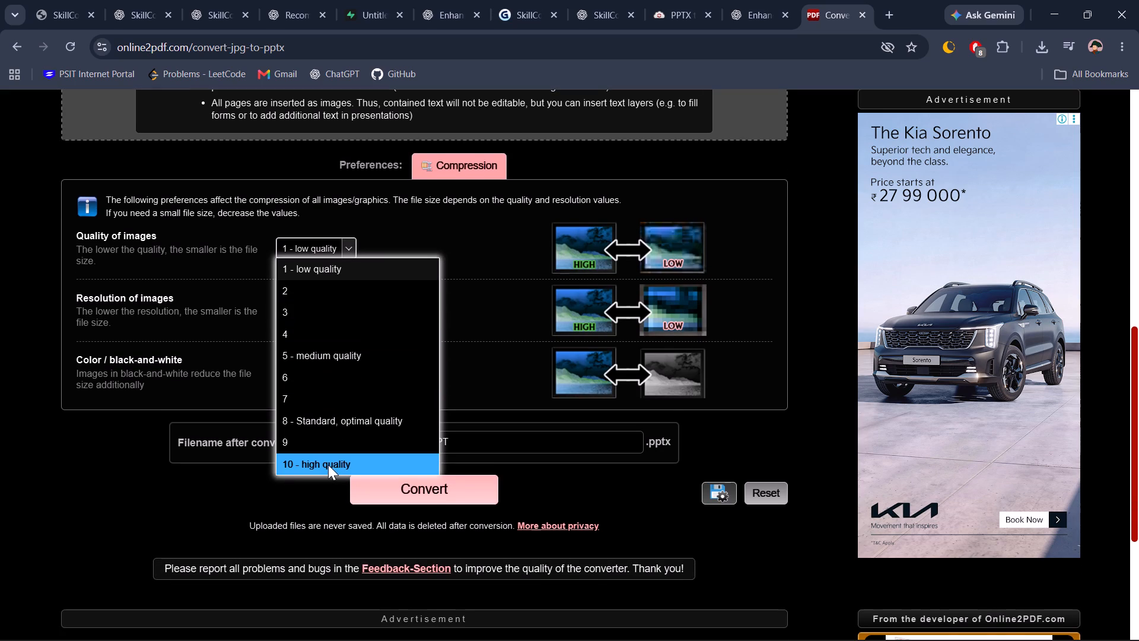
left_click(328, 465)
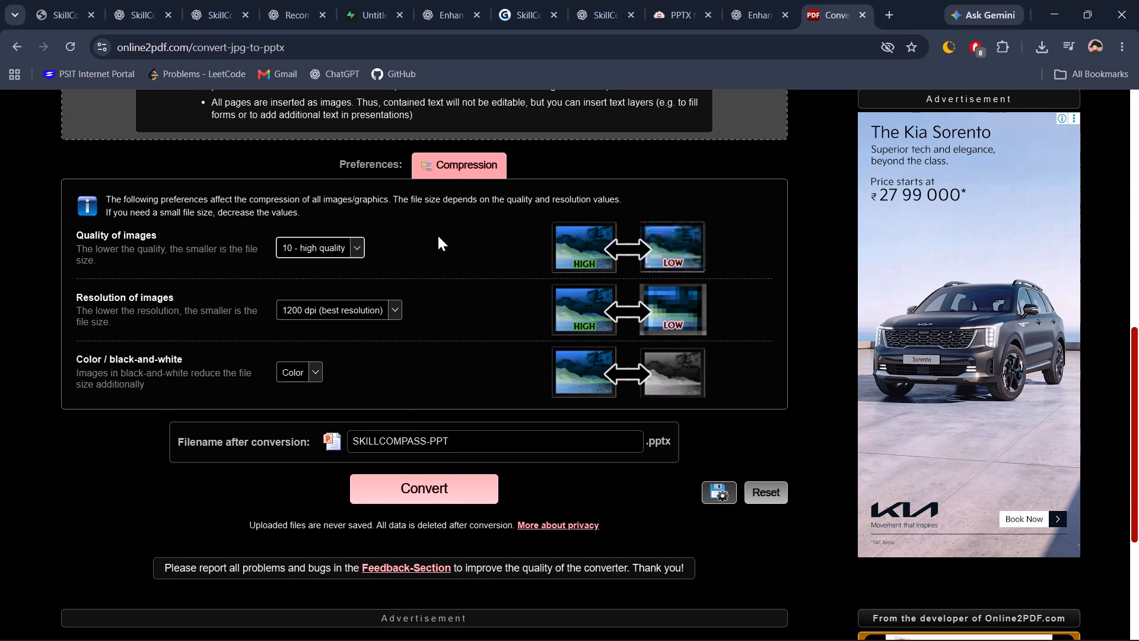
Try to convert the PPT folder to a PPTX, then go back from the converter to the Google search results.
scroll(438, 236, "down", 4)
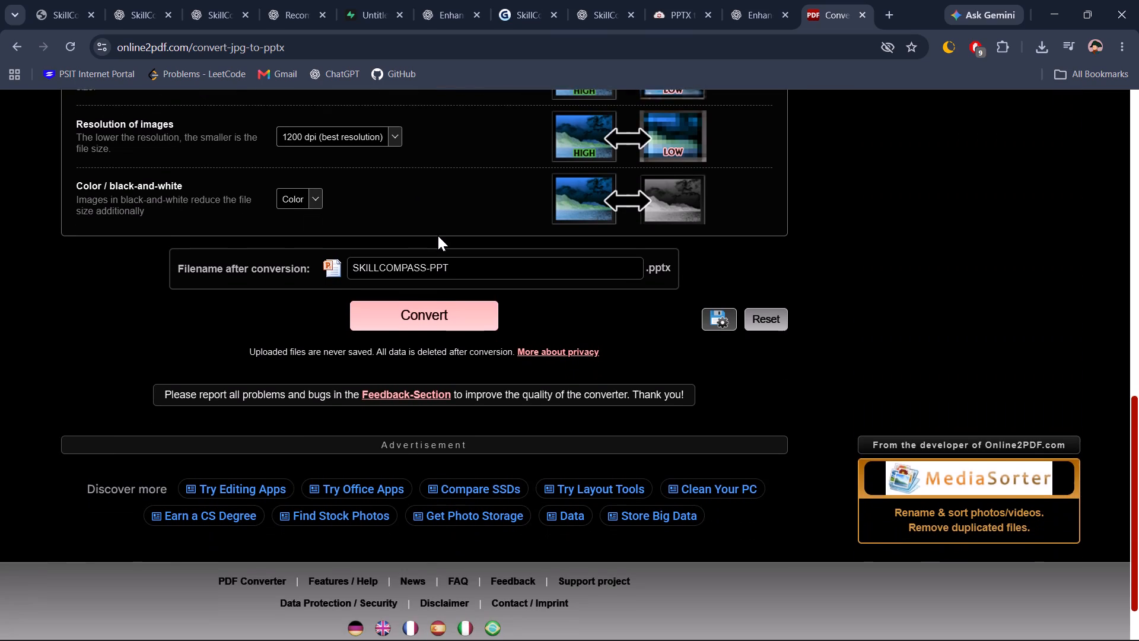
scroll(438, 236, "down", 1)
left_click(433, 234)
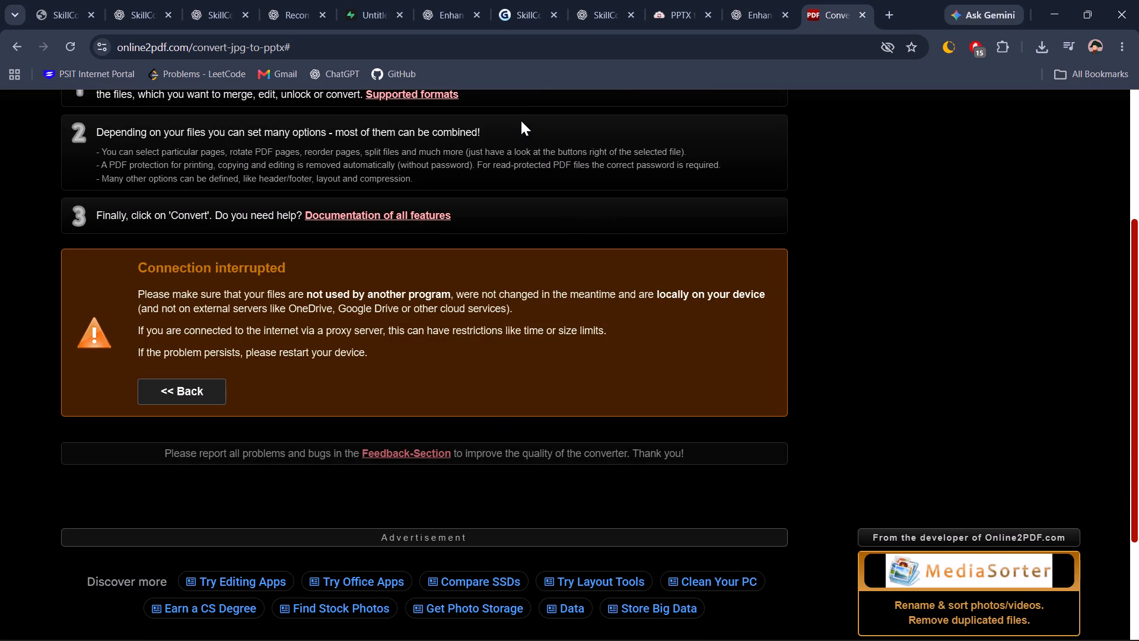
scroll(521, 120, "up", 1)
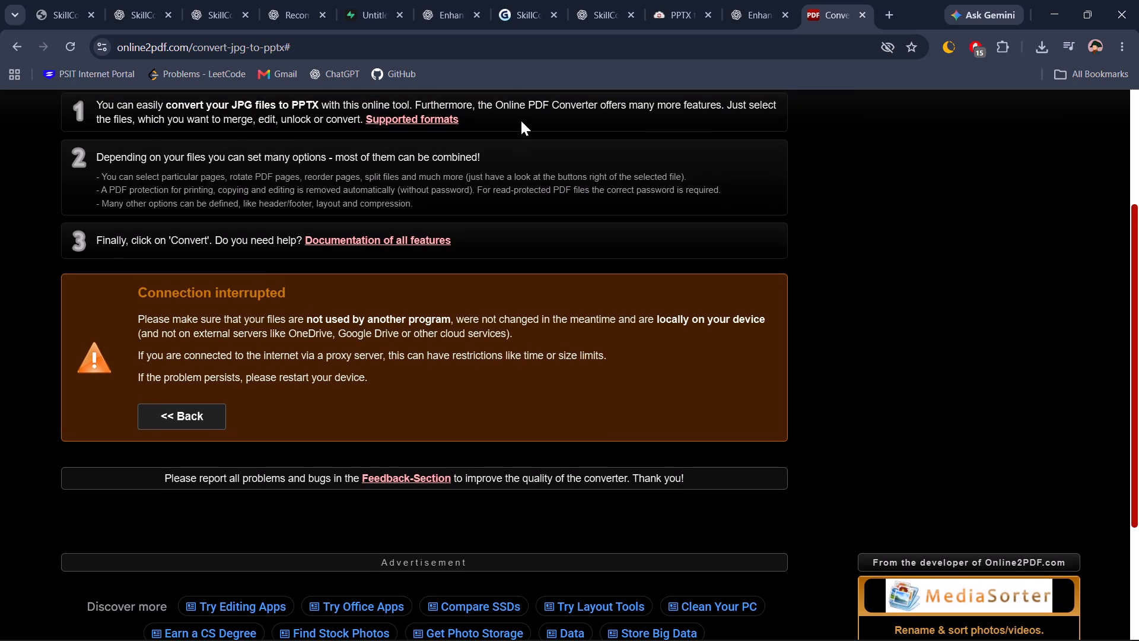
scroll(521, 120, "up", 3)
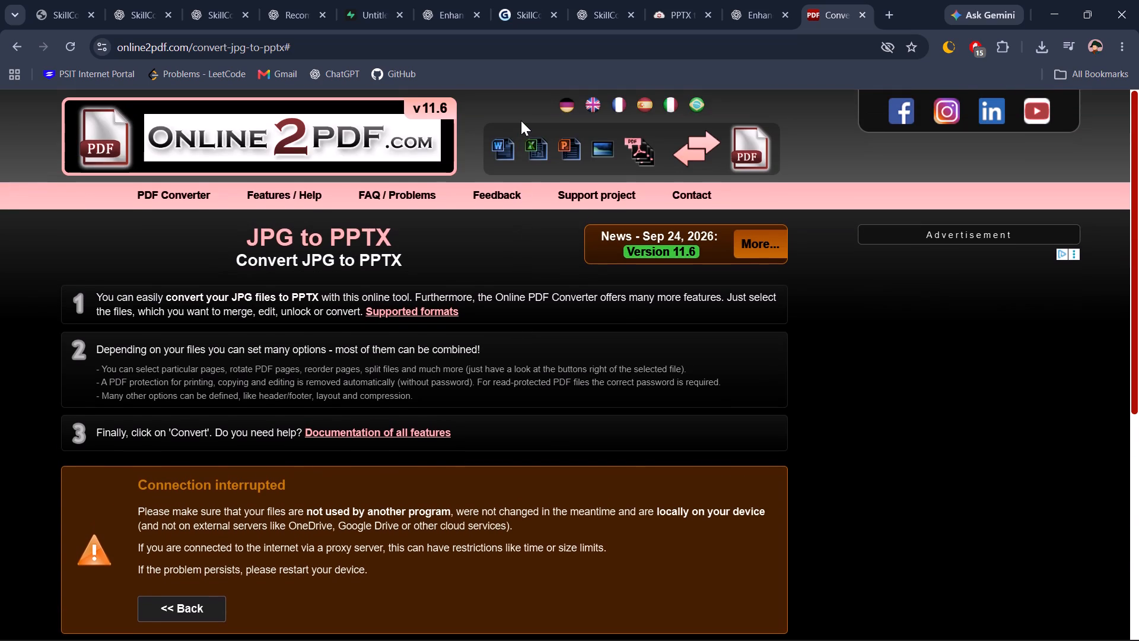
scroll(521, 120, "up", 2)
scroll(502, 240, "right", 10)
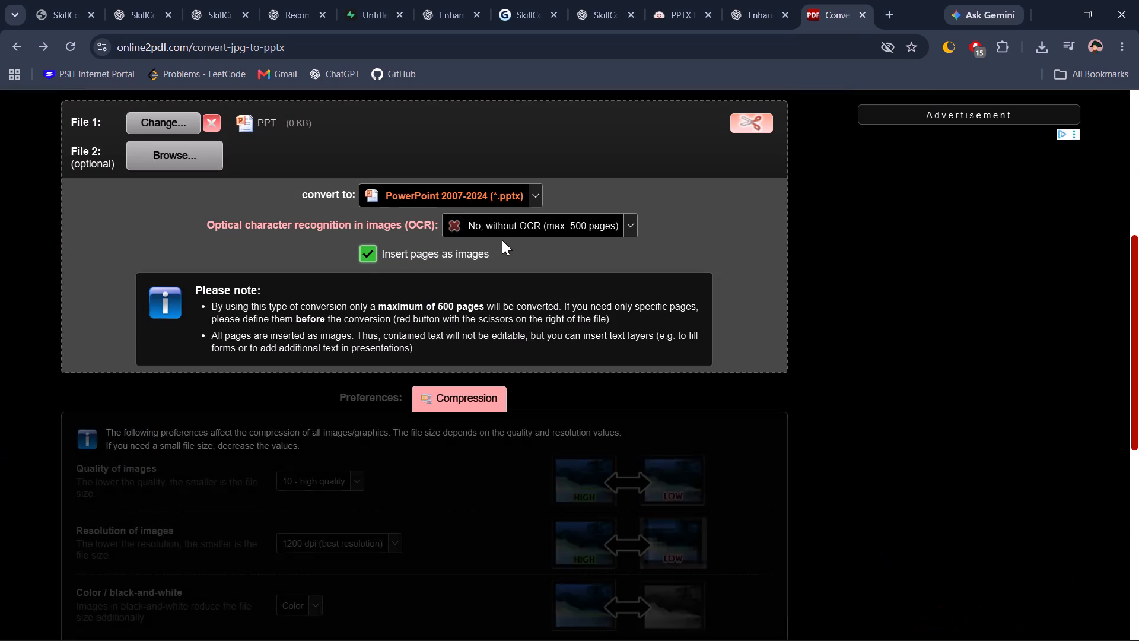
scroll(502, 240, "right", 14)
Search Google for 'i love pdf' and open iLovePDF's JPG to PDF converter.
scroll(502, 240, "down", 1)
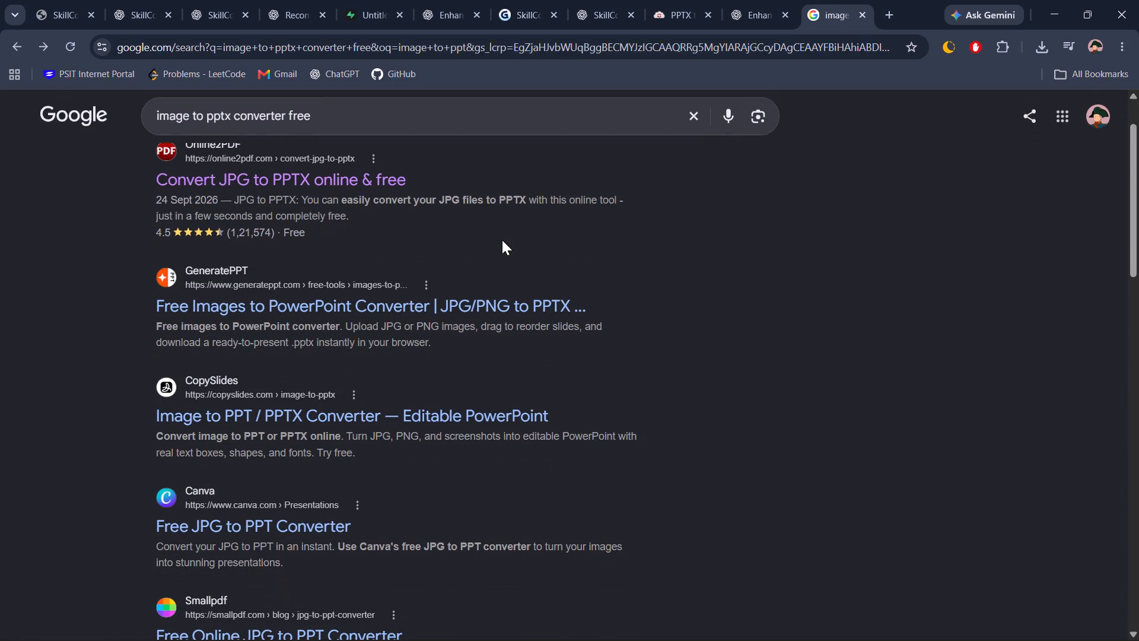
left_click_drag(341, 107, 0, 147)
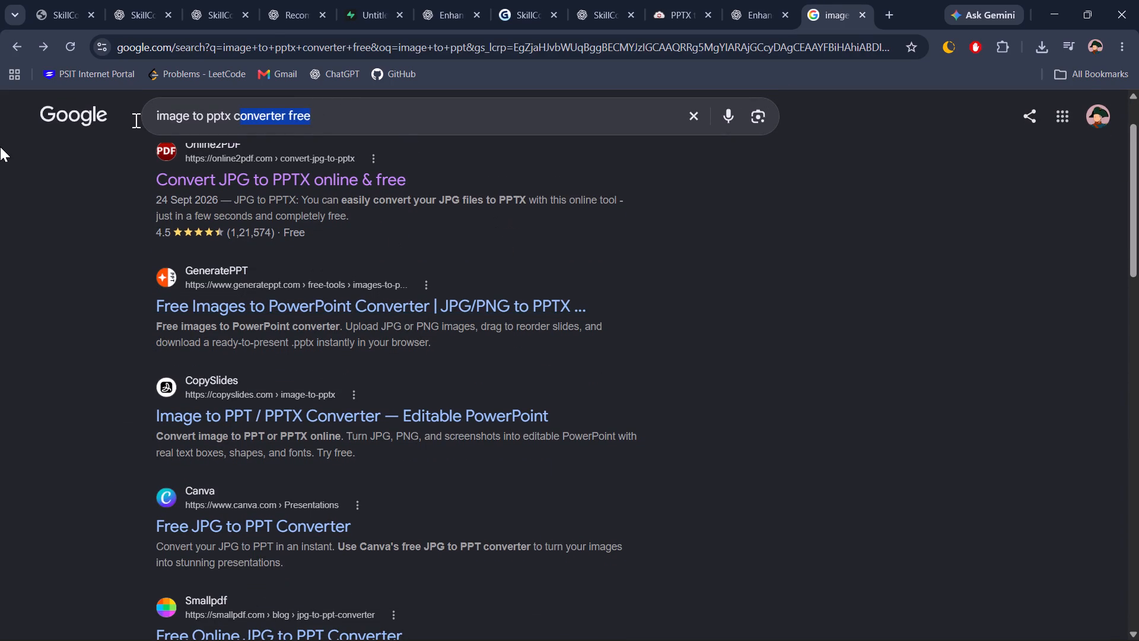
type("i")
key("space")
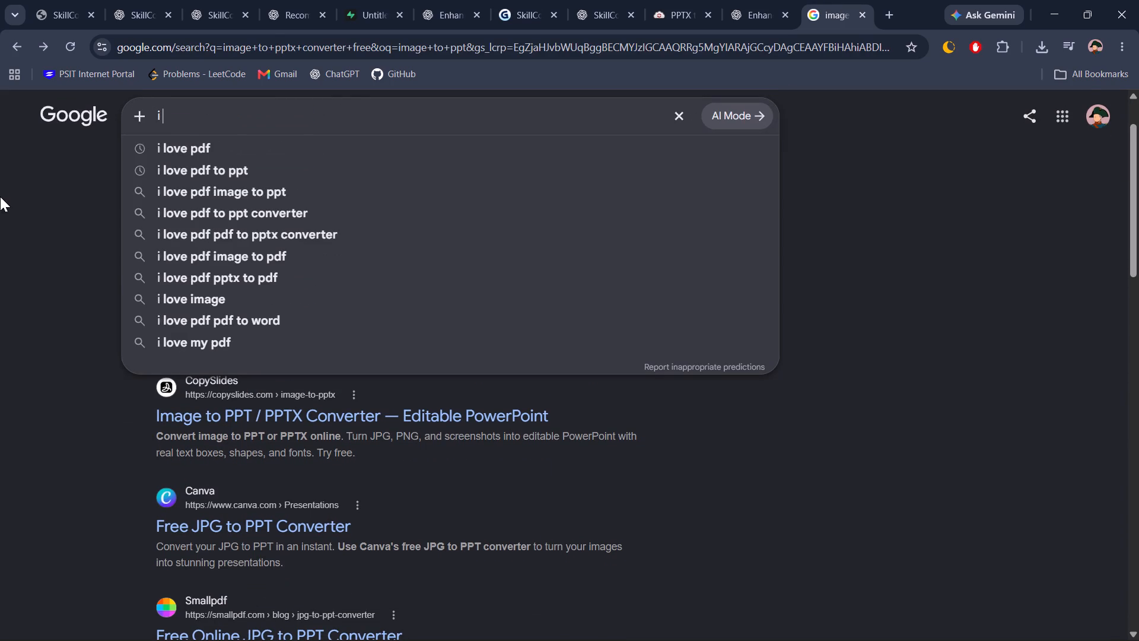
left_click(196, 146)
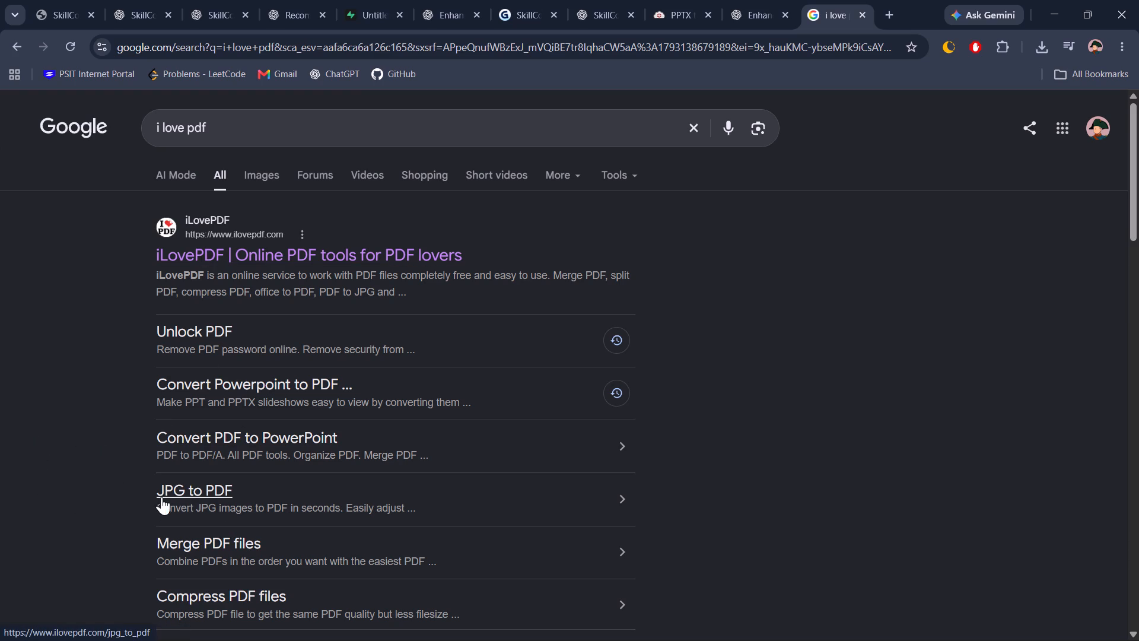
left_click(176, 486)
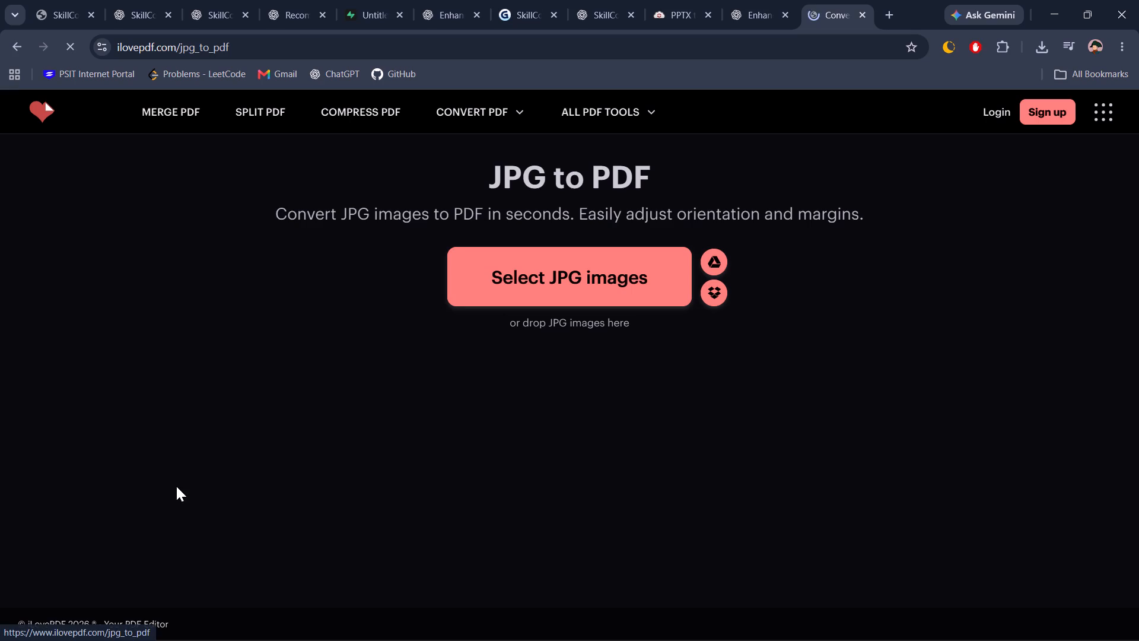
Add the images of the PPT folder from Downloads to the JPG to PDF converter, then close the file selection dialog.
left_click(545, 273)
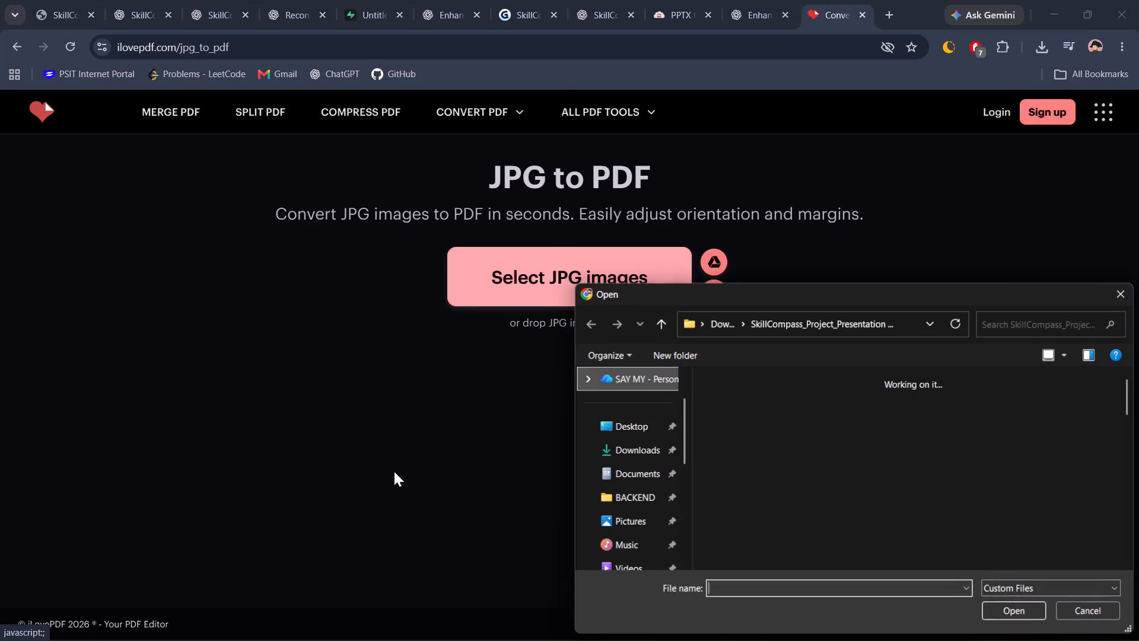
left_click(635, 448)
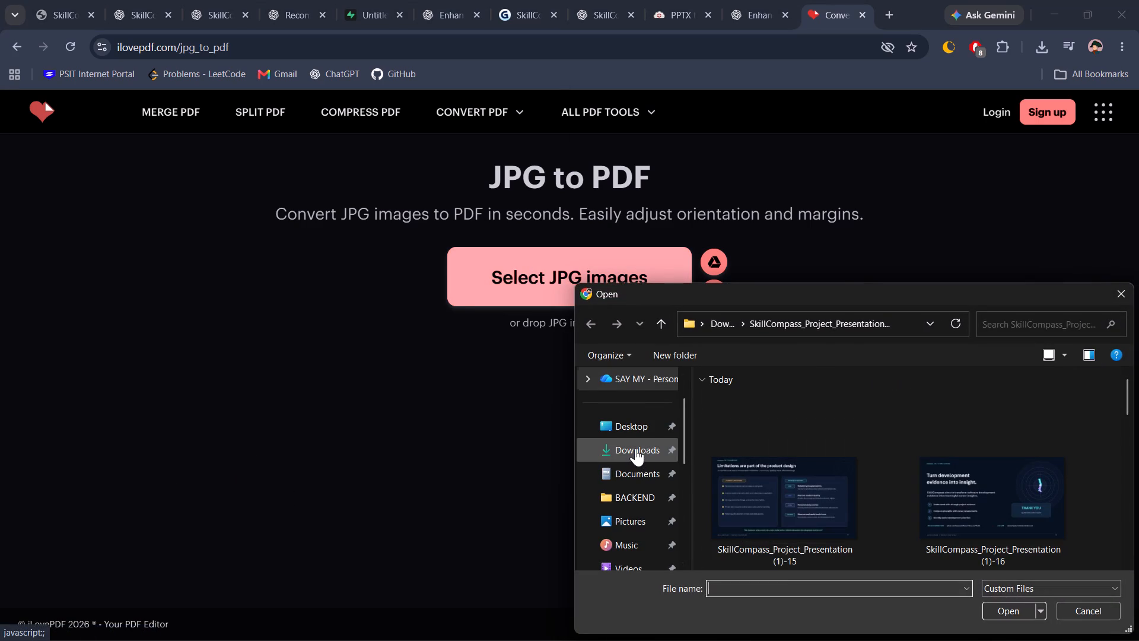
left_click(816, 427)
left_click_drag(816, 427, 511, 282)
left_click(626, 443)
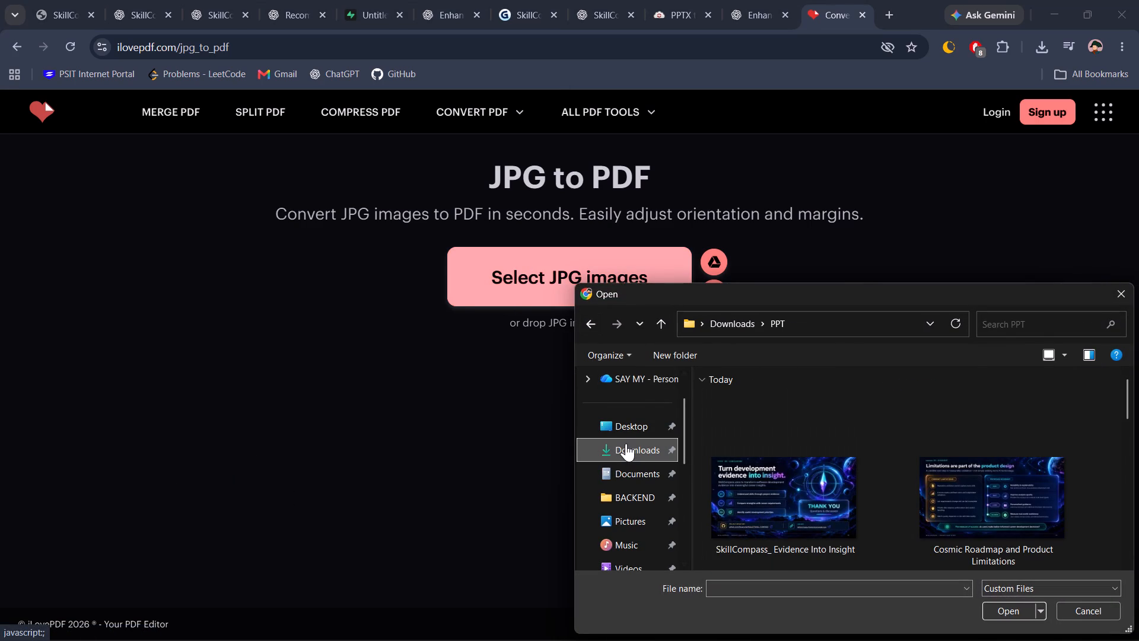
left_click_drag(835, 437, 549, 273)
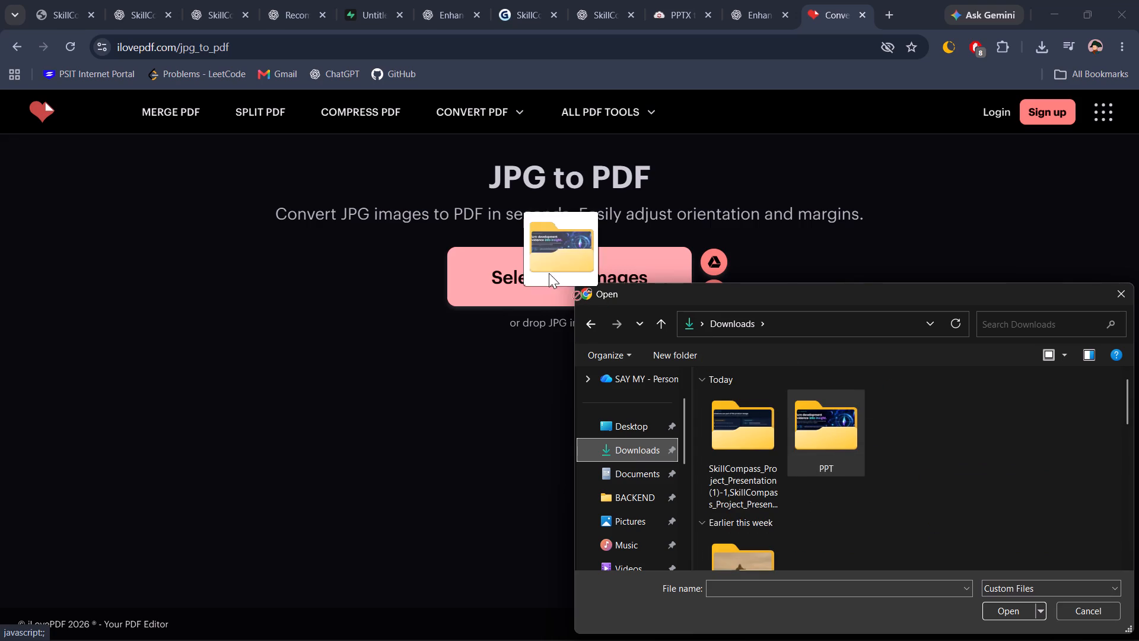
left_click_drag(549, 273, 547, 272)
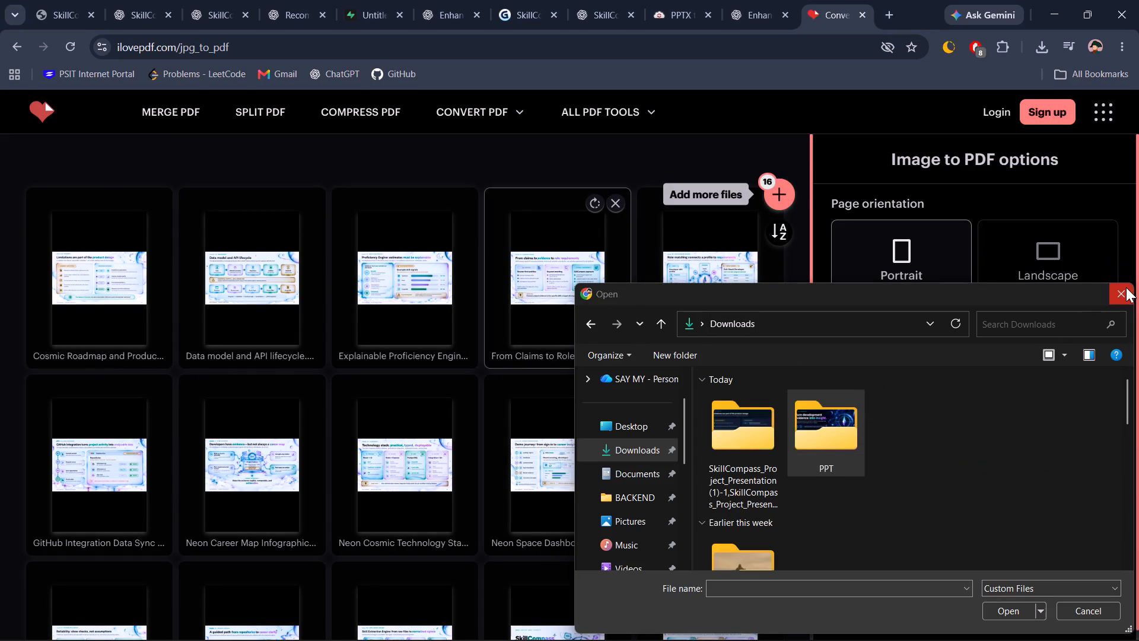
left_click(1126, 287)
Convert the added slide images to PDF and download the file.
left_click(938, 573)
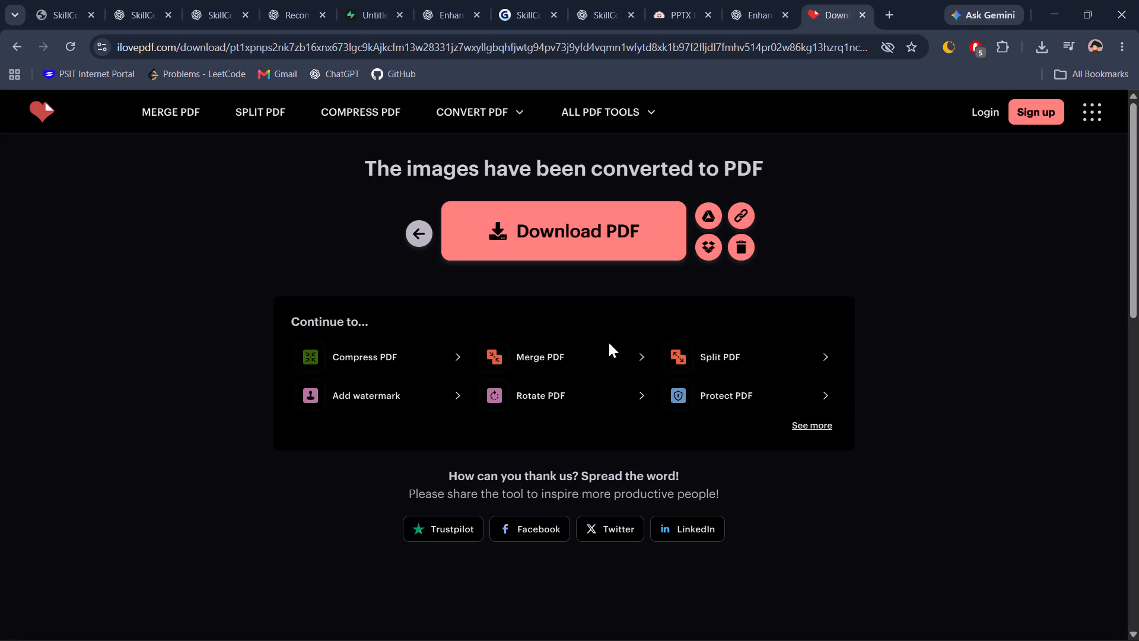
left_click(569, 216)
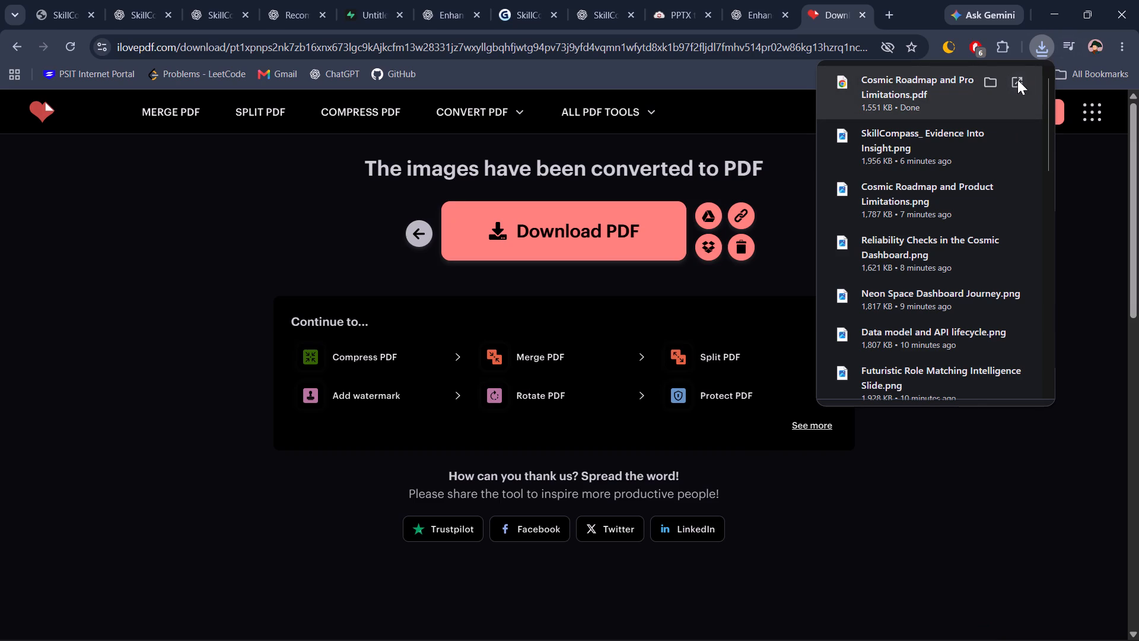
Open the downloaded PDF, examine the layout and order of the slide images on its pages, and close it.
left_click(1015, 80)
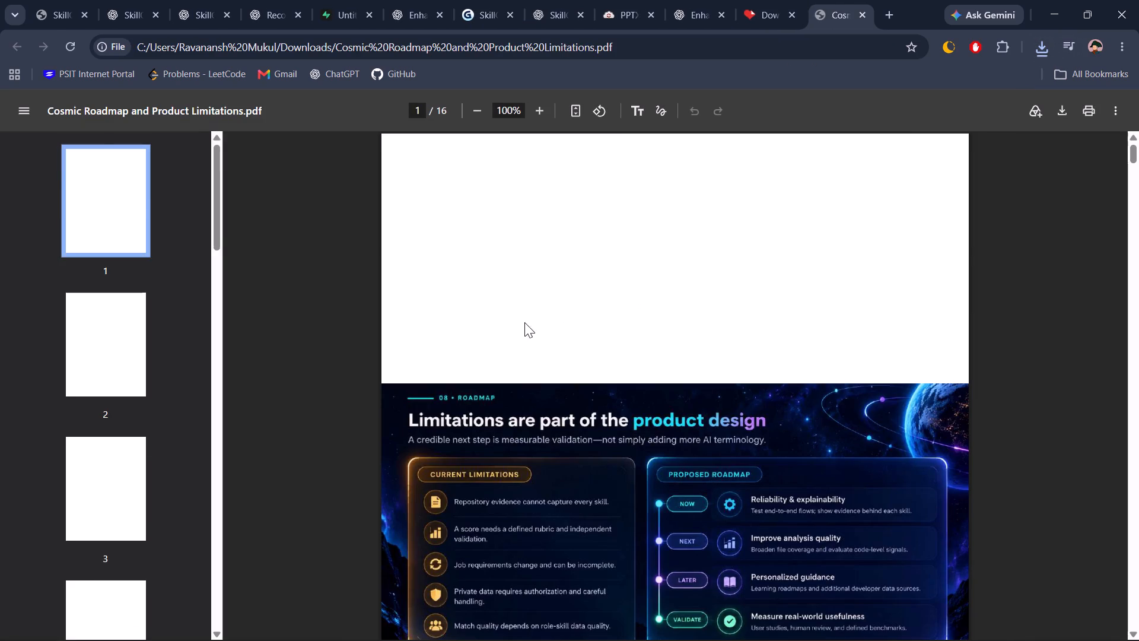
scroll(811, 262, "down", 8)
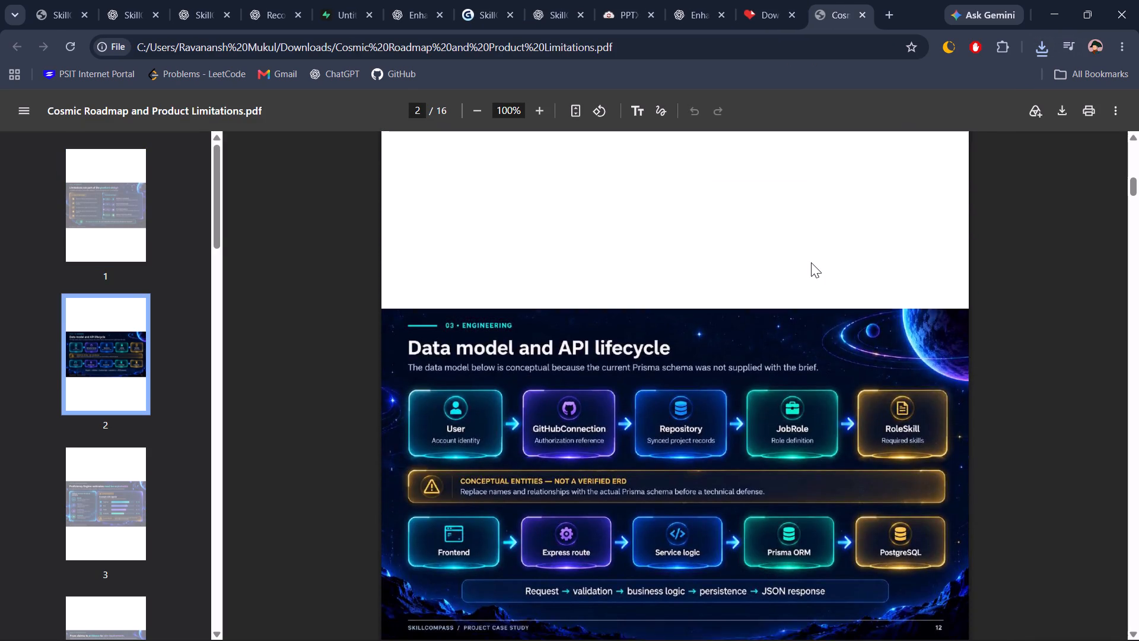
scroll(811, 262, "down", 16)
scroll(811, 262, "down", 9)
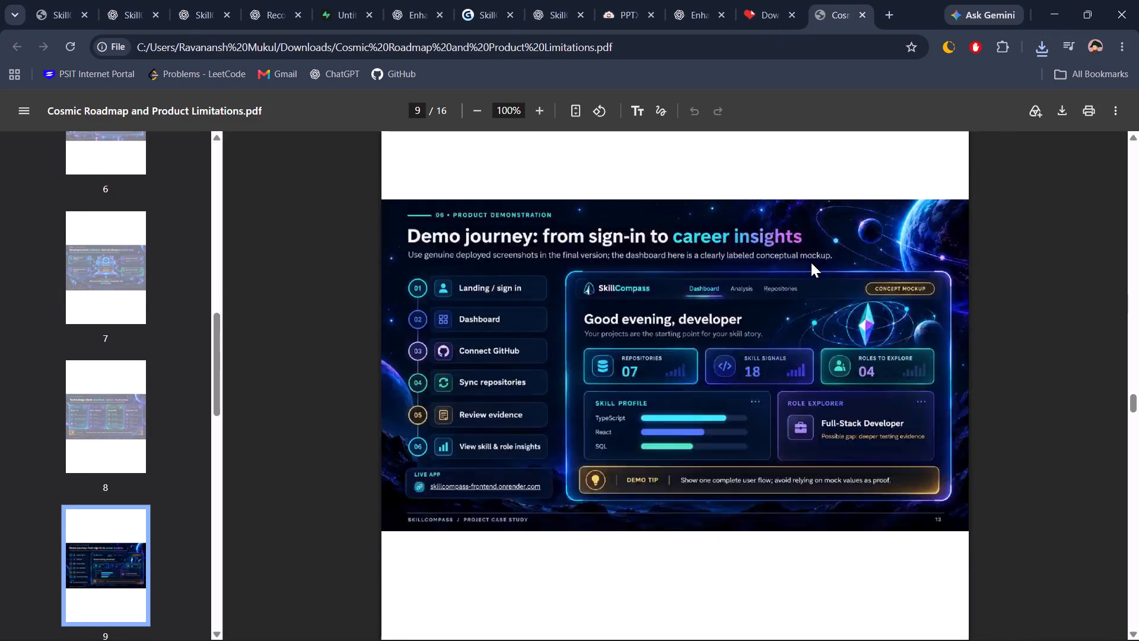
scroll(811, 262, "down", 16)
scroll(811, 262, "down", 6)
scroll(811, 262, "up", 15)
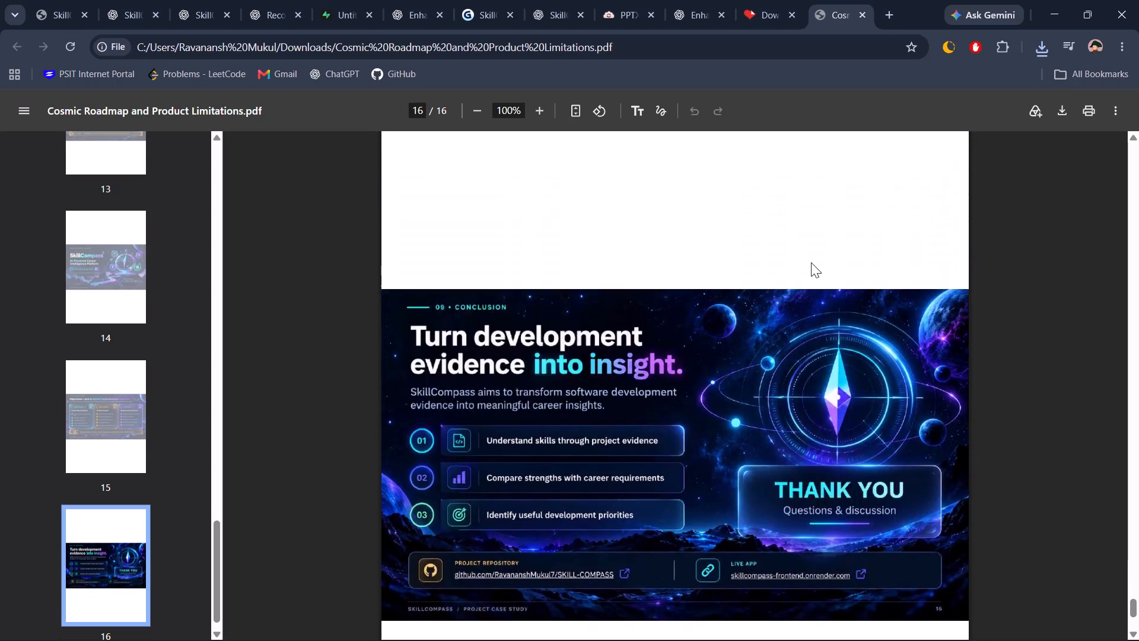
scroll(811, 262, "up", 20)
scroll(811, 262, "up", 17)
scroll(811, 262, "up", 4)
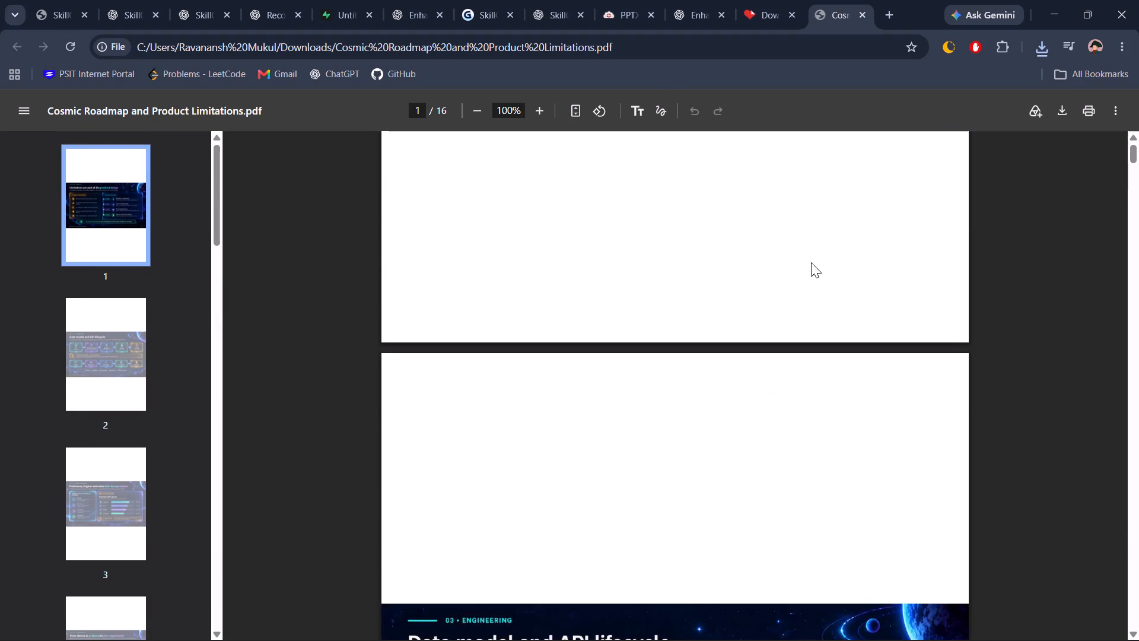
scroll(811, 262, "up", 2)
left_click(860, 12)
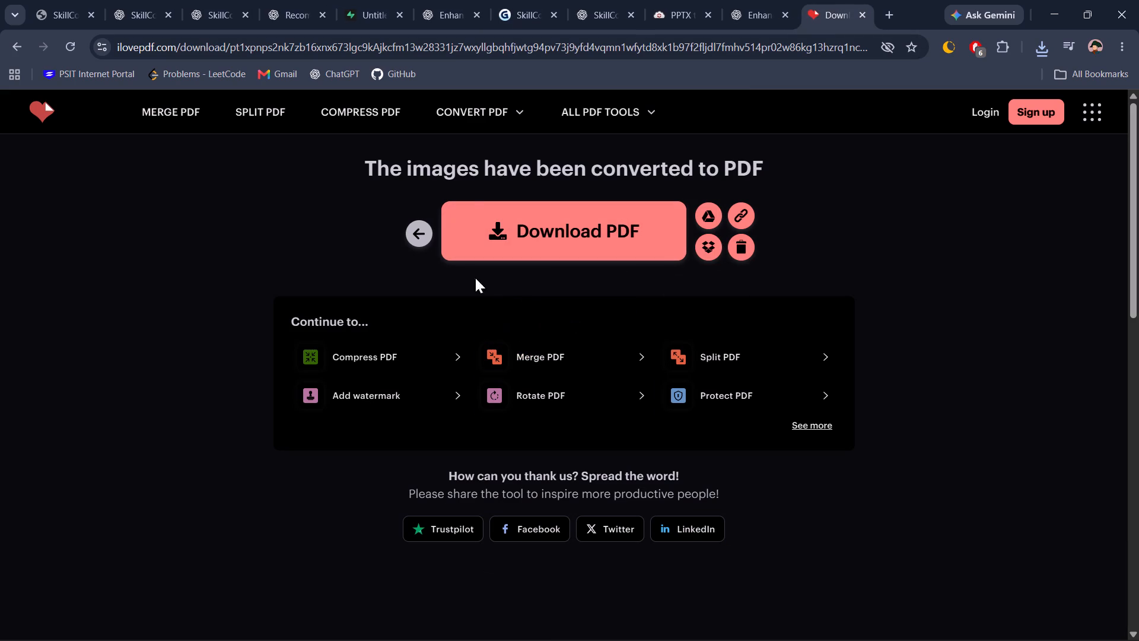
Go back to the JPG to PDF converter and add the PPT folder's images from Downloads again, closing the file selection dialog.
left_click(412, 229)
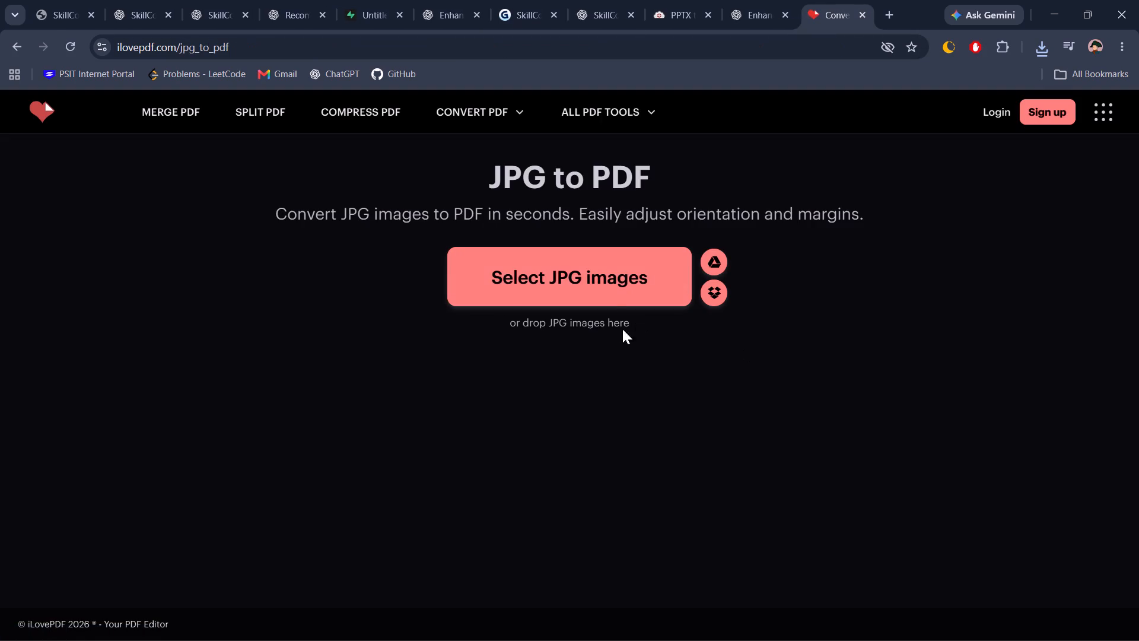
left_click(564, 284)
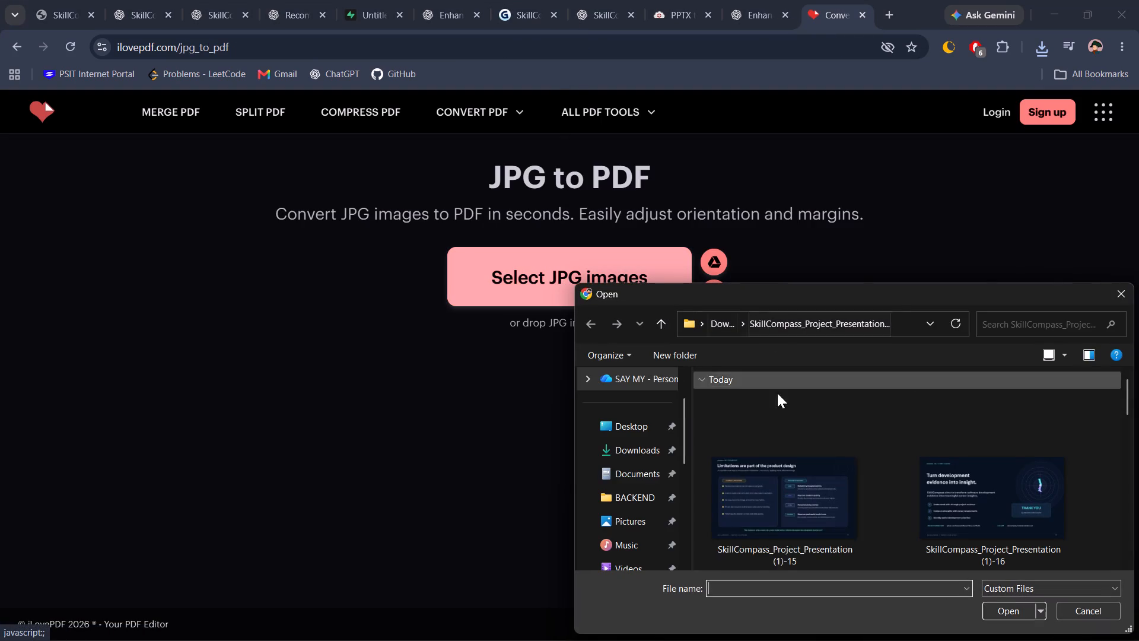
left_click(642, 442)
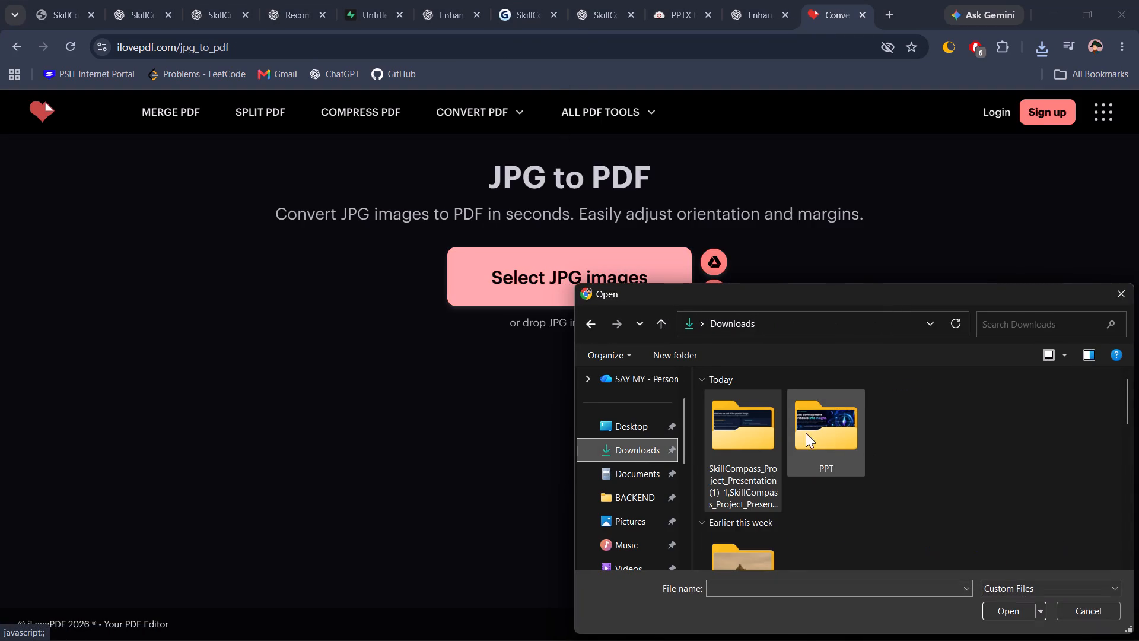
left_click_drag(806, 429, 533, 287)
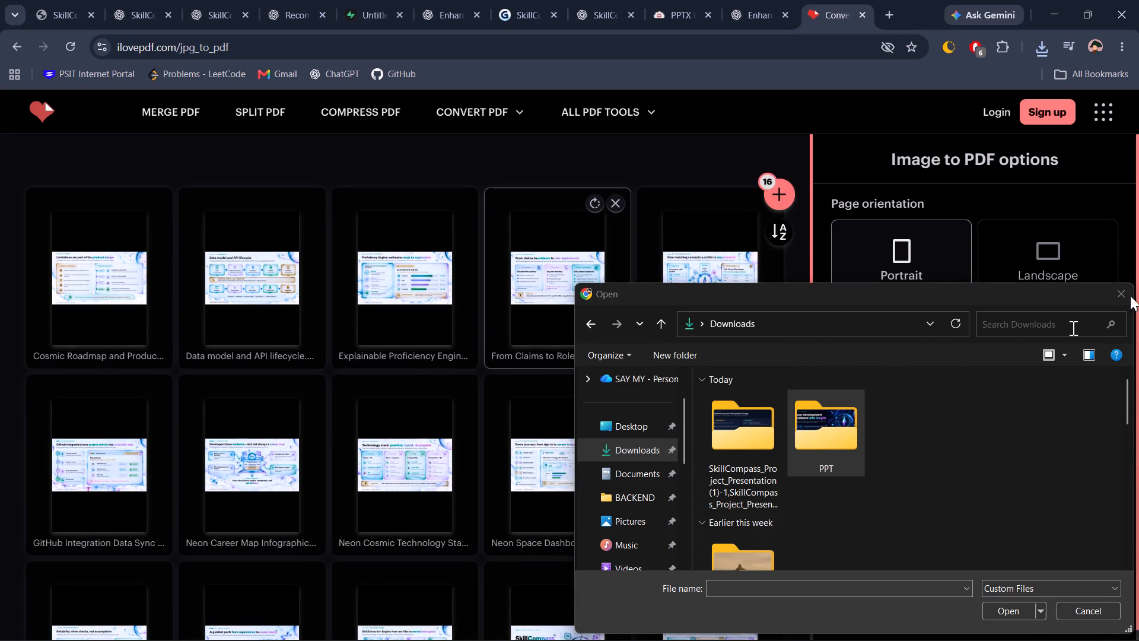
left_click(1118, 292)
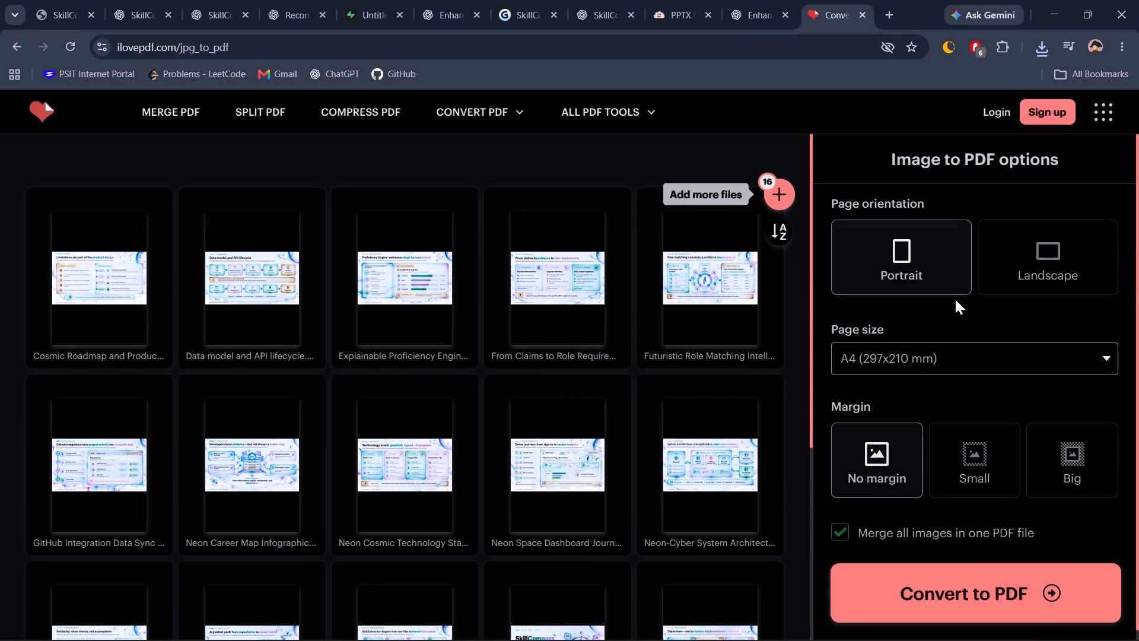
Set the PDF page orientation to Landscape.
left_click(1036, 245)
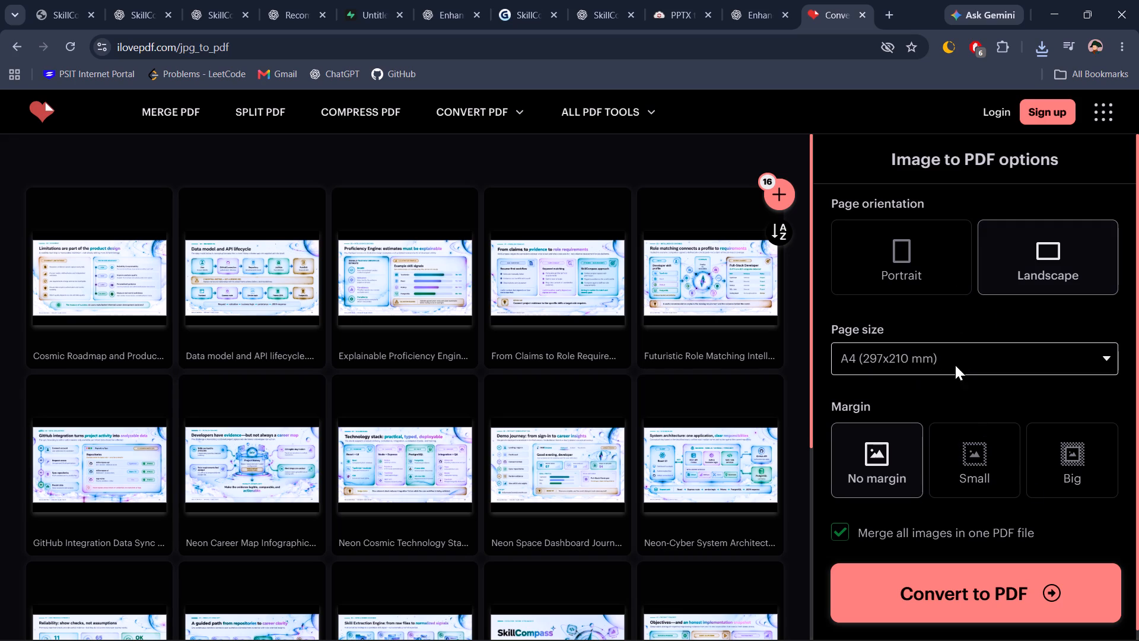
scroll(931, 401, "down", 3)
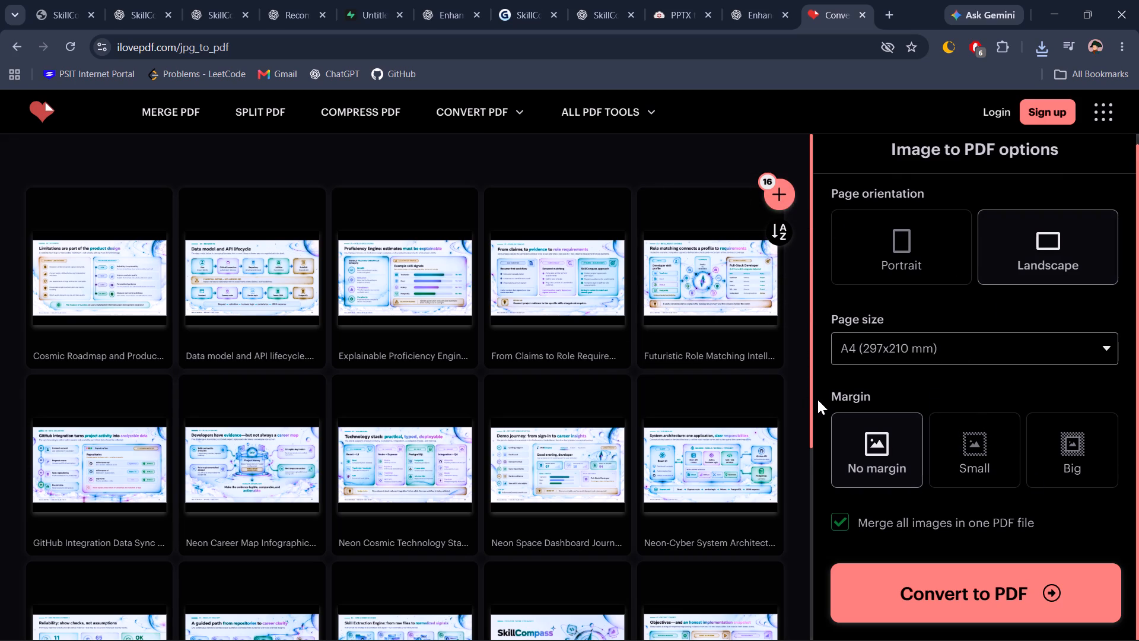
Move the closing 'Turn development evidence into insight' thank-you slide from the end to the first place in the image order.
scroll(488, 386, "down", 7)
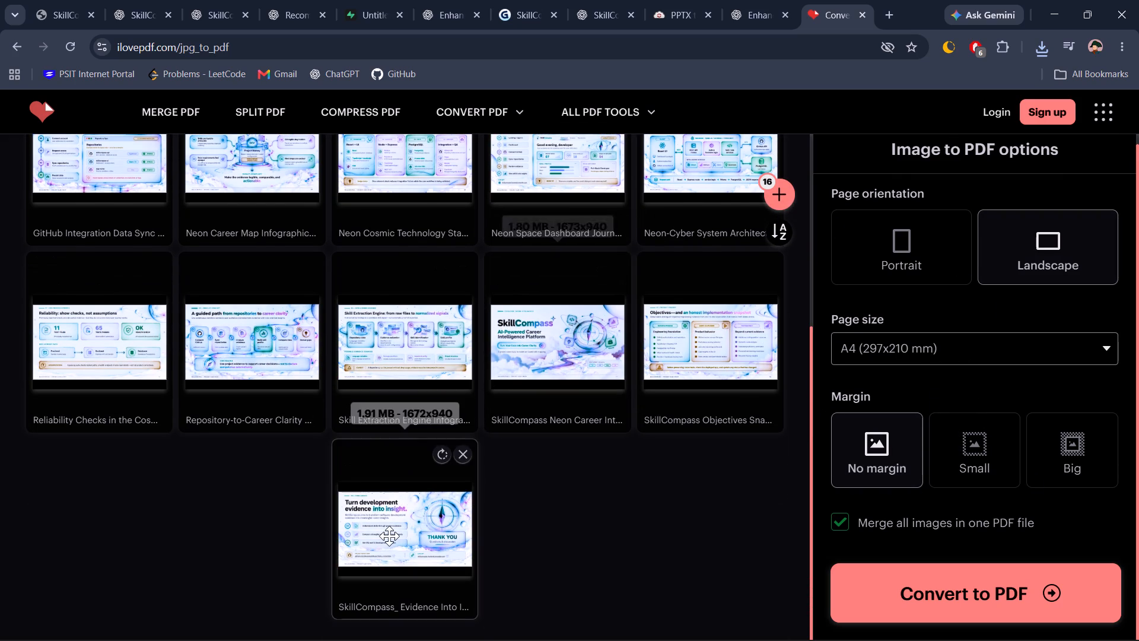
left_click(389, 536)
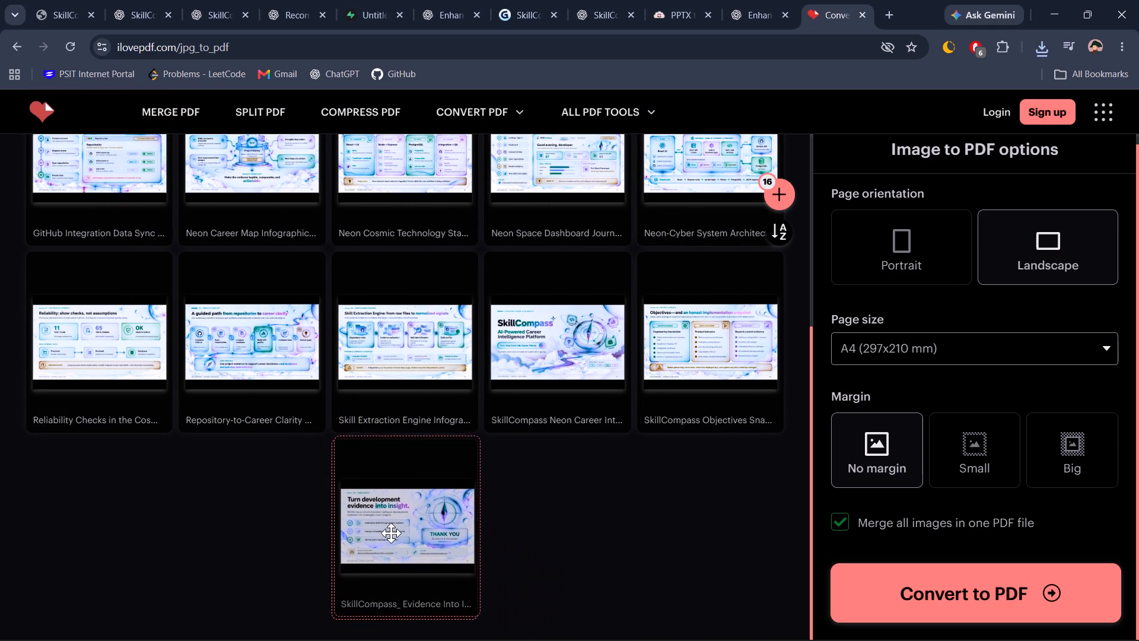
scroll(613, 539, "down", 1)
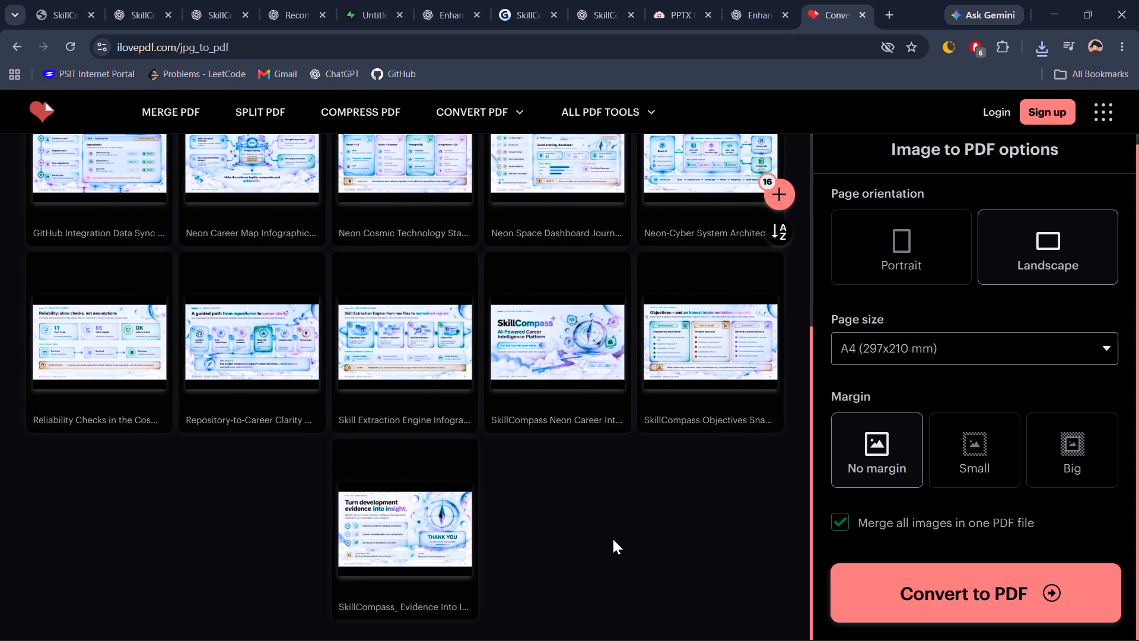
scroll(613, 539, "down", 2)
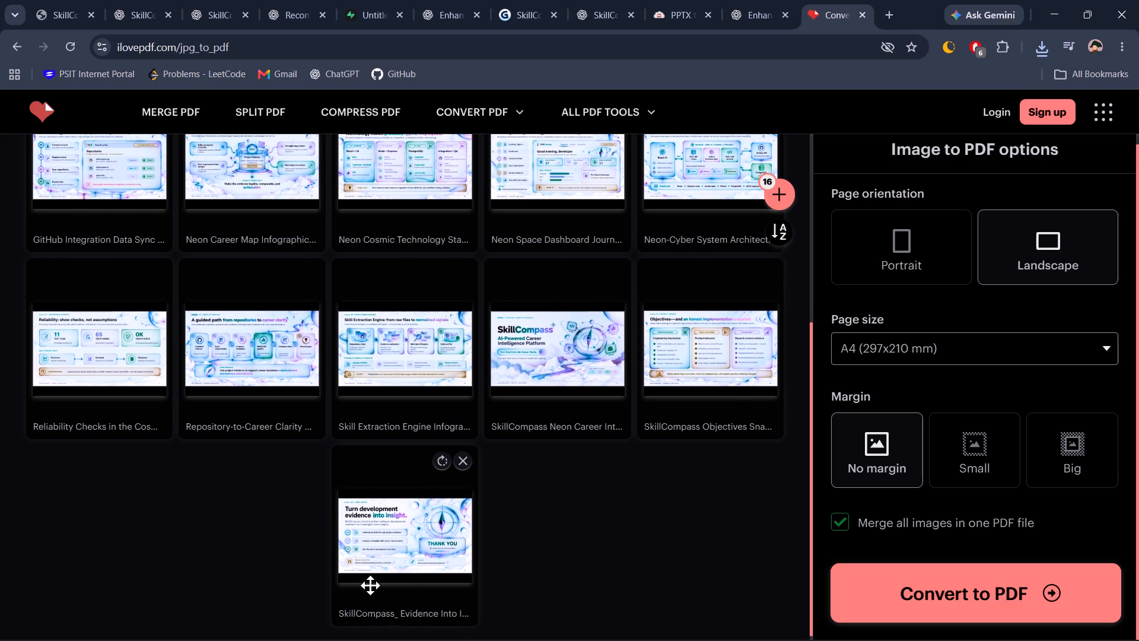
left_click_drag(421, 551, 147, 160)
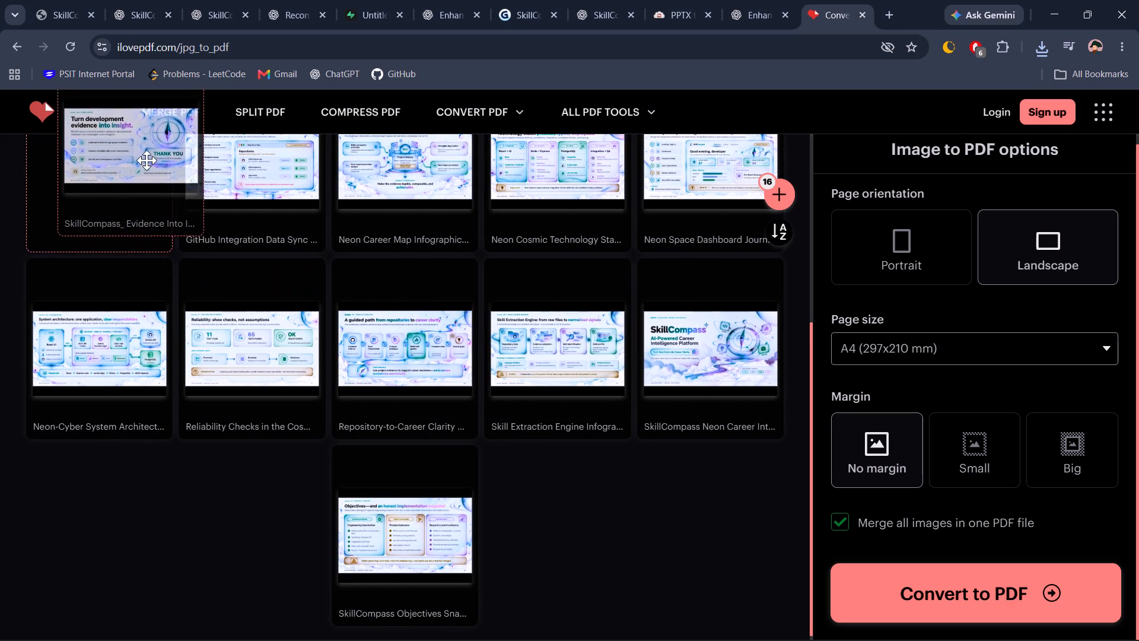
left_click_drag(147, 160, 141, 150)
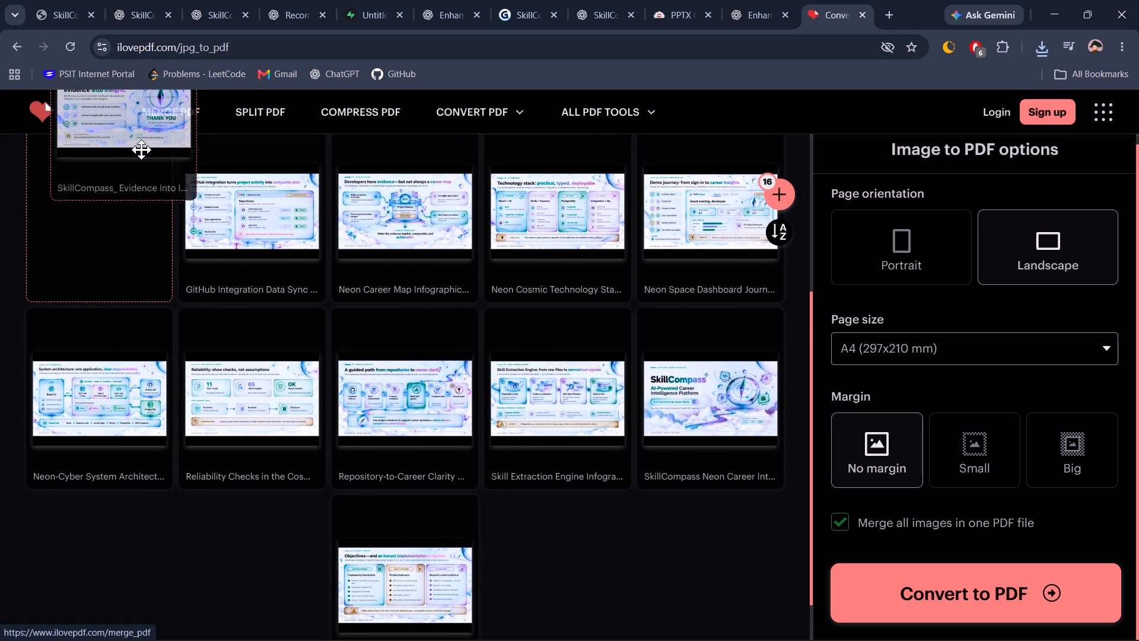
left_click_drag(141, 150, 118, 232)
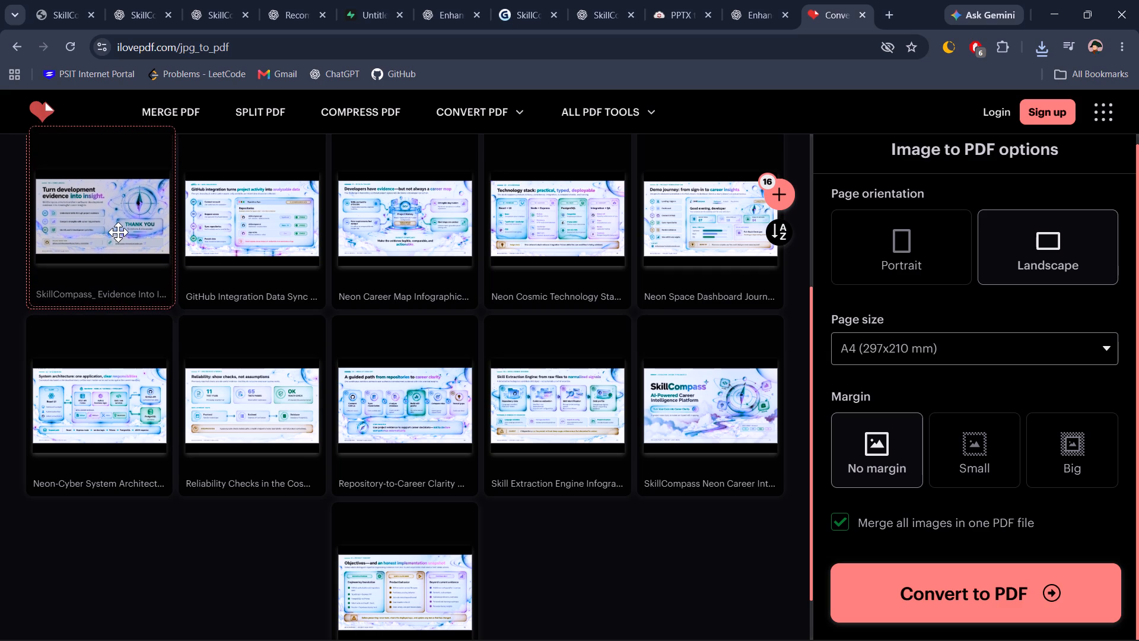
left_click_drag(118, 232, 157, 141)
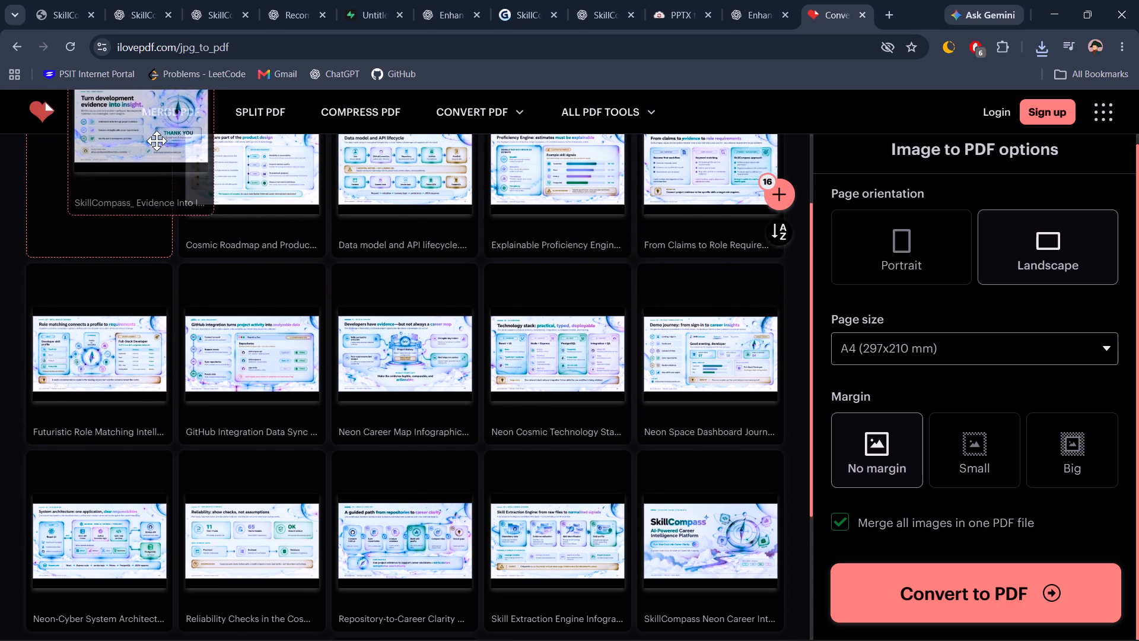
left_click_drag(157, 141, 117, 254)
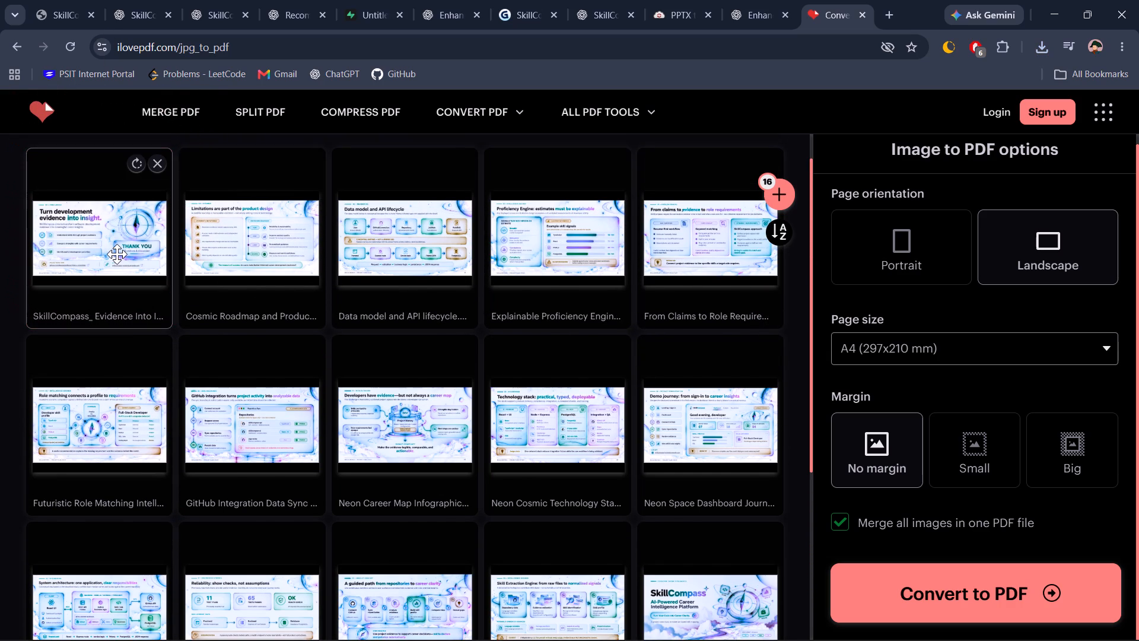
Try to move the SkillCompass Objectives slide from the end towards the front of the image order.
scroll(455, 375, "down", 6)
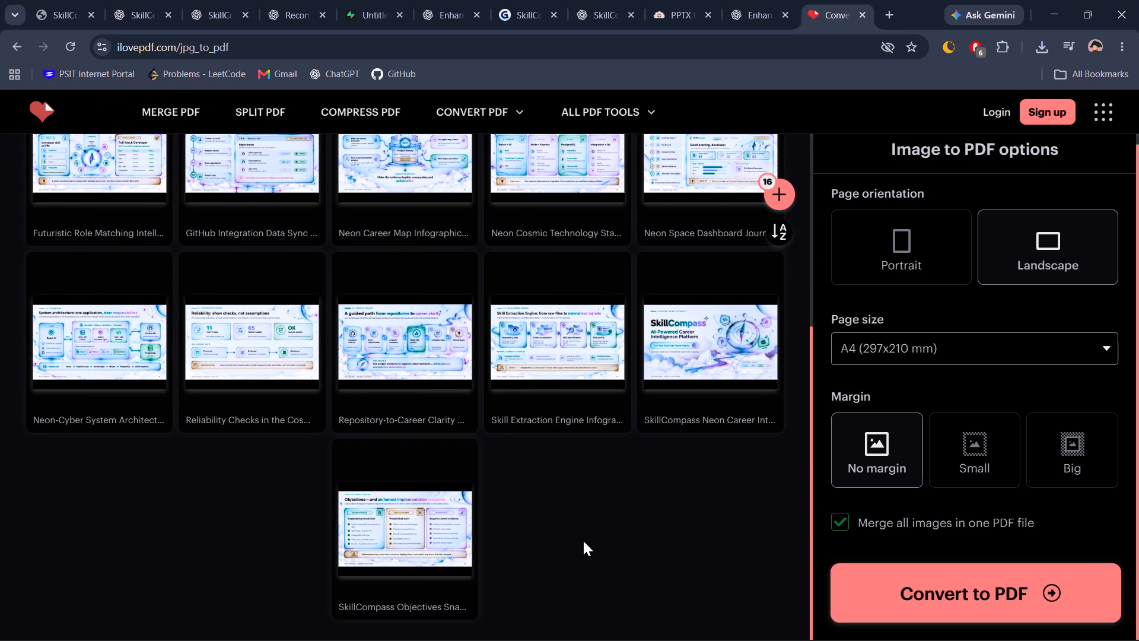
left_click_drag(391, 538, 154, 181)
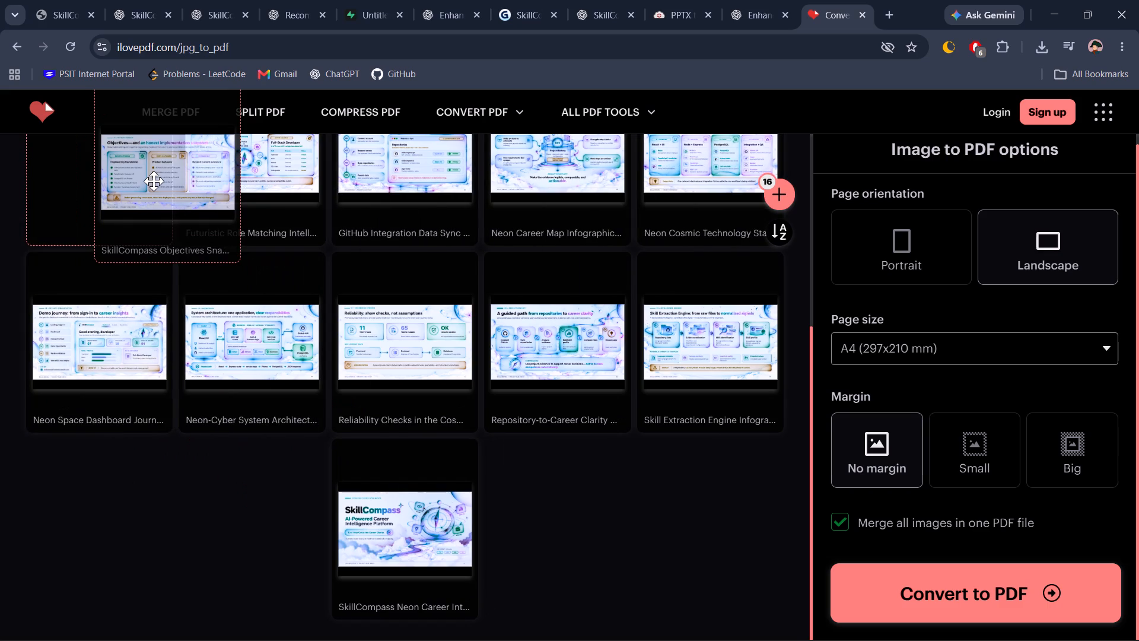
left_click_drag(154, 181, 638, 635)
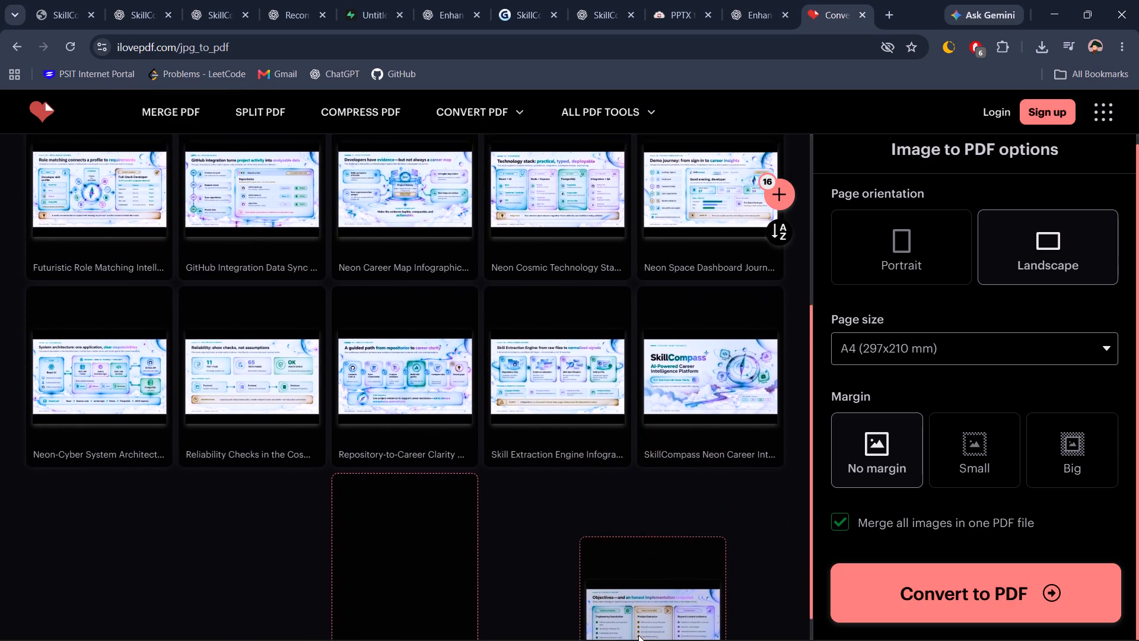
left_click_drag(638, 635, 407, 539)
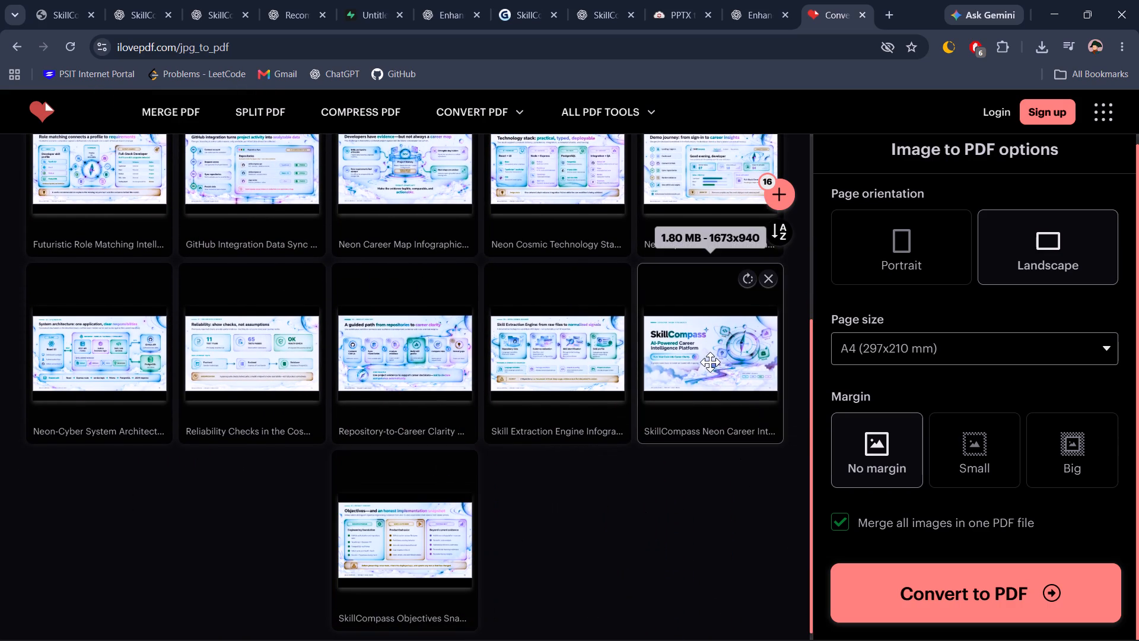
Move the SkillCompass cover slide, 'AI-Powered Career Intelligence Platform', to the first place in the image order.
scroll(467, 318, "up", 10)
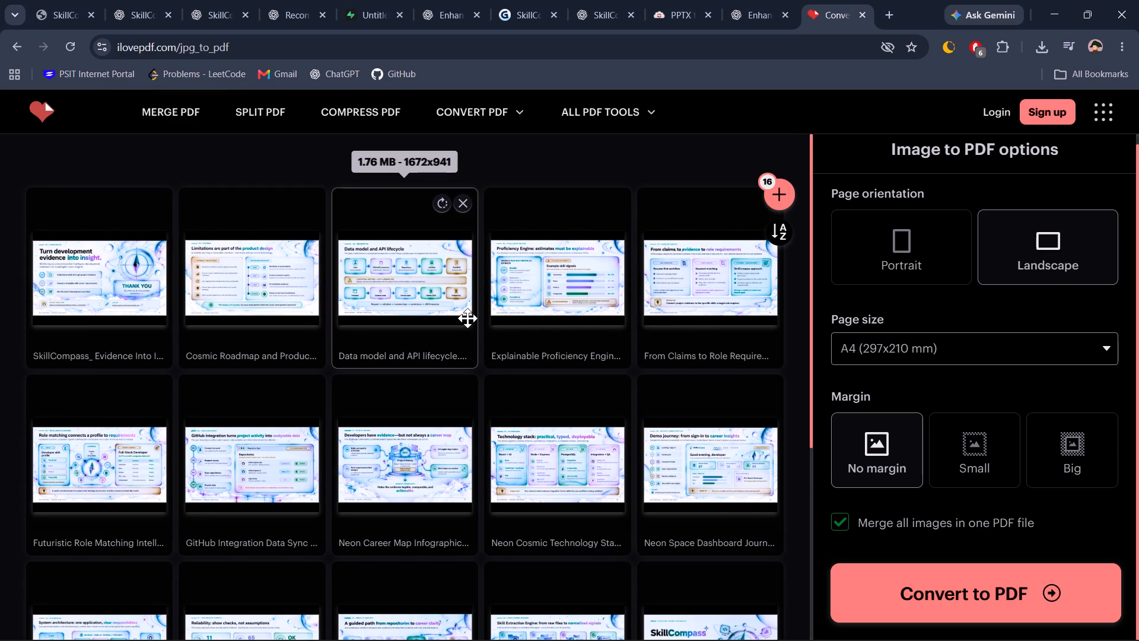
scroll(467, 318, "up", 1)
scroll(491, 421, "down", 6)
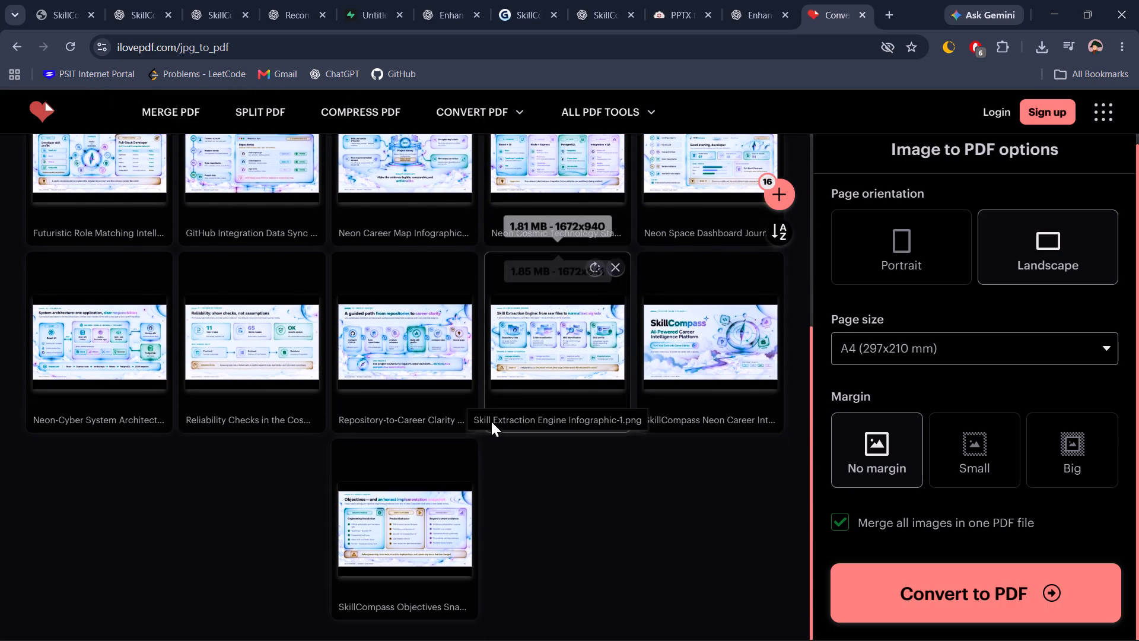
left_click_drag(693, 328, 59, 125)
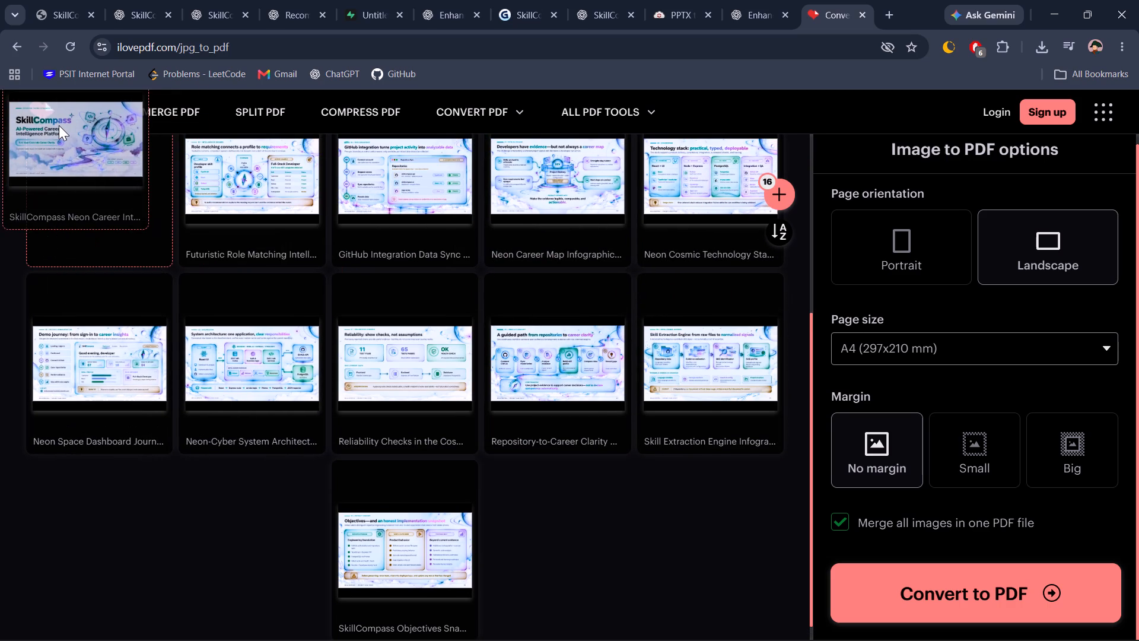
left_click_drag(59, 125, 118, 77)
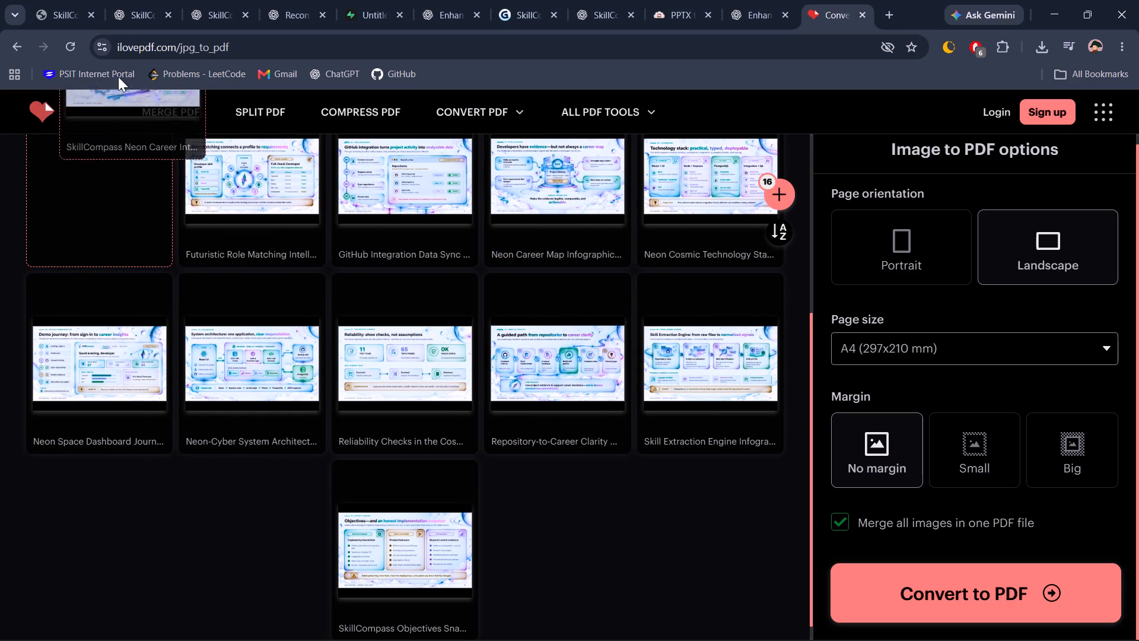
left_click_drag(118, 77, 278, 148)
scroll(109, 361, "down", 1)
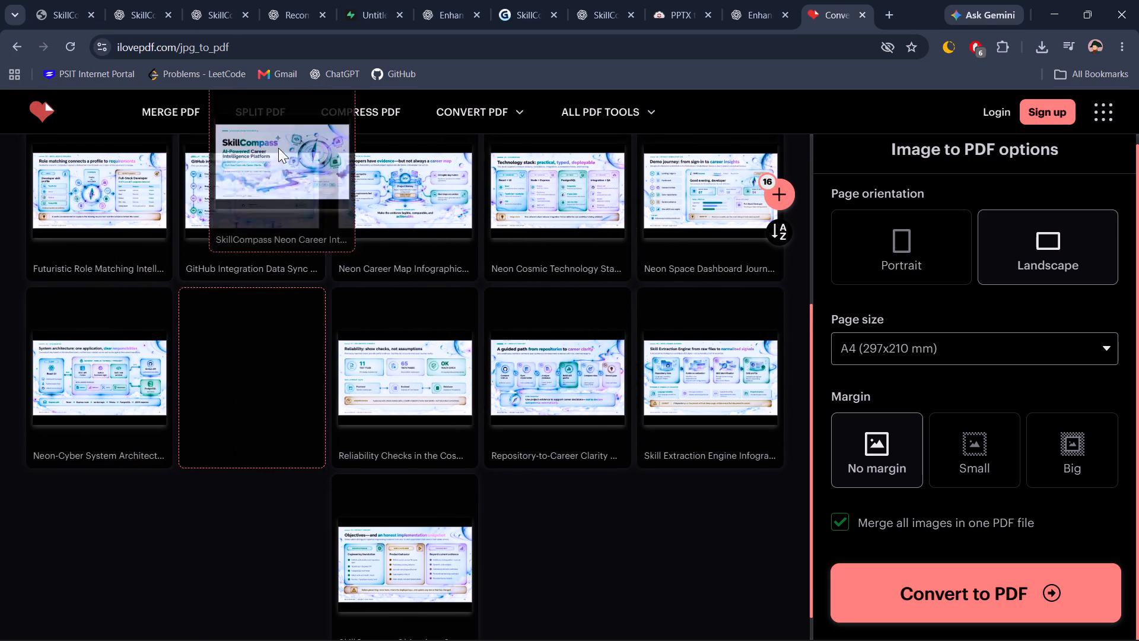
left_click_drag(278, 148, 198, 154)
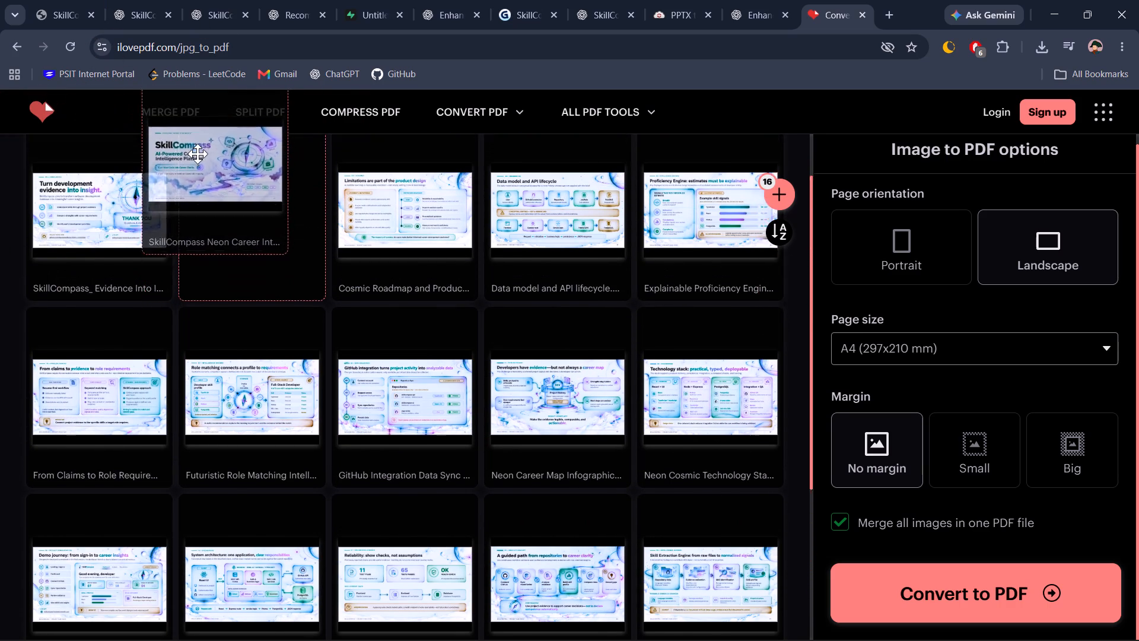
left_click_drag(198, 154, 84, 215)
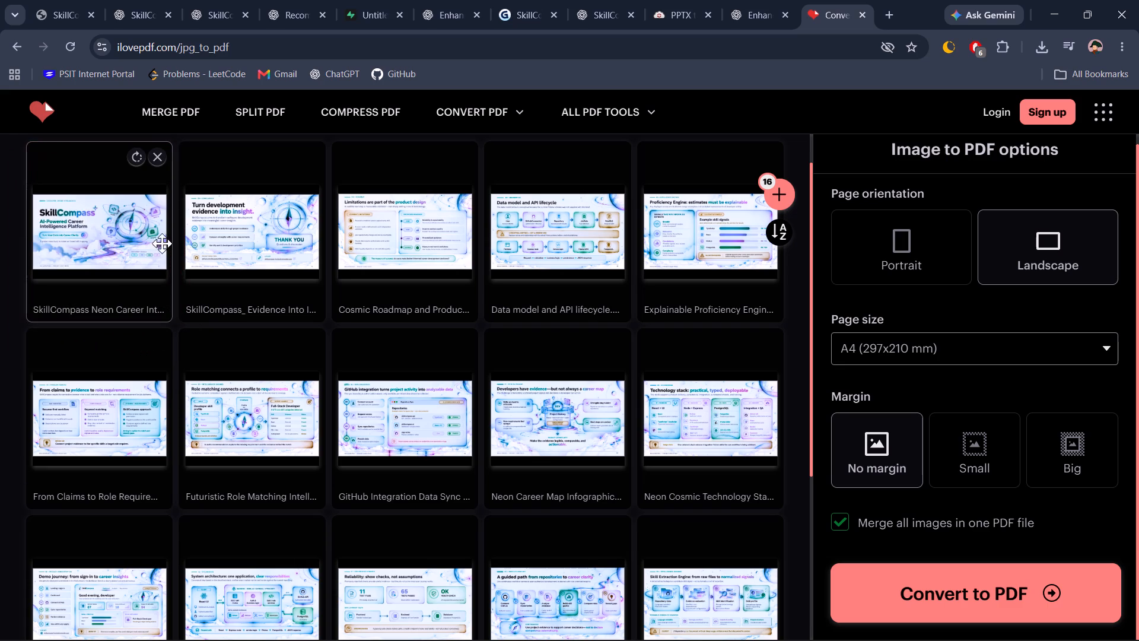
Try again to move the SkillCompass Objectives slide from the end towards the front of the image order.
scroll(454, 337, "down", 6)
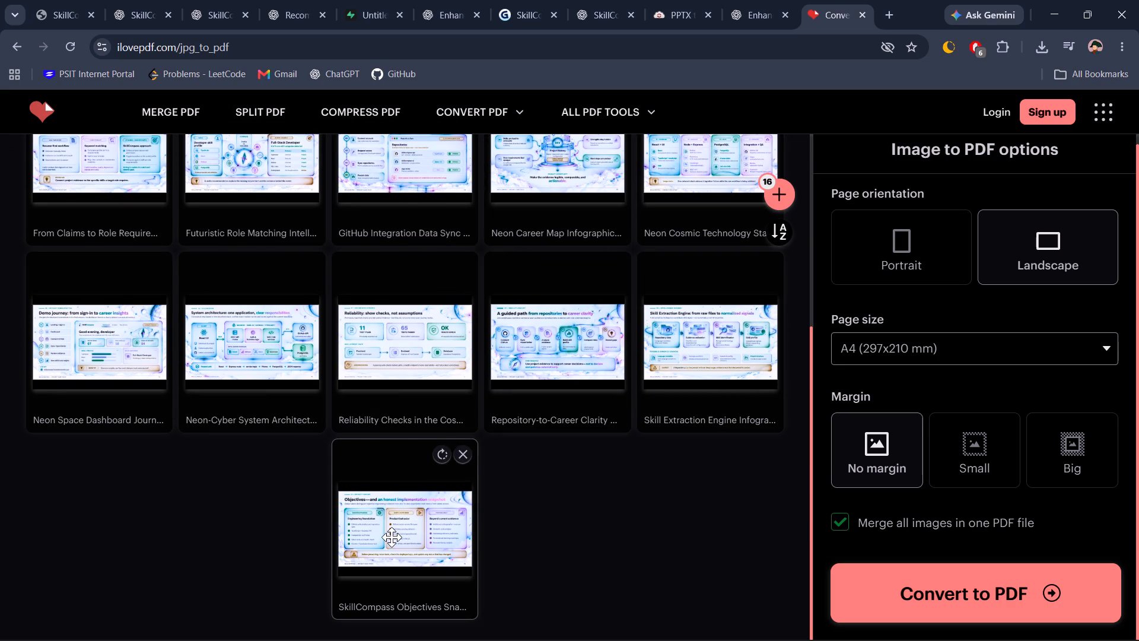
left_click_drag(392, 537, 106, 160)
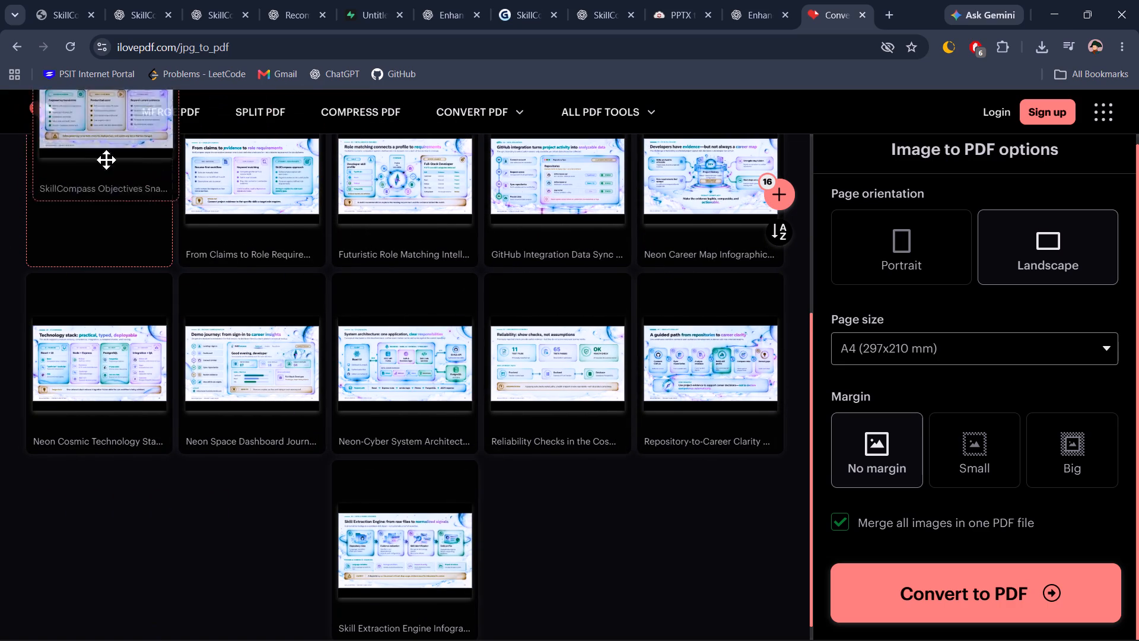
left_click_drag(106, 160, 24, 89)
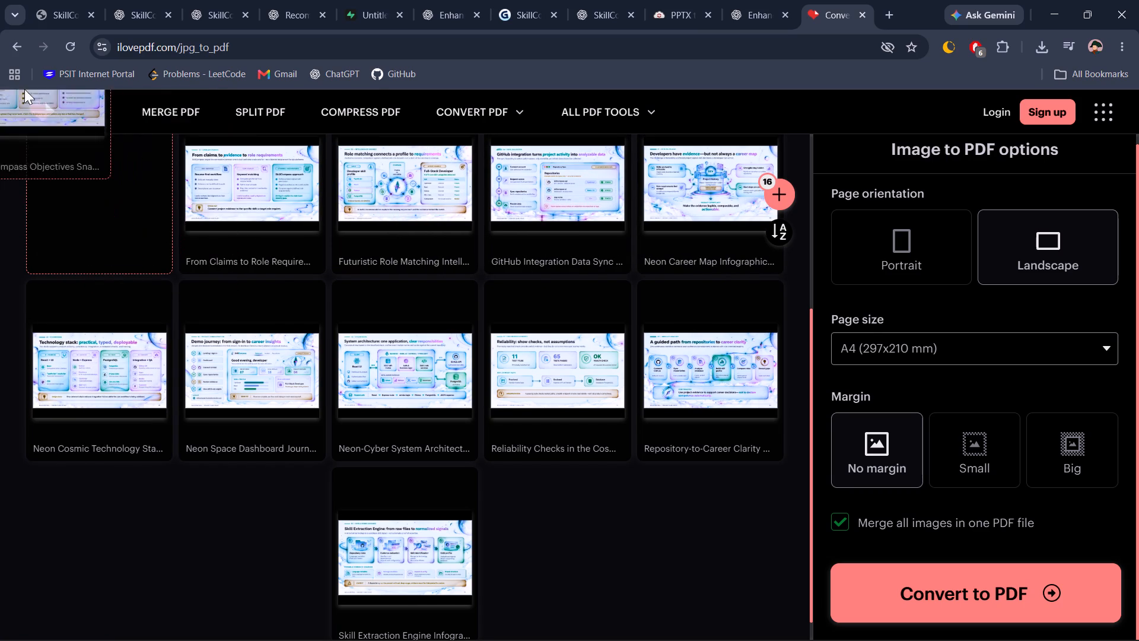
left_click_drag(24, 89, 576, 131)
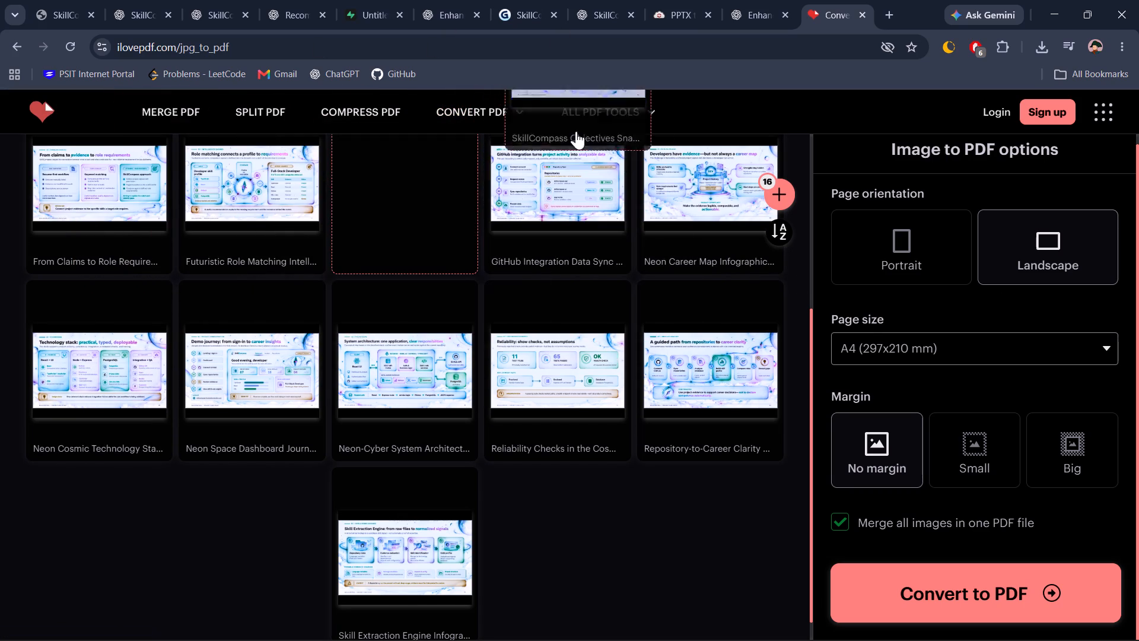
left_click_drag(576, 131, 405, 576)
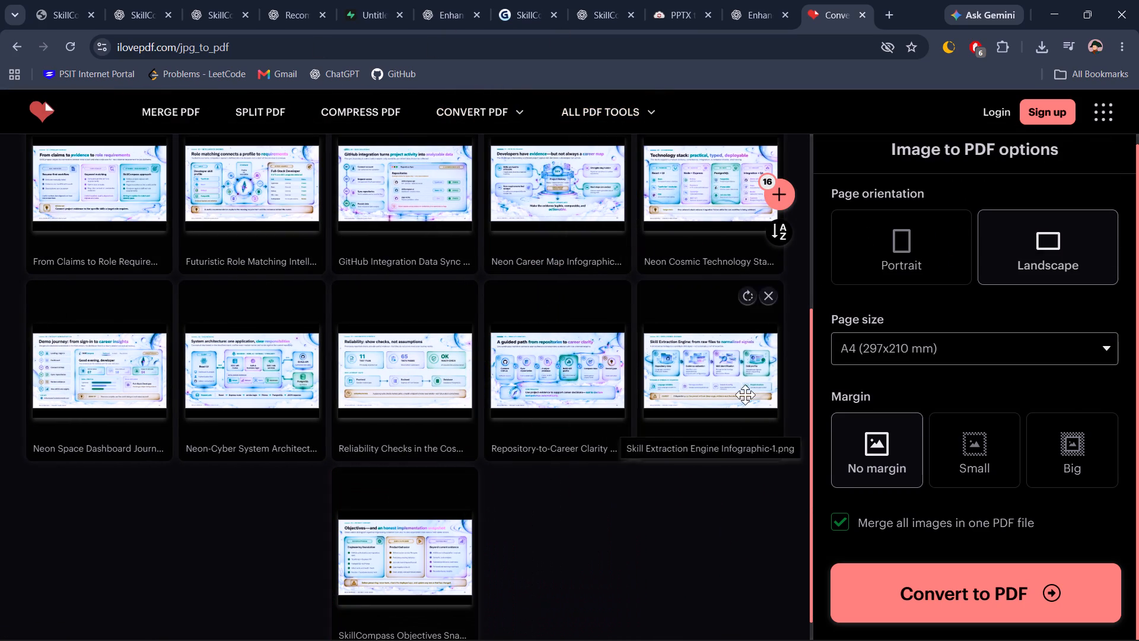
Sort the added slide images alphabetically by file name and check the resulting order.
left_click(780, 228)
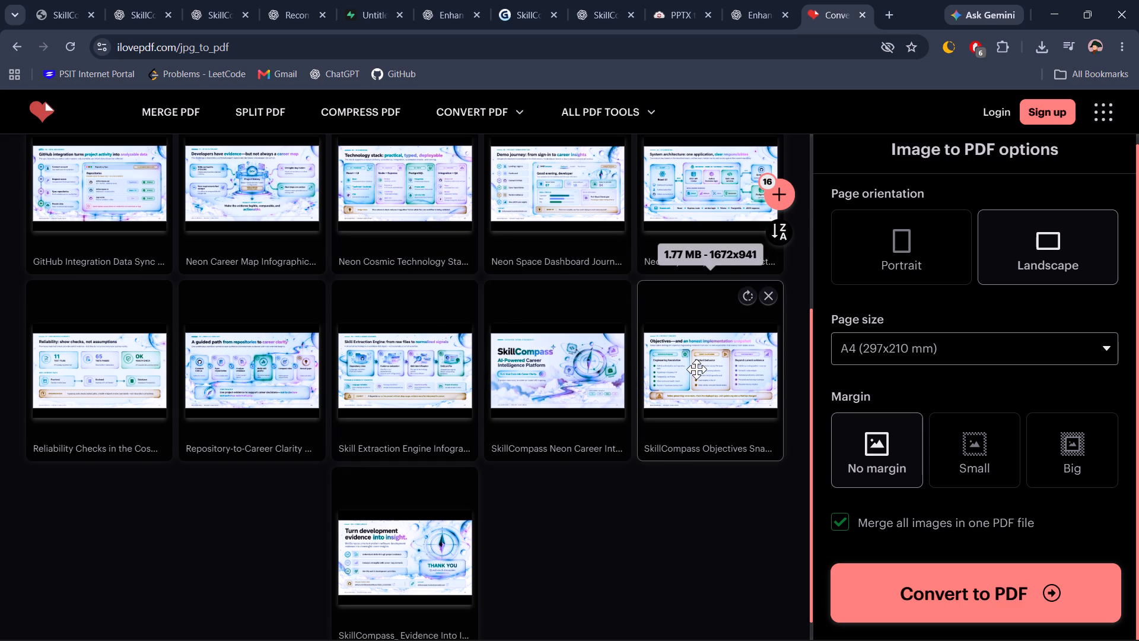
scroll(510, 284, "up", 8)
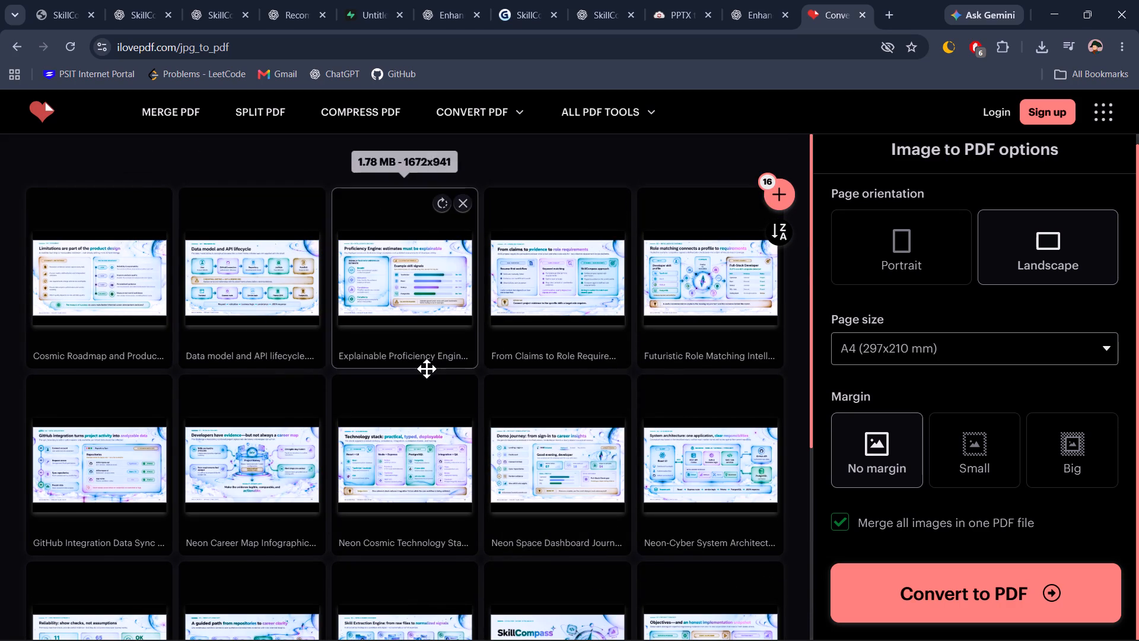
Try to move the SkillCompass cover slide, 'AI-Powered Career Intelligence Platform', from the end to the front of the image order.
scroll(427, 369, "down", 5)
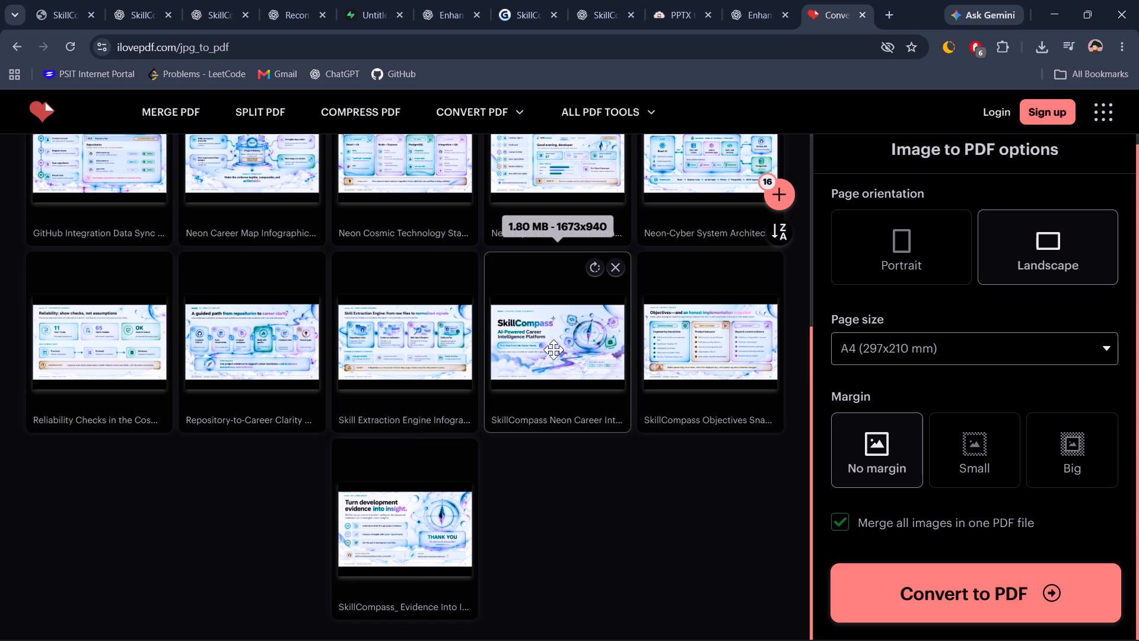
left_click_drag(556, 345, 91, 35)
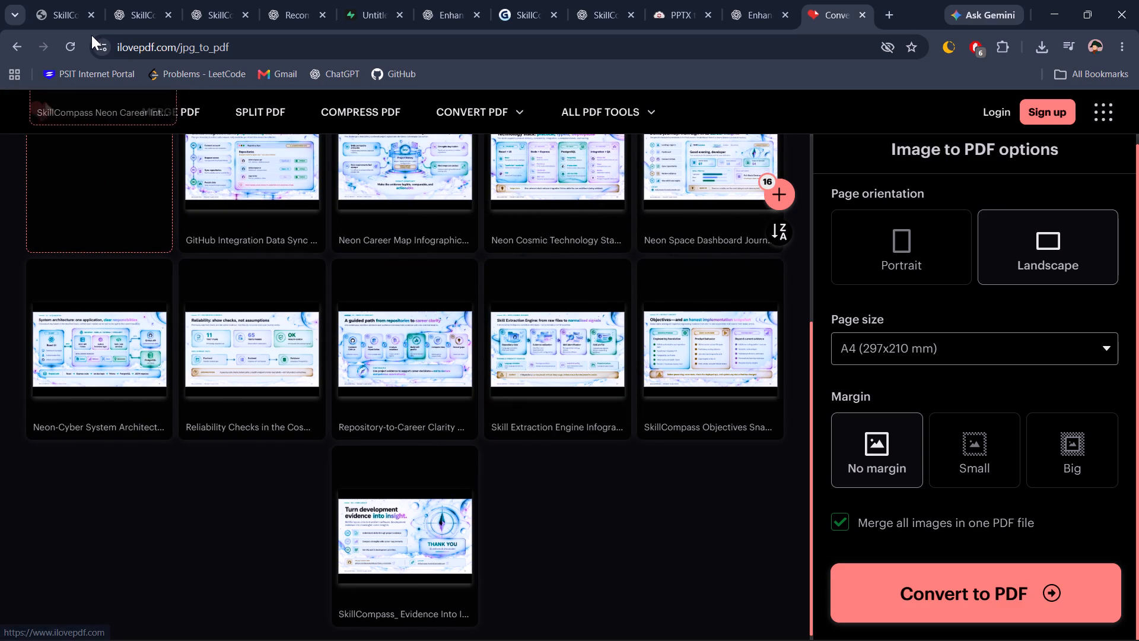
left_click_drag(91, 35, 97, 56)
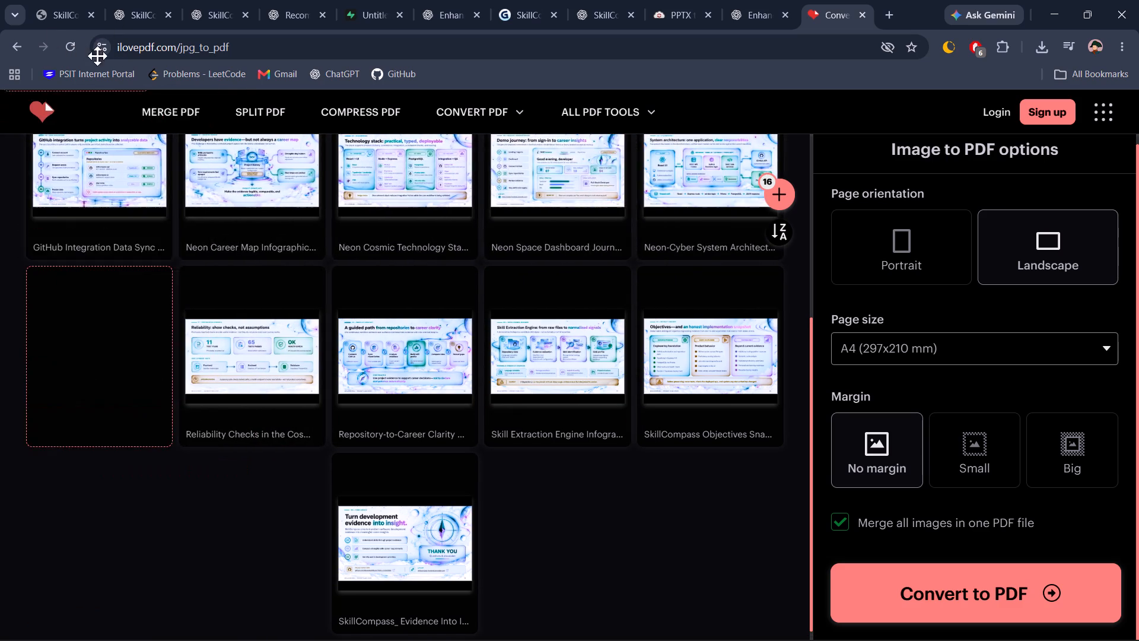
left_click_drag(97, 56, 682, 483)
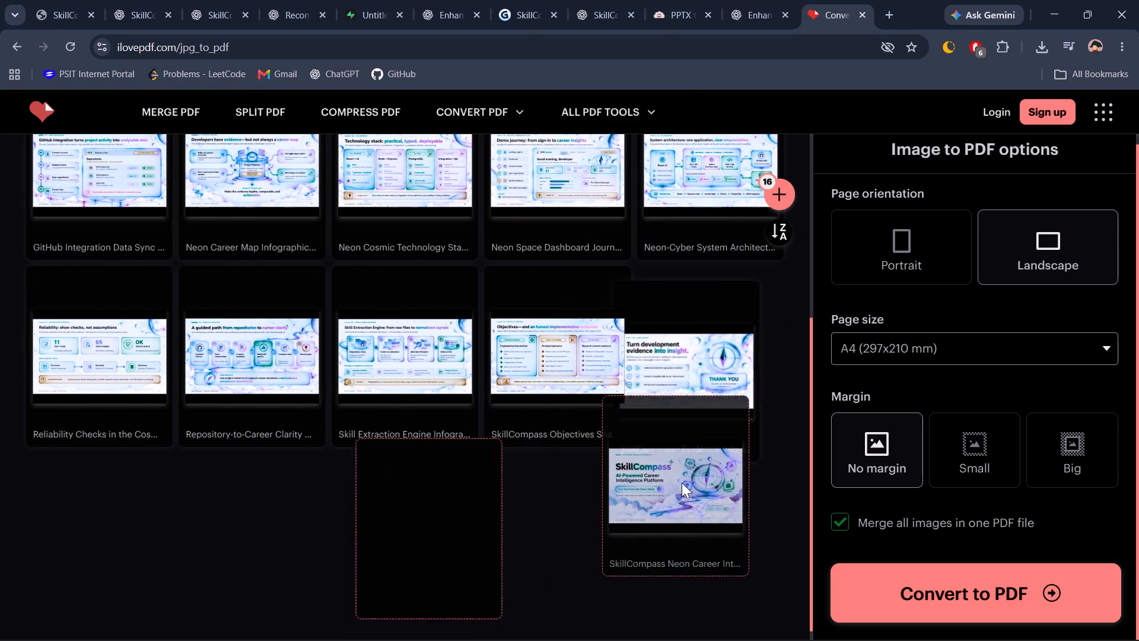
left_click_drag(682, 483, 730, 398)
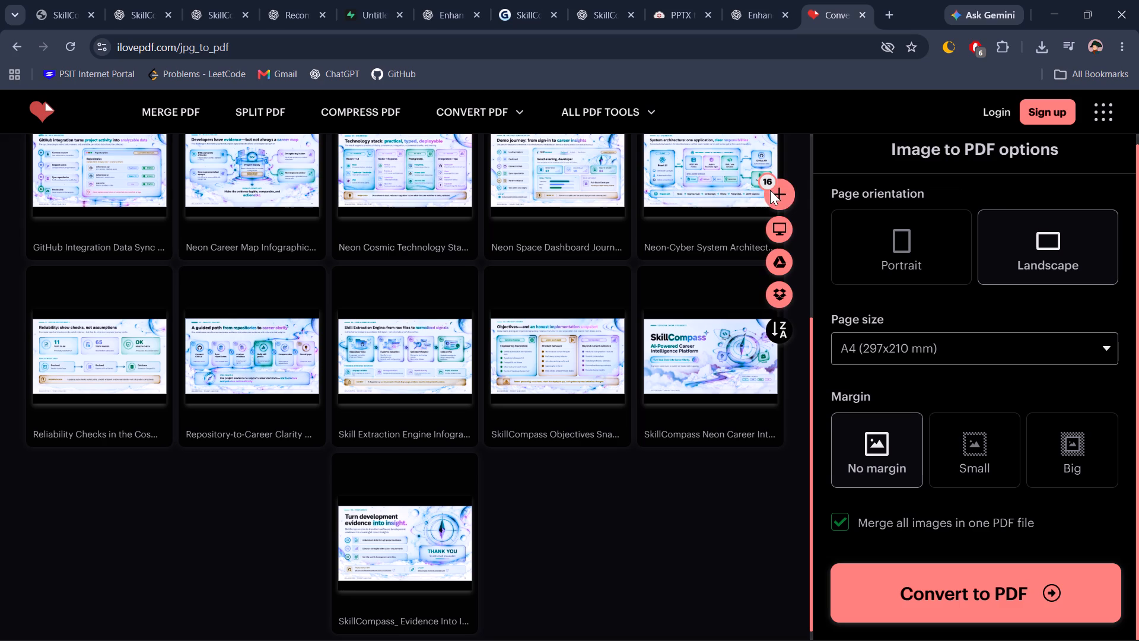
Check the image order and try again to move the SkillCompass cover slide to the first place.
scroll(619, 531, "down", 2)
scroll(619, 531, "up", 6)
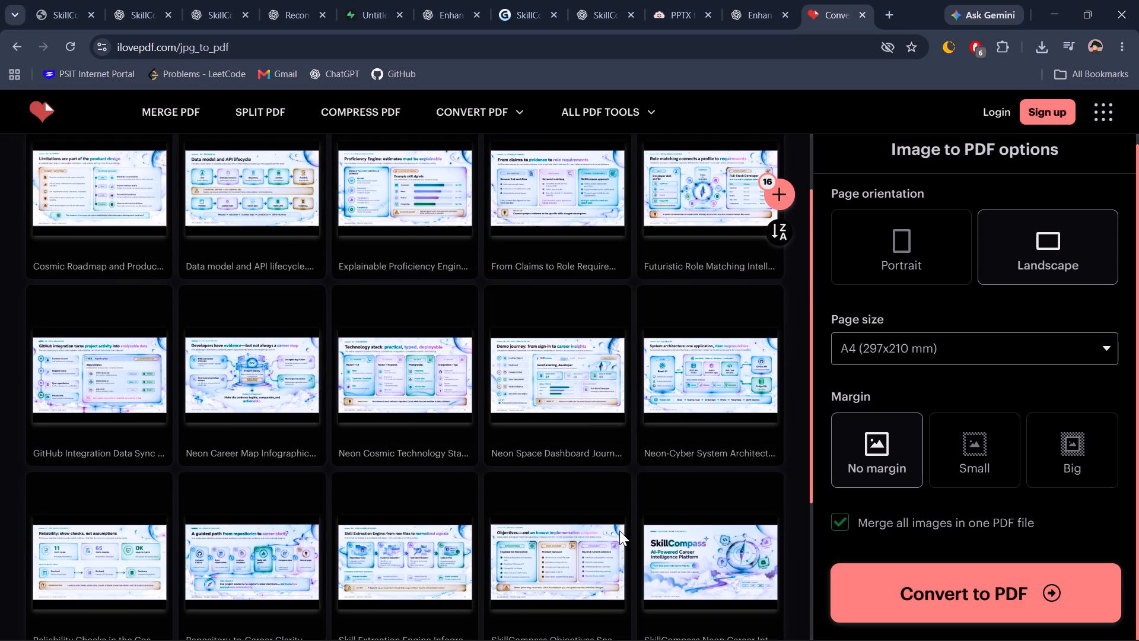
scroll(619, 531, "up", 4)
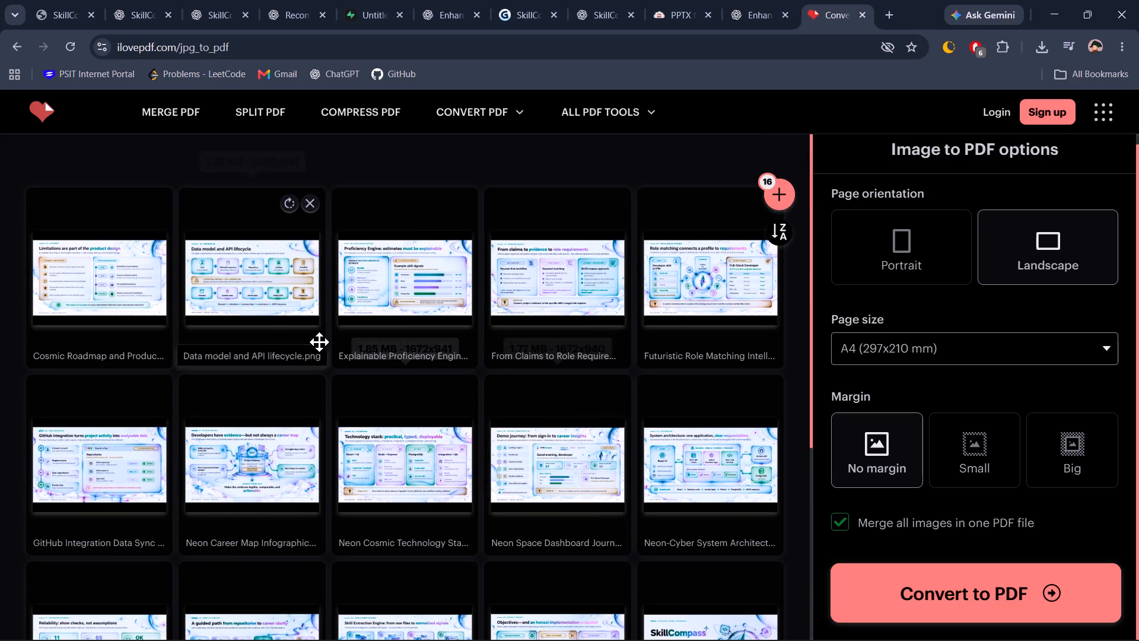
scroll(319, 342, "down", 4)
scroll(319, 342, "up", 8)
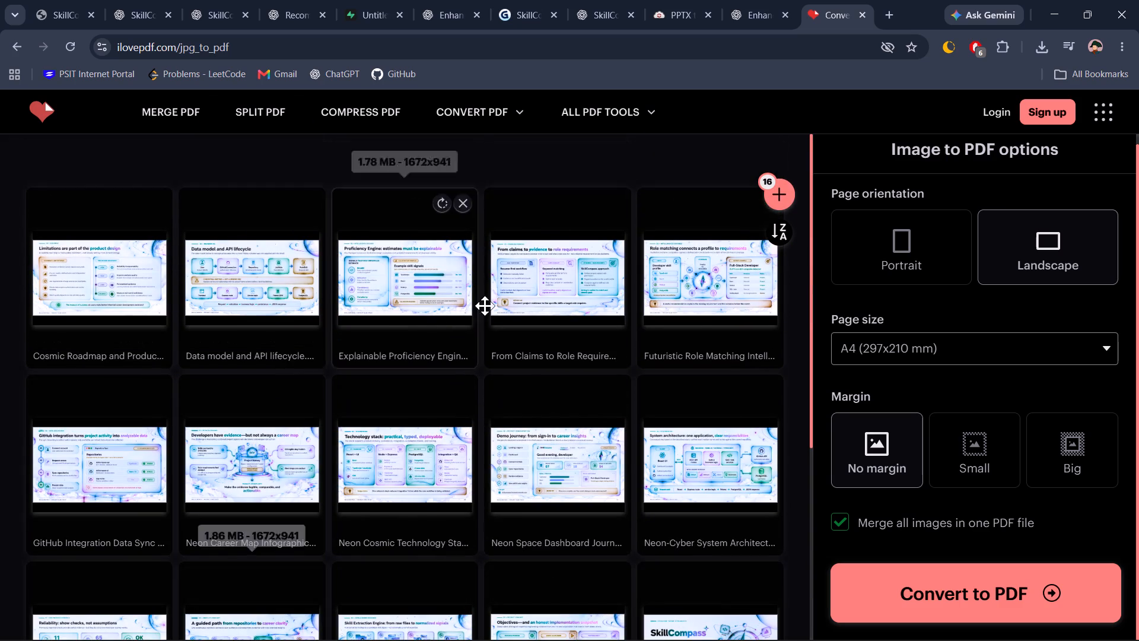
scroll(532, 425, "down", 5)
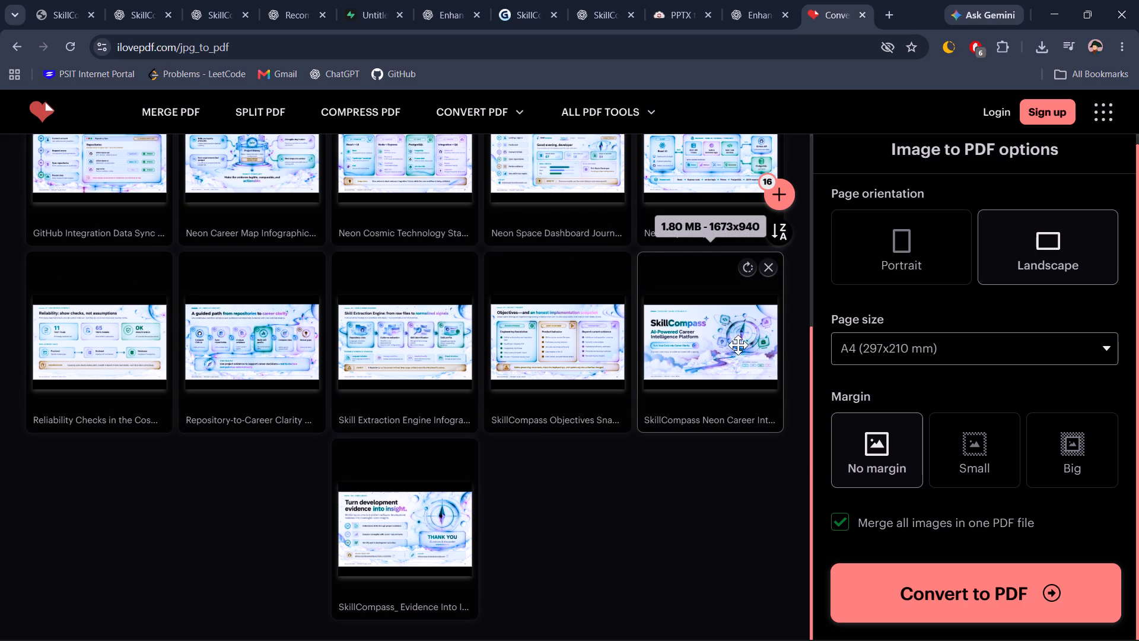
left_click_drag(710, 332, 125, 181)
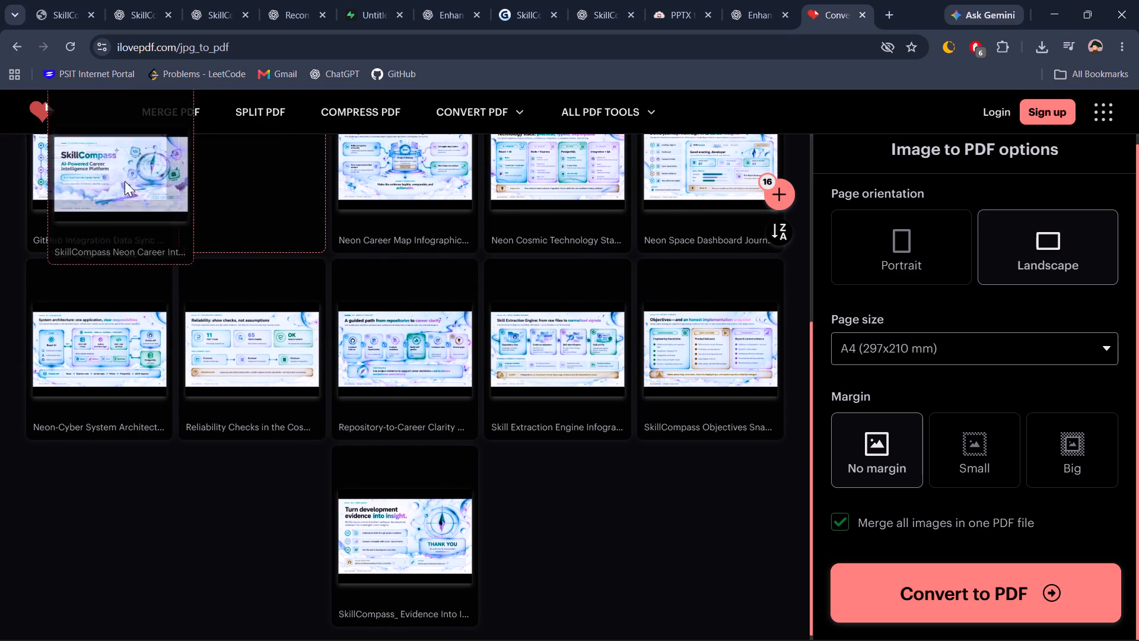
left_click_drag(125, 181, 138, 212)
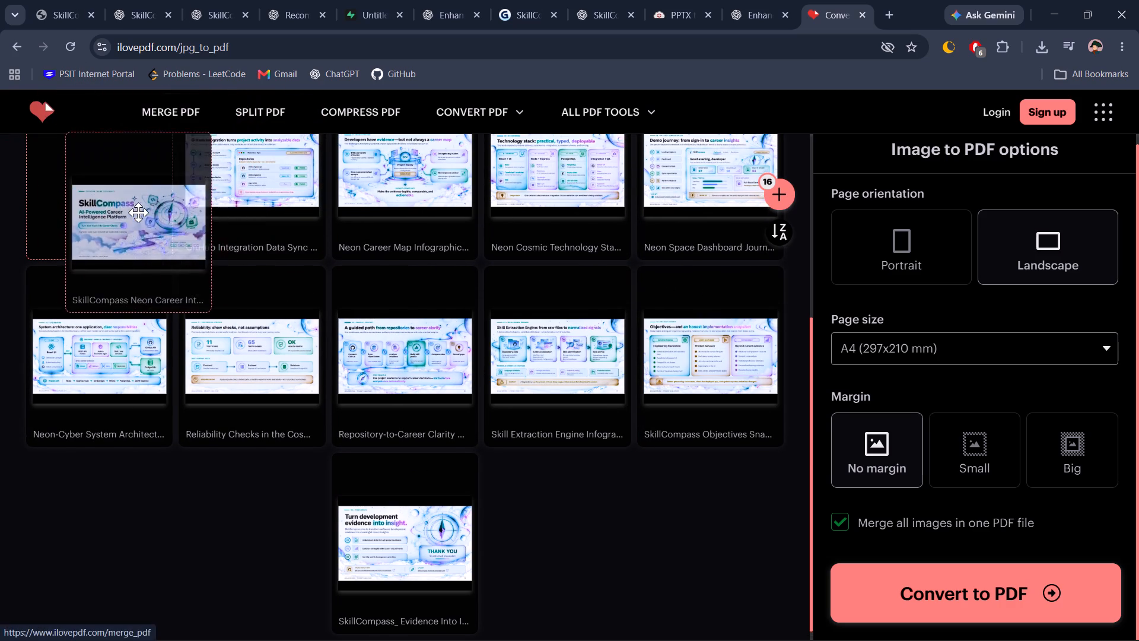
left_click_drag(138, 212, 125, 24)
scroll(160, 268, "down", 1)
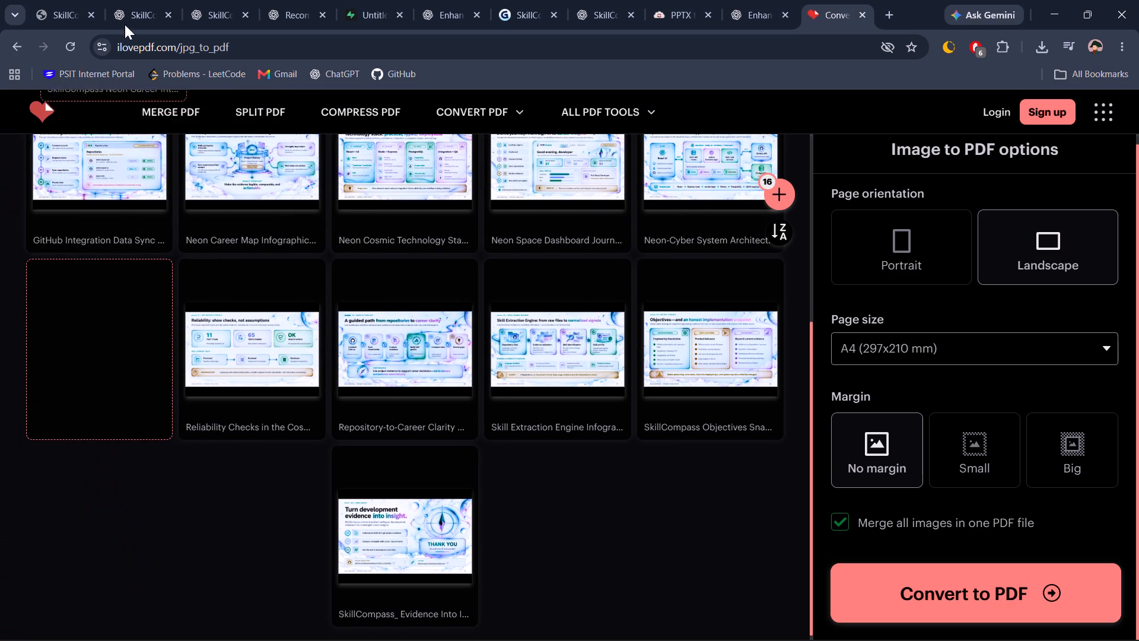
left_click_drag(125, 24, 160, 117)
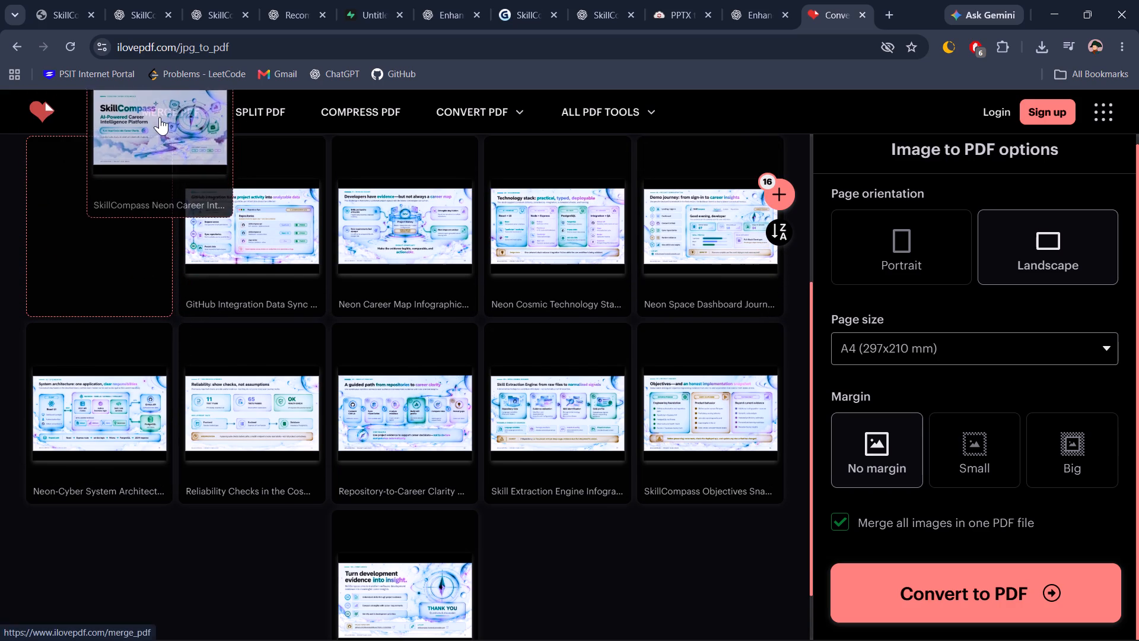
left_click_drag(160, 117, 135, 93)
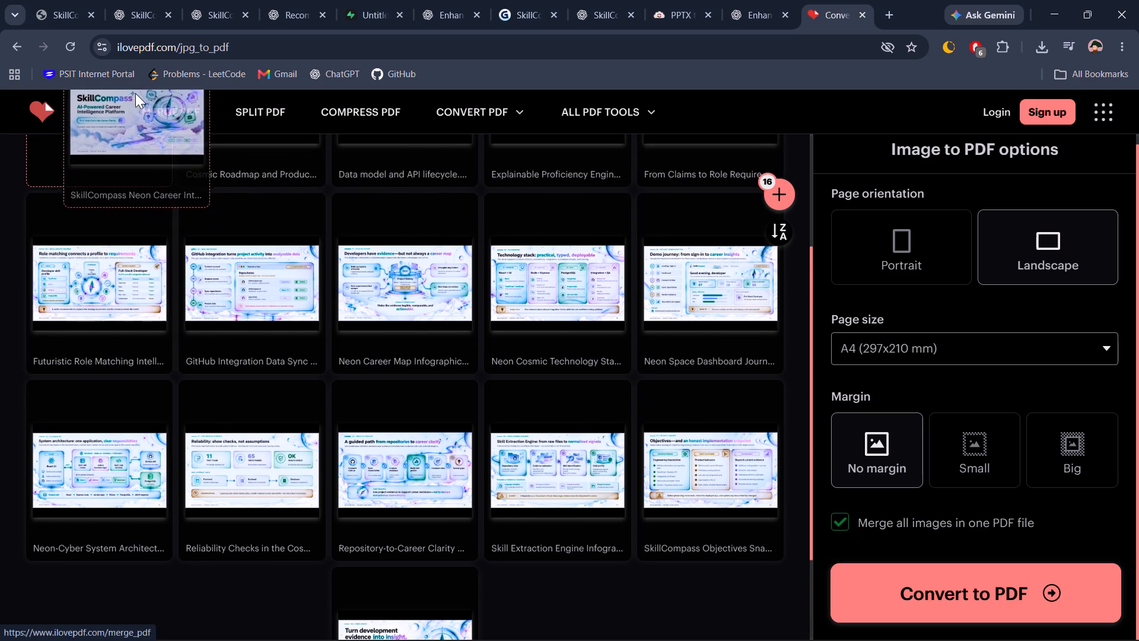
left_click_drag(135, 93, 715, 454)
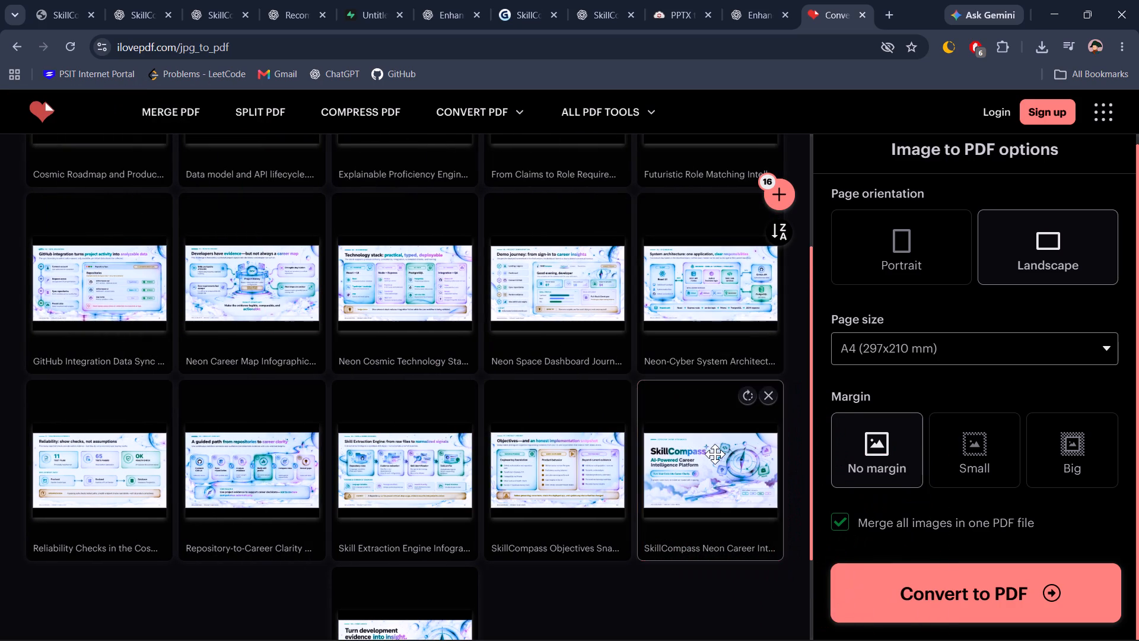
Abandon the manual reordering and return to the empty JPG to PDF tool for a new image selection.
scroll(572, 500, "down", 7)
scroll(627, 527, "up", 8)
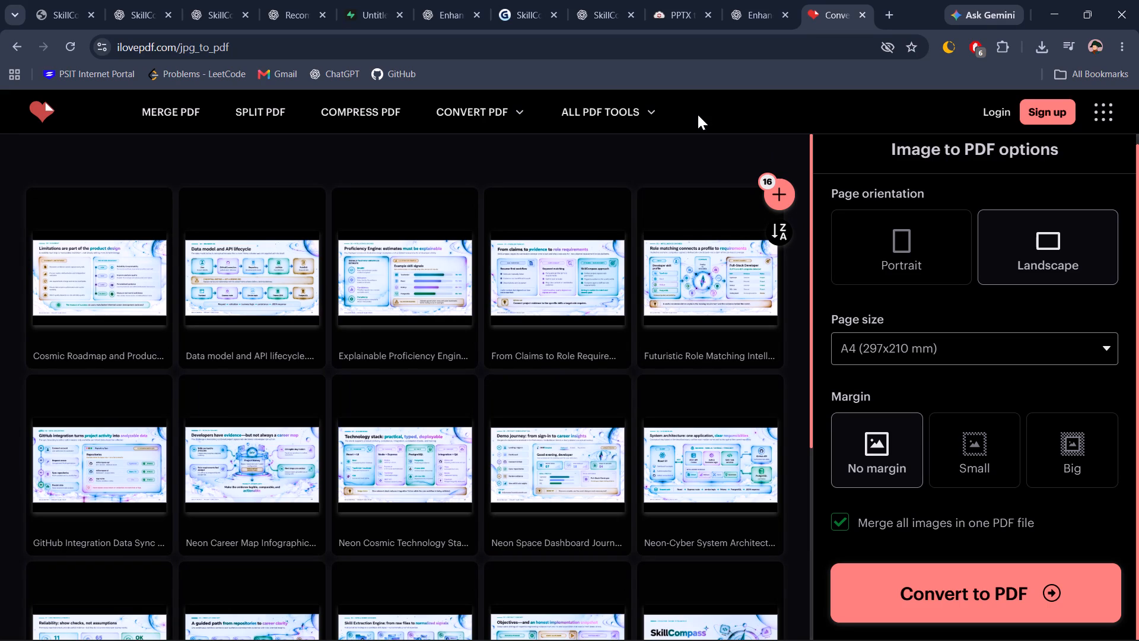
scroll(698, 115, "right", 17)
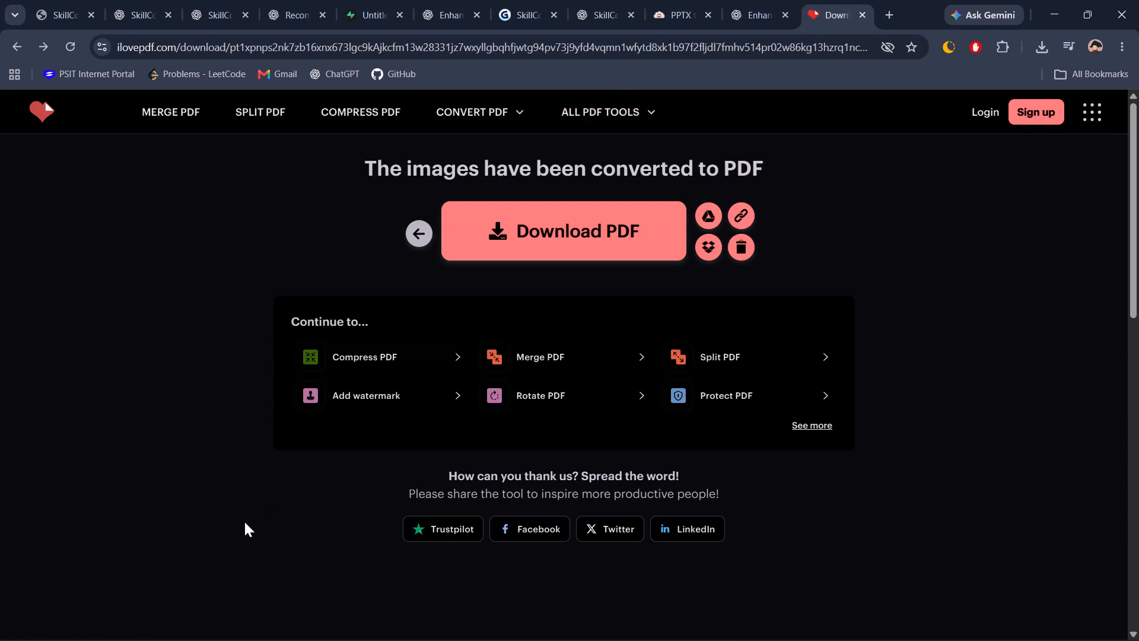
left_click(421, 232)
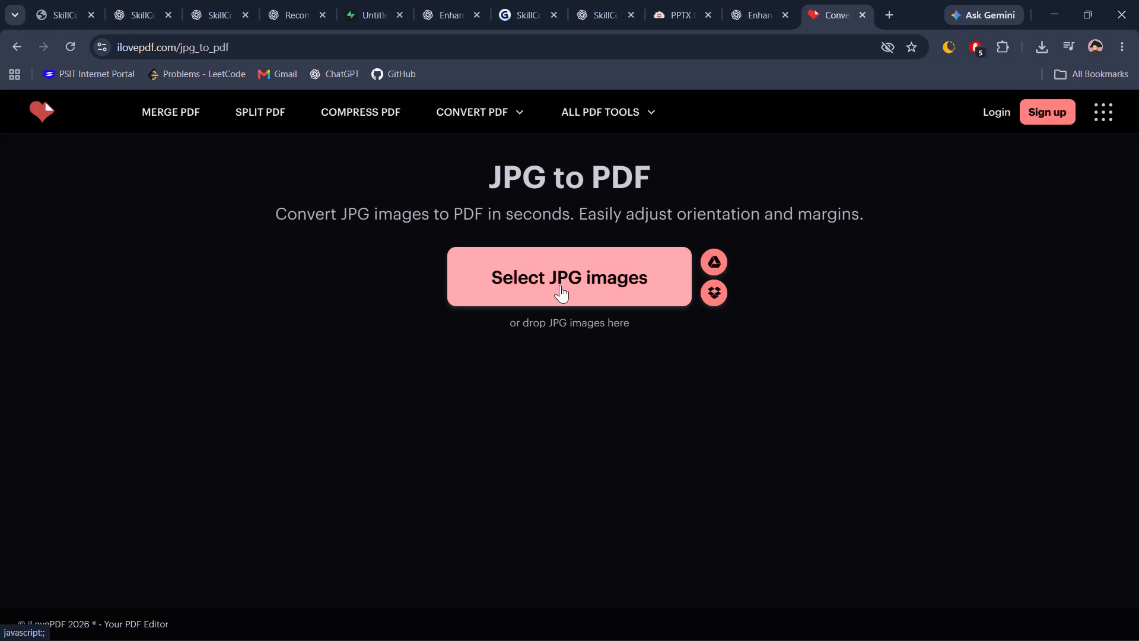
Add the cover image 'SkillCompass Neon Career Intelligence' from the PPT folder in Downloads as the first image.
left_click(560, 285)
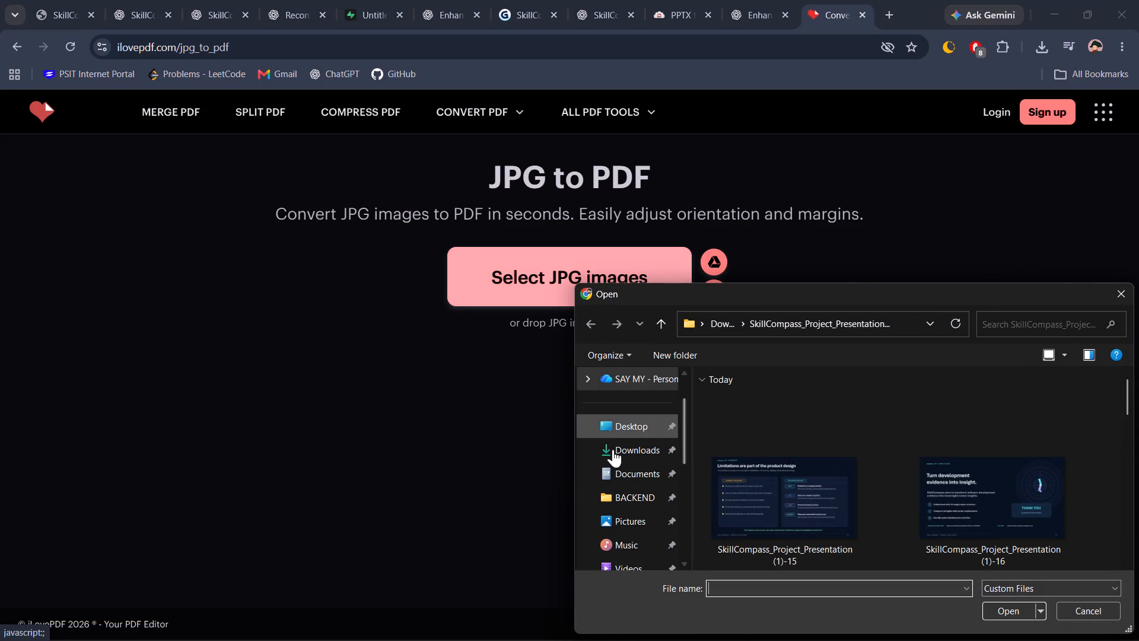
left_click(629, 443)
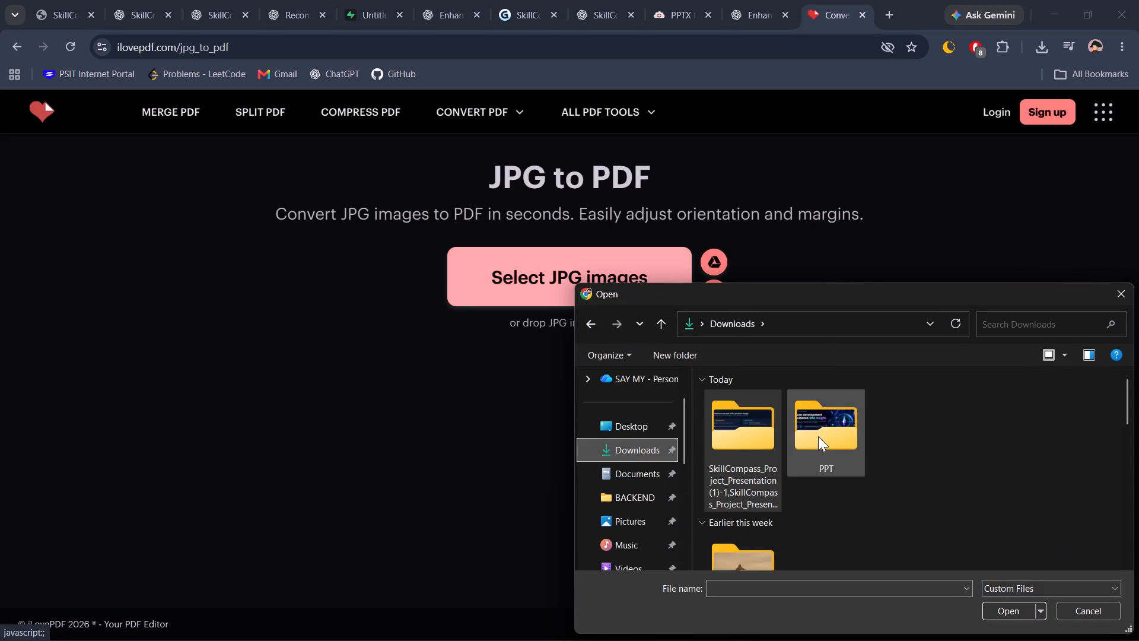
double_click(817, 434)
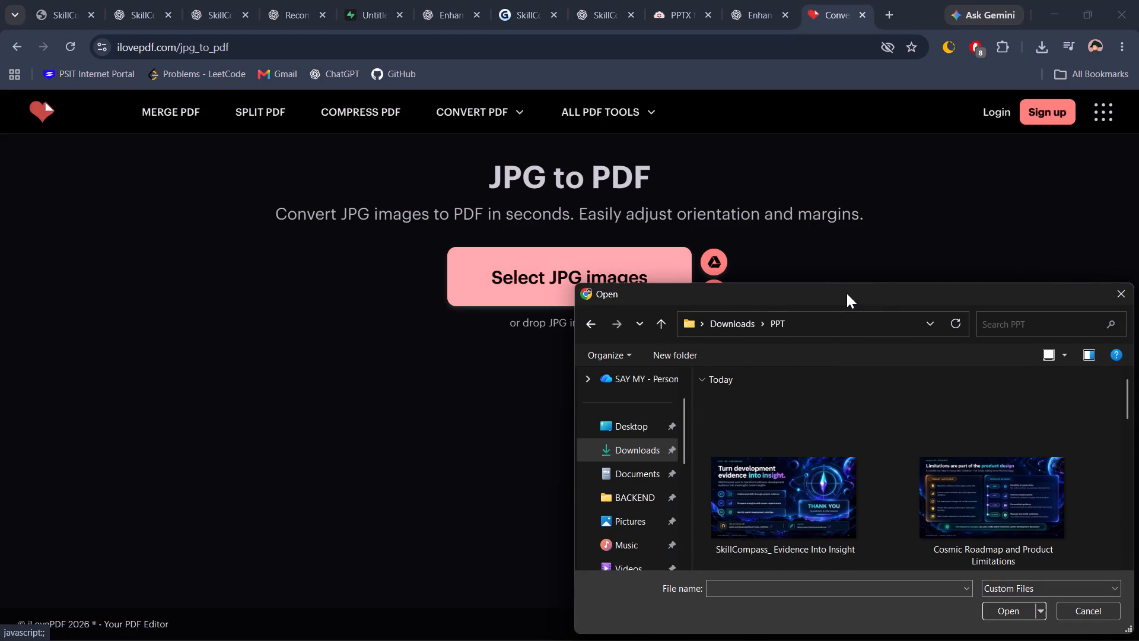
left_click_drag(847, 293, 217, 84)
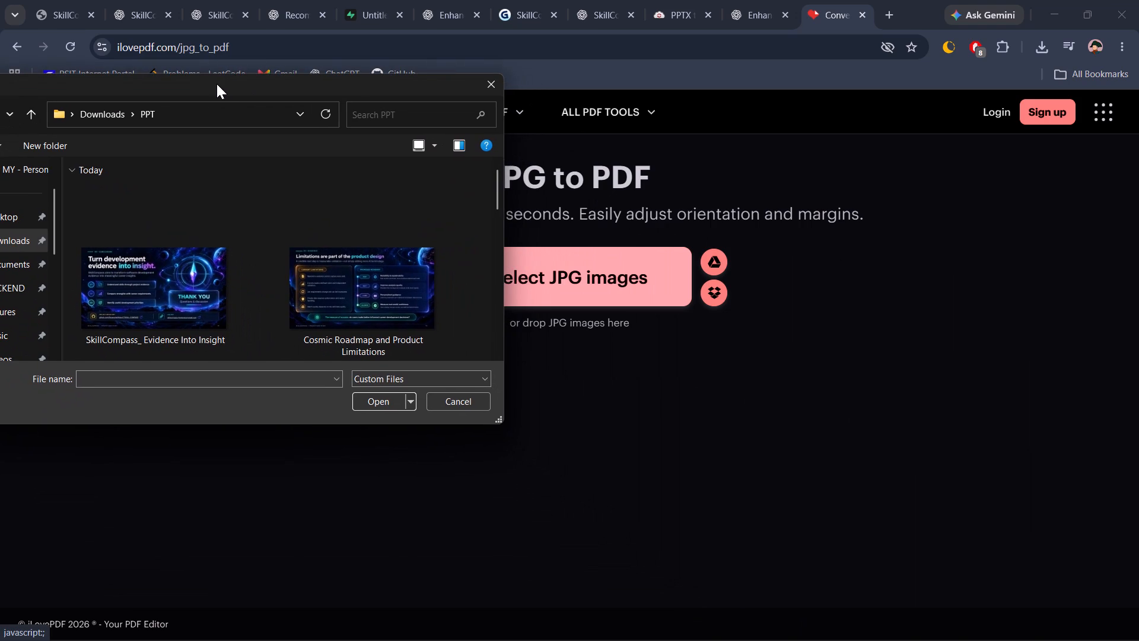
scroll(236, 271, "down", 8)
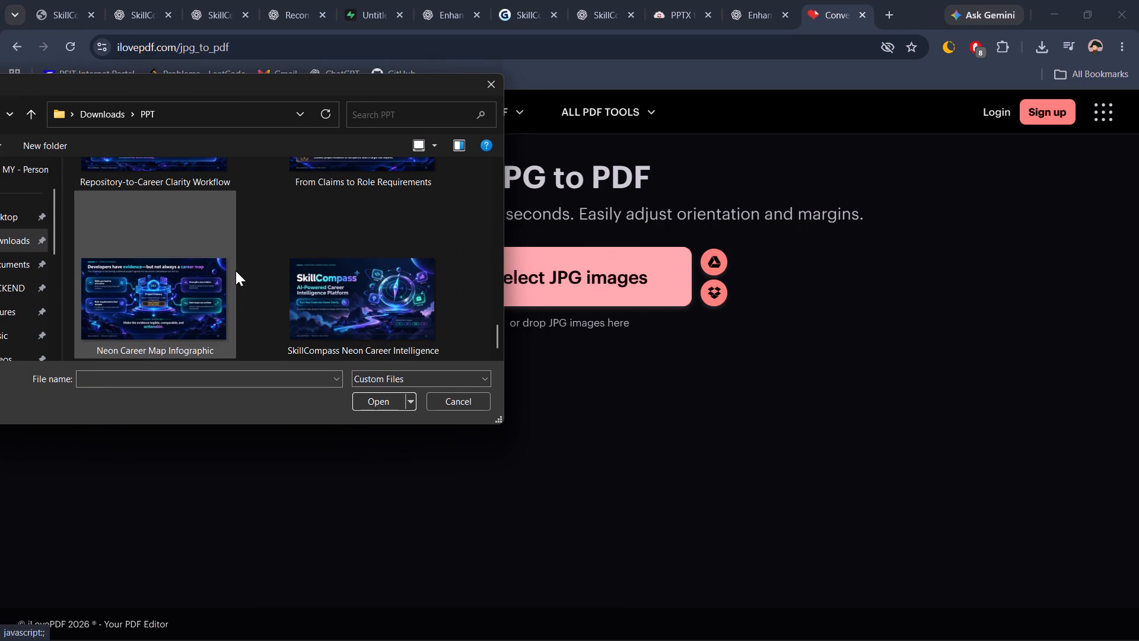
double_click(349, 289)
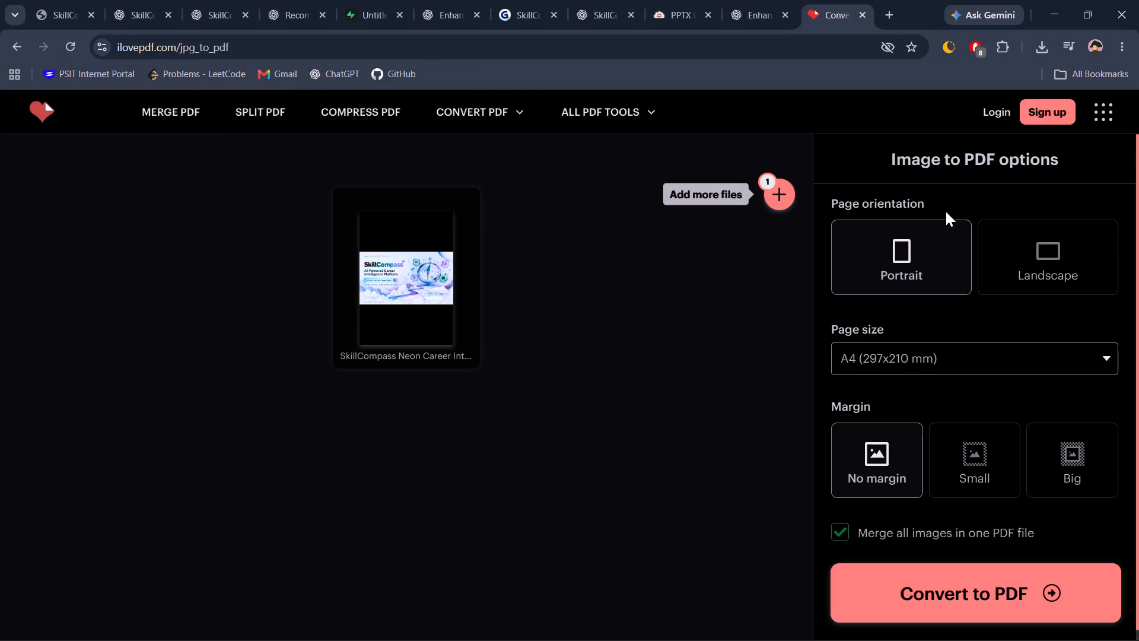
Start adding more files and browse the PPT folder for the next slide image.
left_click(778, 188)
scroll(332, 261, "down", 3)
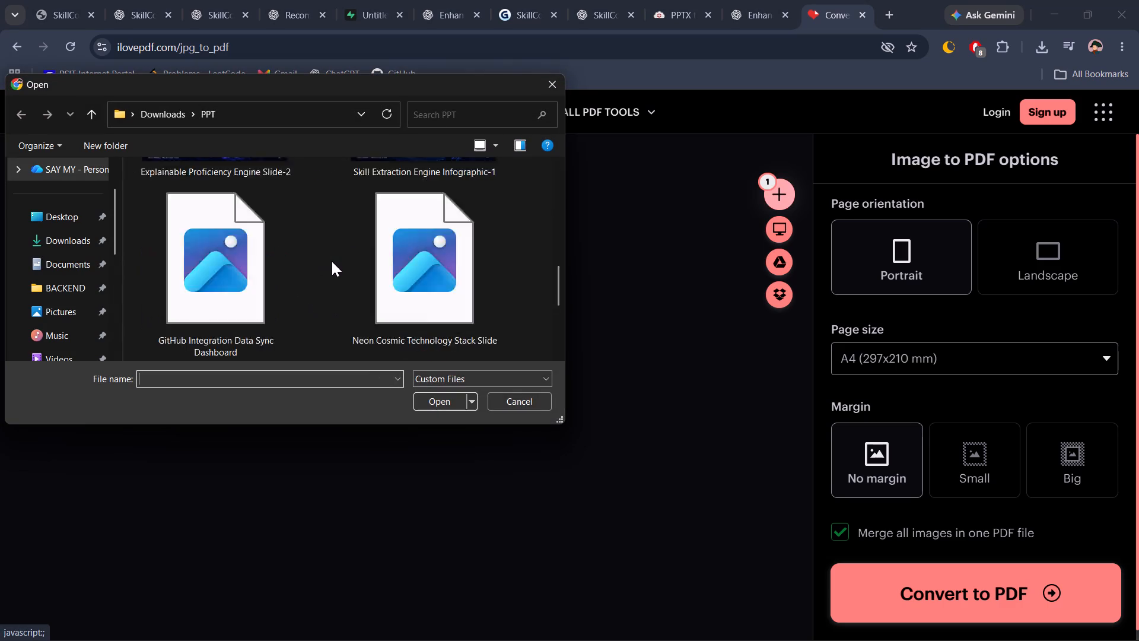
scroll(332, 261, "down", 3)
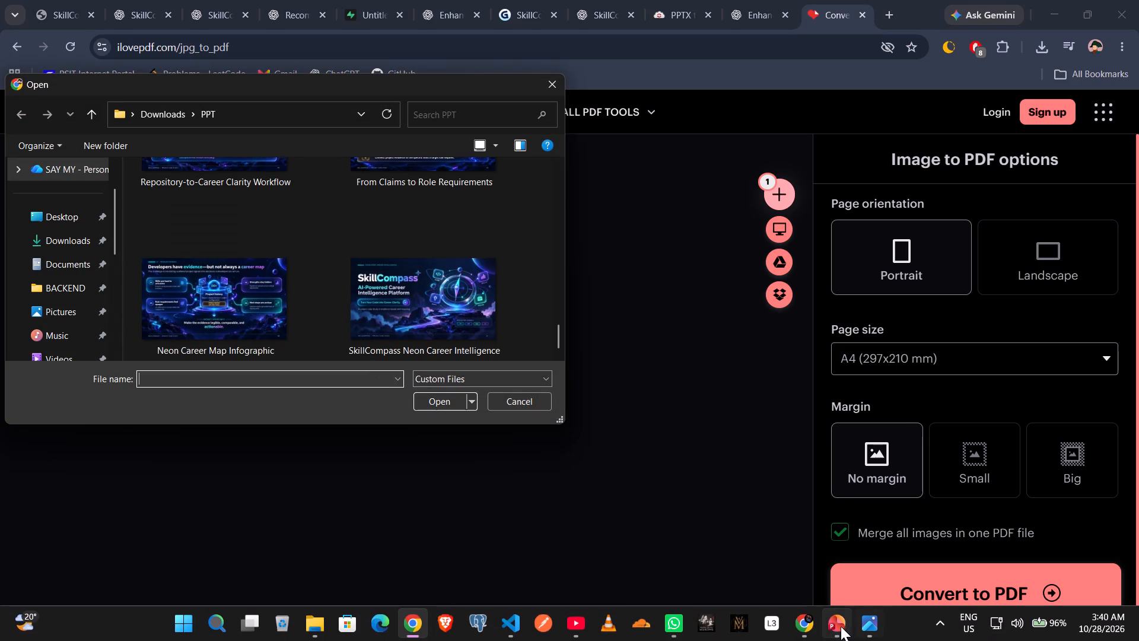
Switch to PowerPoint to view the open Presentation1.
left_click(832, 623)
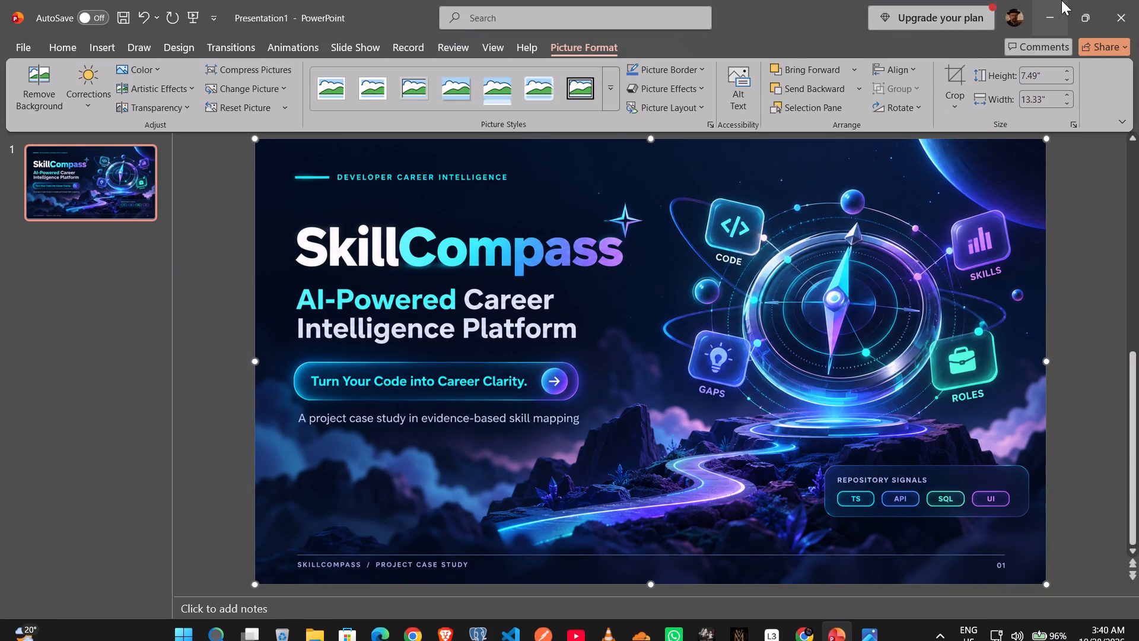
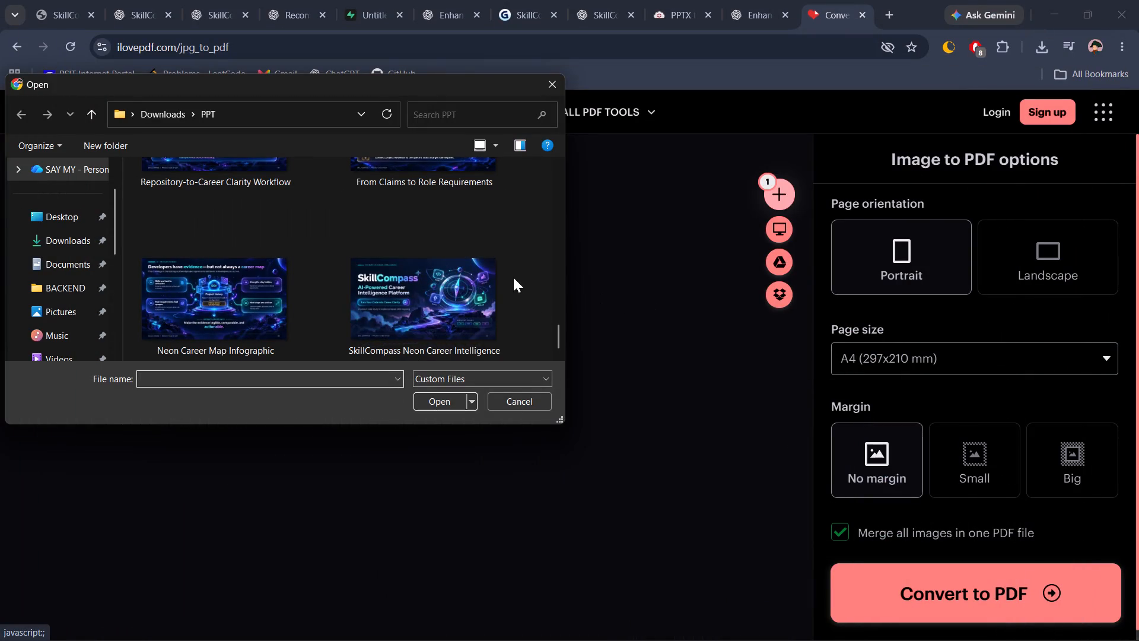
Check slide 2 of the original presentation in Photos and add 'Neon Career Map Infographic' from the PPT folder as the second image.
left_click(833, 619)
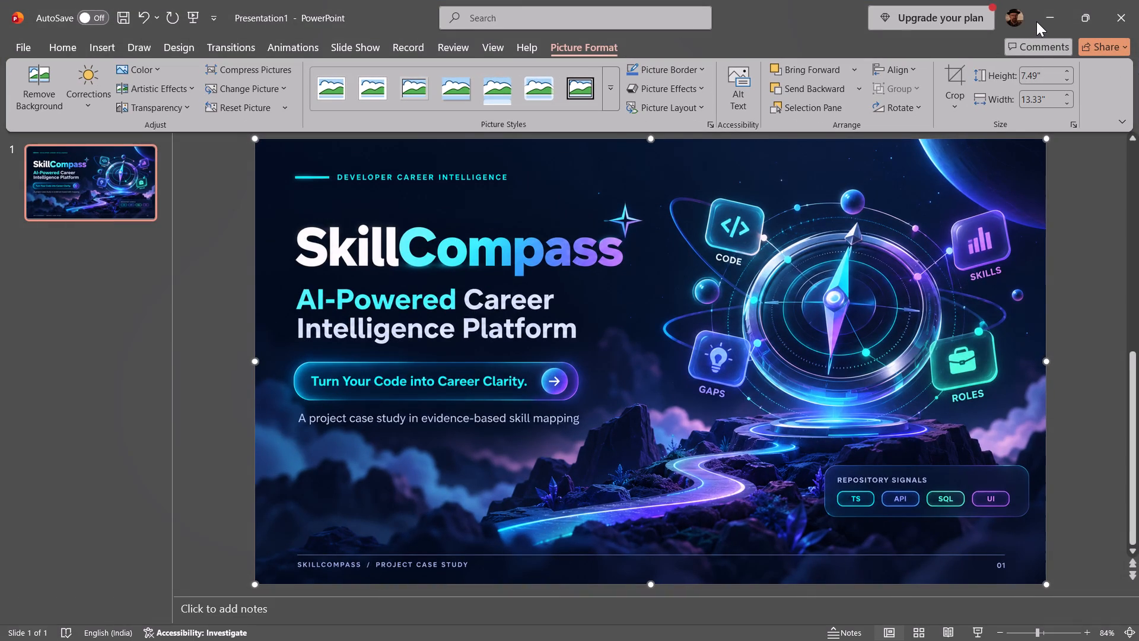
left_click(1041, 14)
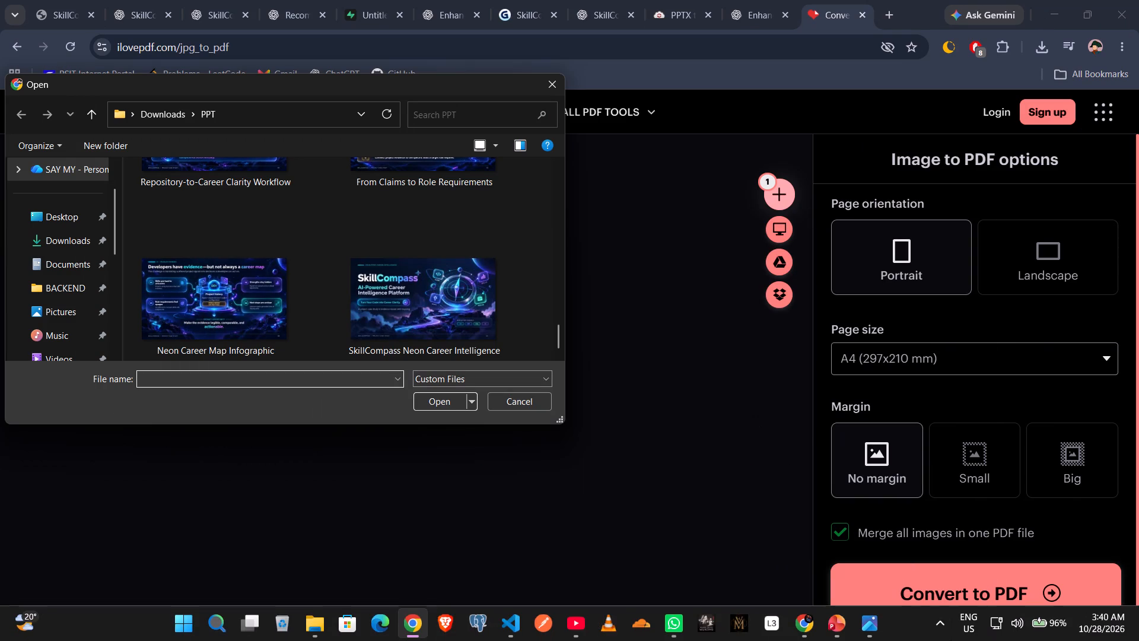
left_click(868, 621)
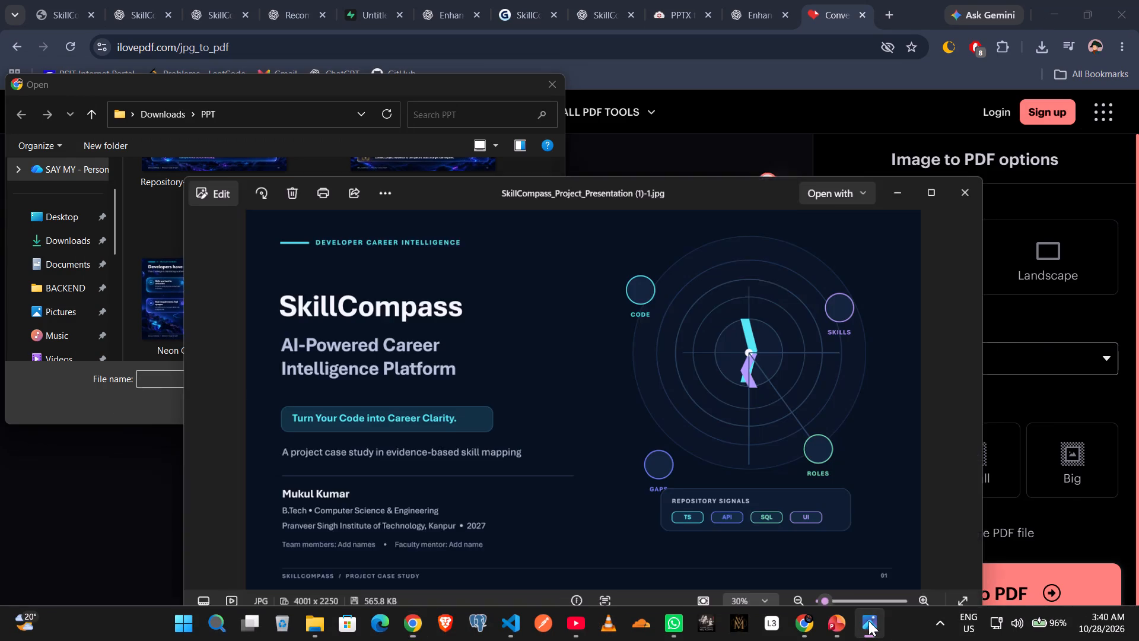
key("Right")
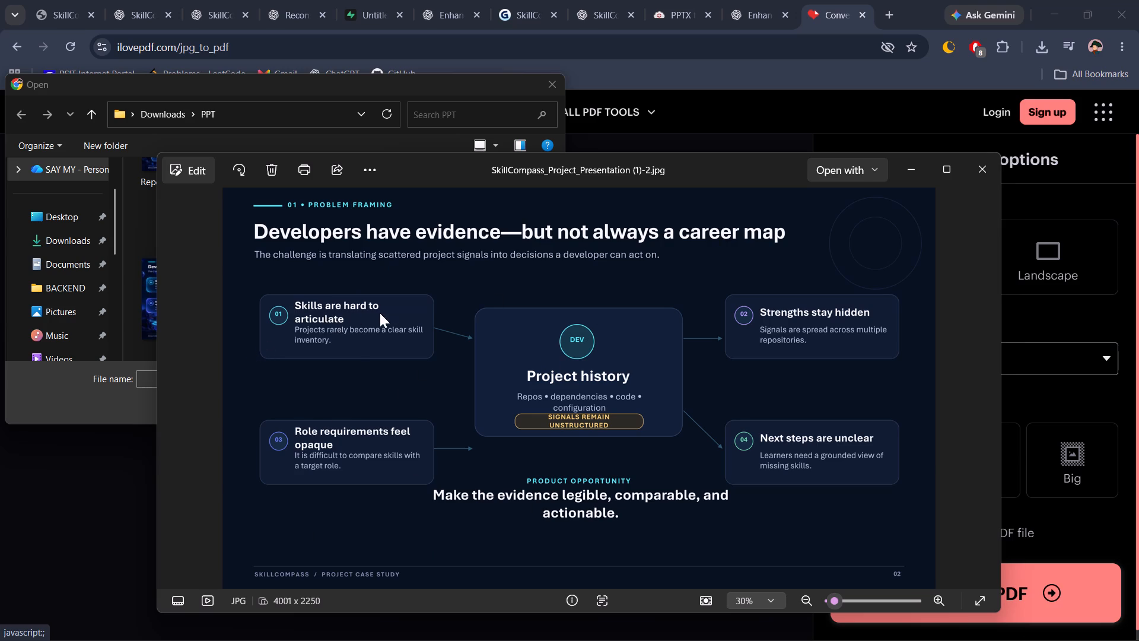
left_click(915, 166)
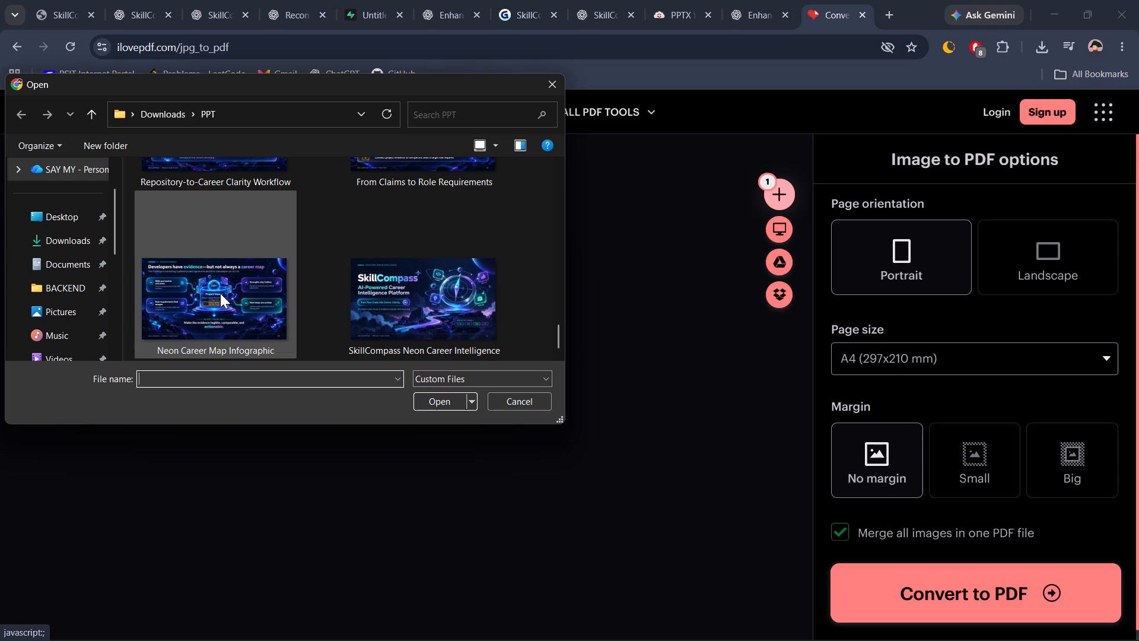
left_click(220, 293)
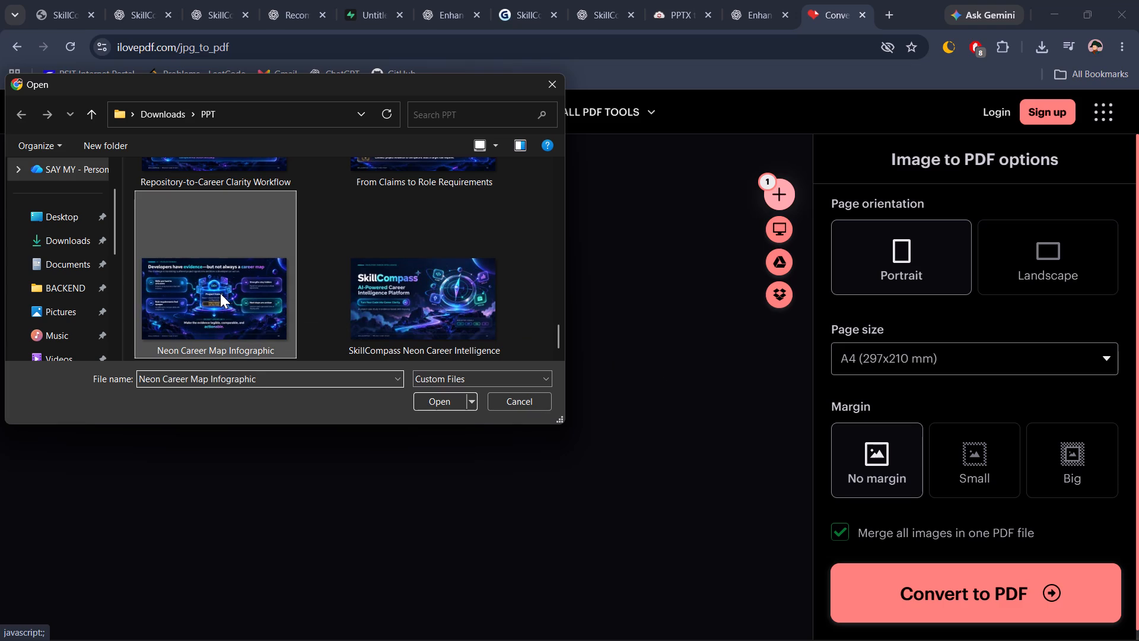
double_click(220, 293)
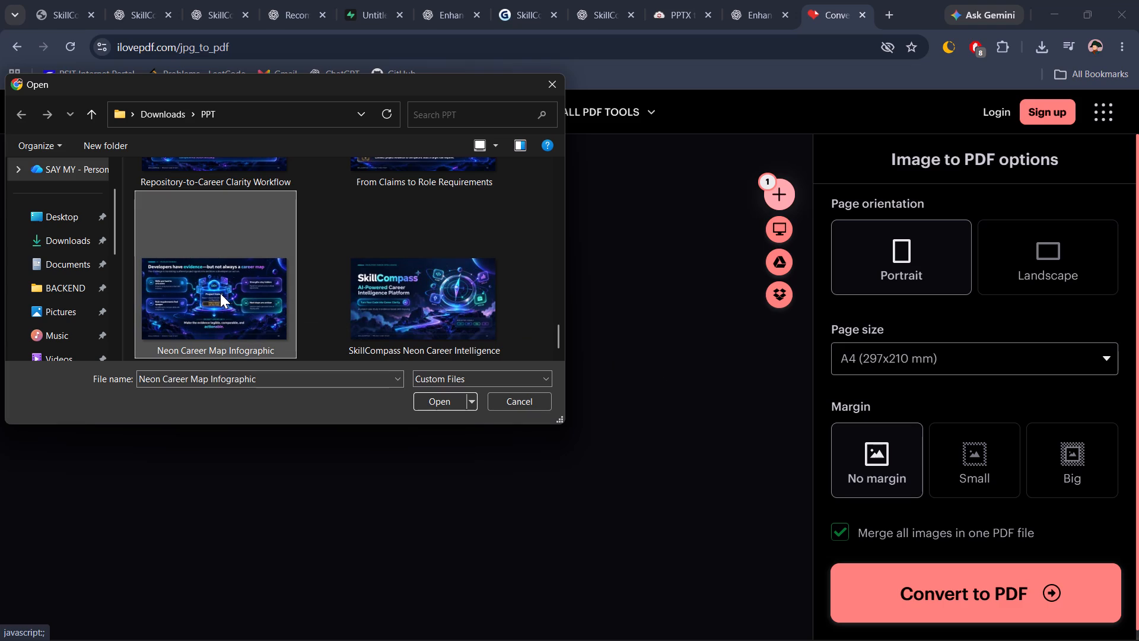
scroll(495, 279, "left", 1)
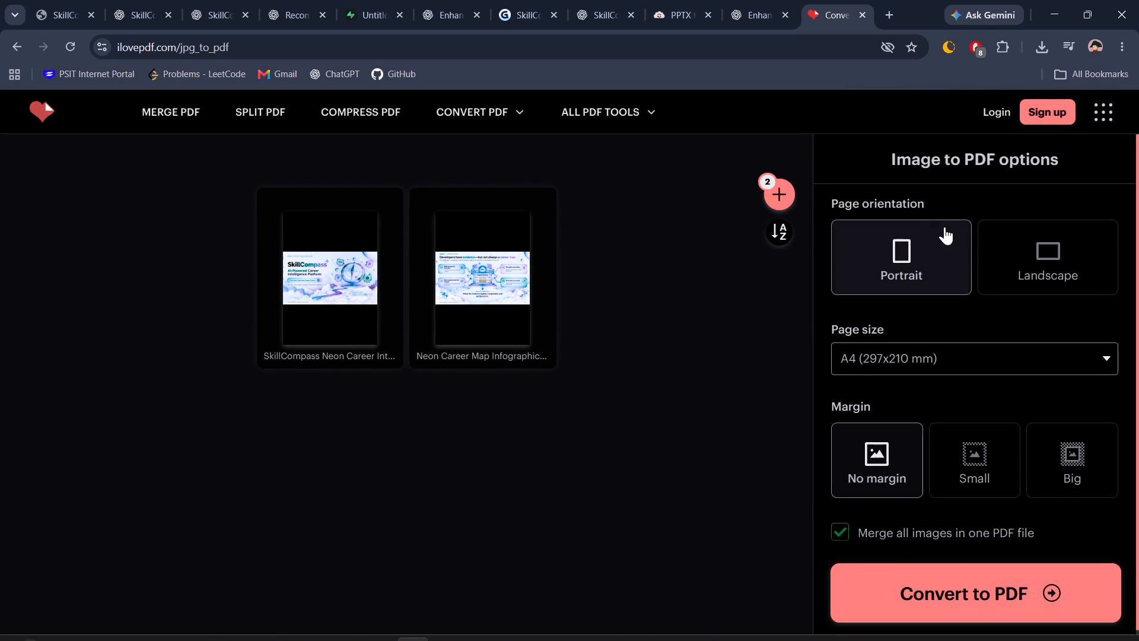
Check slide 3 of the original presentation in Photos and add the matching 'From Claims to Role Requirements' image as the third image.
left_click(779, 189)
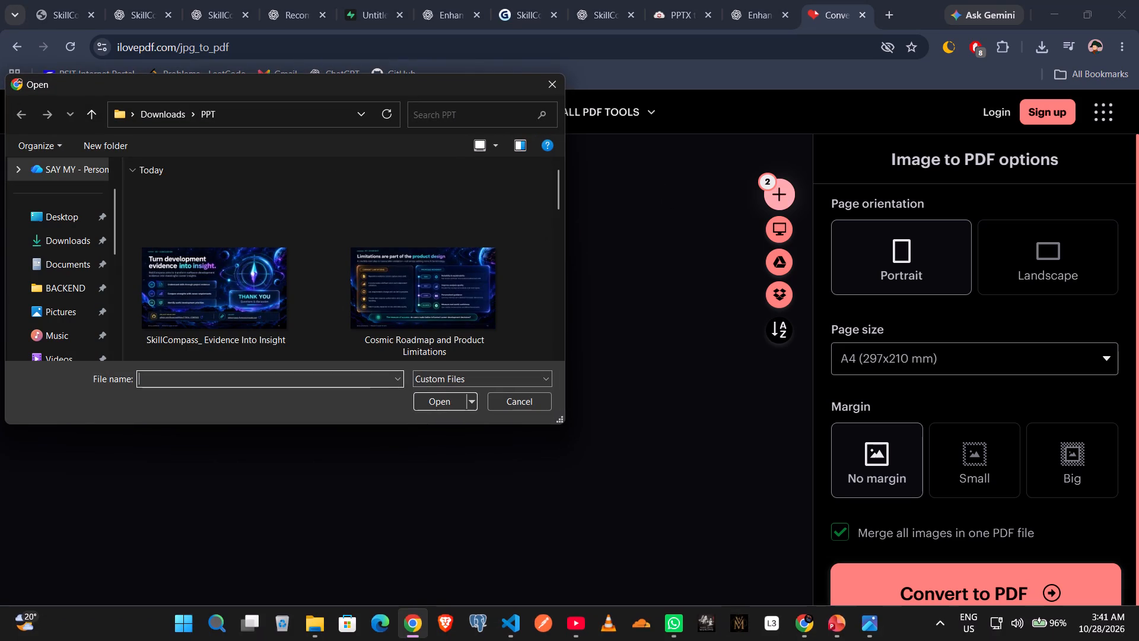
left_click(866, 620)
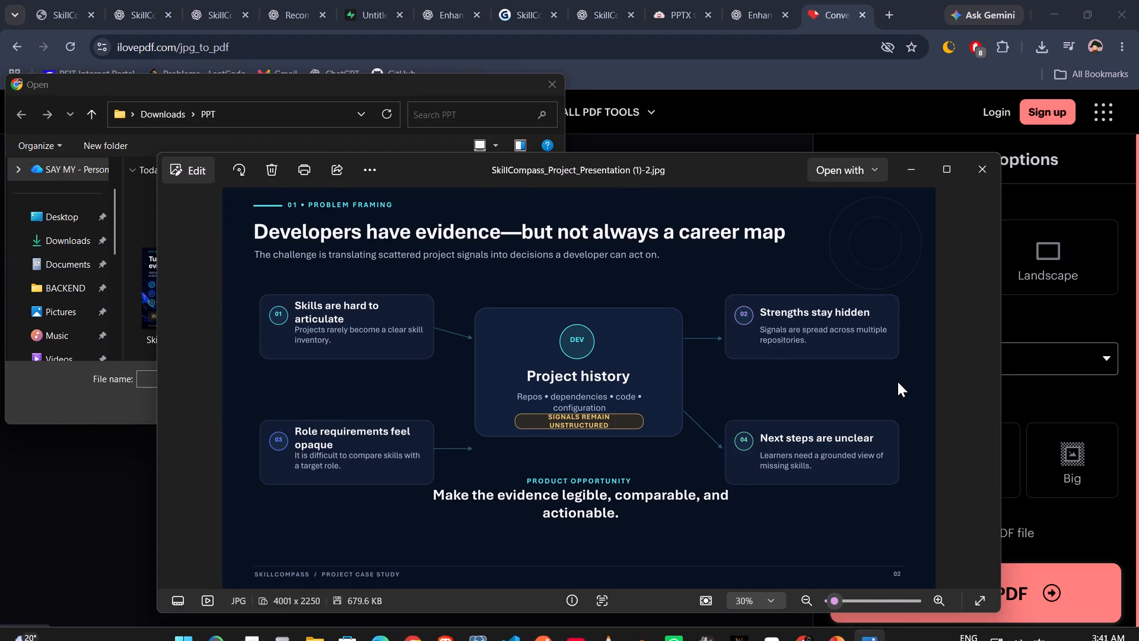
key("Right")
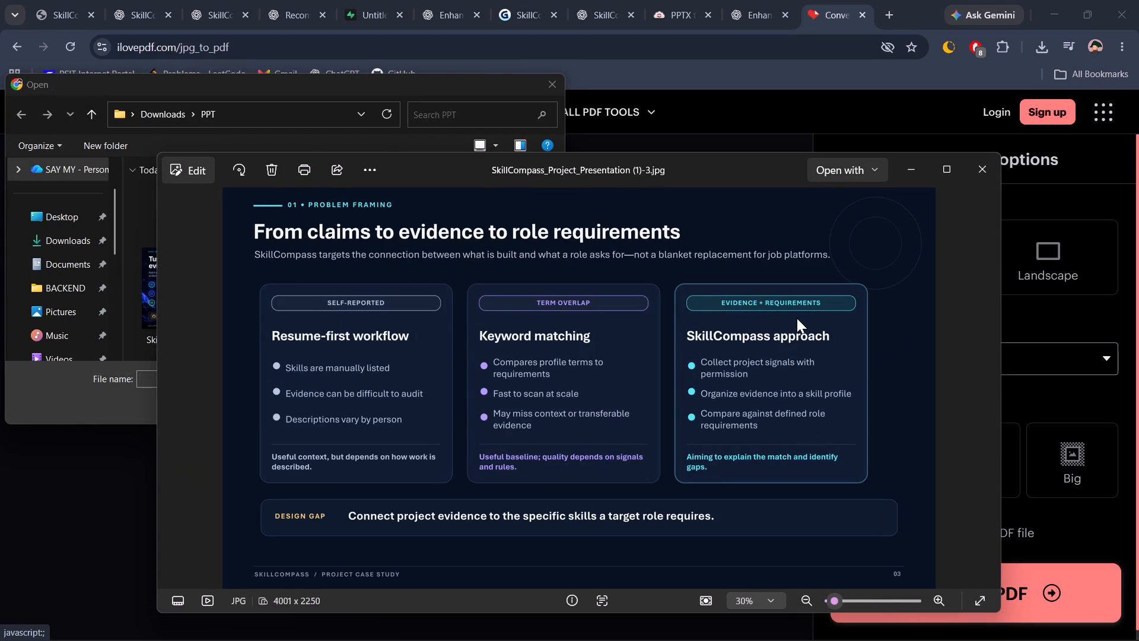
left_click(906, 168)
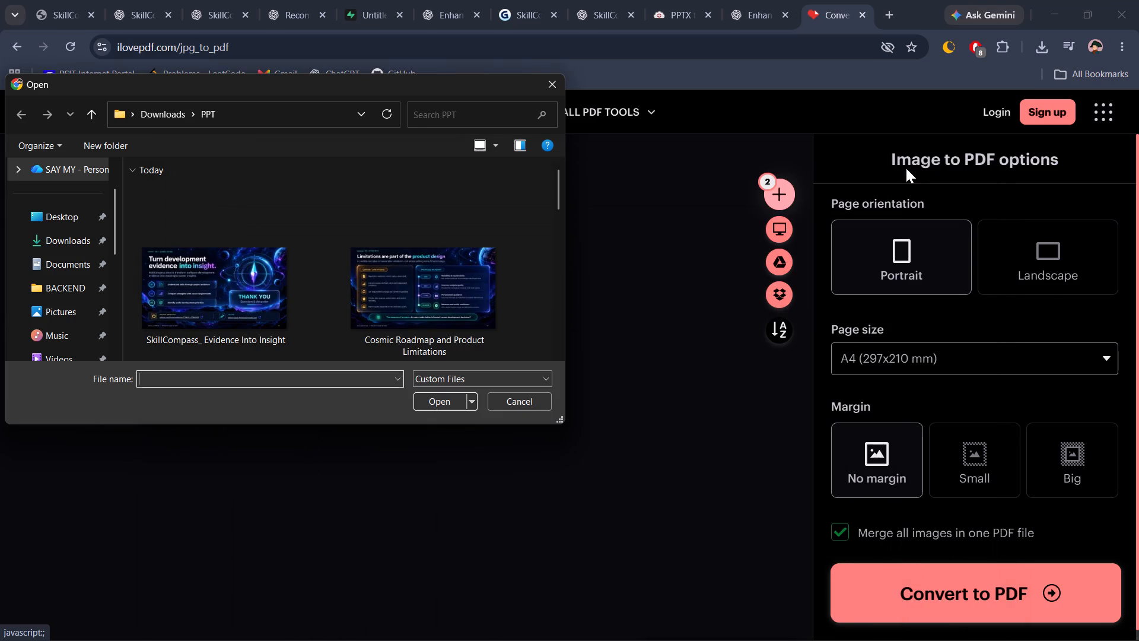
scroll(380, 254, "down", 6)
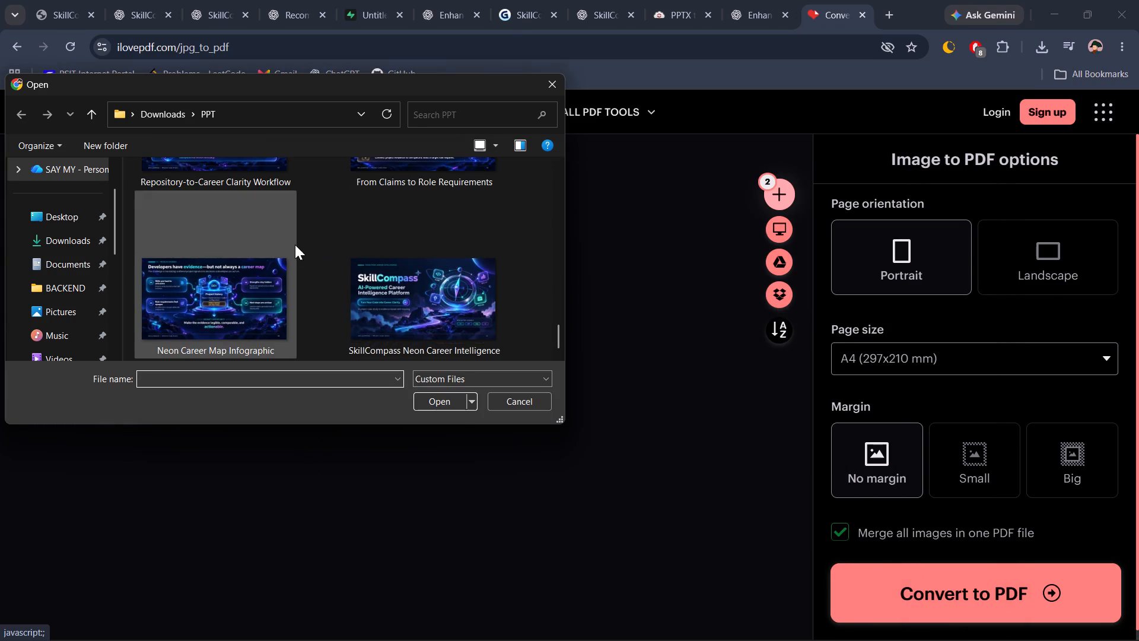
scroll(386, 242, "up", 4, "ctrl")
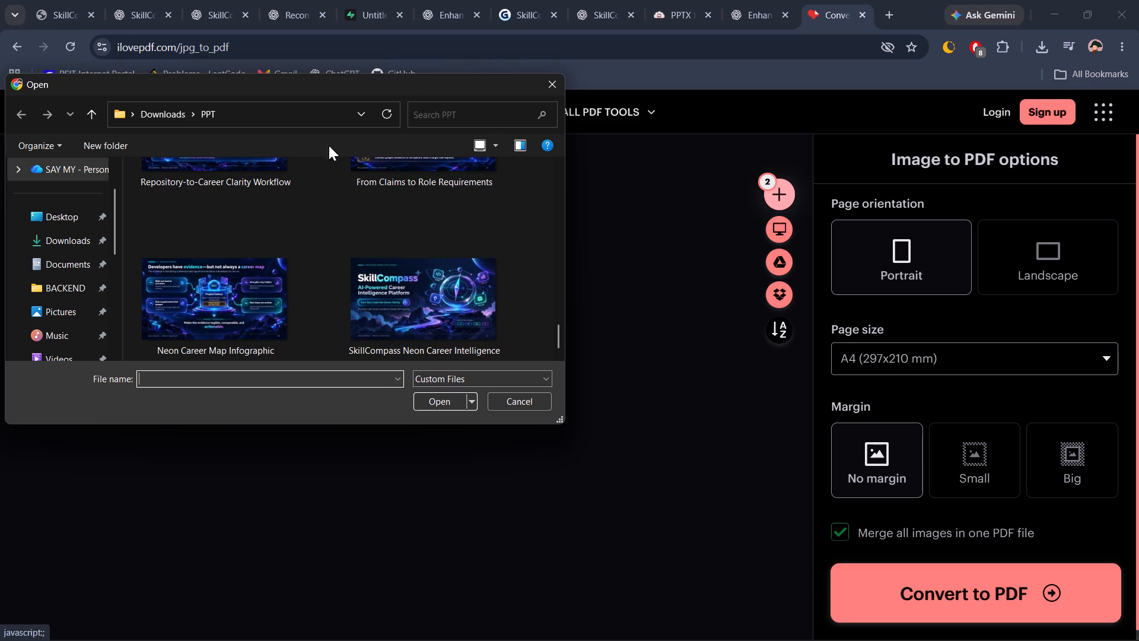
scroll(312, 240, "down", 2)
double_click(419, 170)
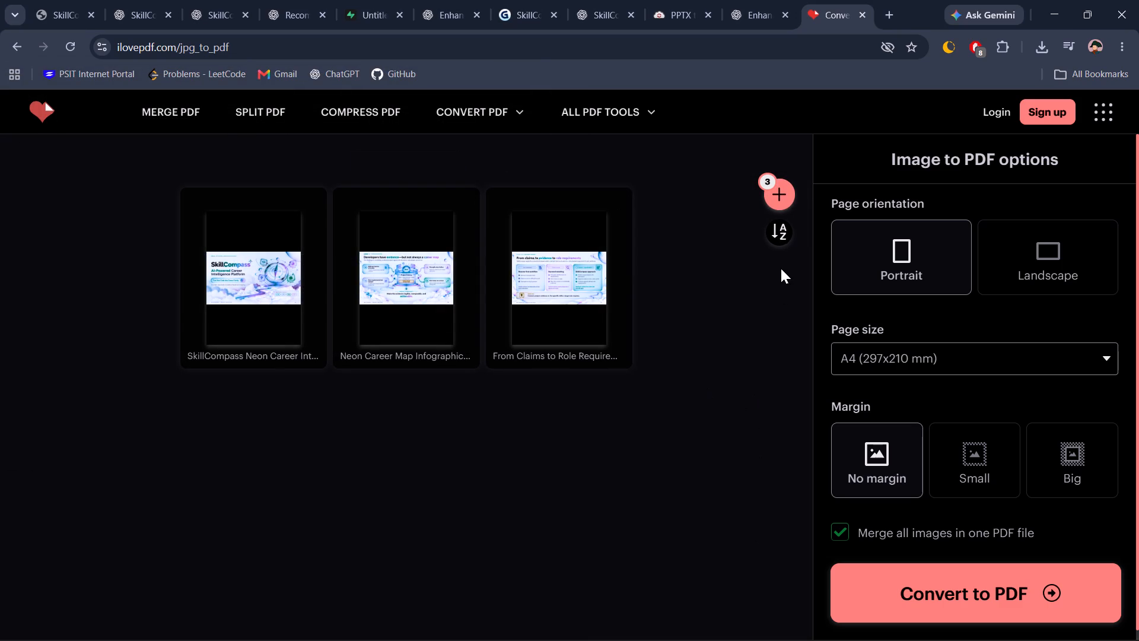
Check slide 4 of the original presentation in Photos, find its restyled version in the PPT folder, and add 'Repository-to-Career Clarity Workflow' as the fourth image.
left_click(774, 186)
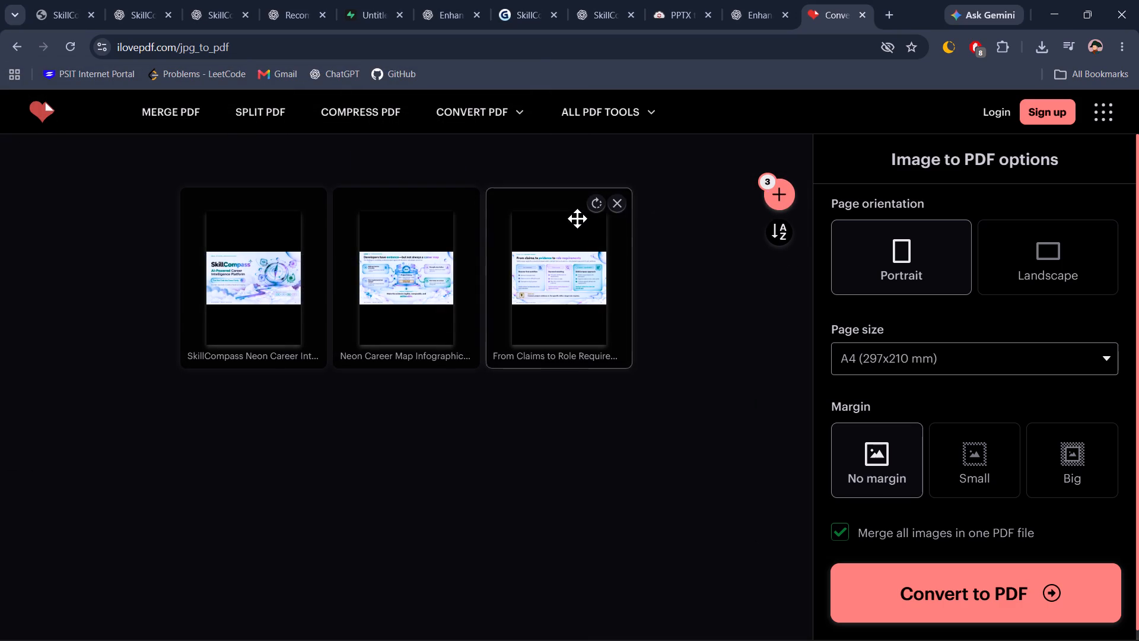
left_click(778, 187)
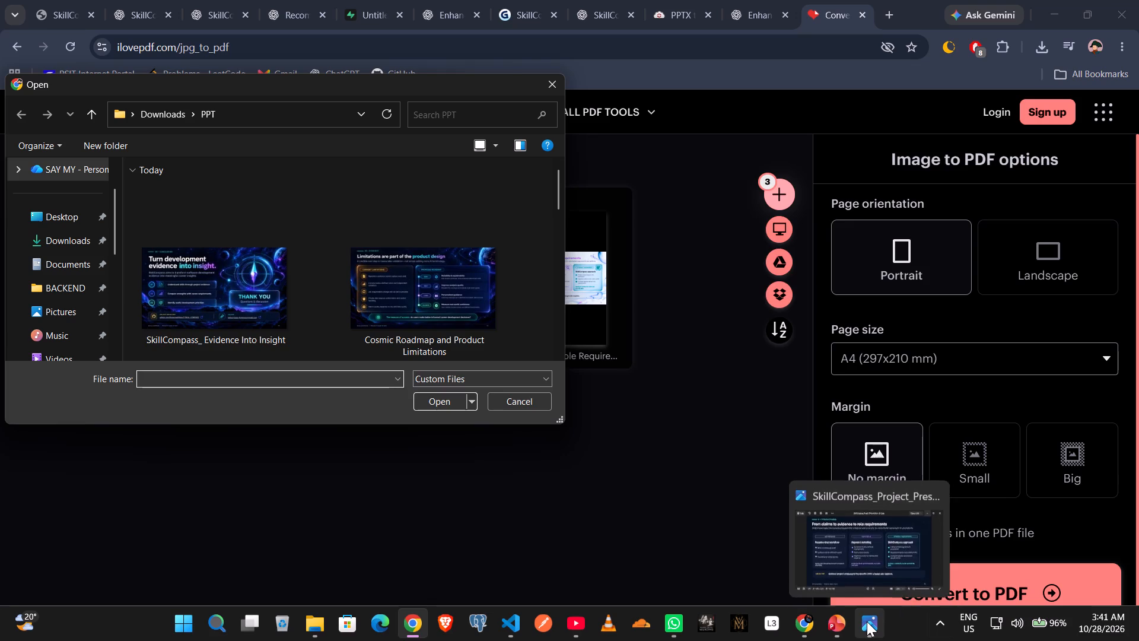
left_click(867, 621)
key("Right")
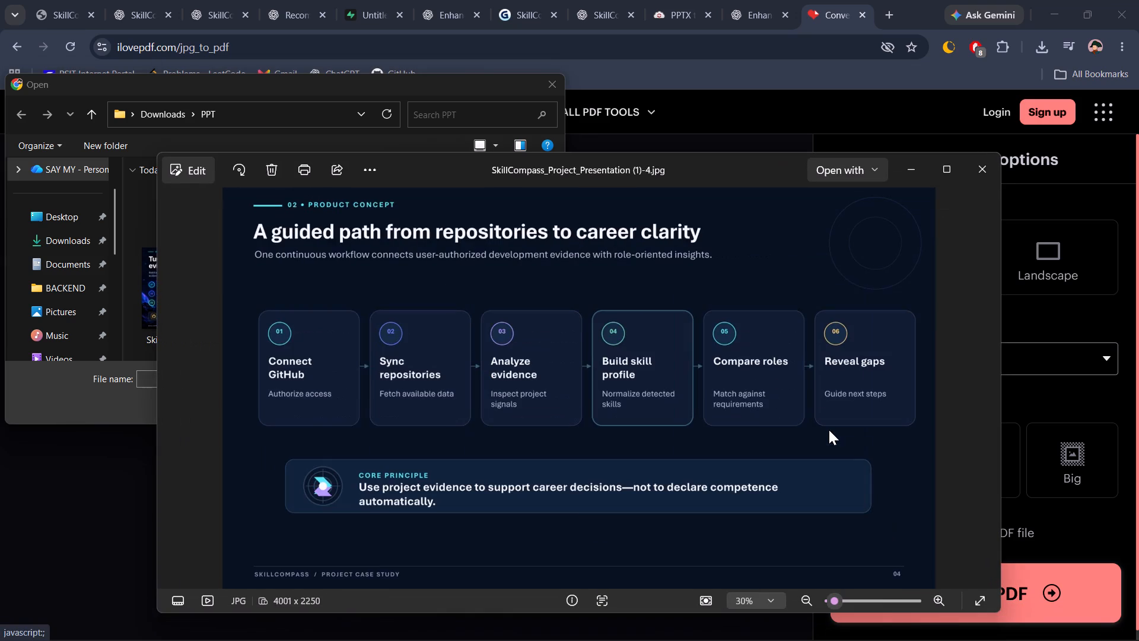
left_click(916, 169)
scroll(389, 243, "down", 4)
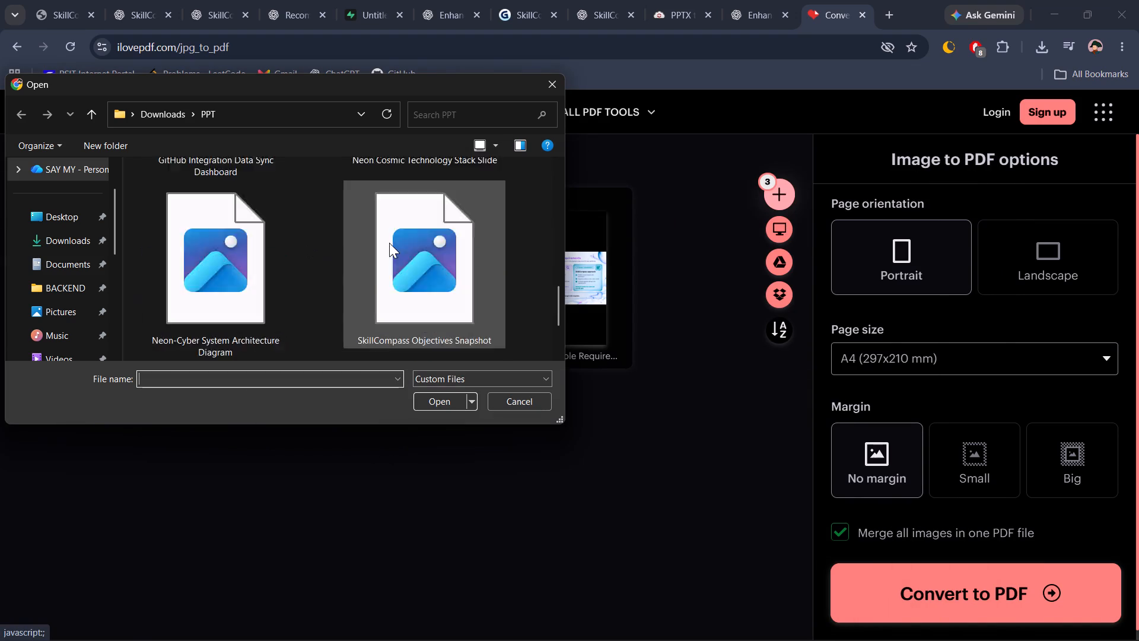
scroll(389, 243, "down", 4)
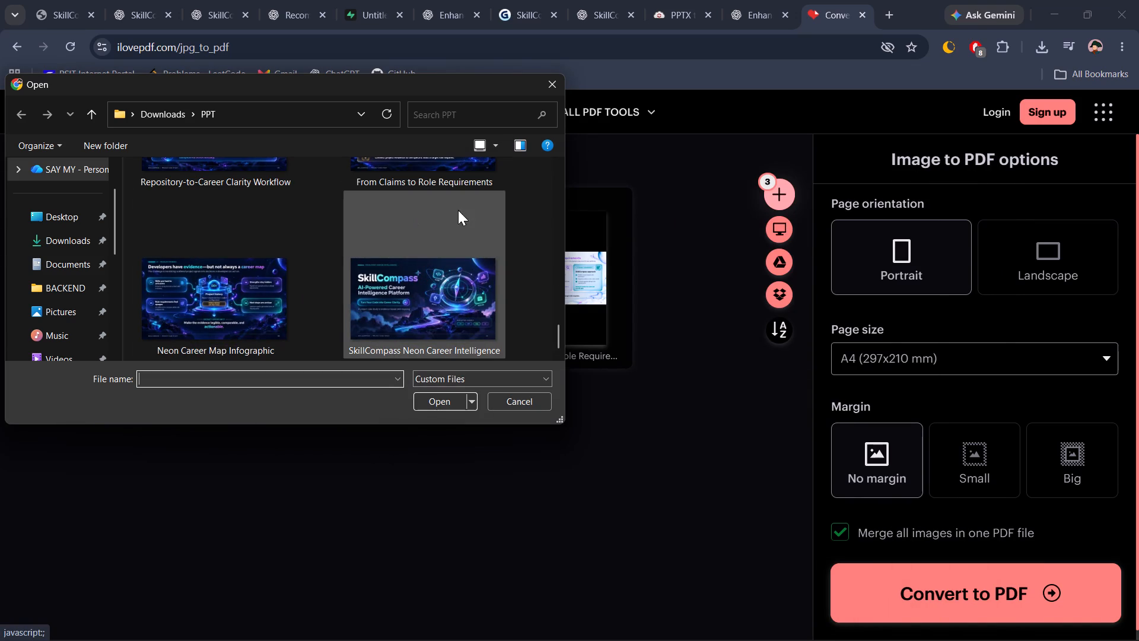
scroll(476, 233, "up", 1)
left_click_drag(556, 331, 559, 307)
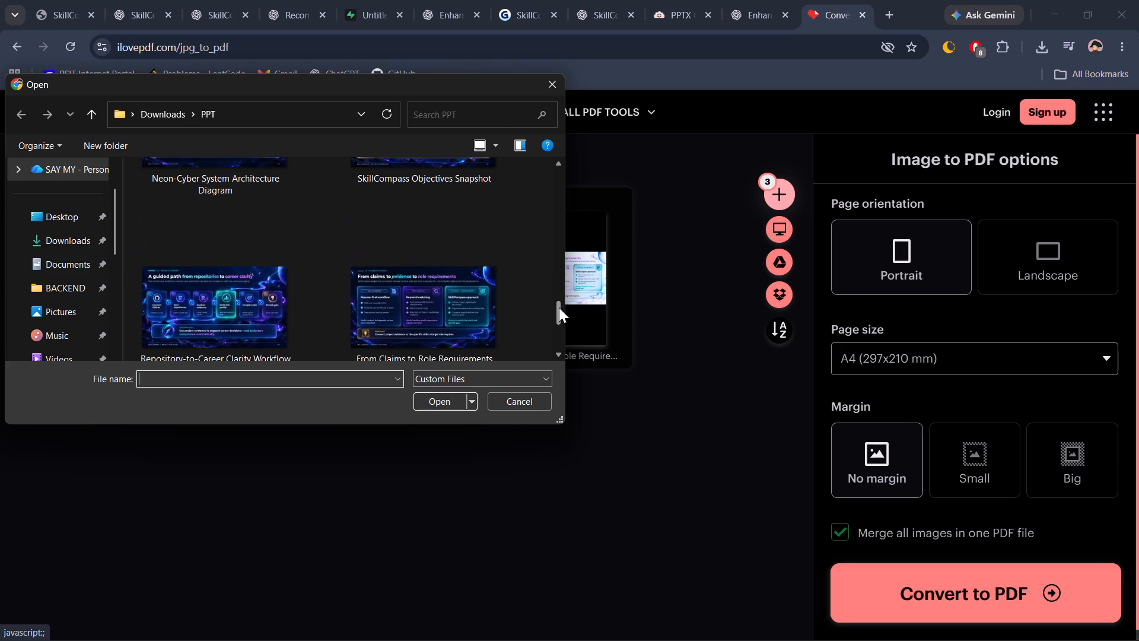
left_click_drag(559, 307, 556, 269)
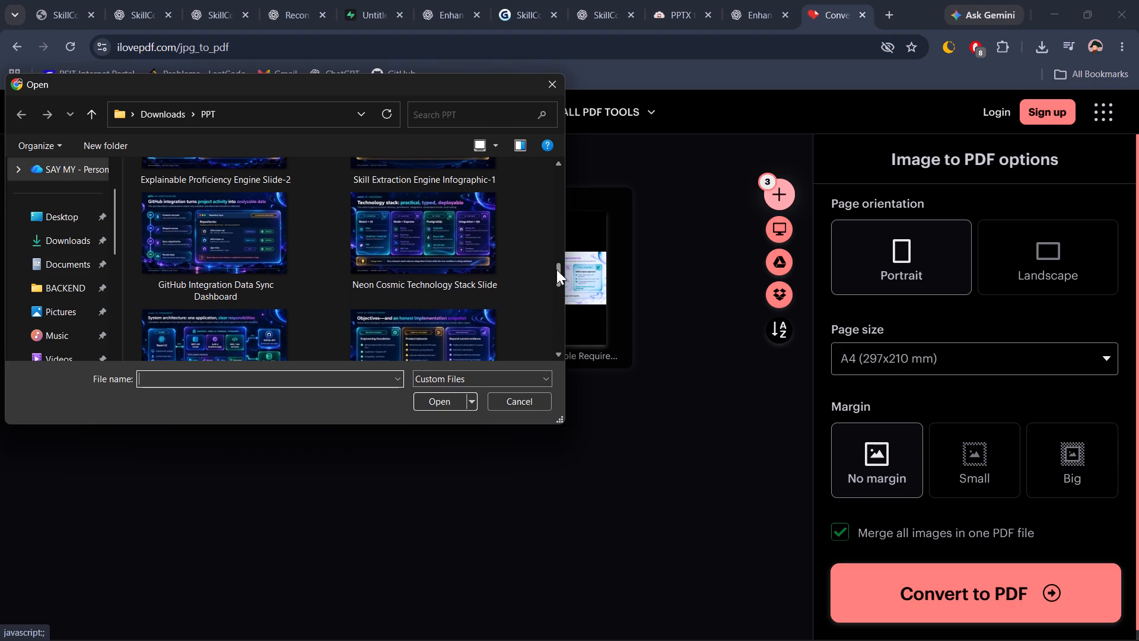
left_click_drag(556, 269, 556, 245)
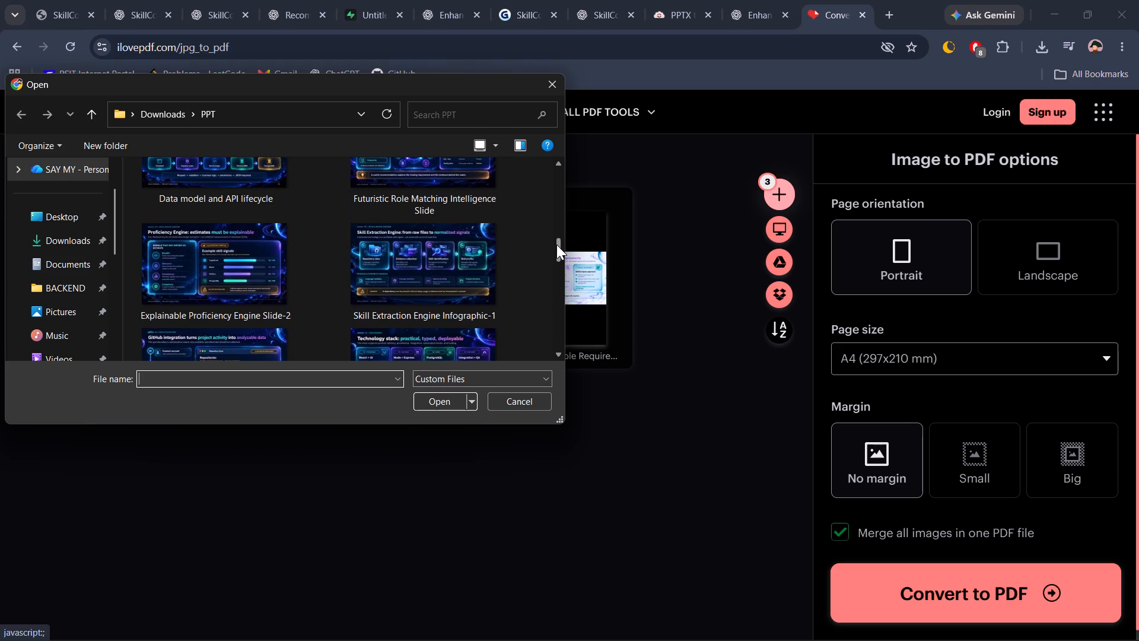
left_click_drag(556, 245, 552, 208)
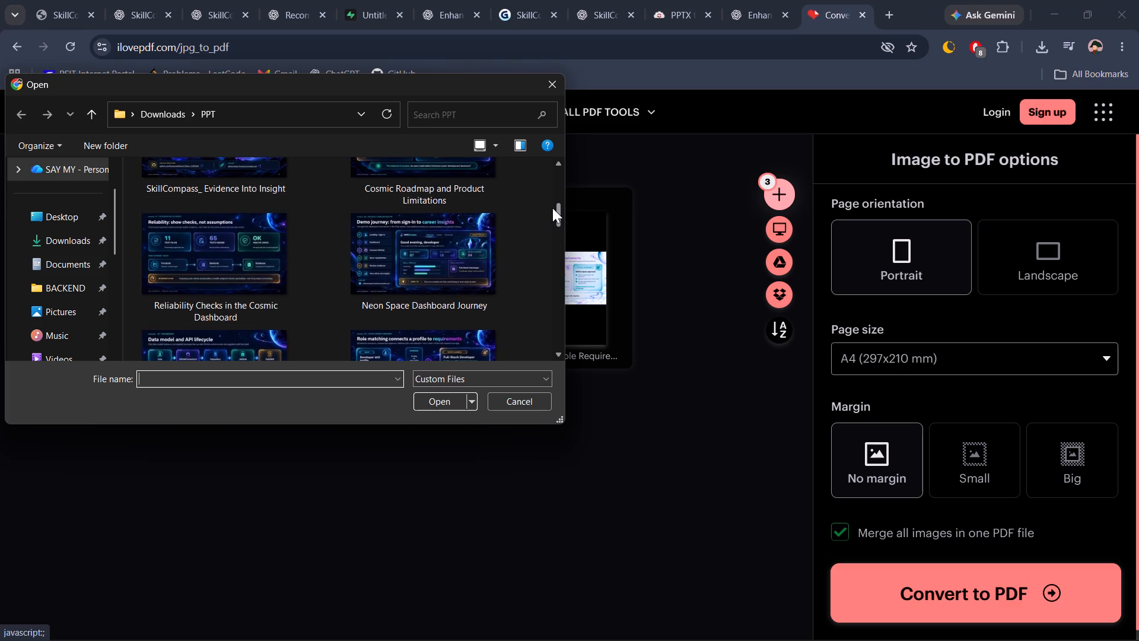
left_click_drag(552, 208, 552, 147)
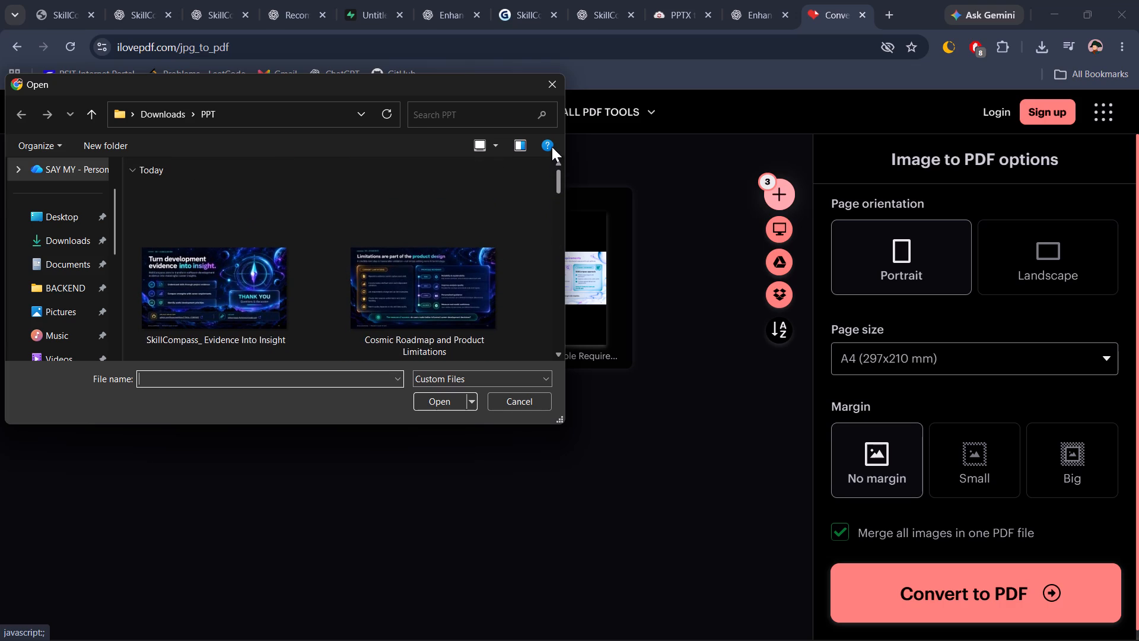
left_click_drag(552, 147, 564, 314)
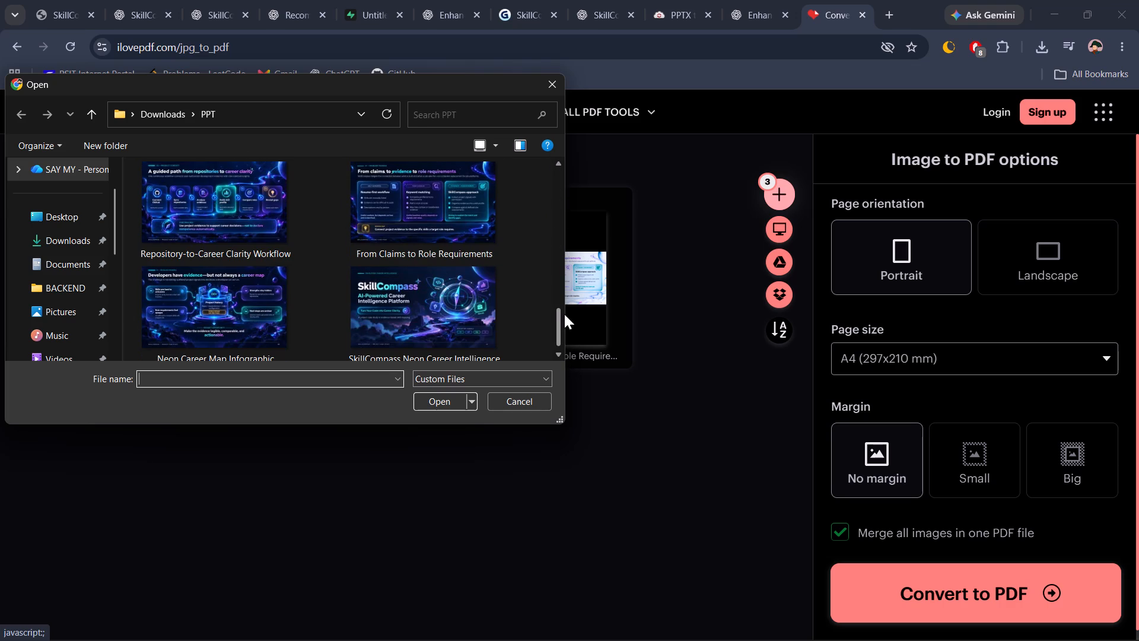
left_click_drag(564, 314, 562, 307)
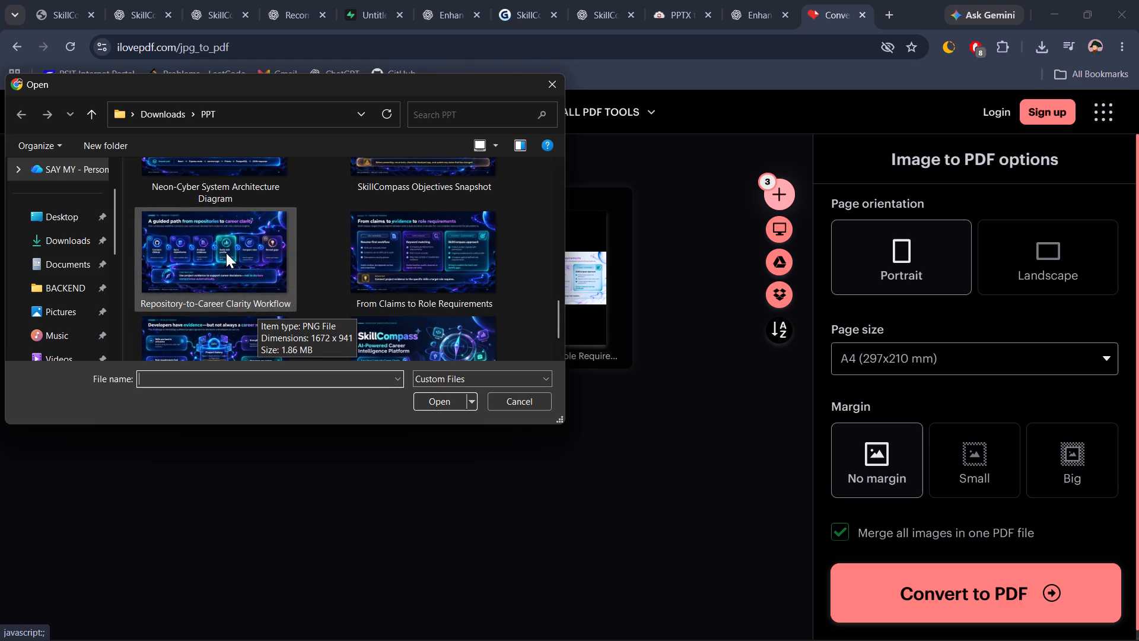
left_click(864, 625)
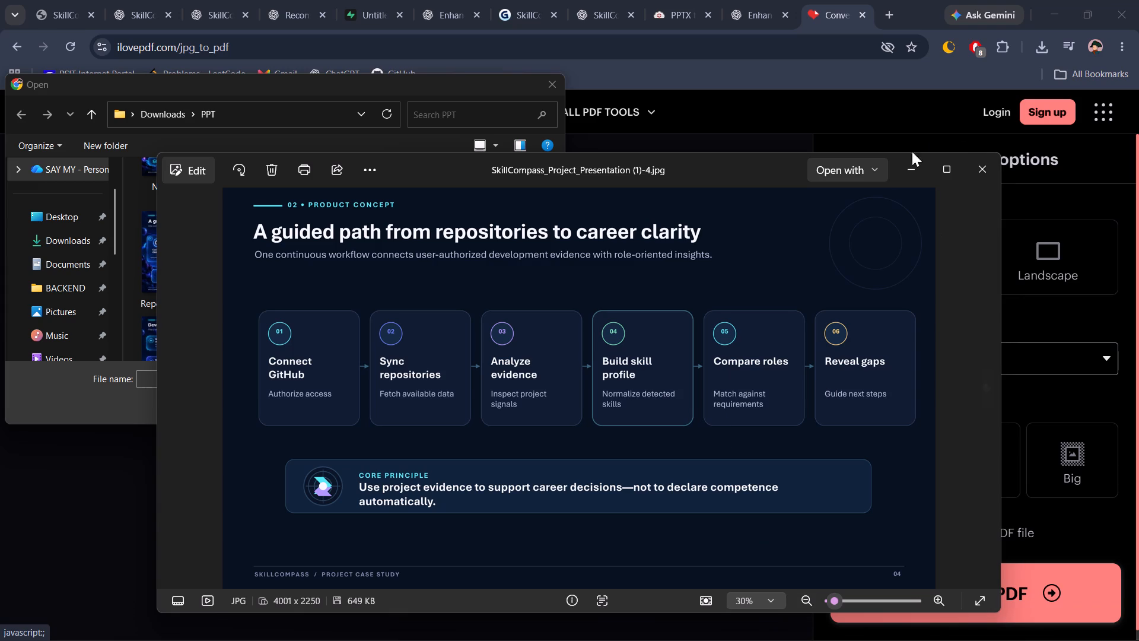
left_click(909, 168)
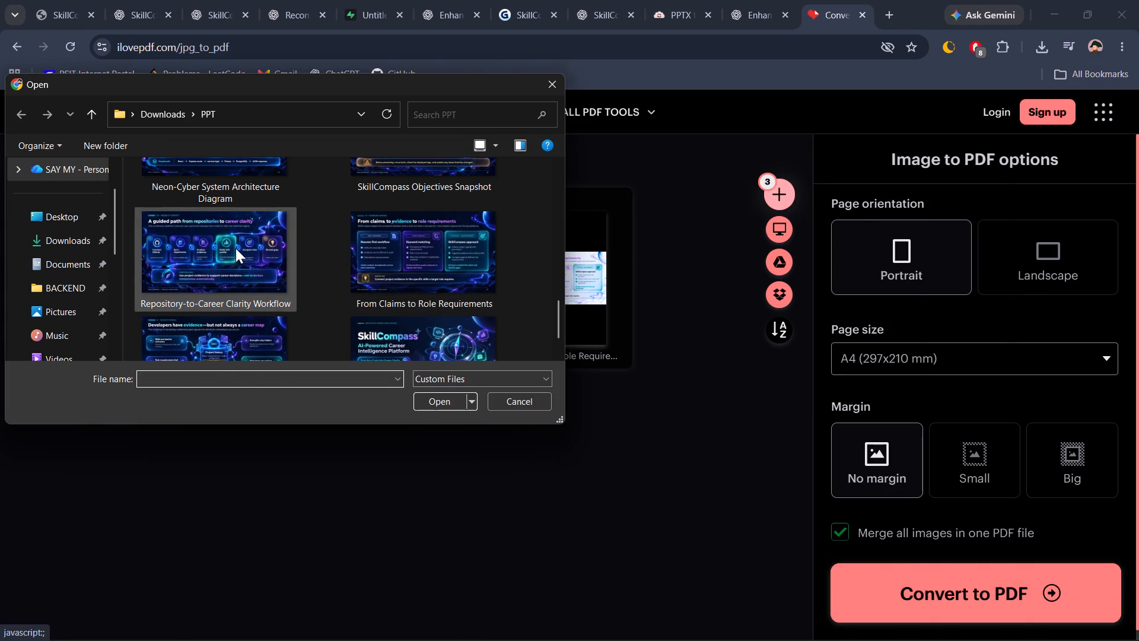
double_click(234, 247)
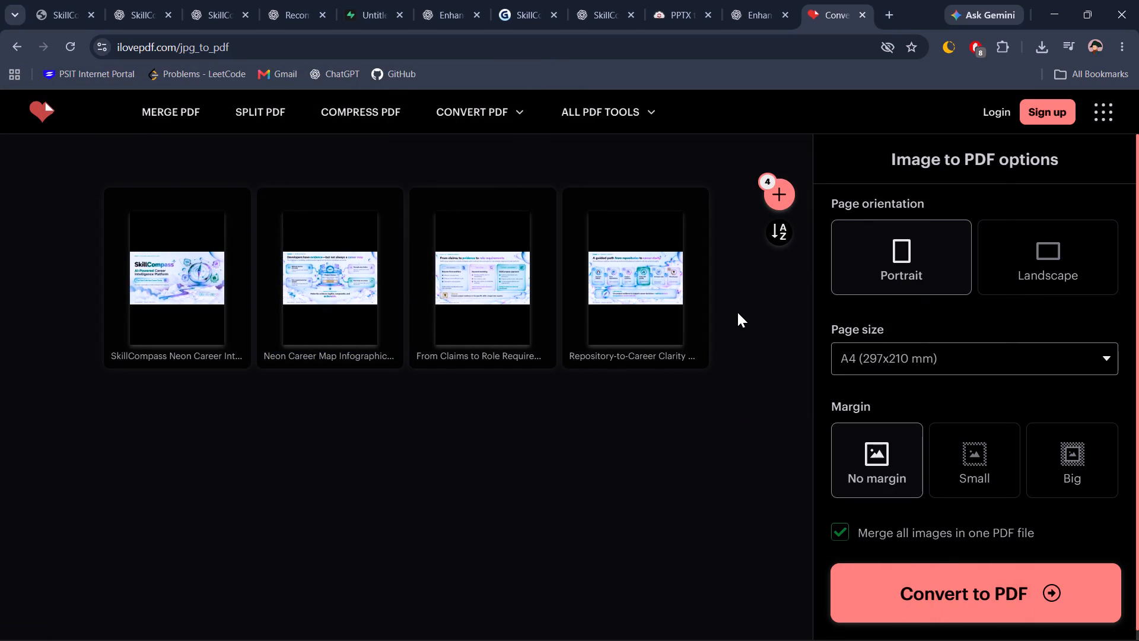
scroll(737, 312, "left", 1)
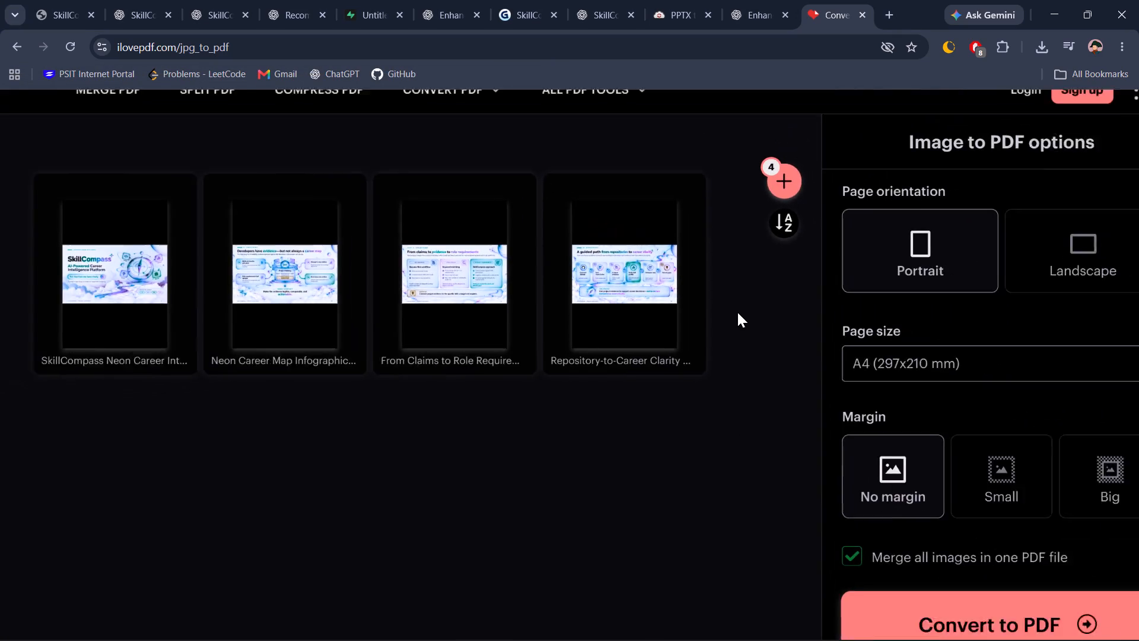
Check slide 5 of the original presentation in Photos and add 'SkillCompass Objectives Snapshot' from the PPT folder as the fifth image.
left_click(774, 192)
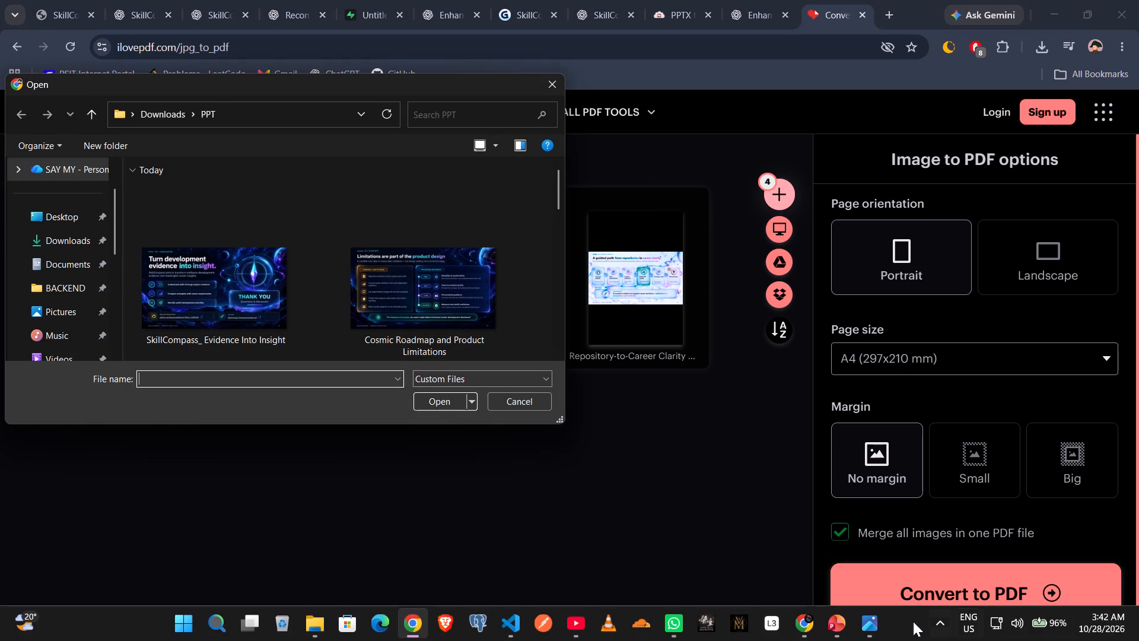
left_click(868, 623)
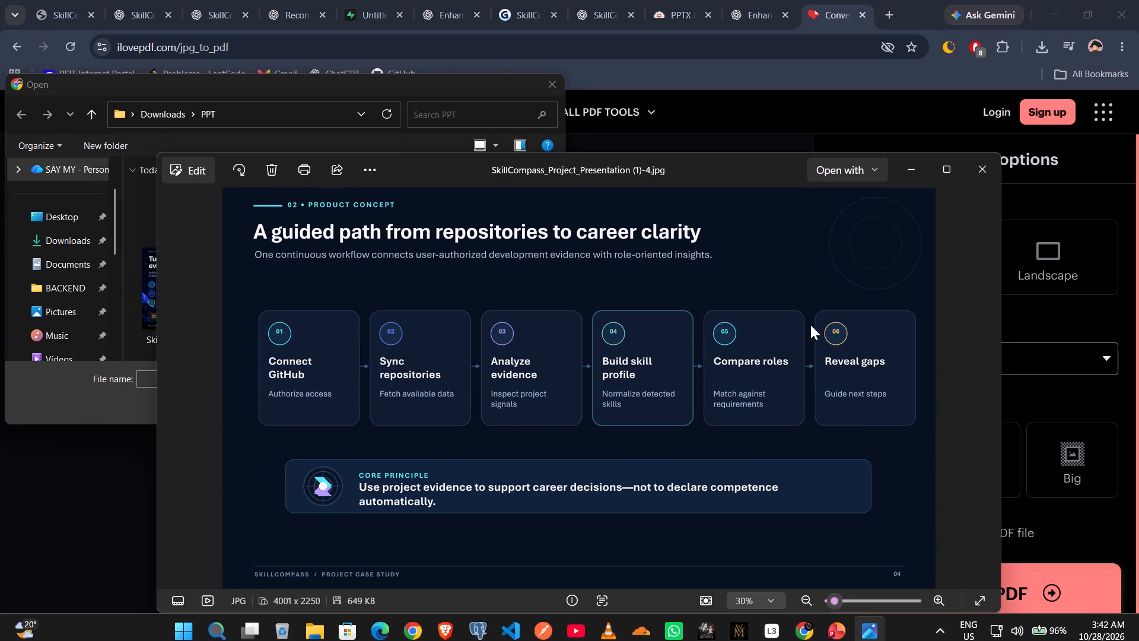
key("Right")
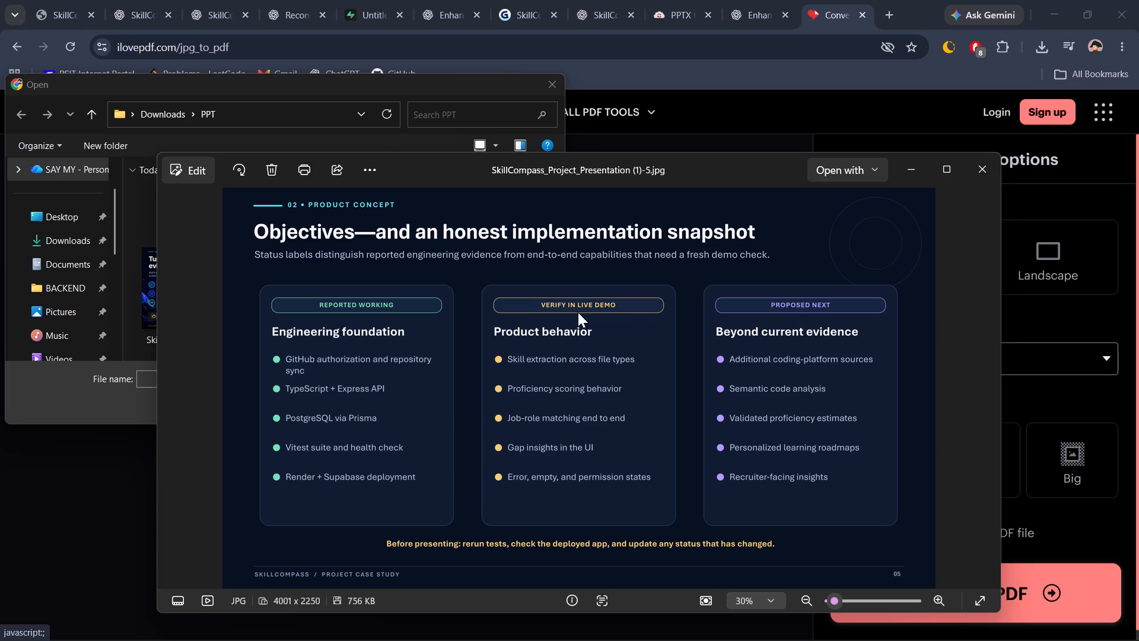
left_click(909, 169)
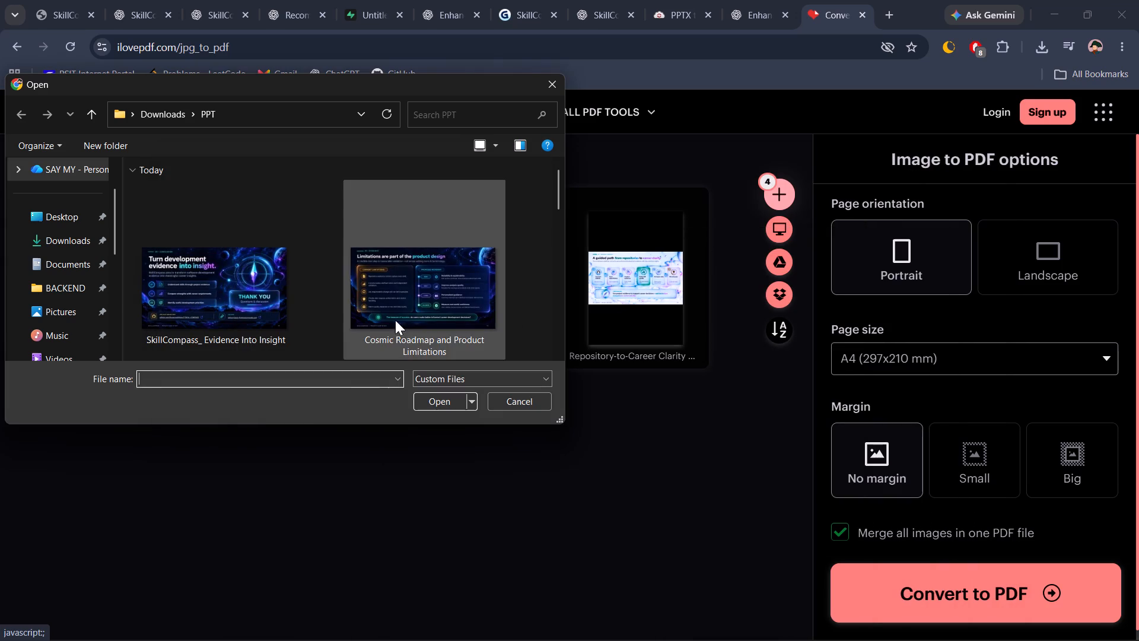
left_click_drag(558, 200, 556, 271)
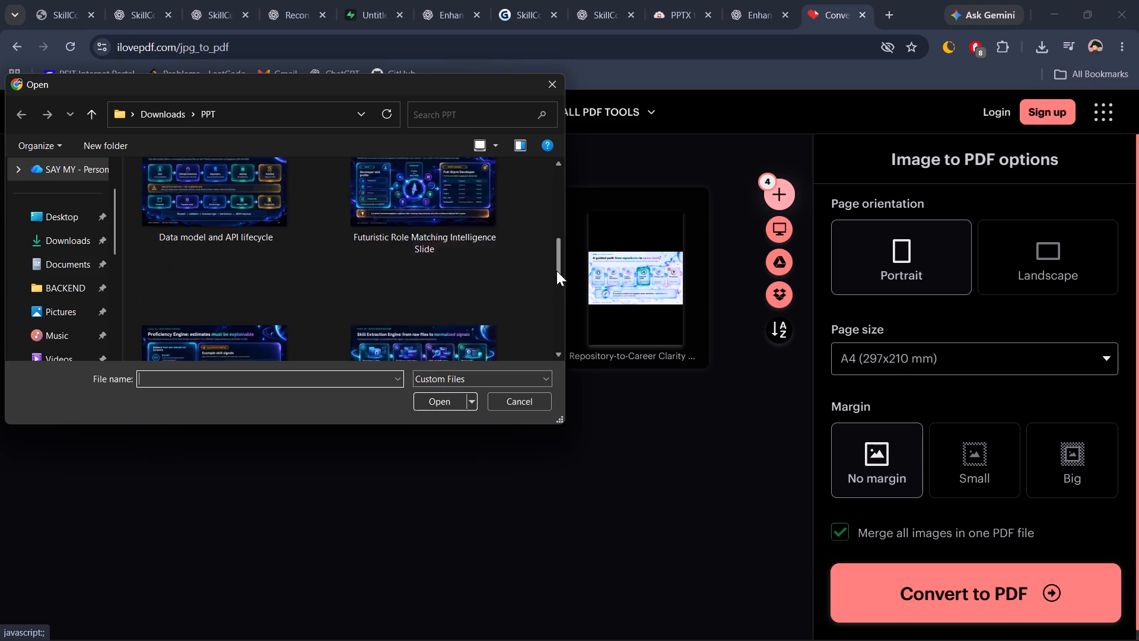
left_click_drag(556, 271, 559, 302)
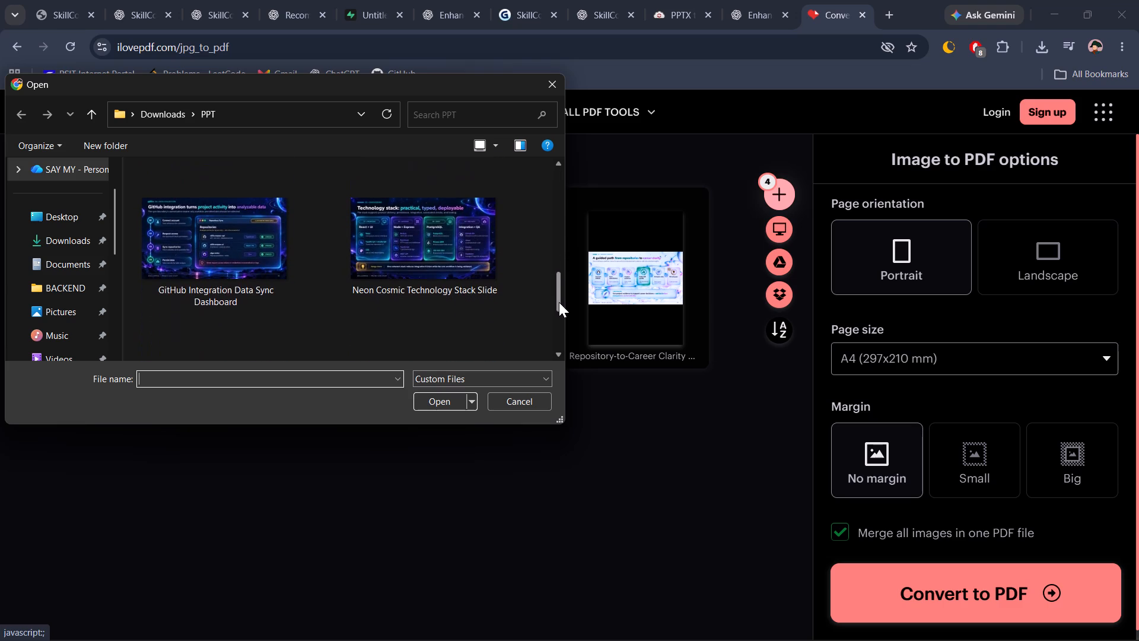
left_click_drag(559, 302, 559, 303)
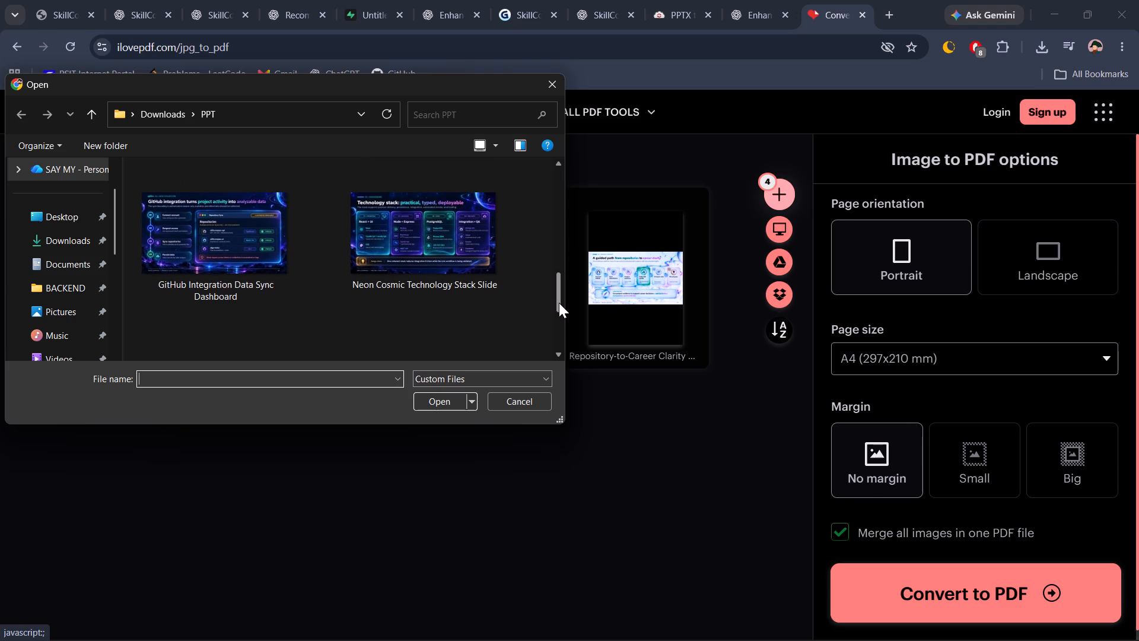
left_click_drag(559, 303, 559, 323)
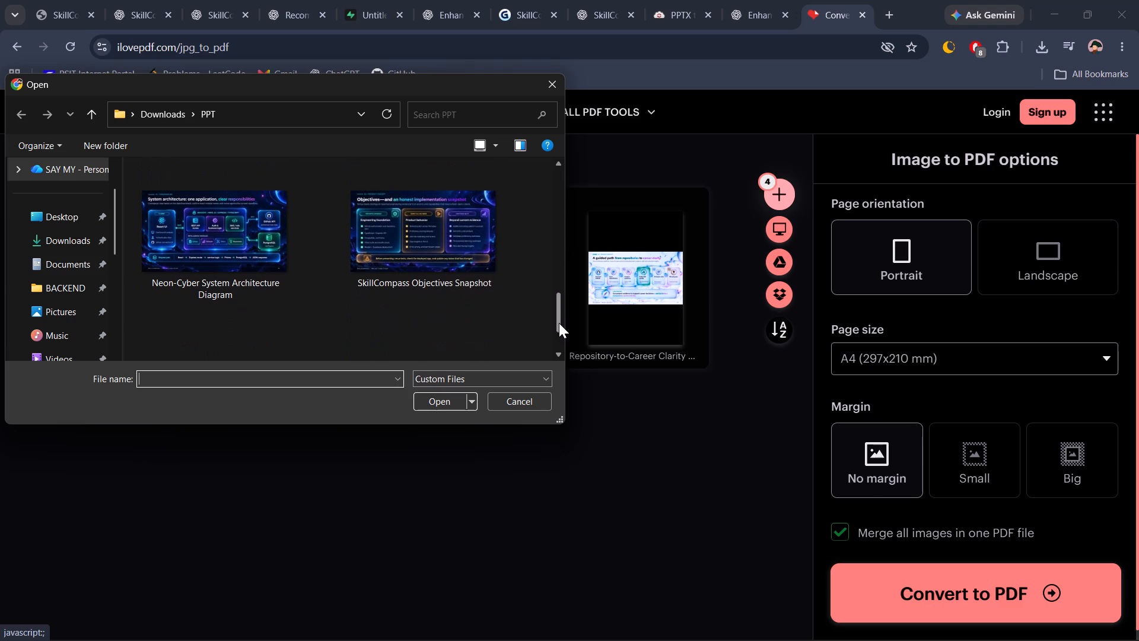
left_click_drag(559, 323, 559, 325)
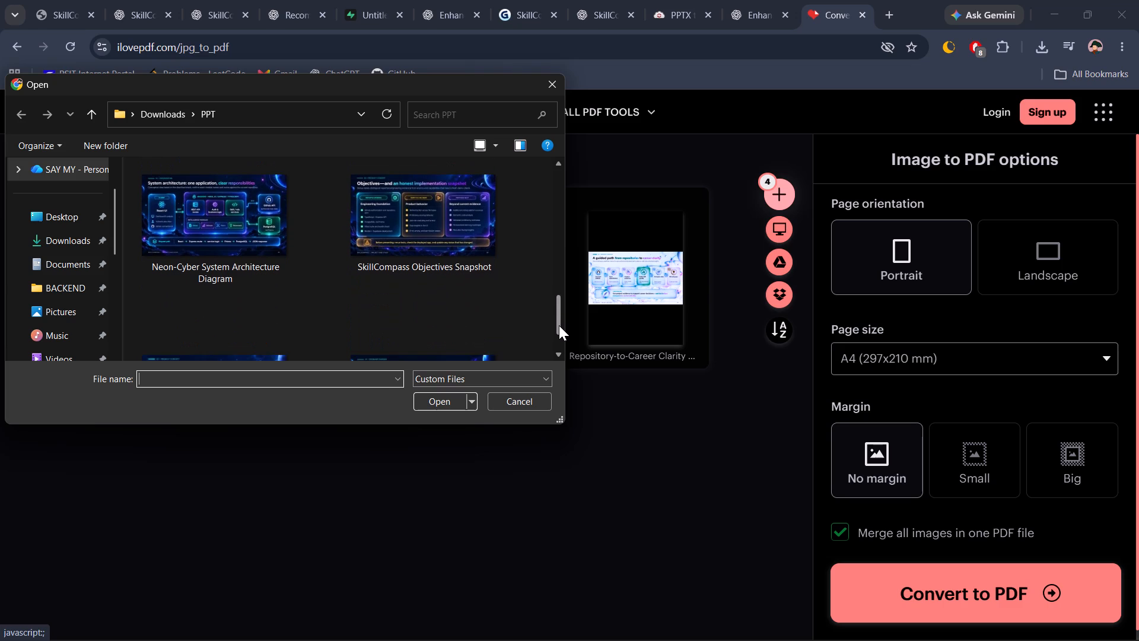
left_click_drag(559, 325, 559, 323)
scroll(441, 220, "up", 1, "ctrl")
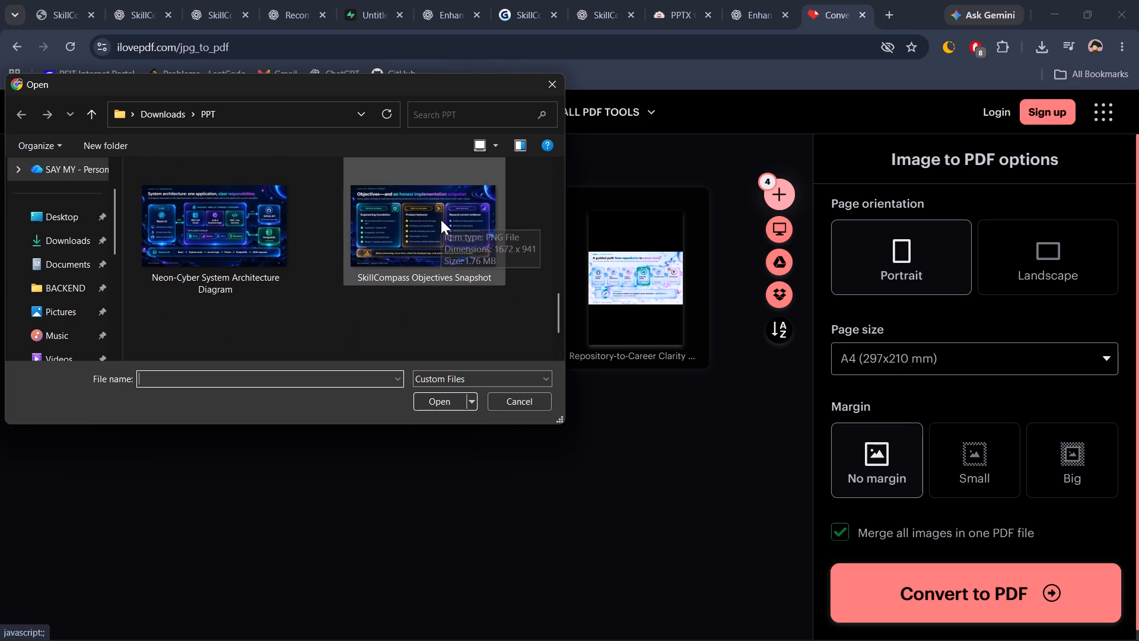
double_click(441, 220)
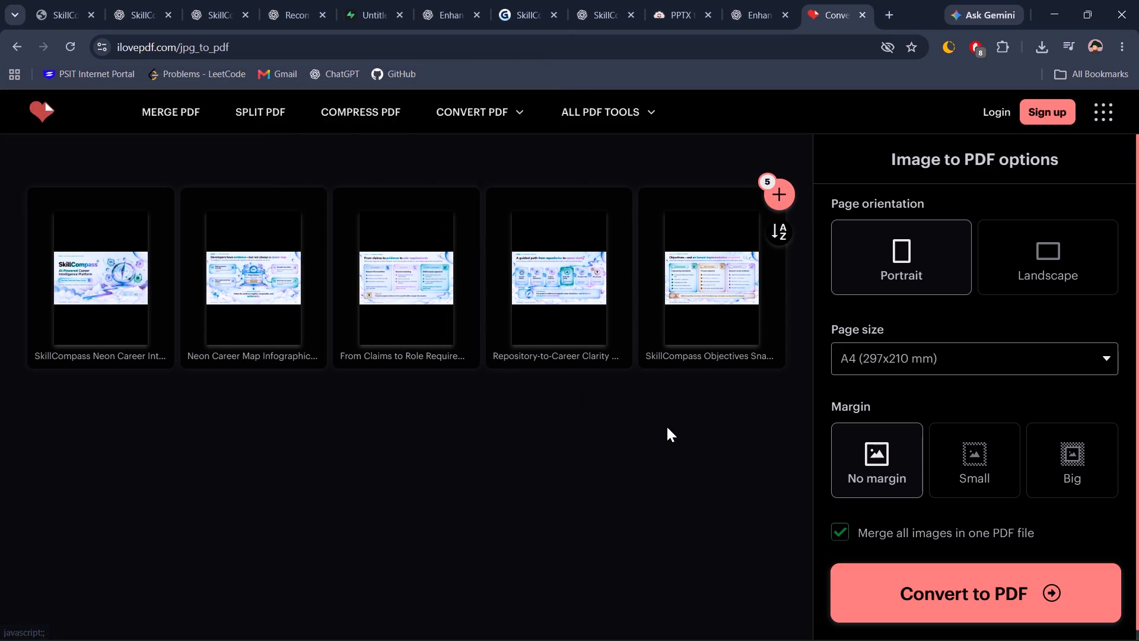
scroll(698, 367, "left", 3)
scroll(641, 438, "up", 2)
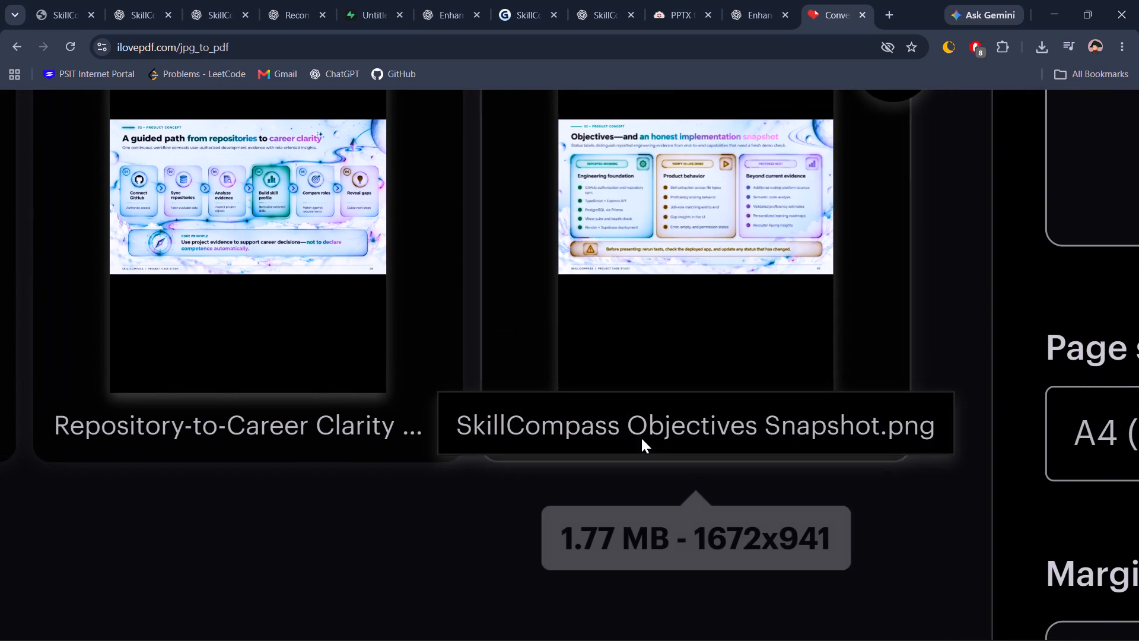
scroll(937, 174, "left", 1)
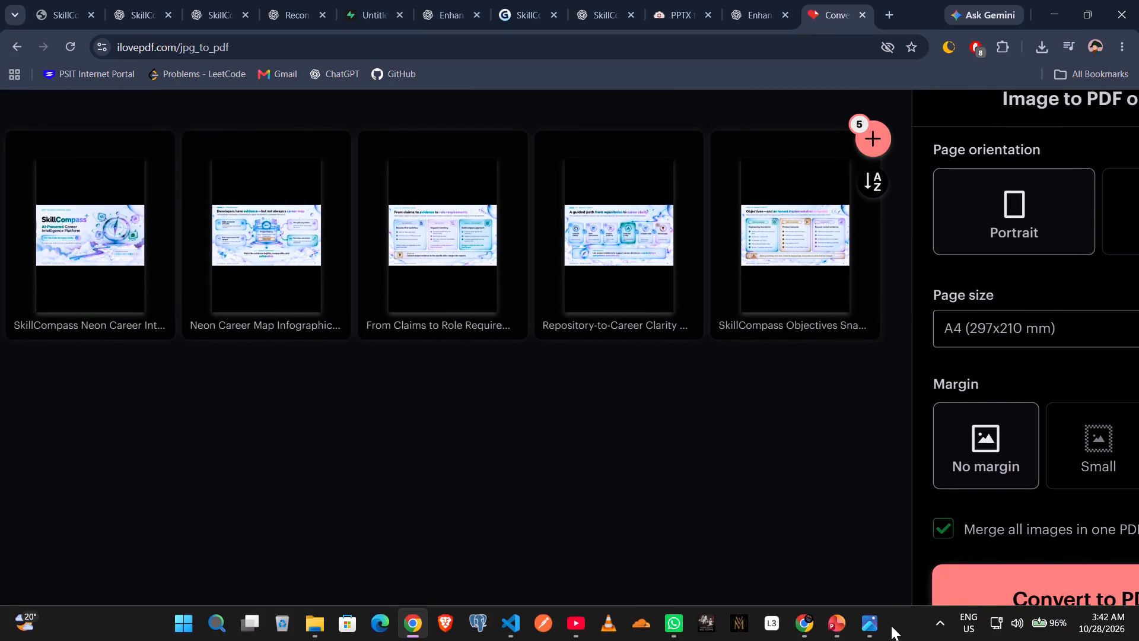
Check slide 6 of the original presentation in Photos and add the matching 'Neon-Cyber System Architecture Diagram' as the sixth image.
left_click(867, 623)
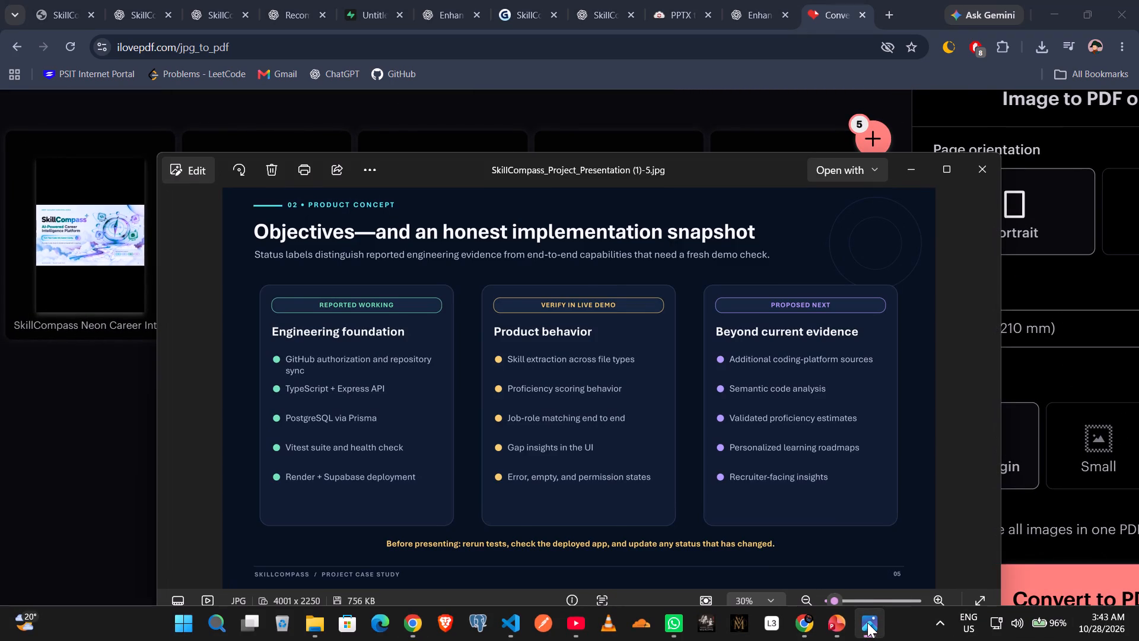
key("Right")
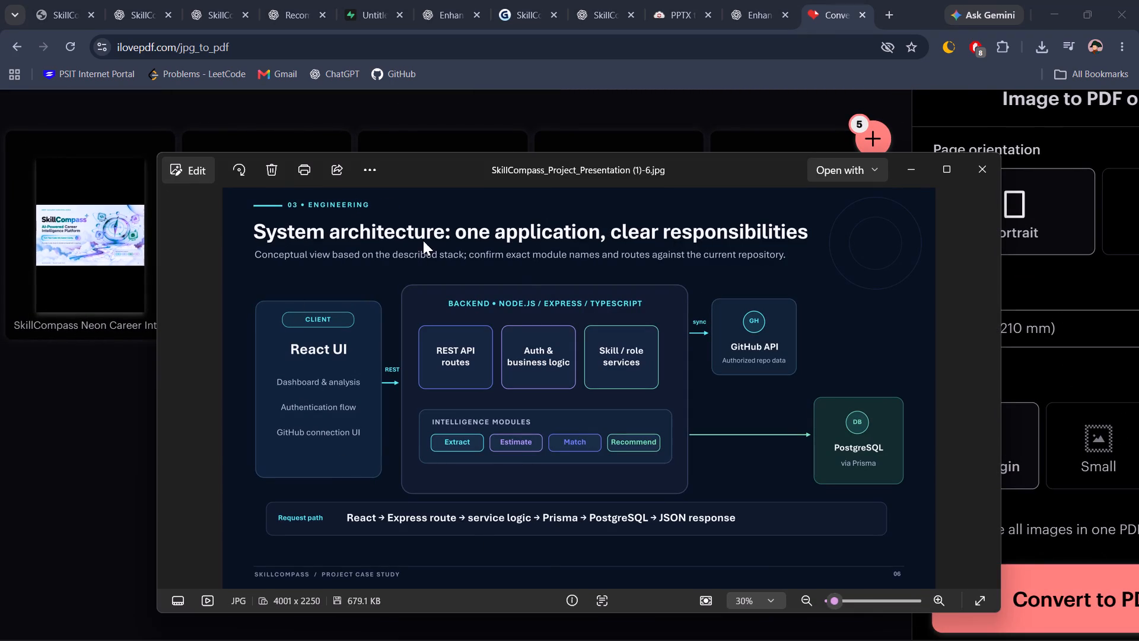
left_click(915, 167)
left_click(870, 134)
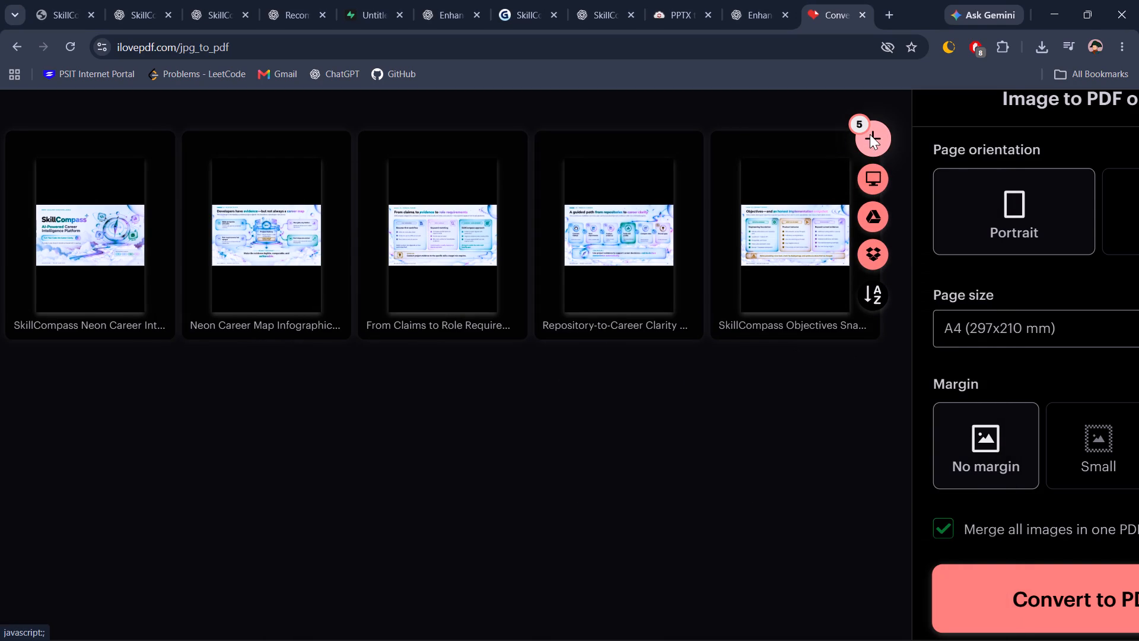
left_click_drag(558, 195, 552, 278)
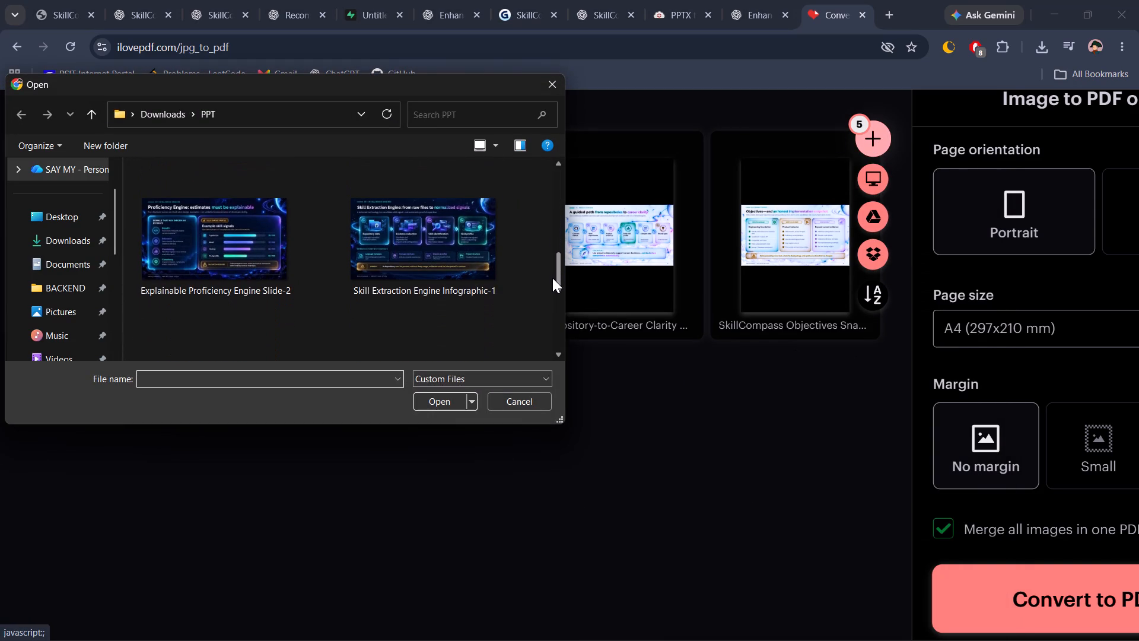
left_click_drag(552, 278, 552, 309)
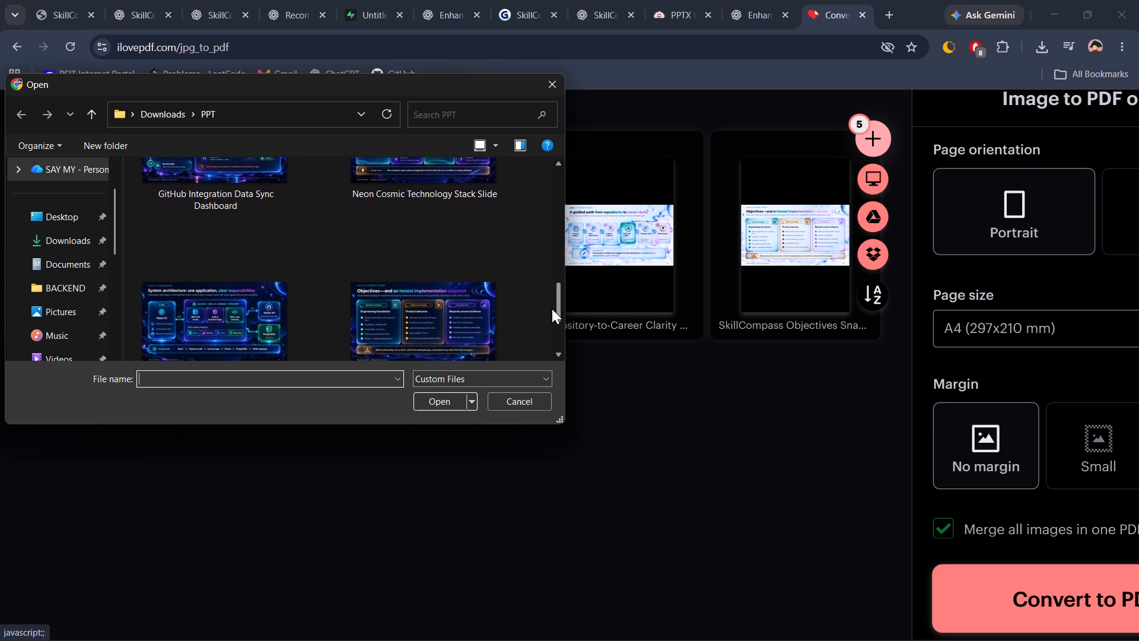
left_click_drag(552, 309, 552, 313)
double_click(185, 249)
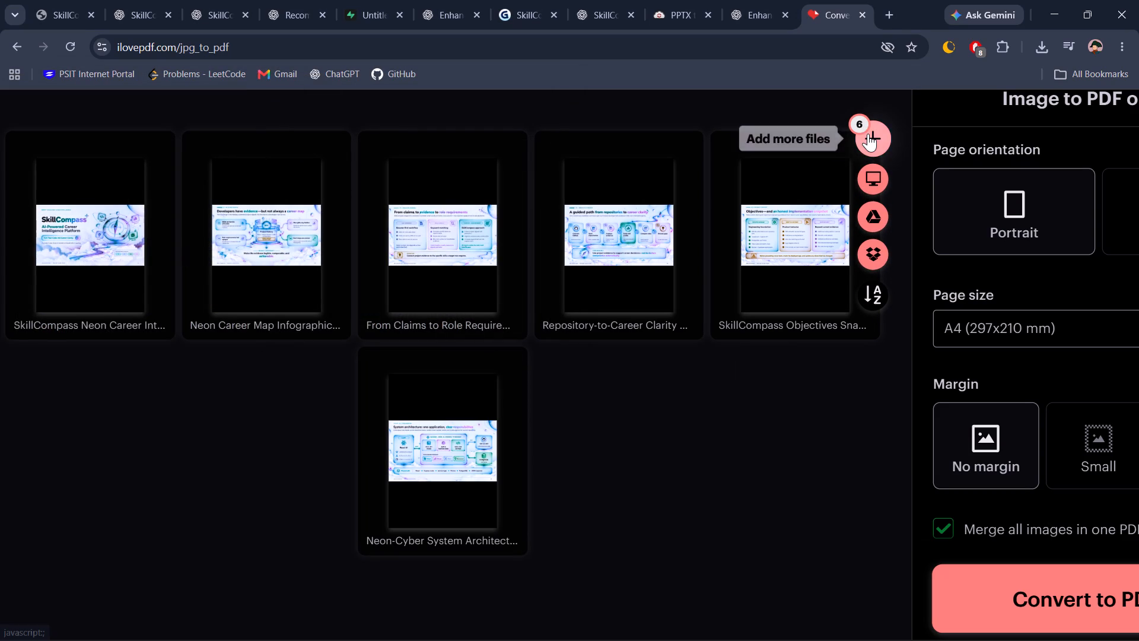
Check slide 7 of the original presentation in Photos and add 'Neon Cosmic Technology Stack Slide' from the PPT folder as the seventh image.
left_click(868, 134)
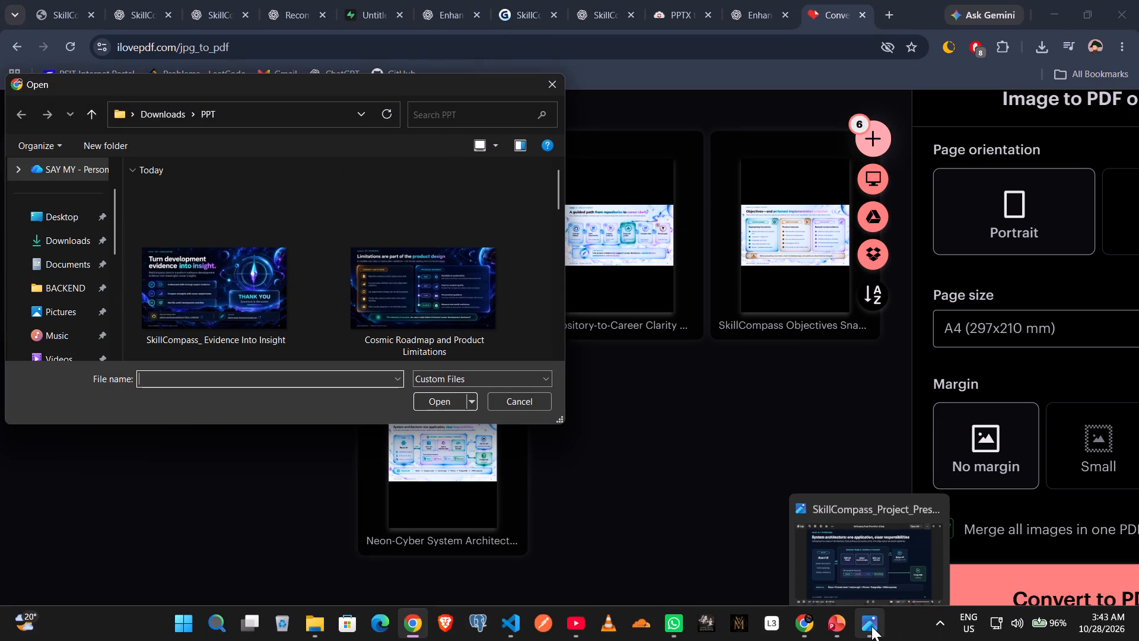
left_click(871, 626)
key("Right")
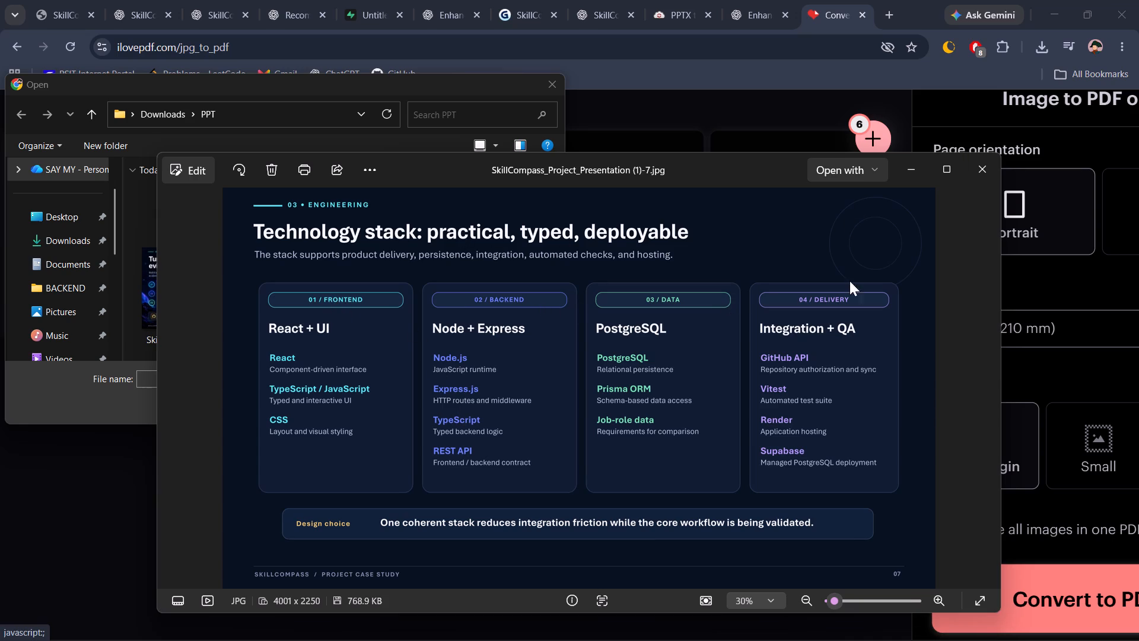
left_click(907, 168)
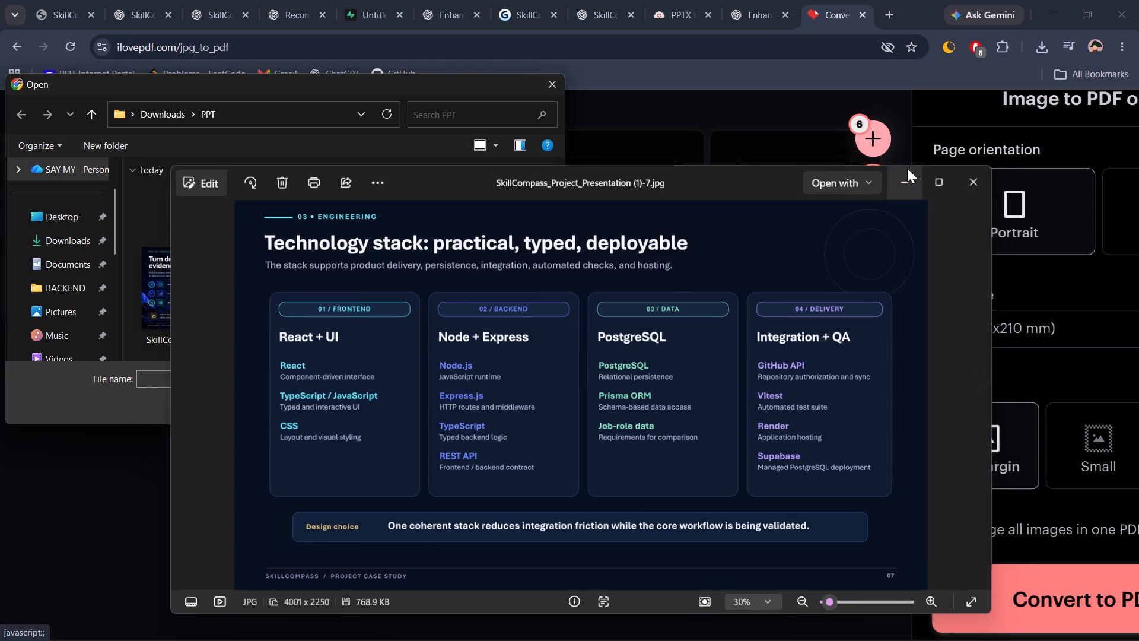
left_click_drag(555, 184, 562, 231)
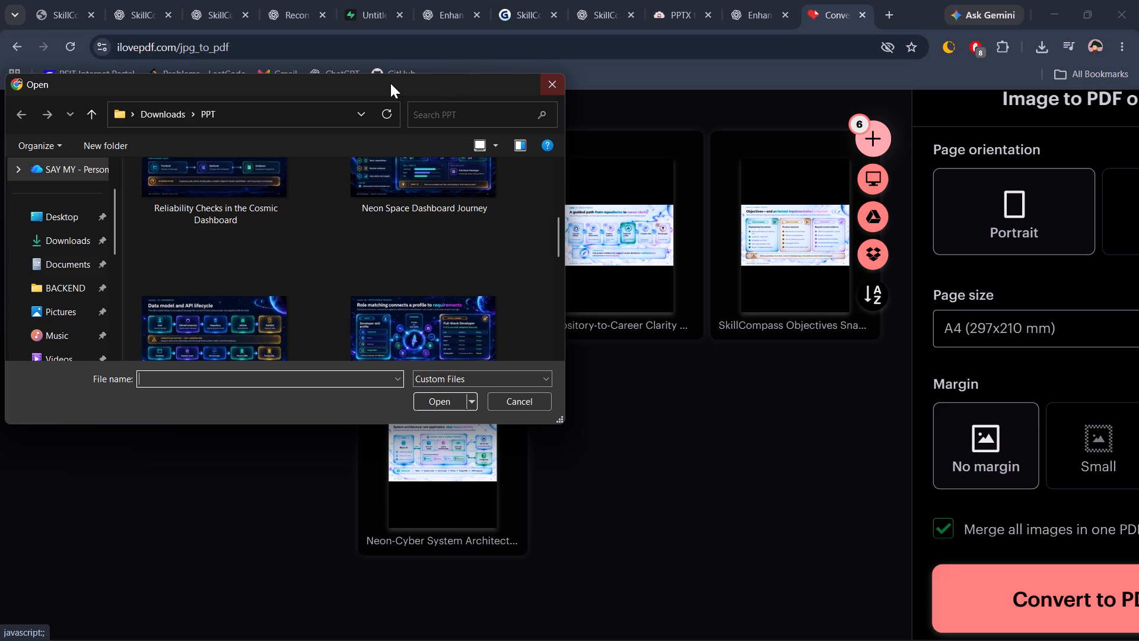
left_click_drag(390, 83, 603, 252)
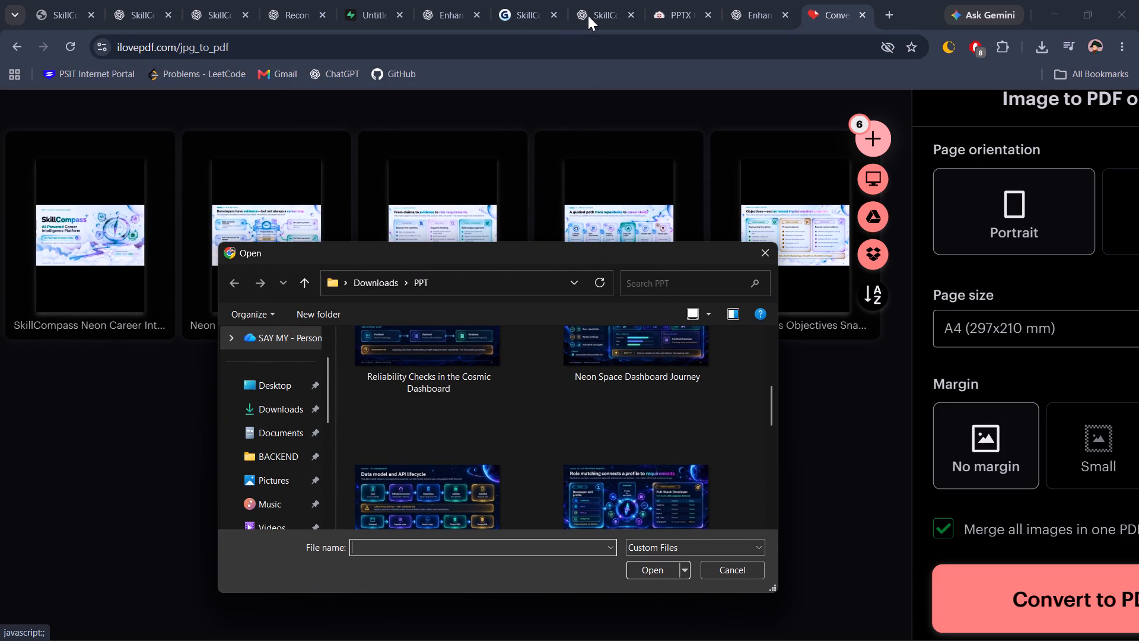
left_click(445, 11)
left_click_drag(523, 255, 399, 87)
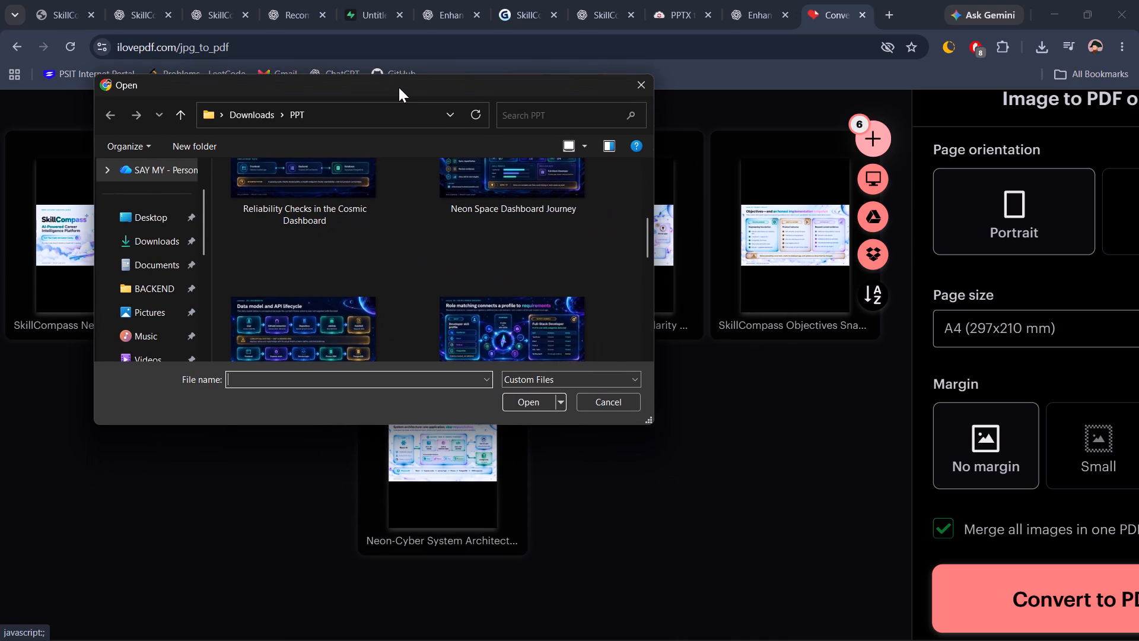
scroll(401, 214, "down", 1)
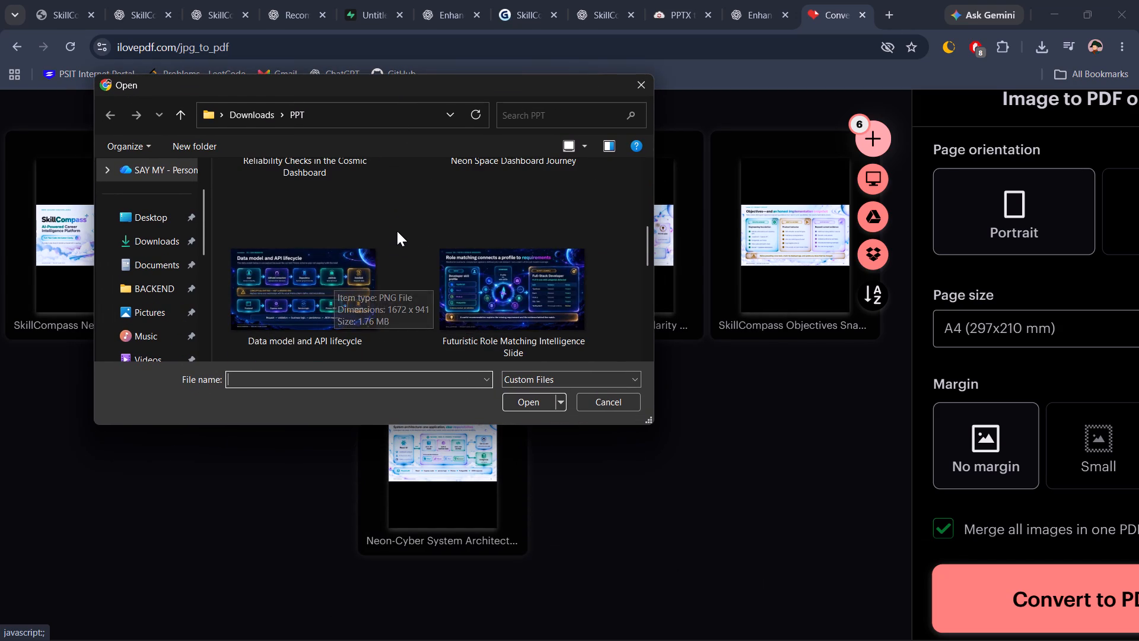
scroll(396, 229, "down", 5)
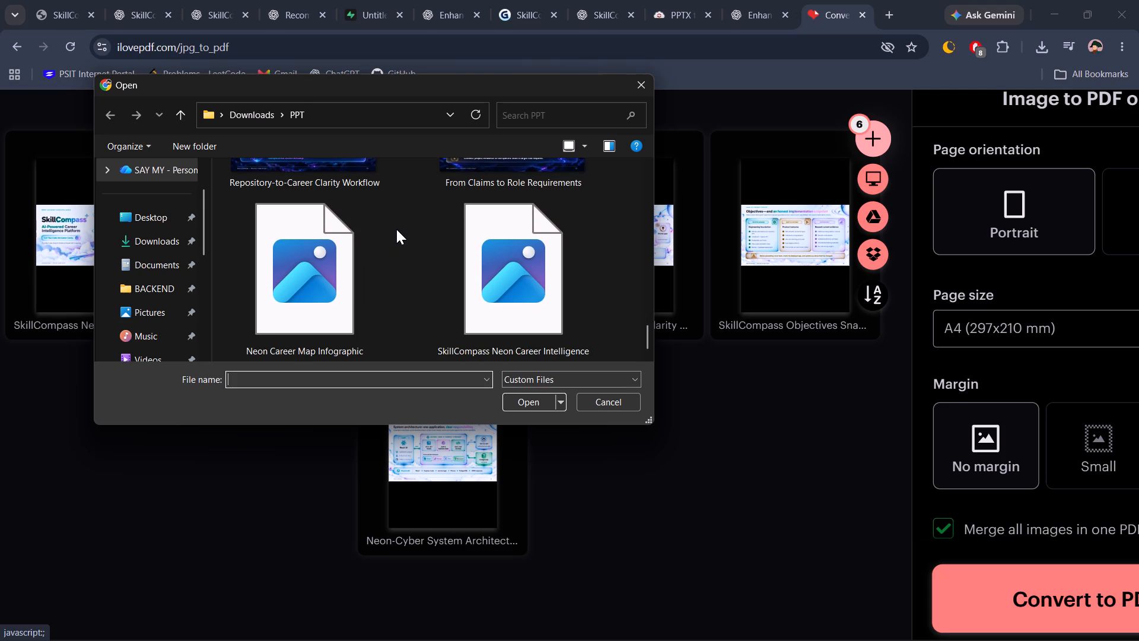
scroll(396, 229, "down", 4)
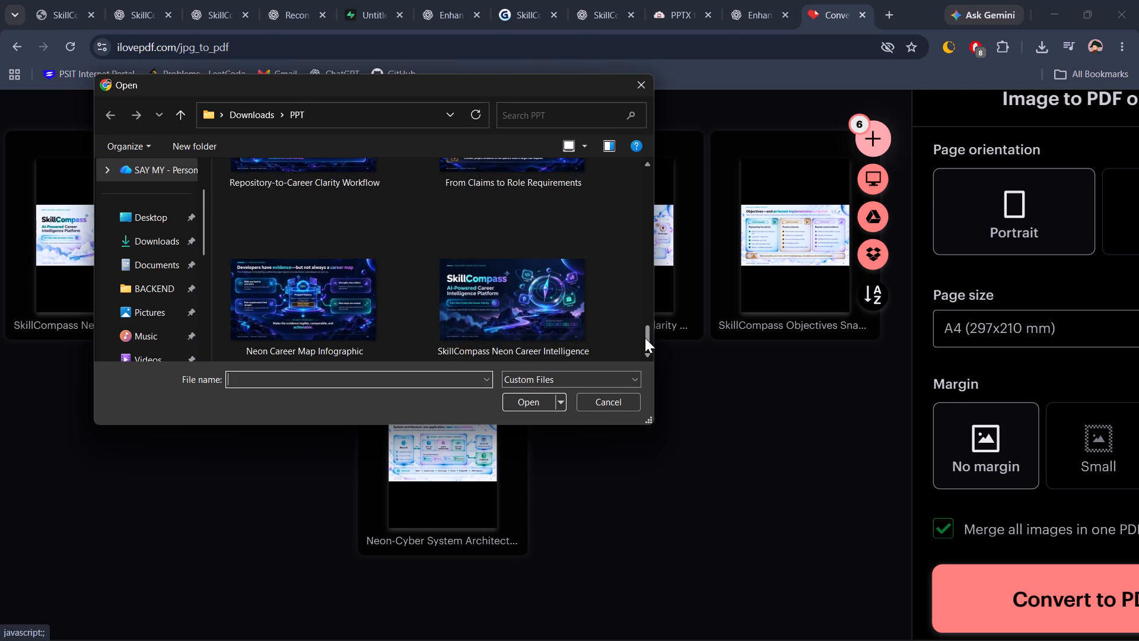
left_click_drag(645, 338, 648, 303)
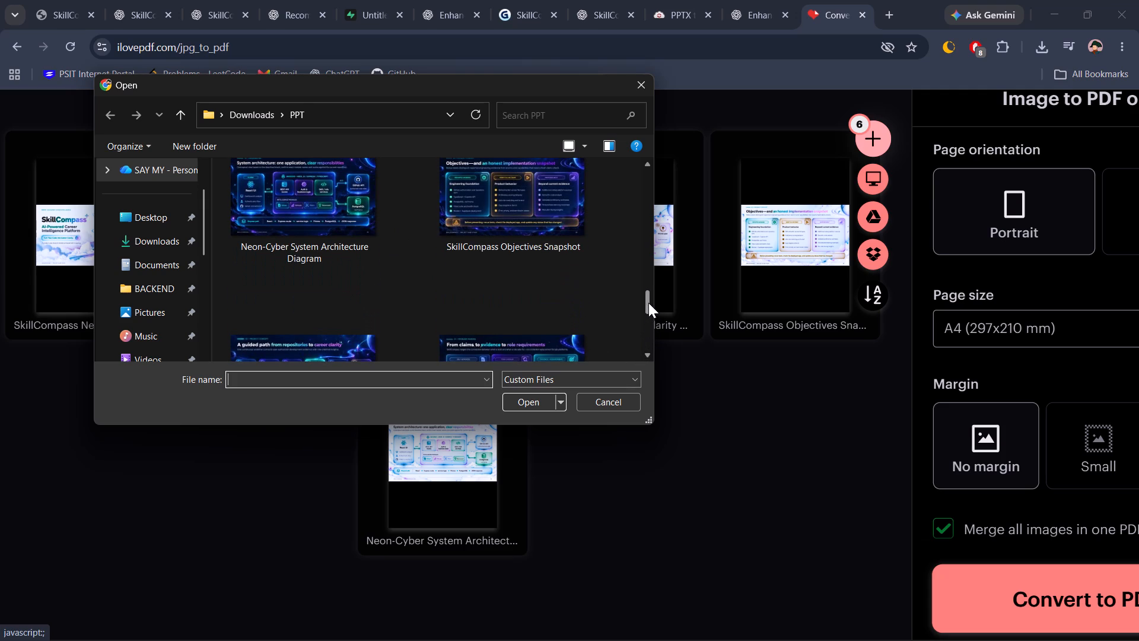
left_click_drag(648, 303, 642, 280)
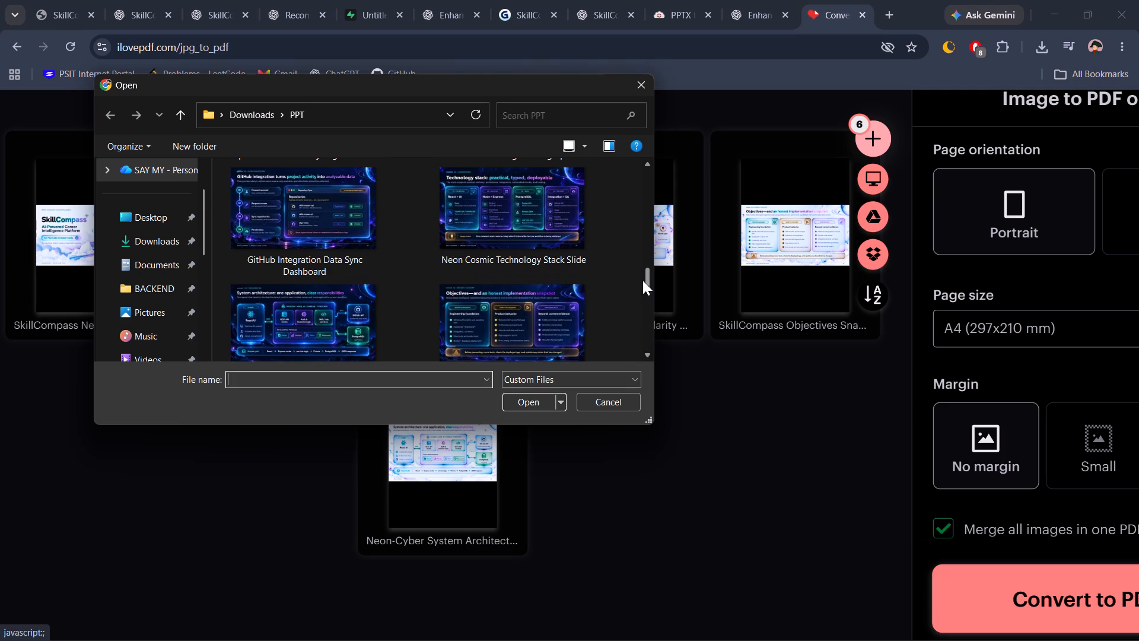
left_click_drag(642, 280, 644, 271)
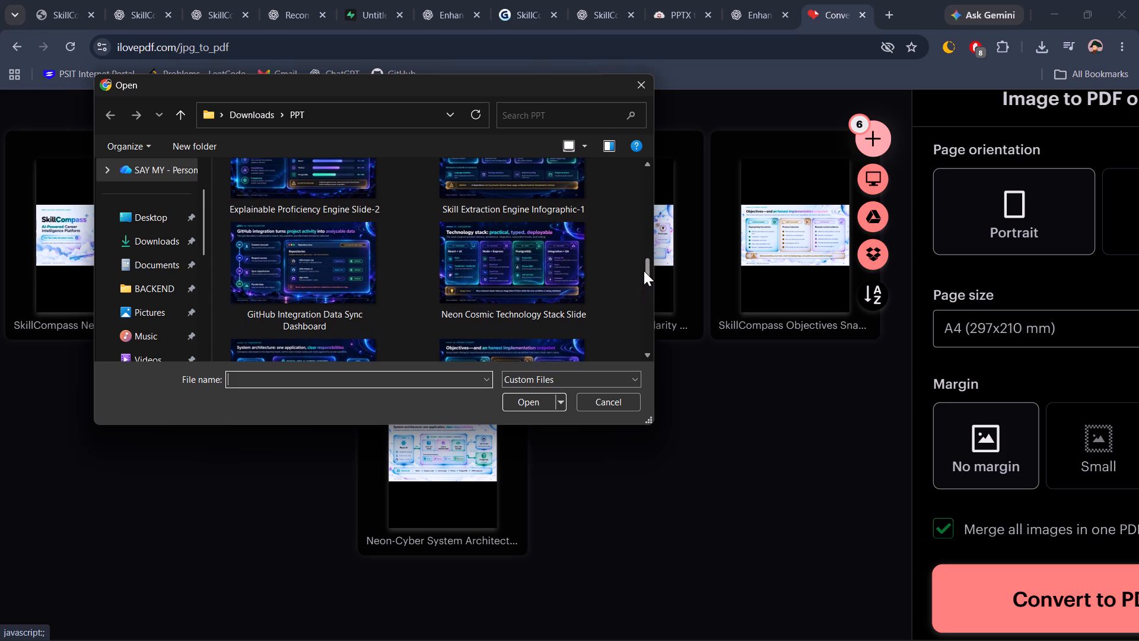
left_click_drag(644, 271, 642, 266)
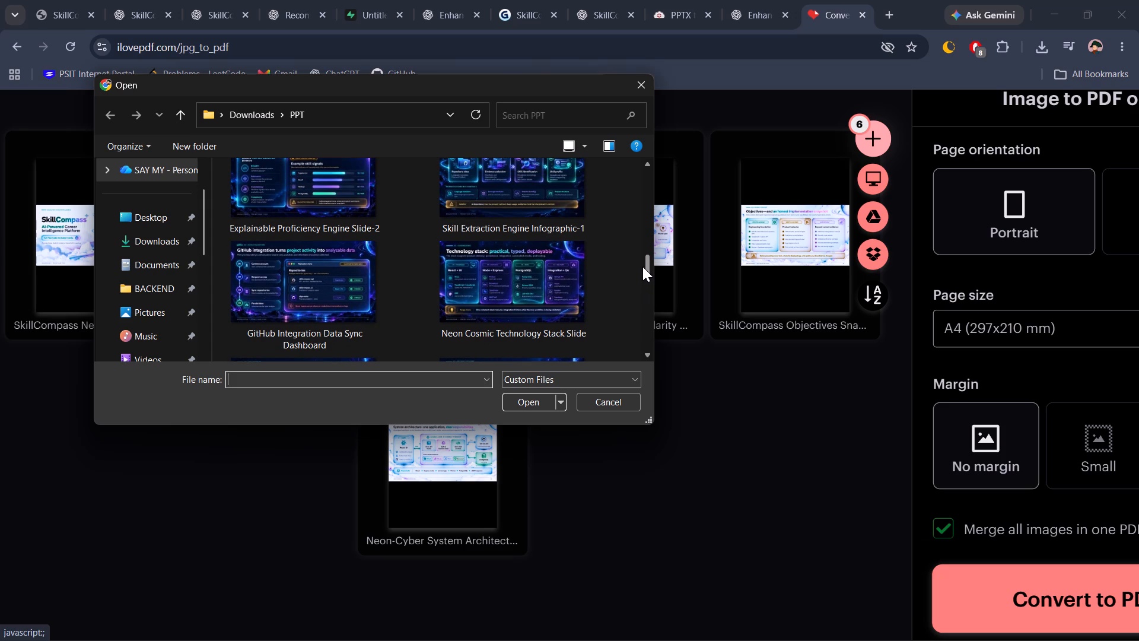
left_click_drag(642, 266, 643, 266)
left_click_drag(643, 266, 644, 267)
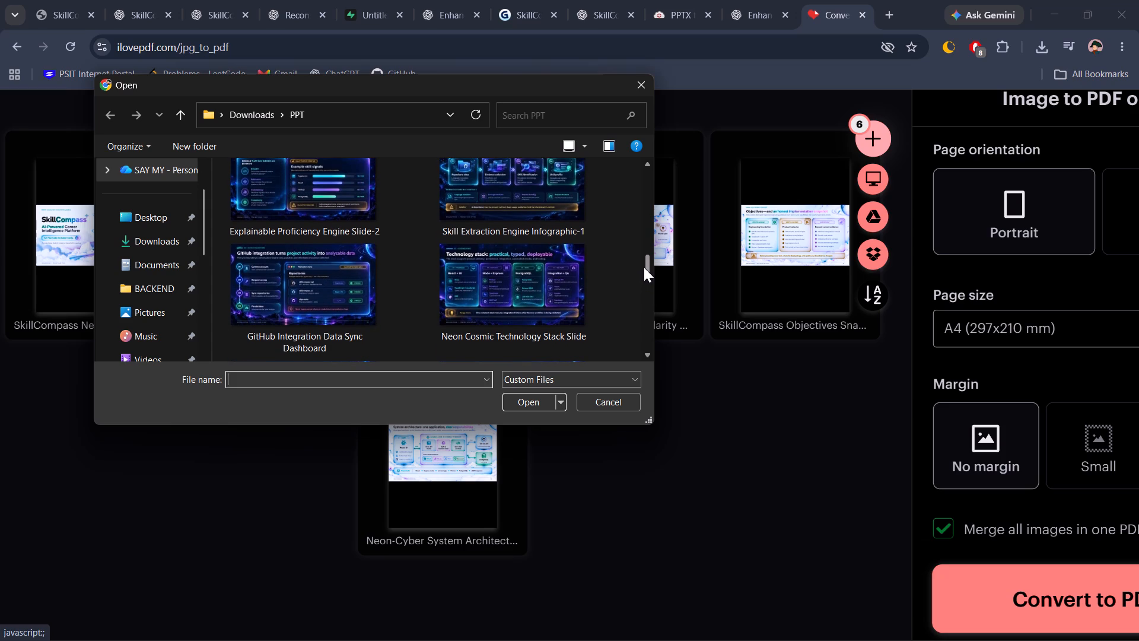
left_click_drag(644, 267, 645, 275)
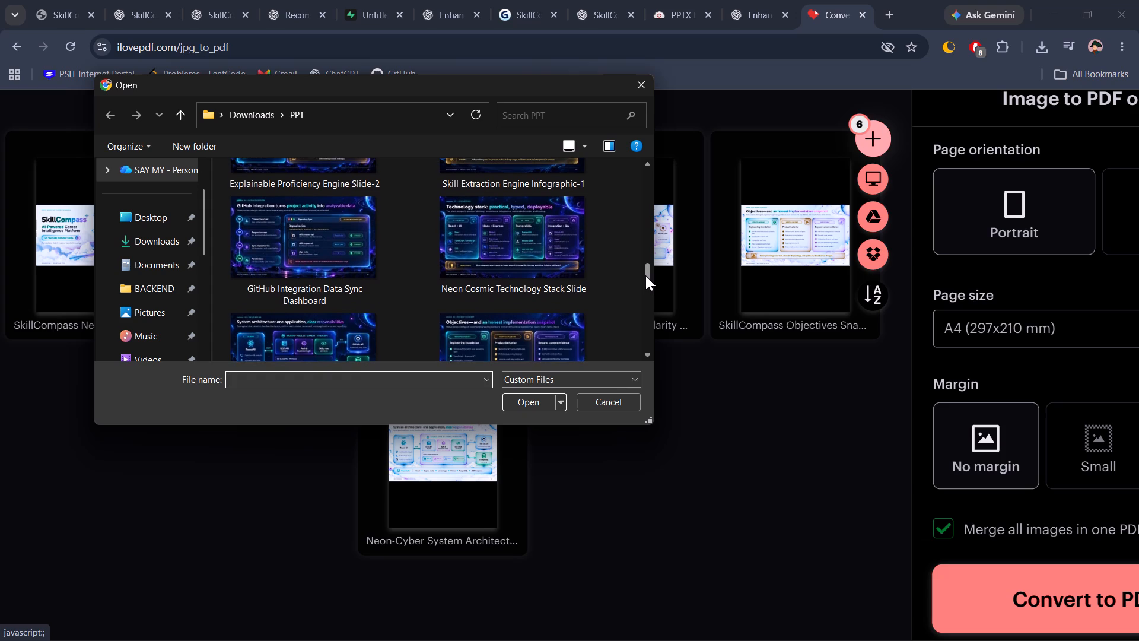
left_click_drag(645, 275, 645, 268)
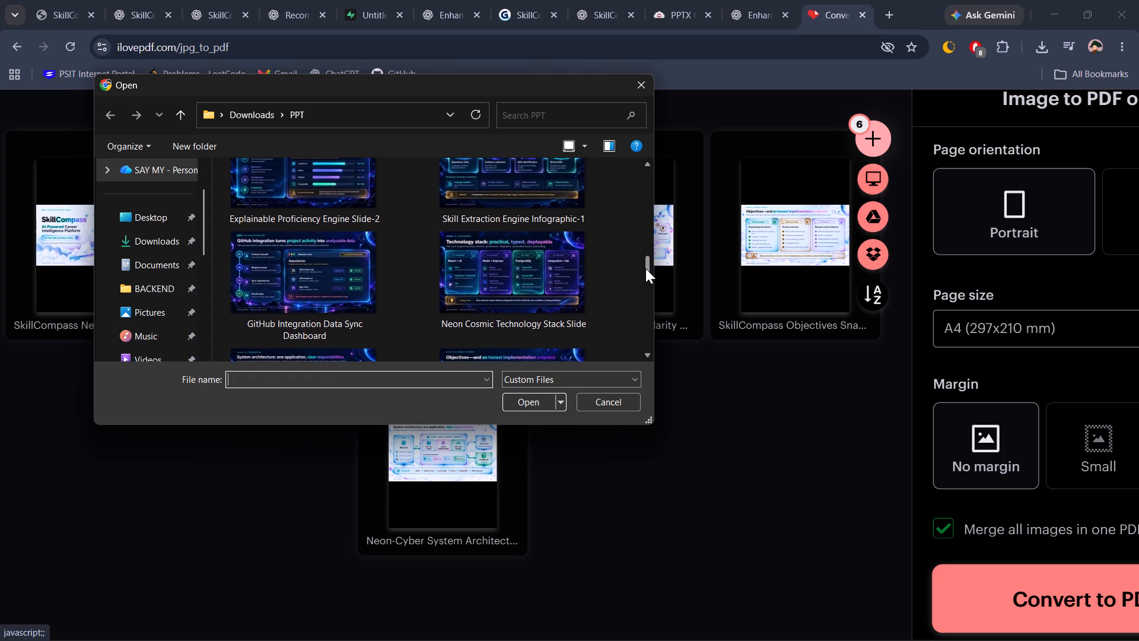
left_click_drag(645, 268, 645, 269)
double_click(540, 274)
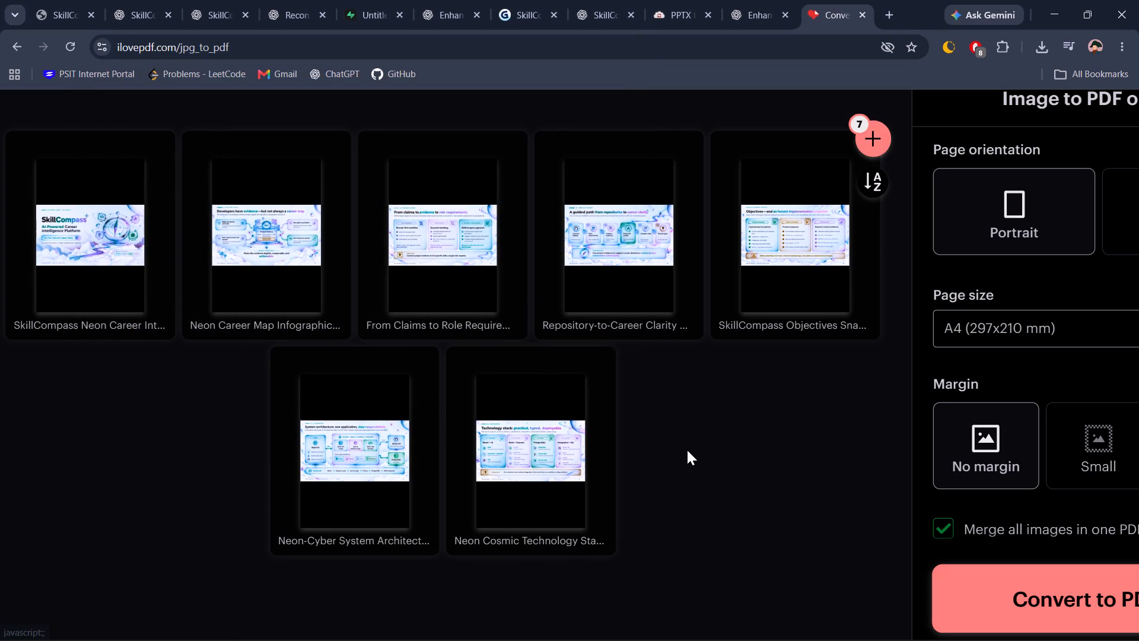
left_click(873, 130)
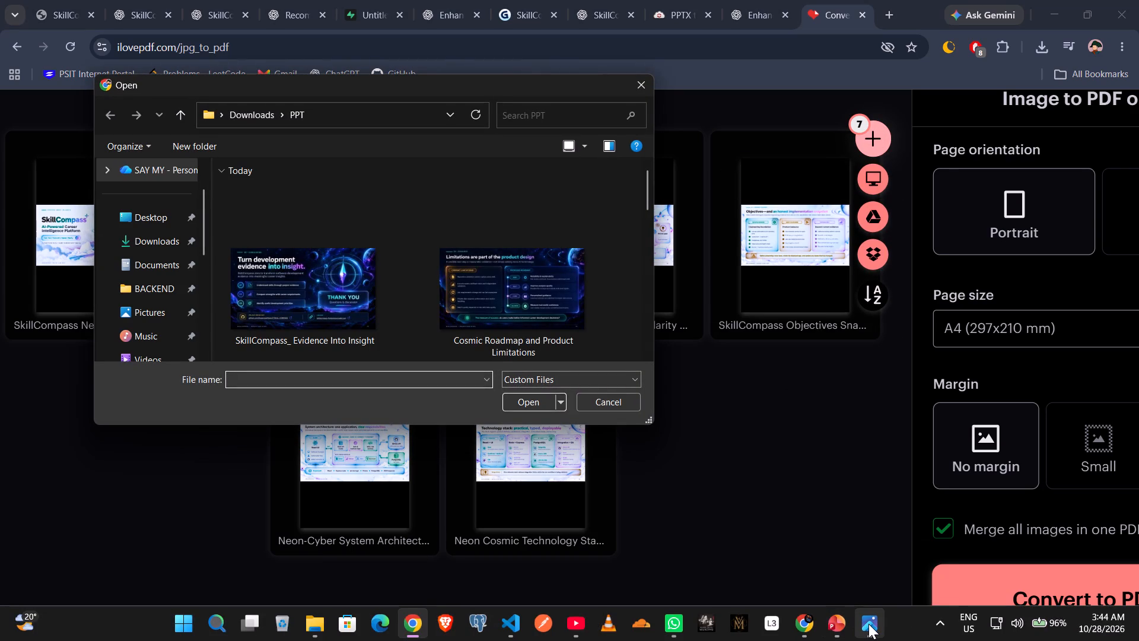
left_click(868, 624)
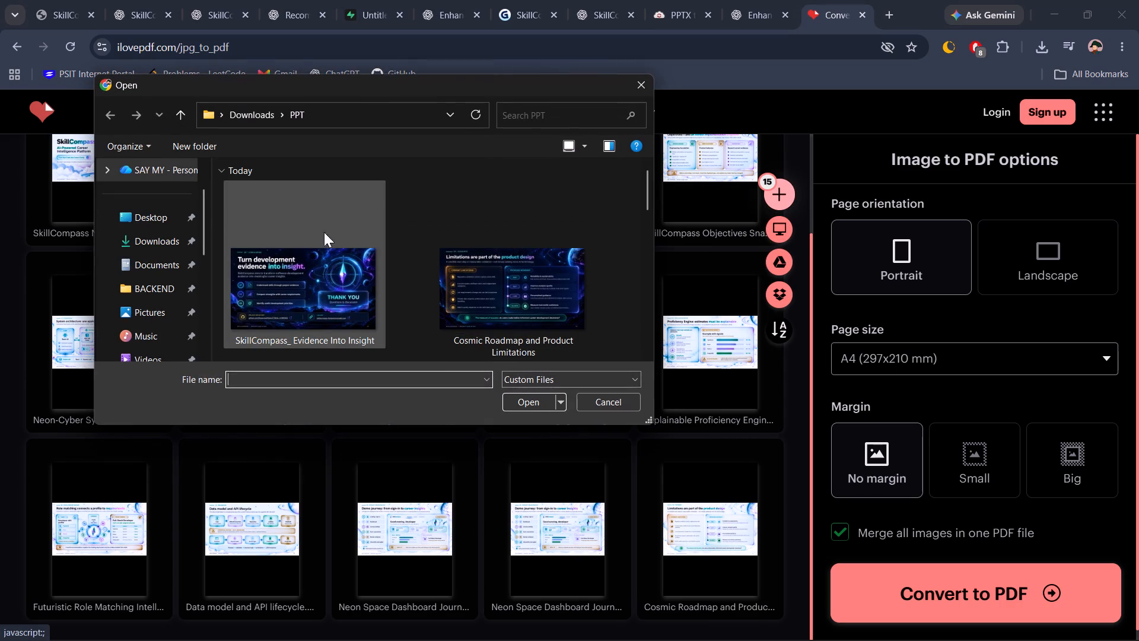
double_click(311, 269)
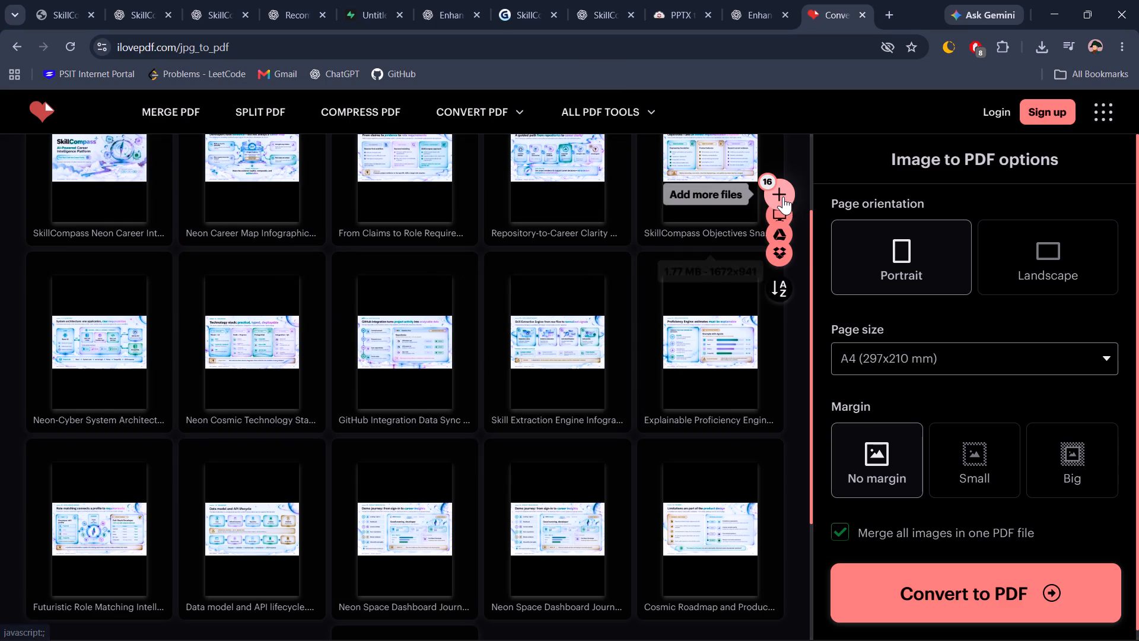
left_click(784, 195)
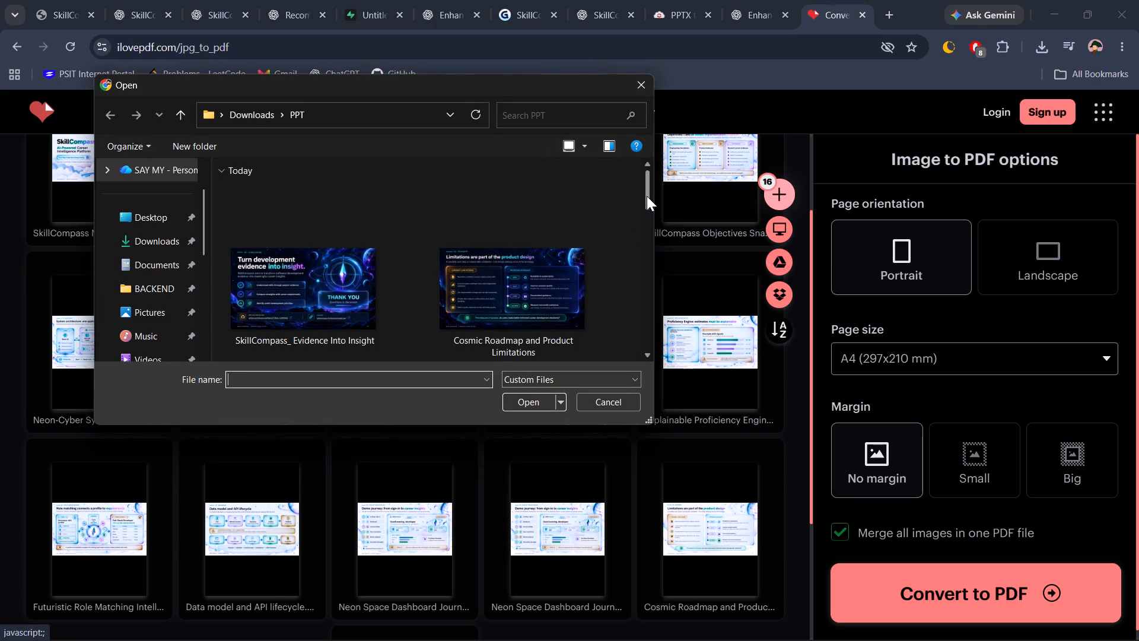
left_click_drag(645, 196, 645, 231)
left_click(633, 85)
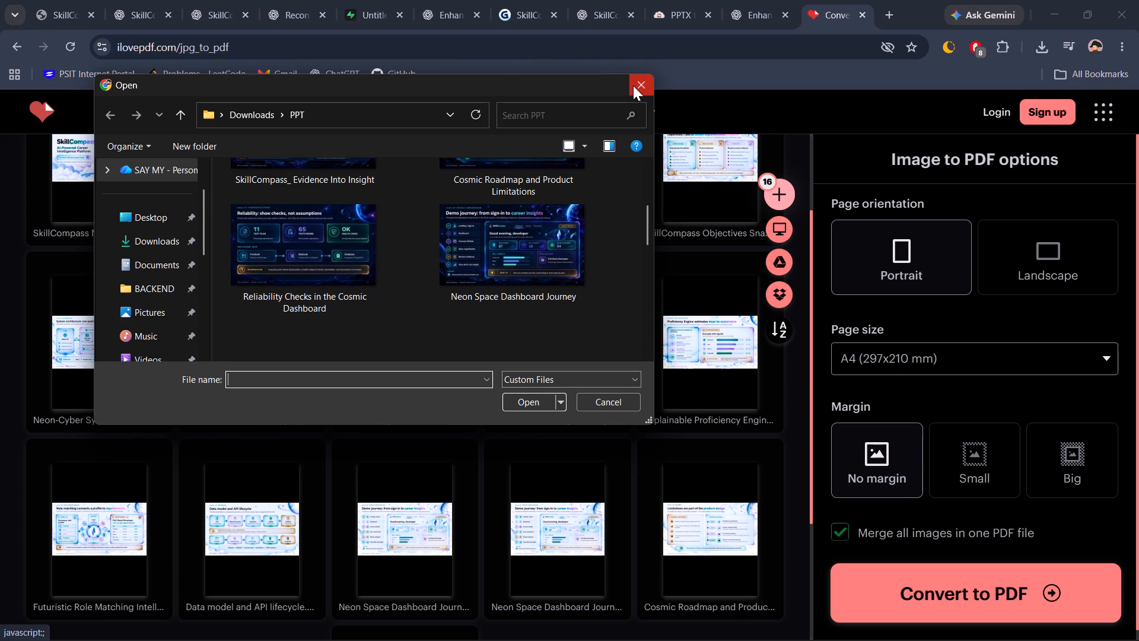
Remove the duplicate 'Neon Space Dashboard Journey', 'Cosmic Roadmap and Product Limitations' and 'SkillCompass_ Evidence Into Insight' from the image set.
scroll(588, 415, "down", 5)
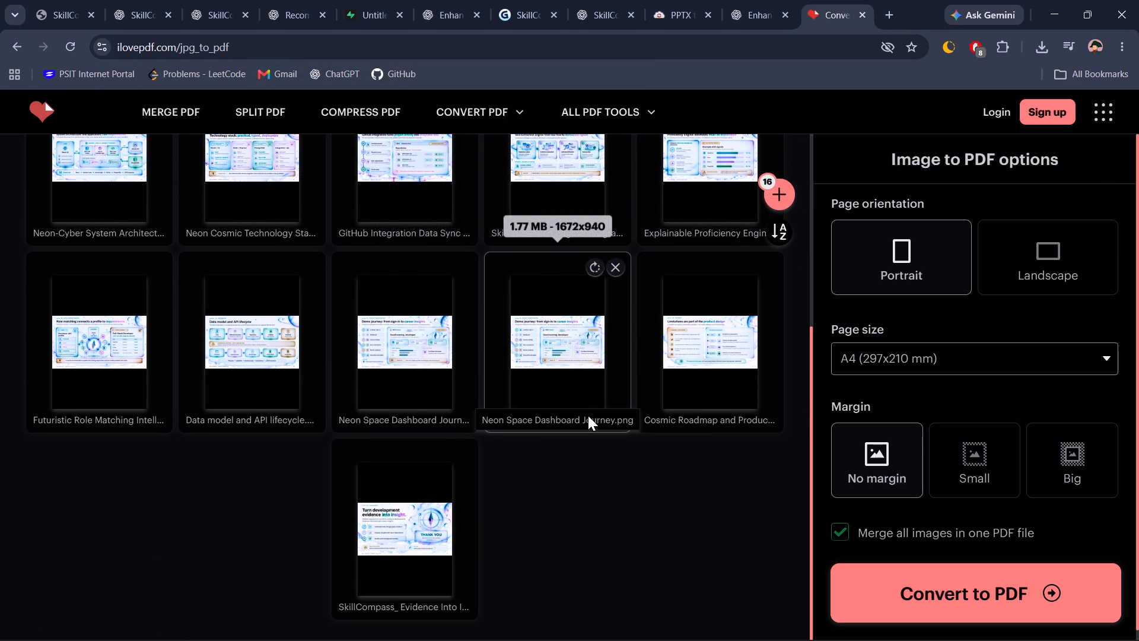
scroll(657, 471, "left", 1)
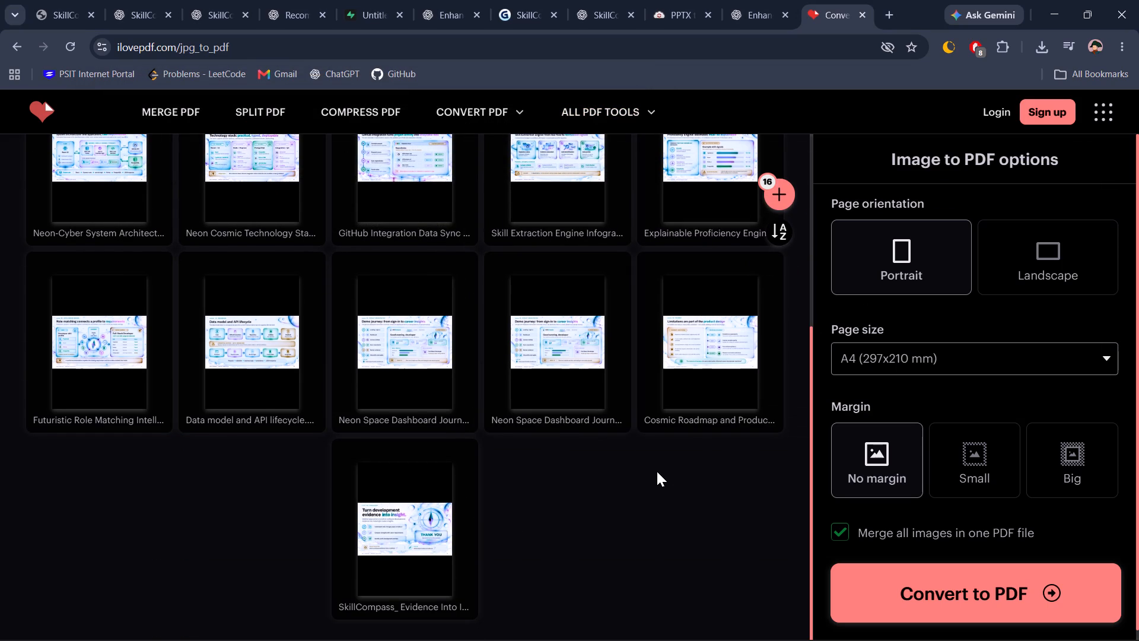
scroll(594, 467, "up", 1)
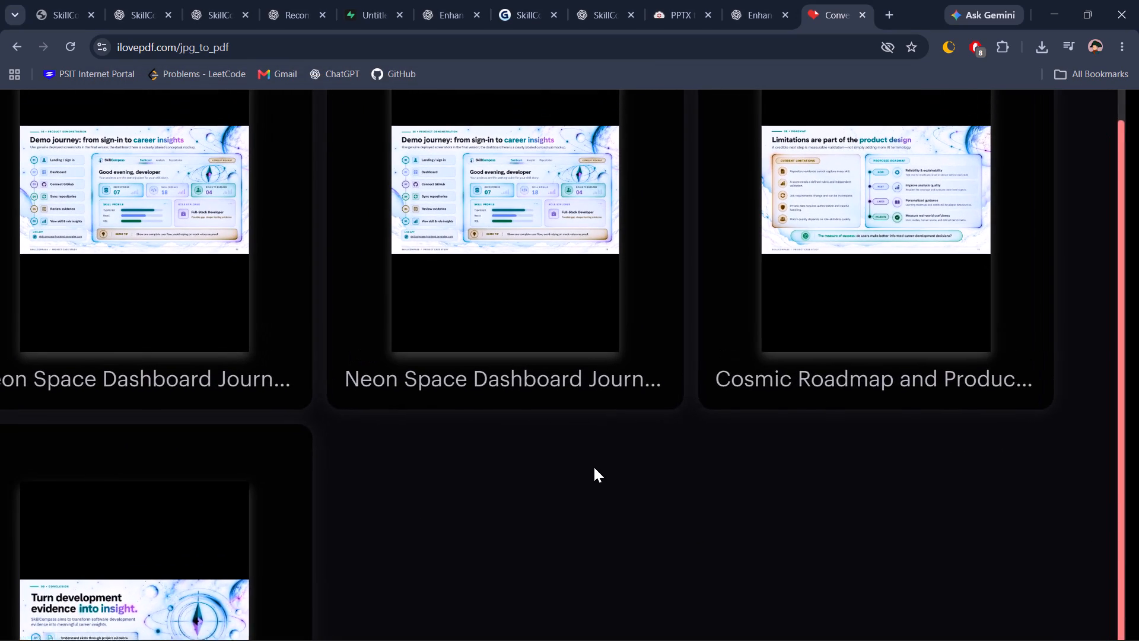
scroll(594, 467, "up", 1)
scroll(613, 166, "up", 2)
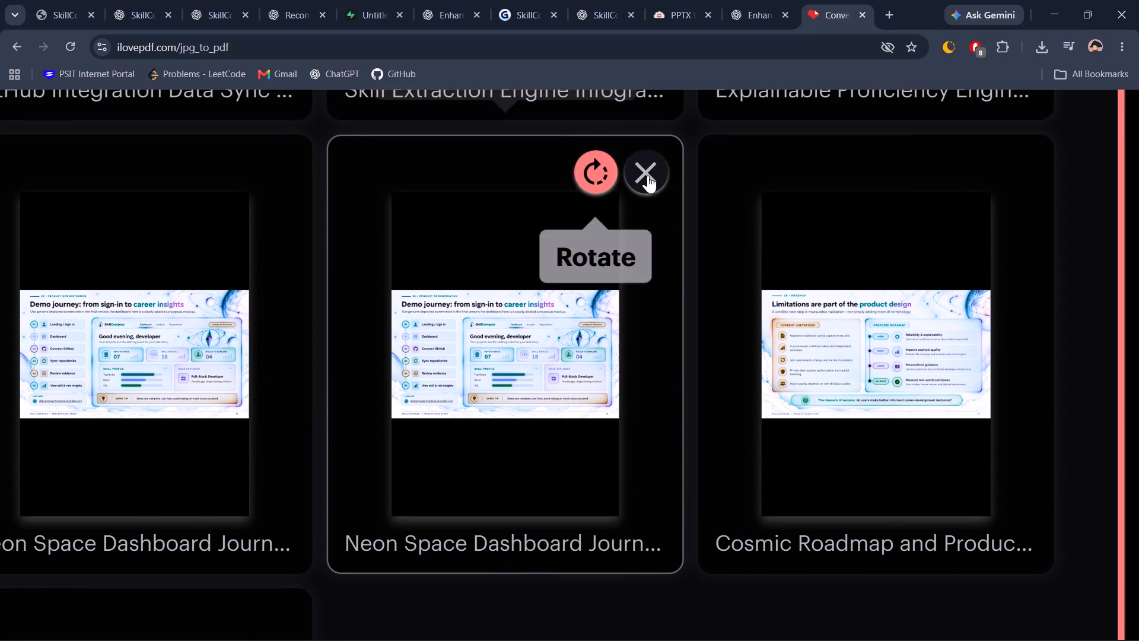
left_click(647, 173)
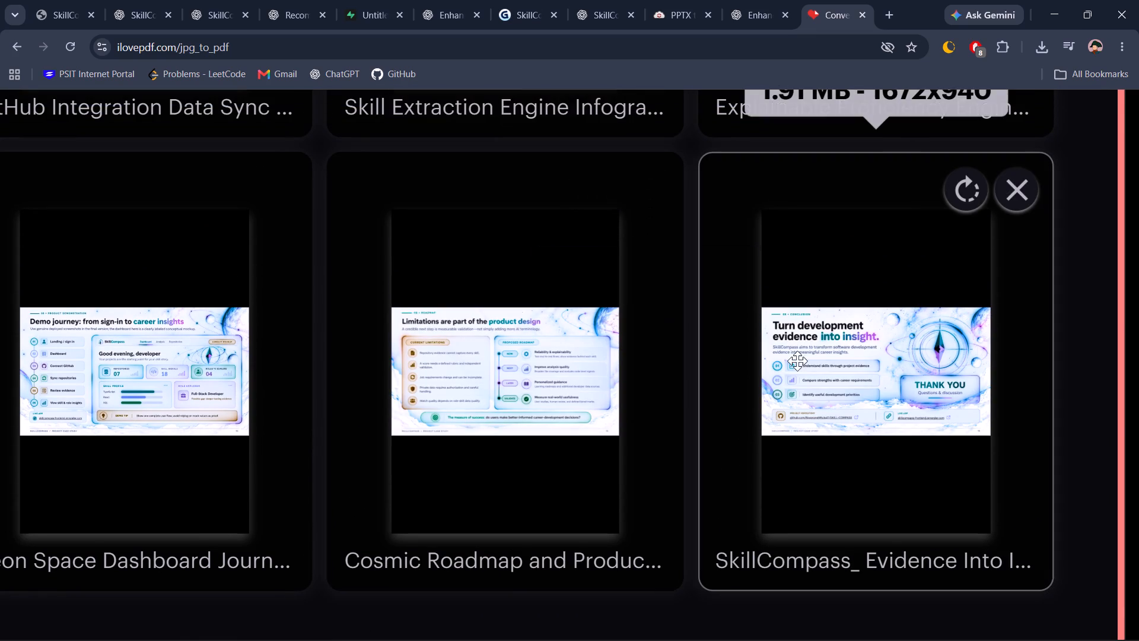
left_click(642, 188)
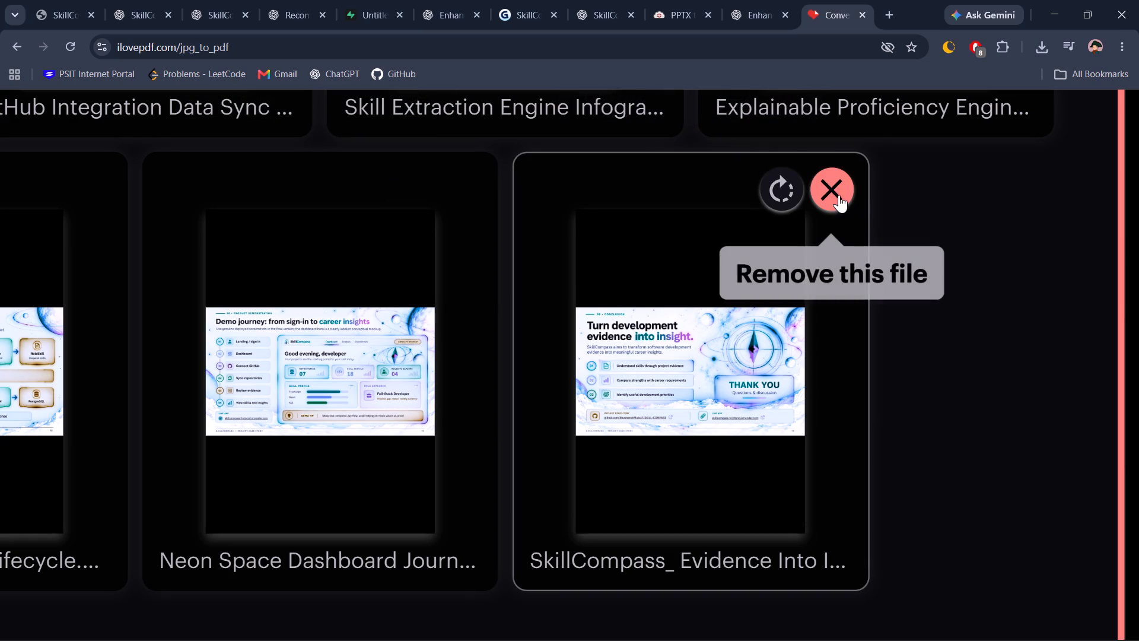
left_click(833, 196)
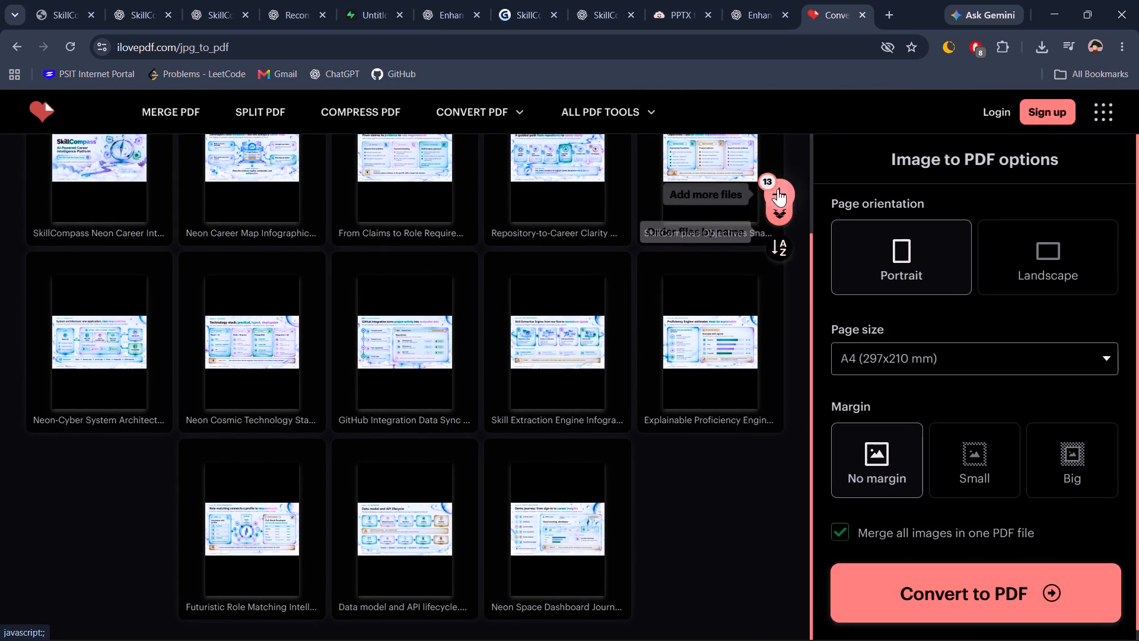
Add 'Reliability Checks in the Cosmic Dashboard' from the PPT folder as the fourteenth image.
left_click(778, 188)
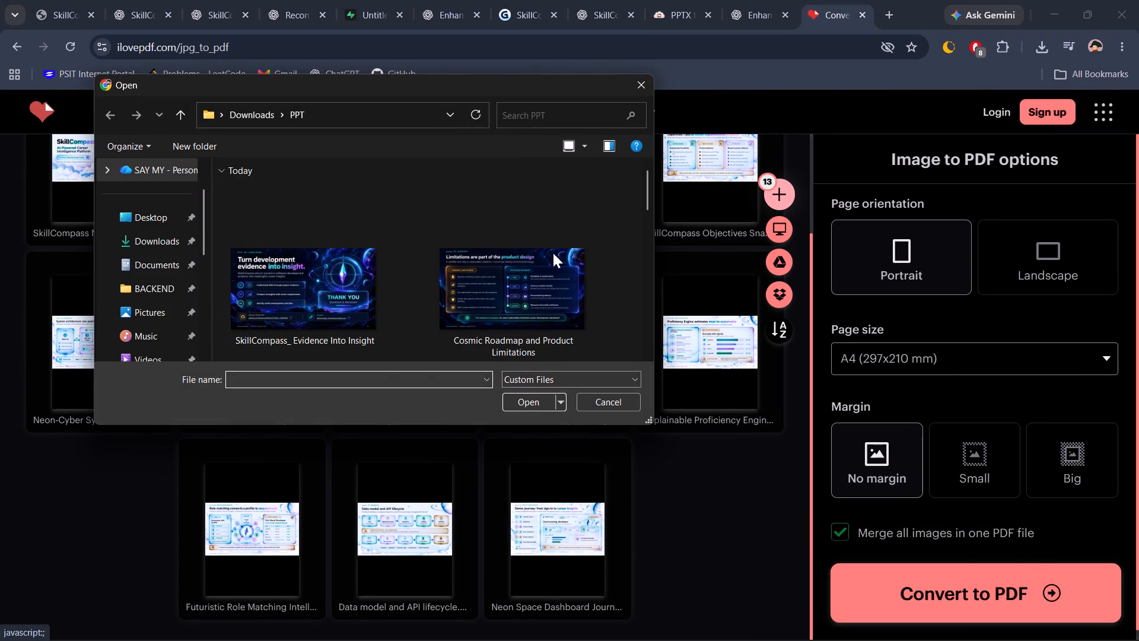
left_click_drag(647, 190, 647, 230)
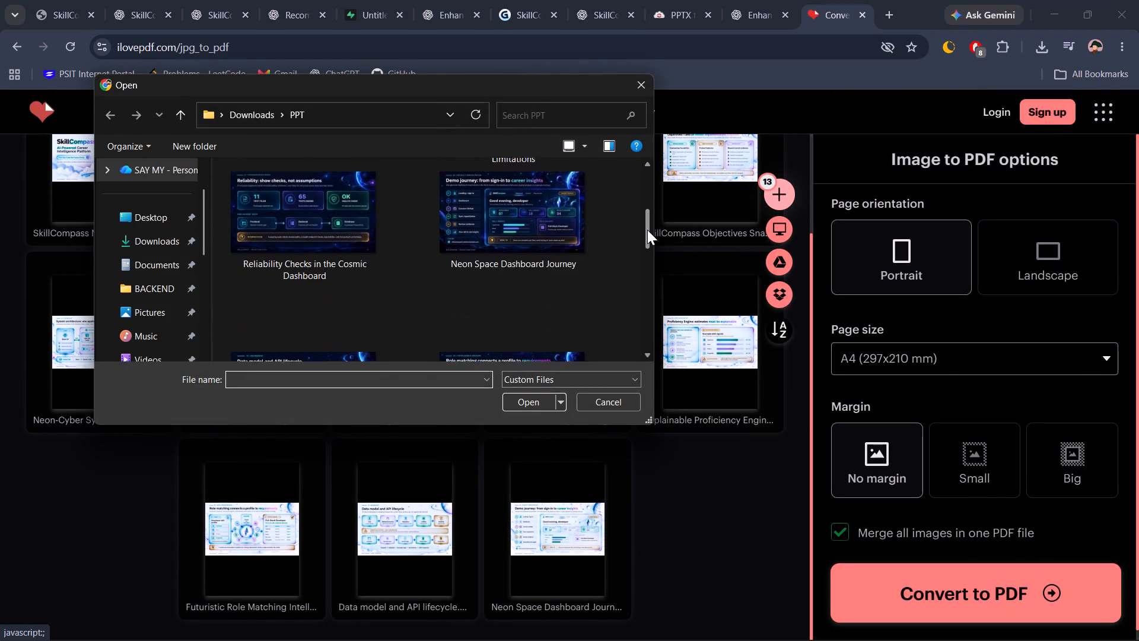
left_click_drag(647, 230, 647, 230)
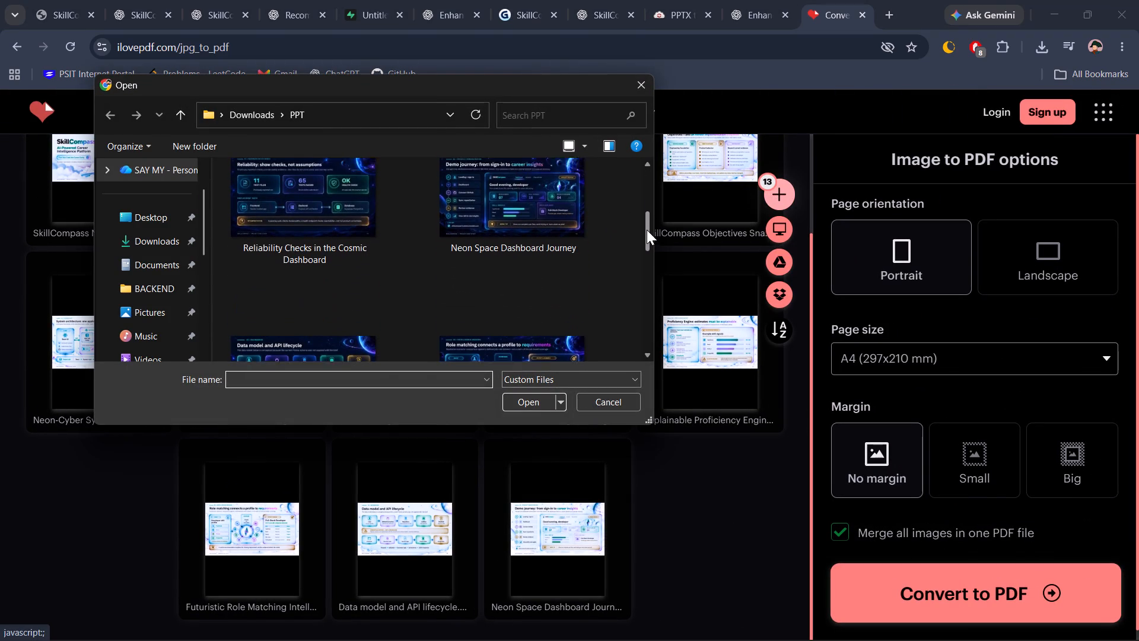
left_click_drag(647, 230, 641, 189)
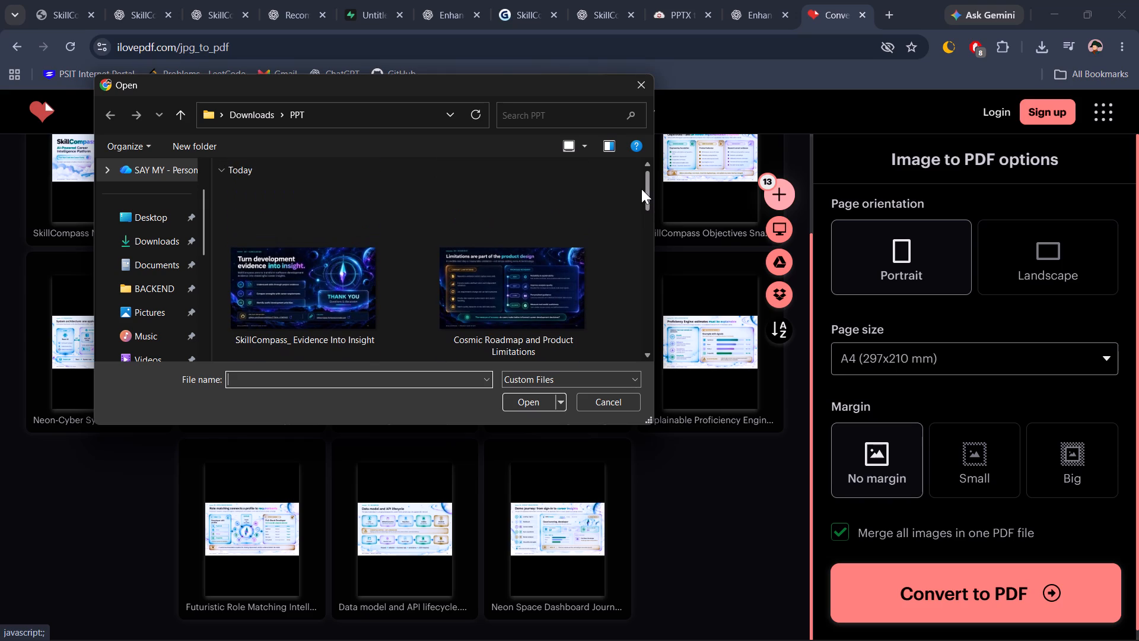
left_click_drag(641, 189, 648, 232)
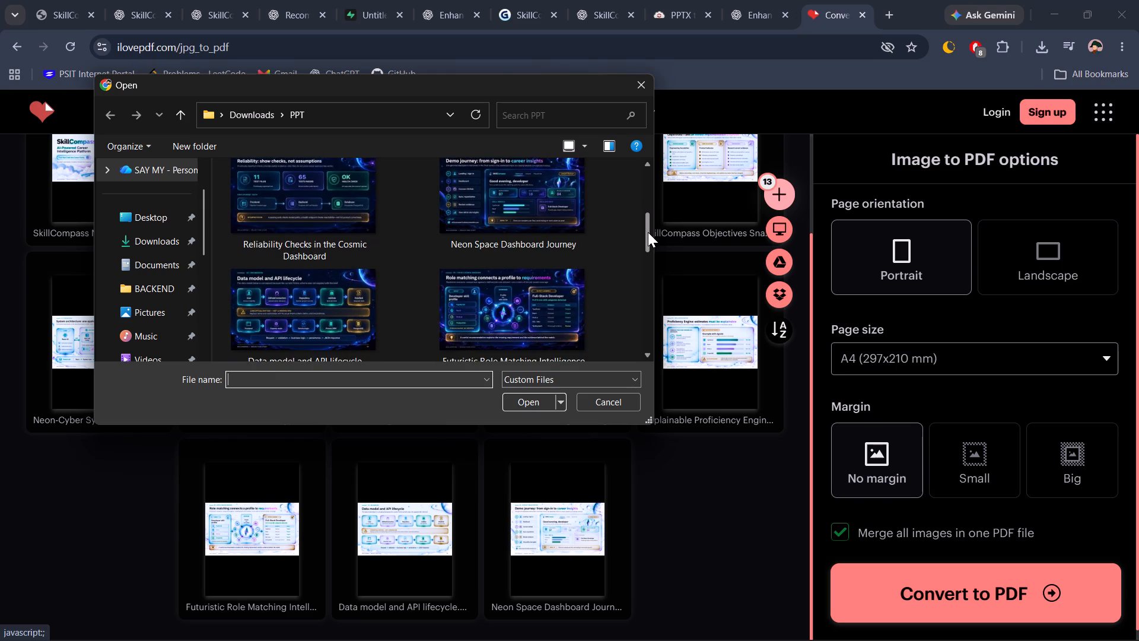
left_click_drag(648, 232, 651, 227)
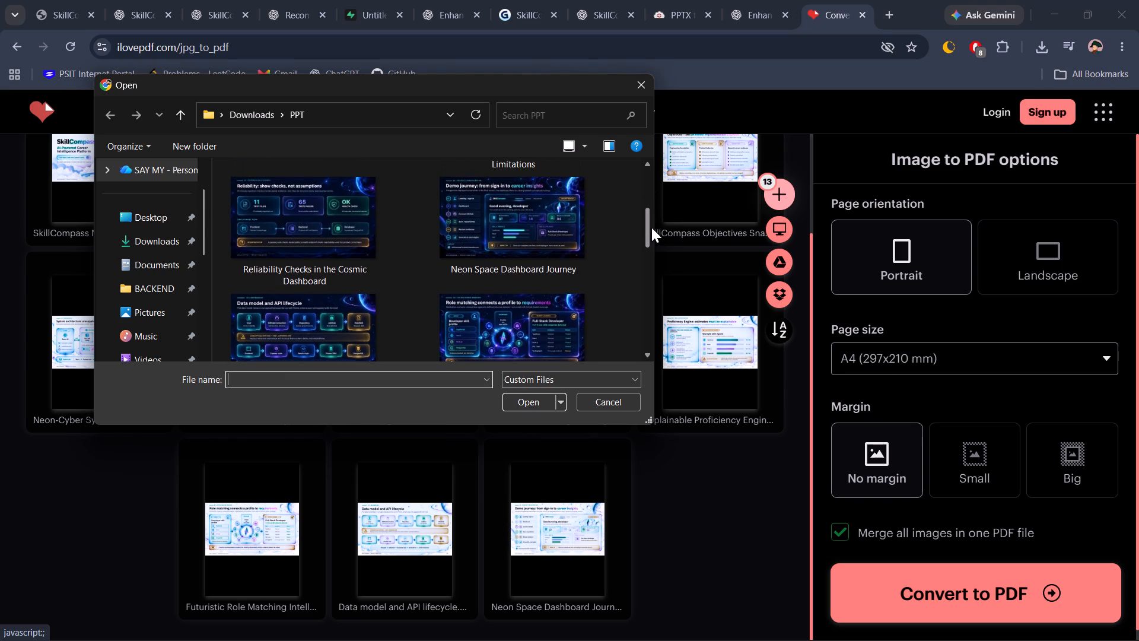
left_click_drag(651, 227, 653, 226)
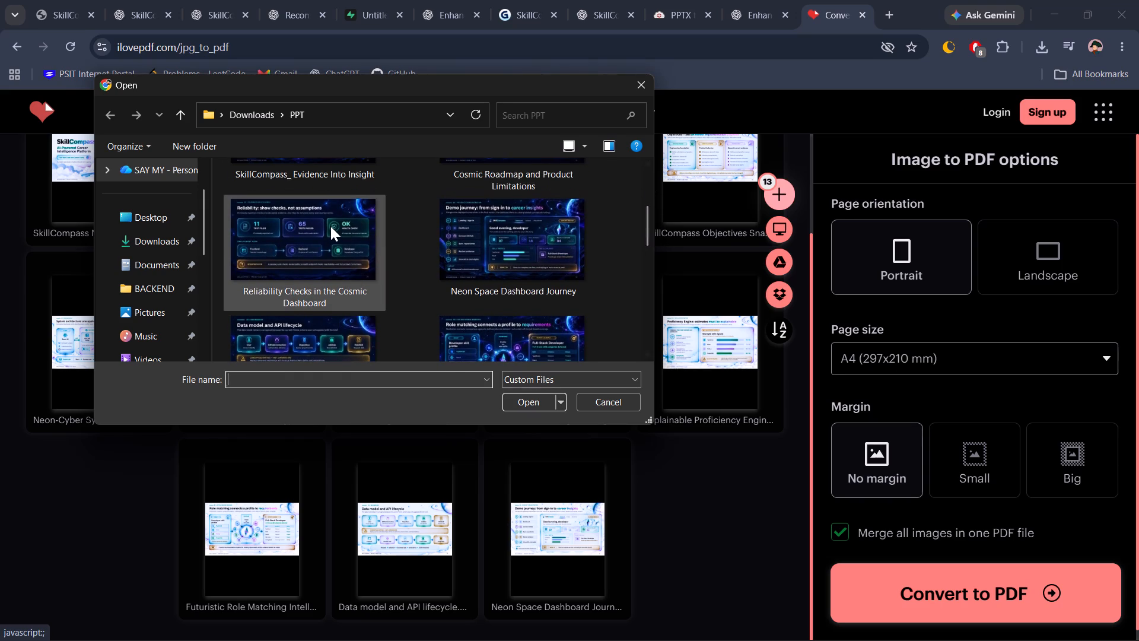
double_click(330, 226)
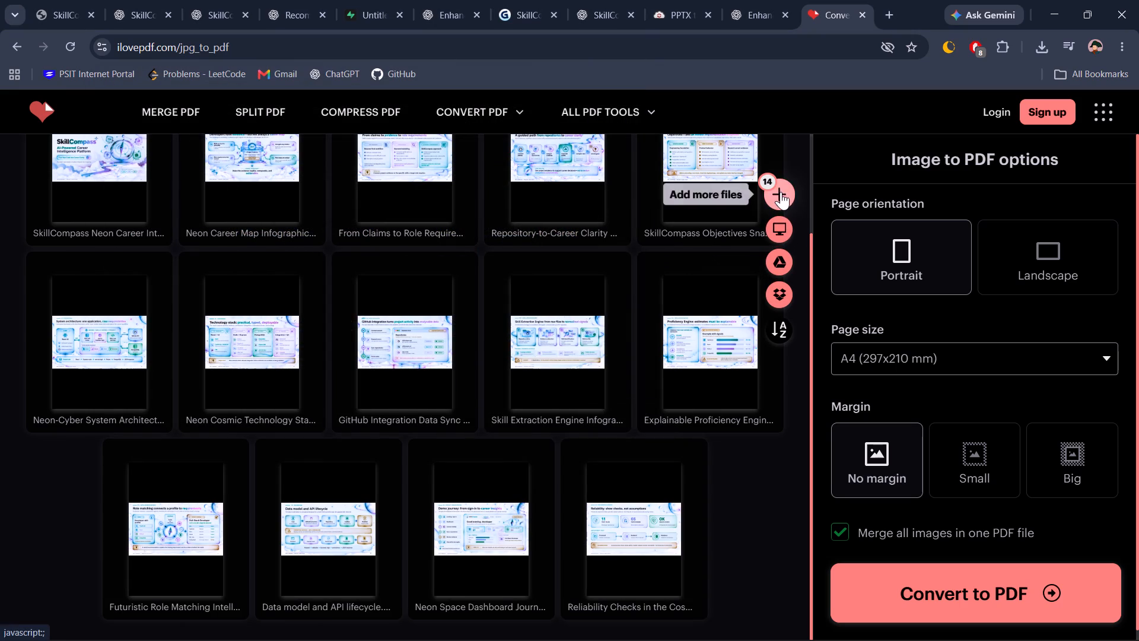
Add 'Cosmic Roadmap and Product Limitations' and 'SkillCompass_ Evidence Into Insight' from the PPT folder as the fifteenth and sixteenth images.
left_click(781, 192)
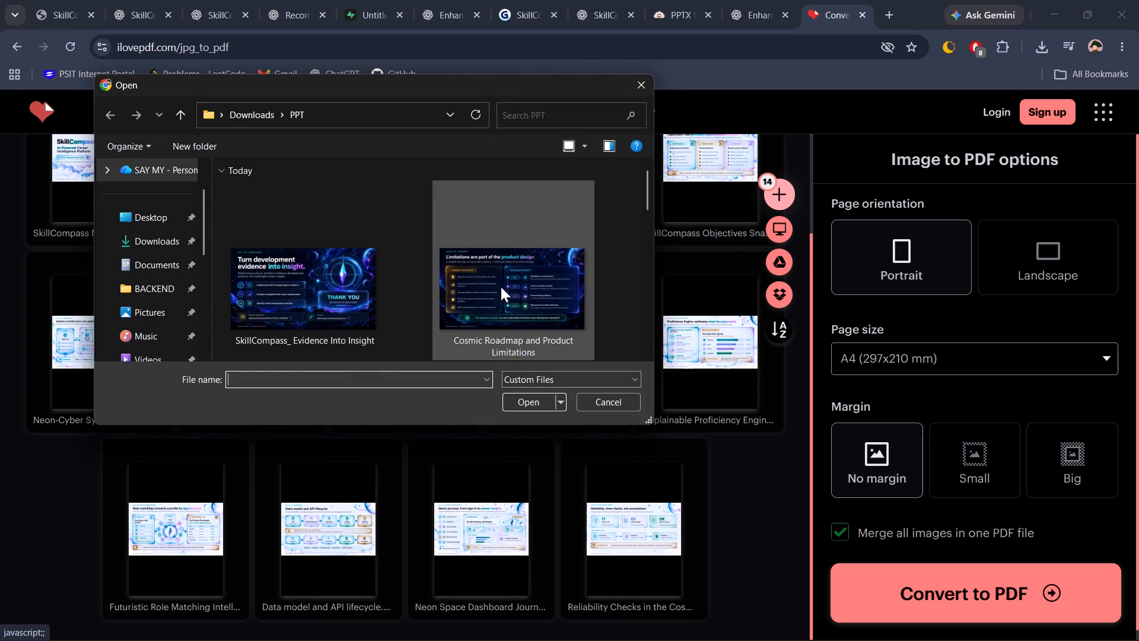
double_click(501, 287)
double_click(774, 186)
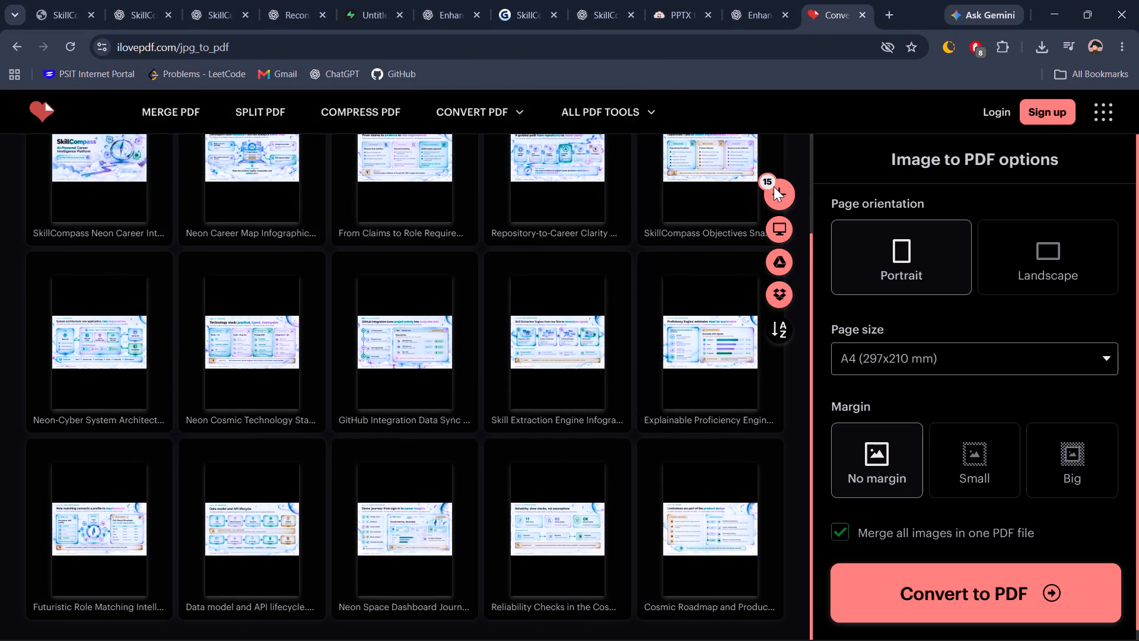
left_click(777, 190)
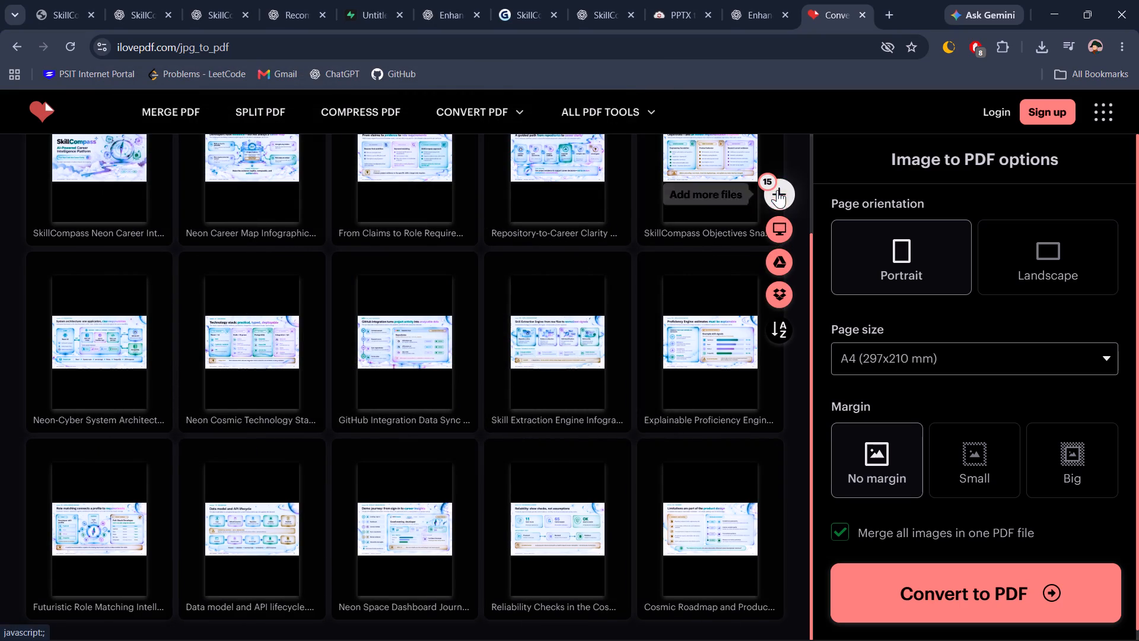
double_click(283, 275)
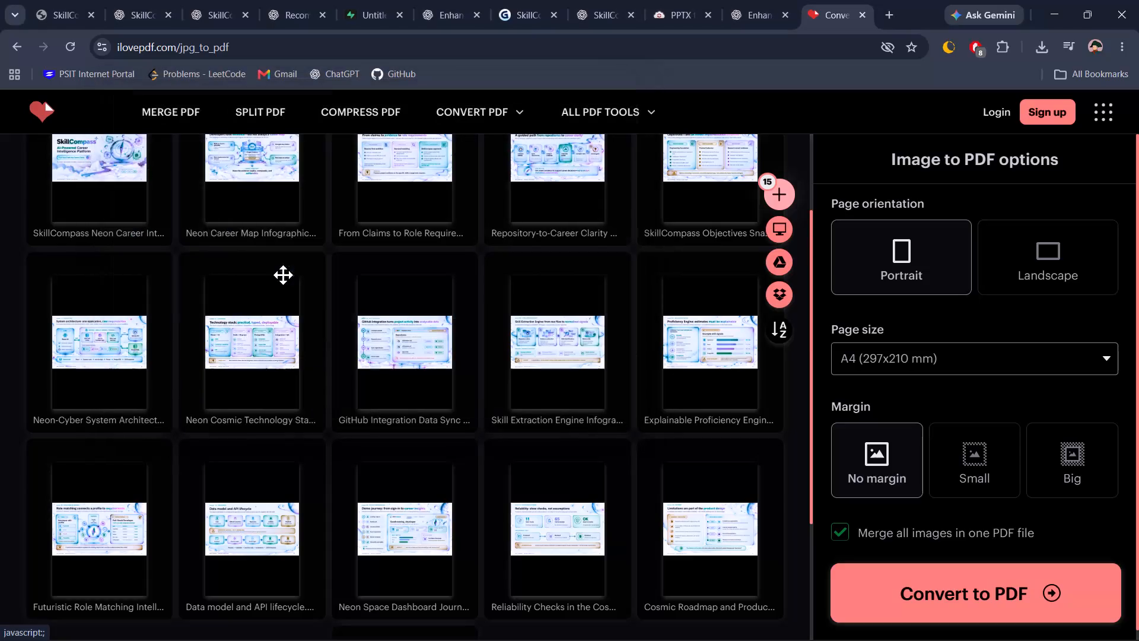
scroll(651, 411, "down", 5)
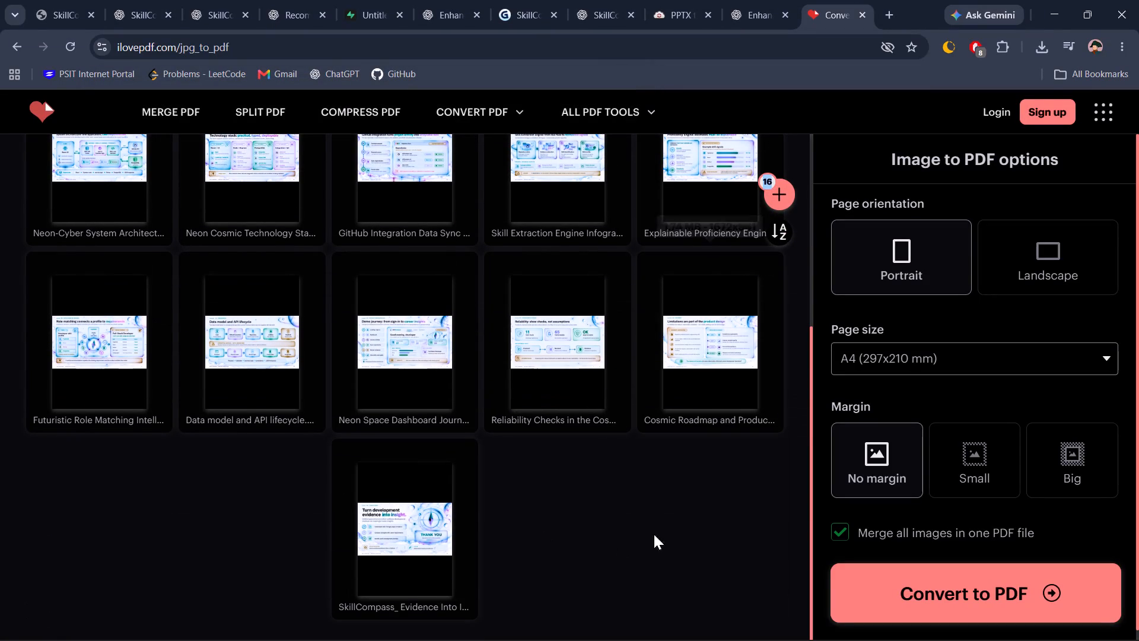
scroll(600, 501, "up", 7)
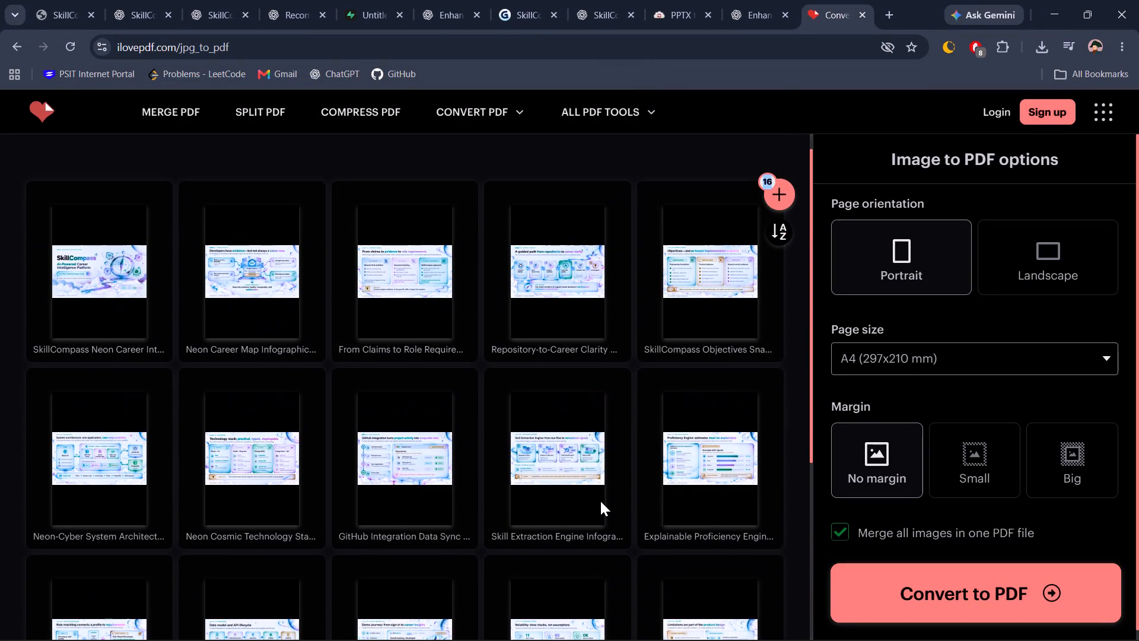
scroll(600, 501, "down", 7)
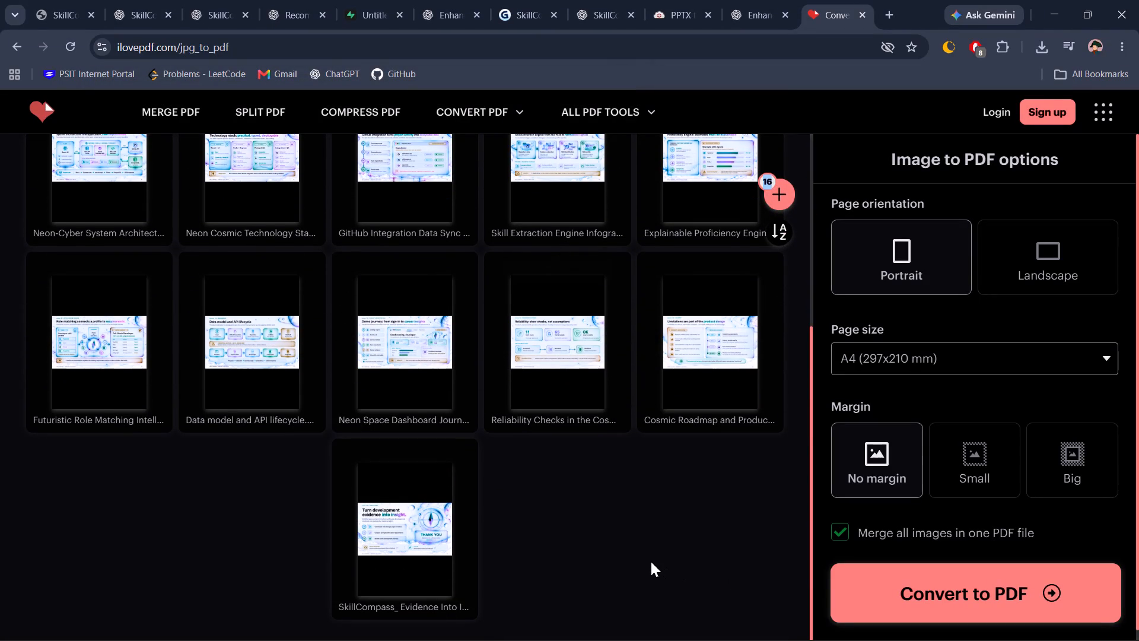
left_click(651, 561)
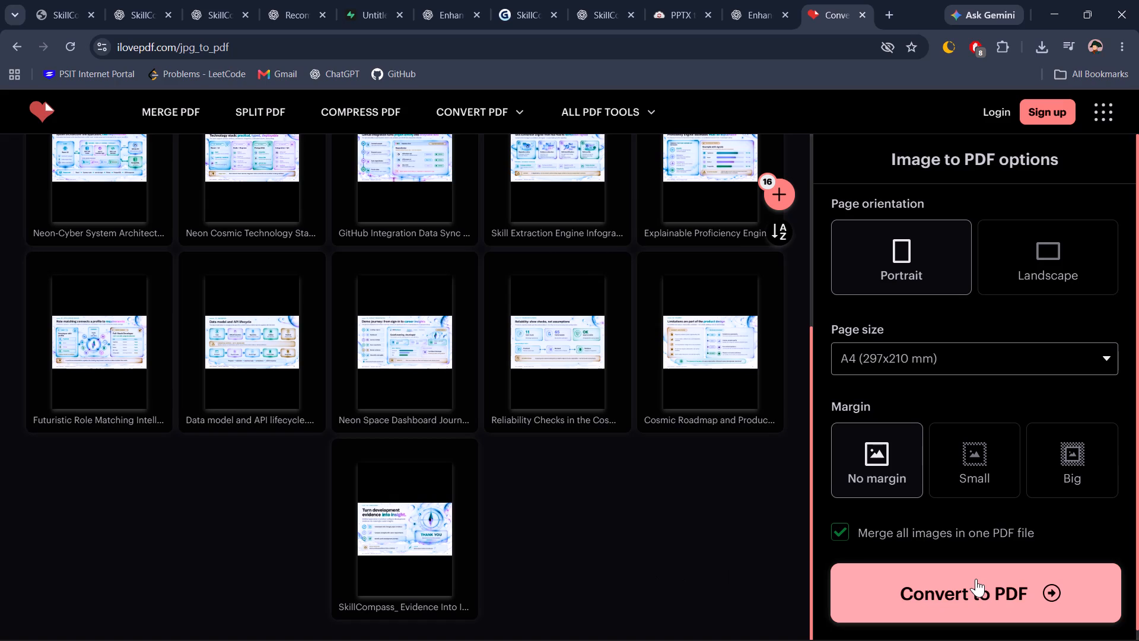
left_click(1041, 249)
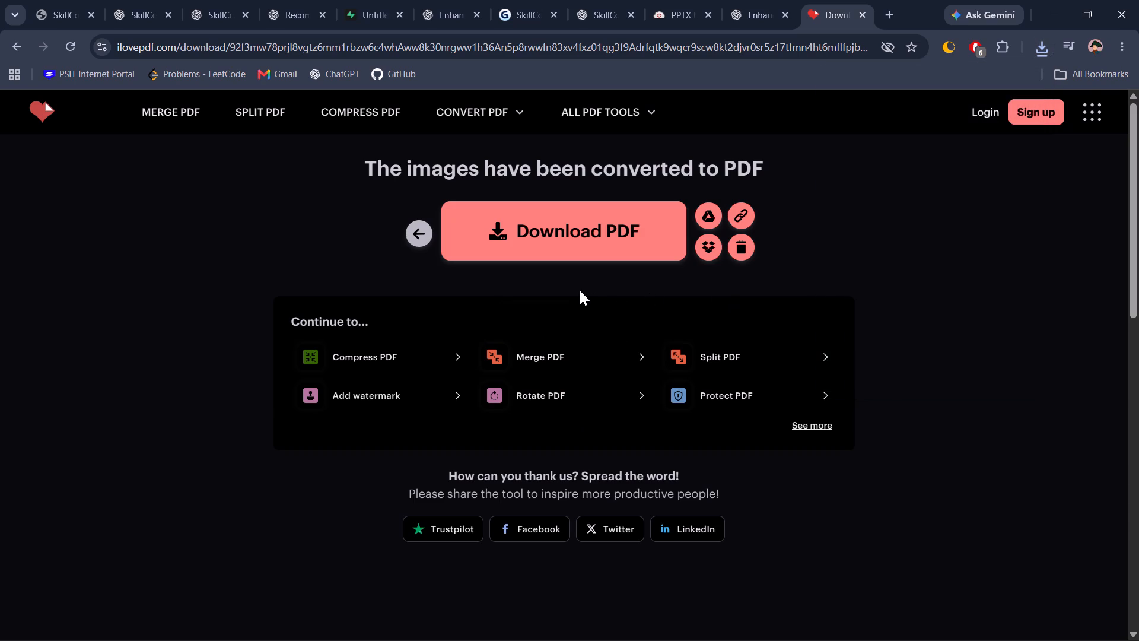
Search Google for 'pdf to word' in a new browser tab and open iLovePDF's PDF to Word converter.
left_click(884, 12)
type("pdf to")
key("space")
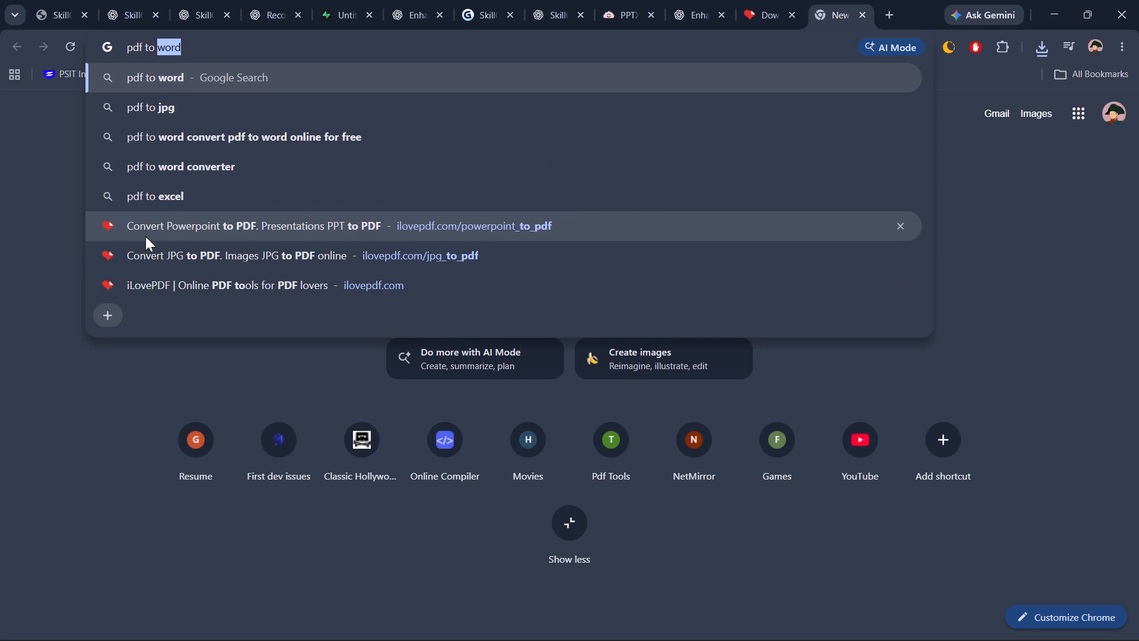
type("word")
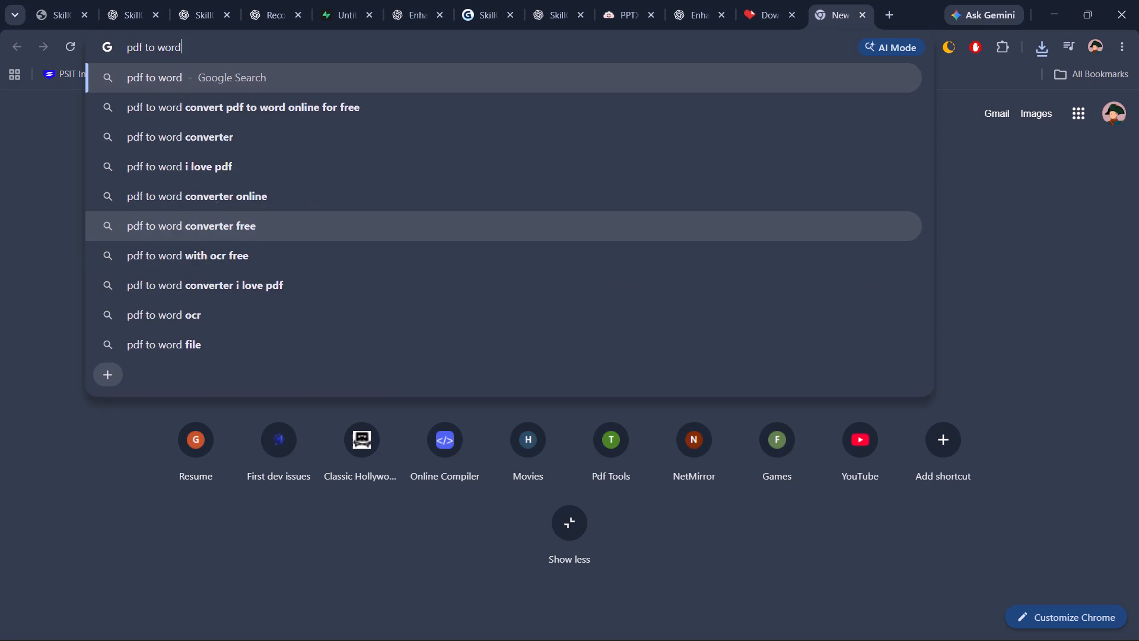
key("Return")
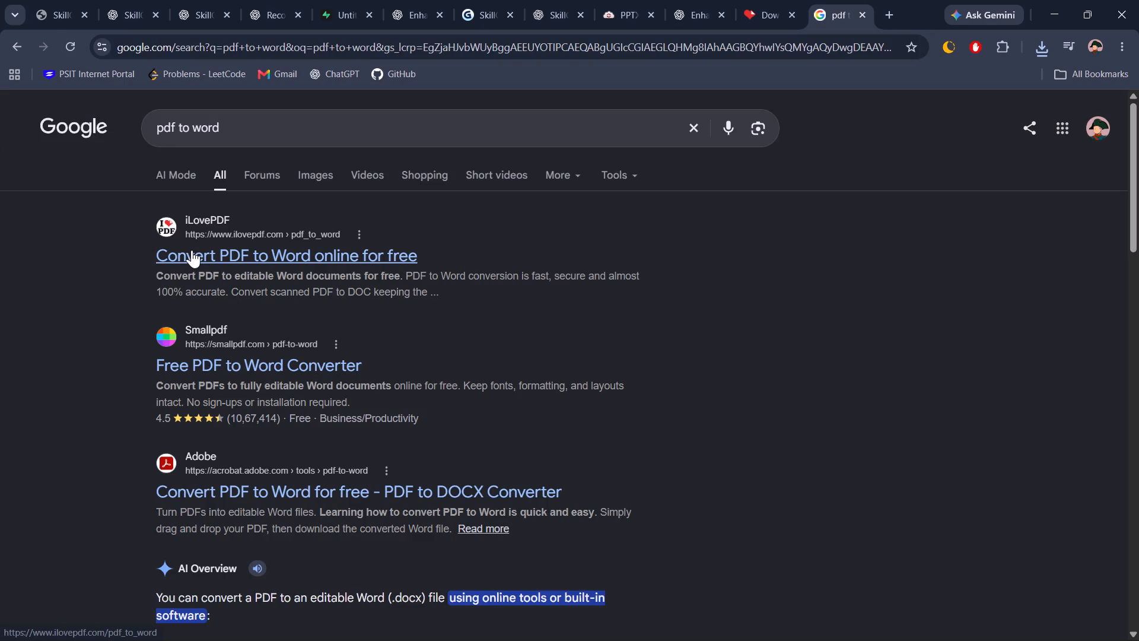
left_click(192, 250)
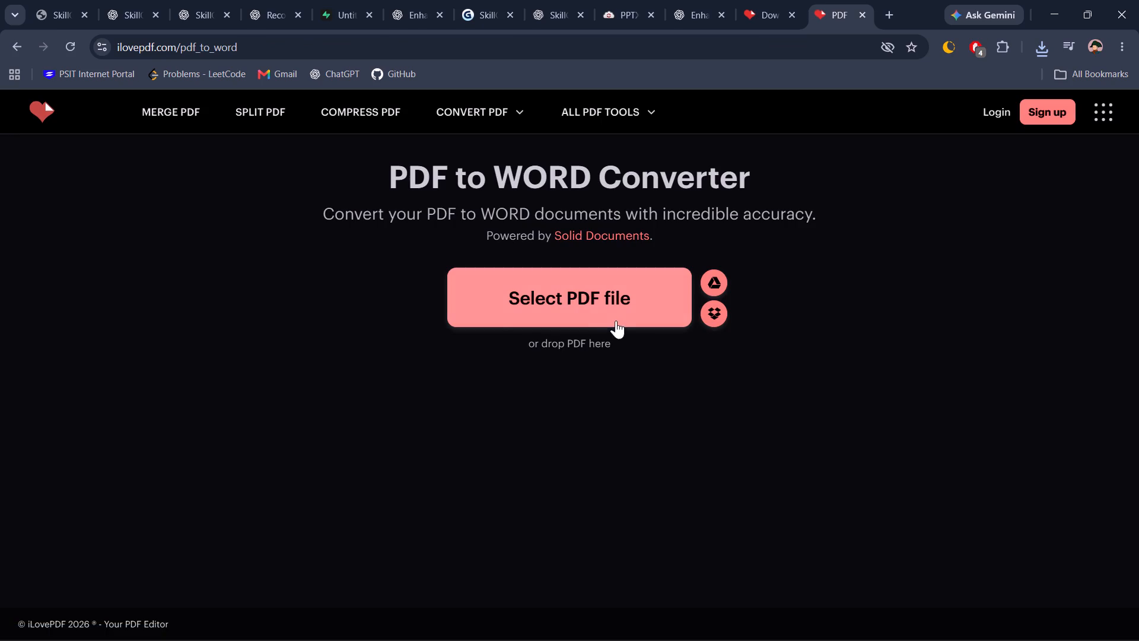
Load the 'SkillCompass Neon Career Intelligence' PDF from the Downloads folder into the converter.
left_click(559, 288)
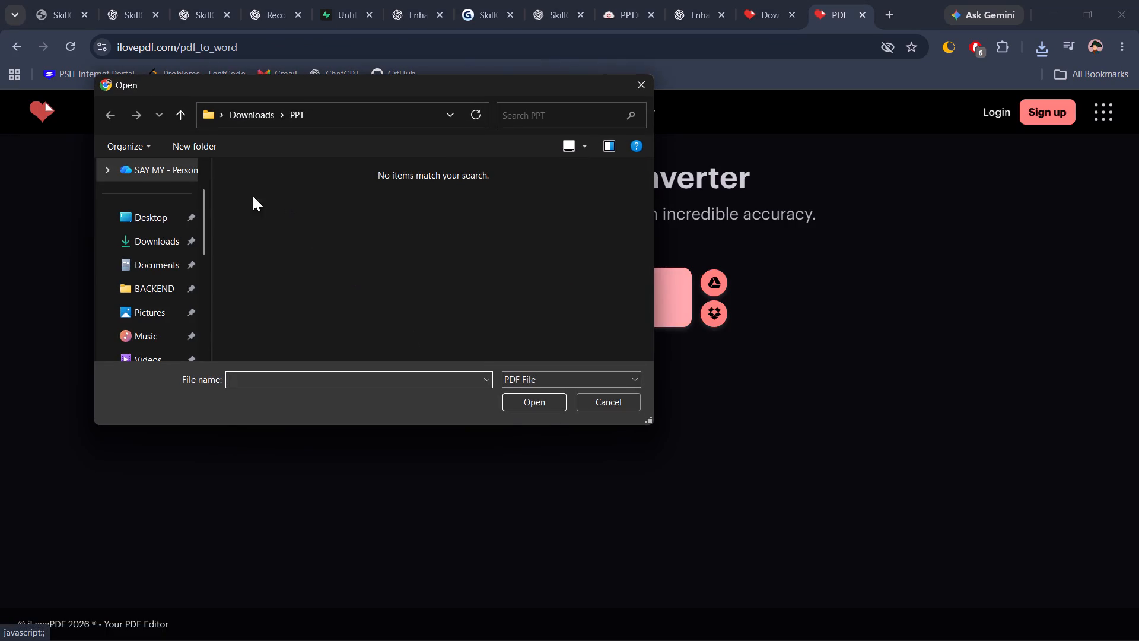
left_click(152, 242)
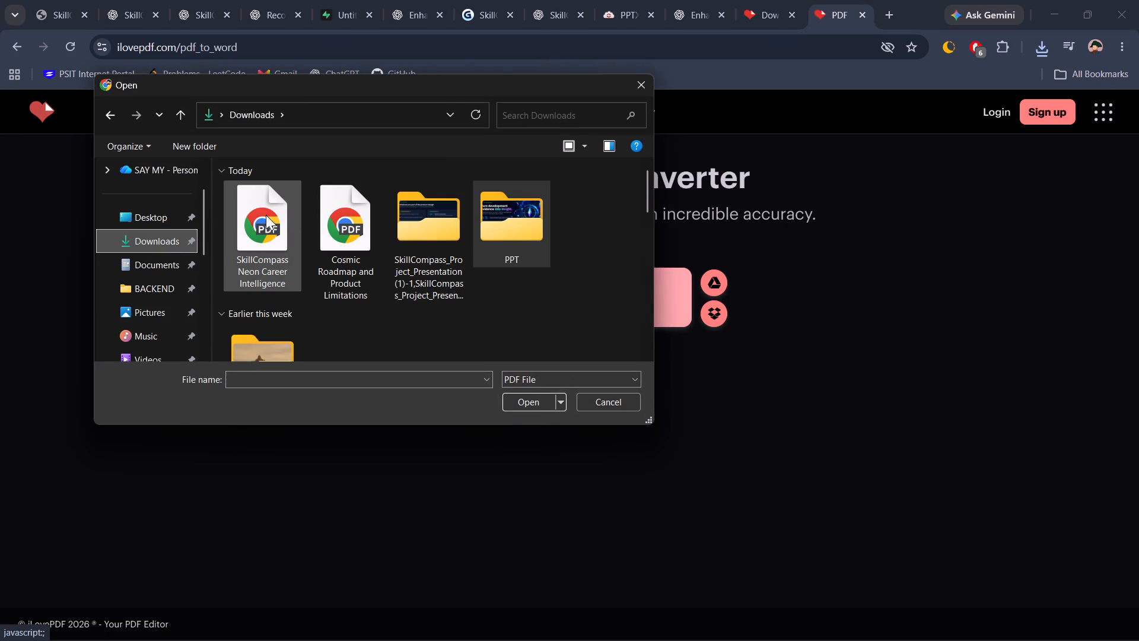
double_click(254, 229)
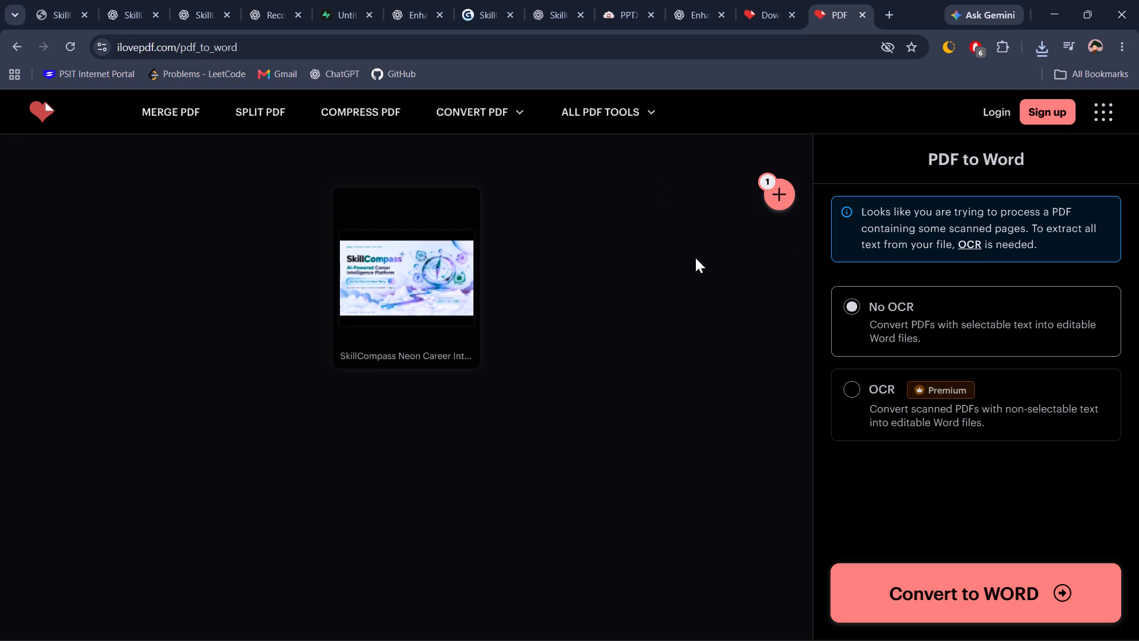
left_click(968, 596)
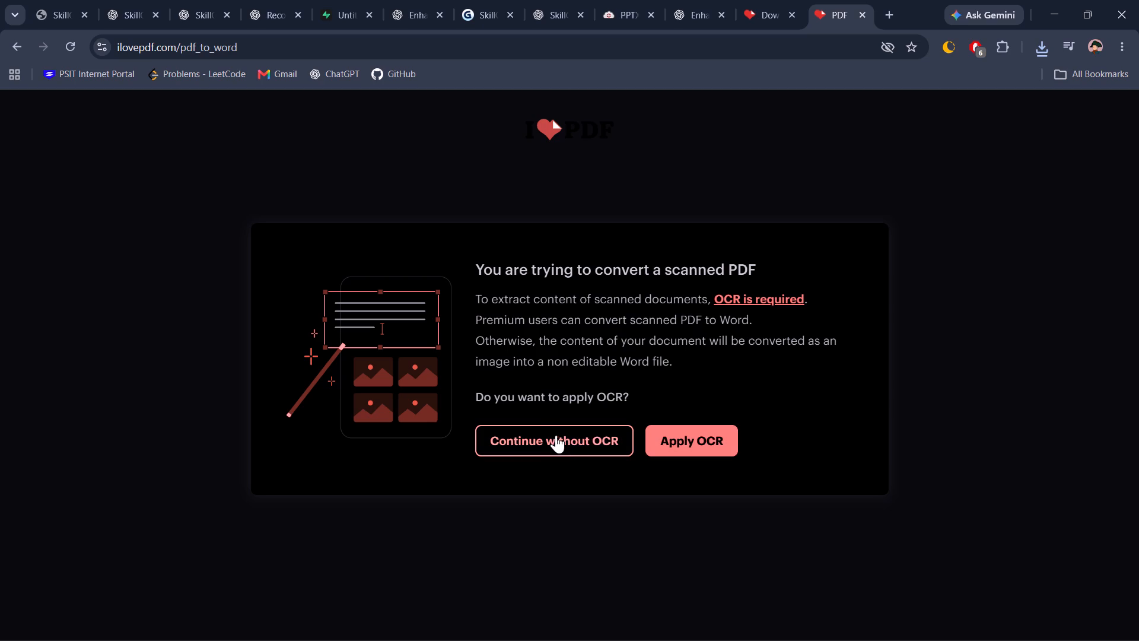
left_click(691, 433)
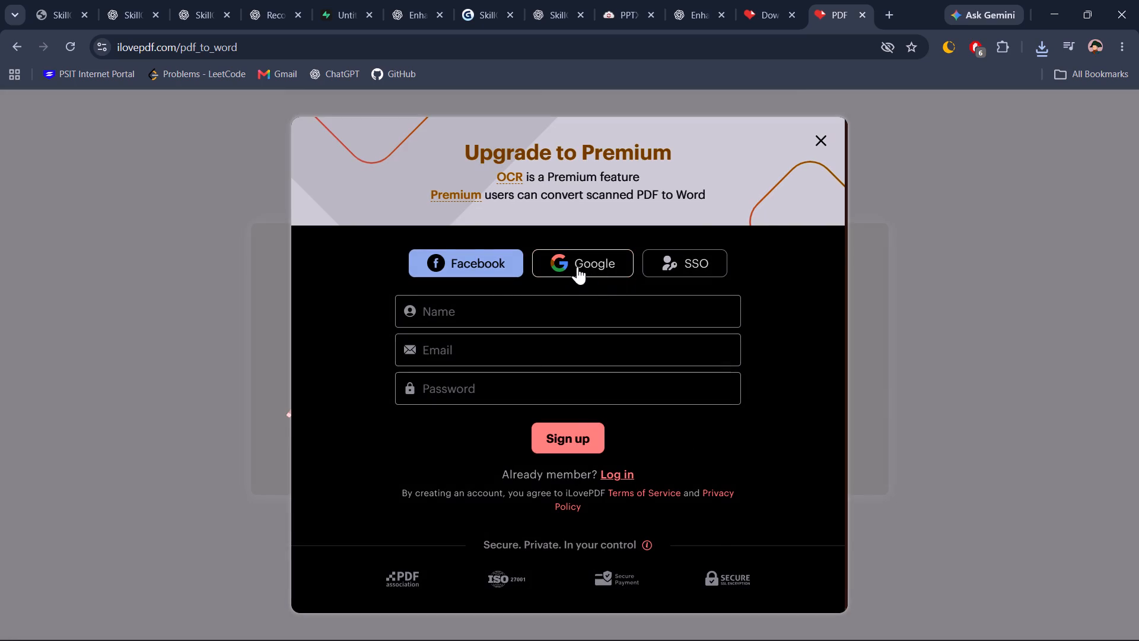
left_click(817, 137)
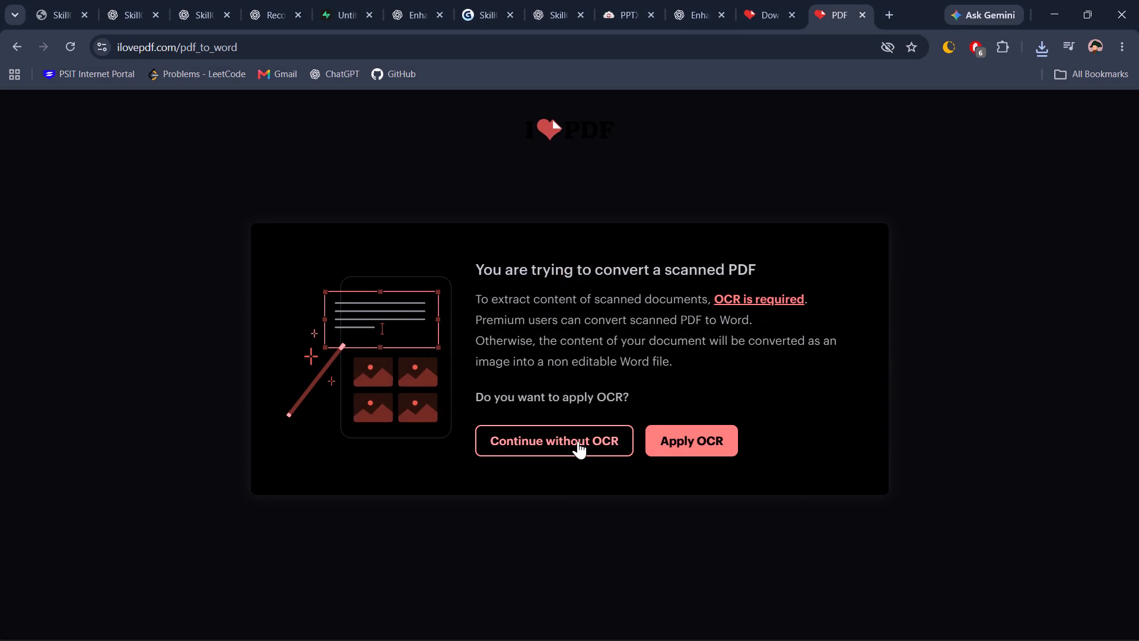
left_click(578, 441)
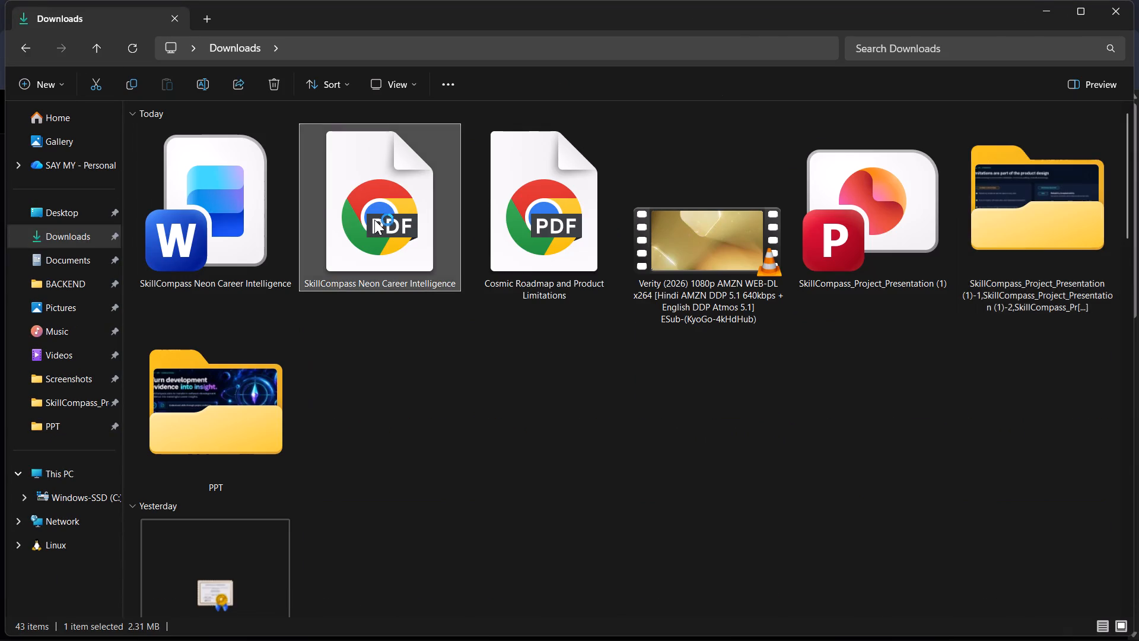
scroll(583, 345, "up", 2)
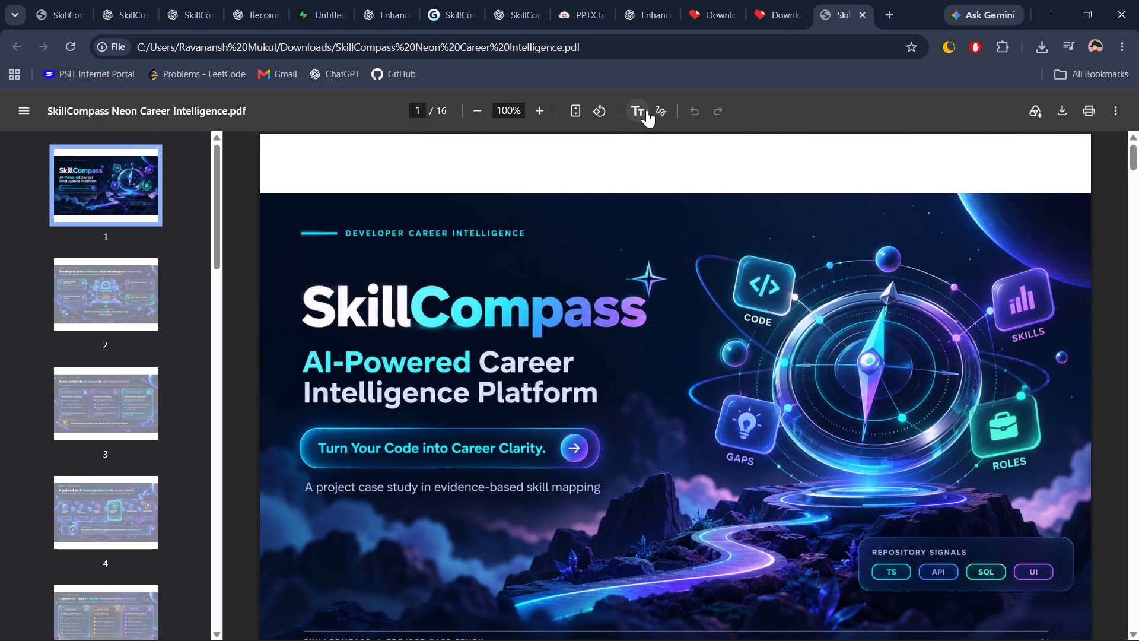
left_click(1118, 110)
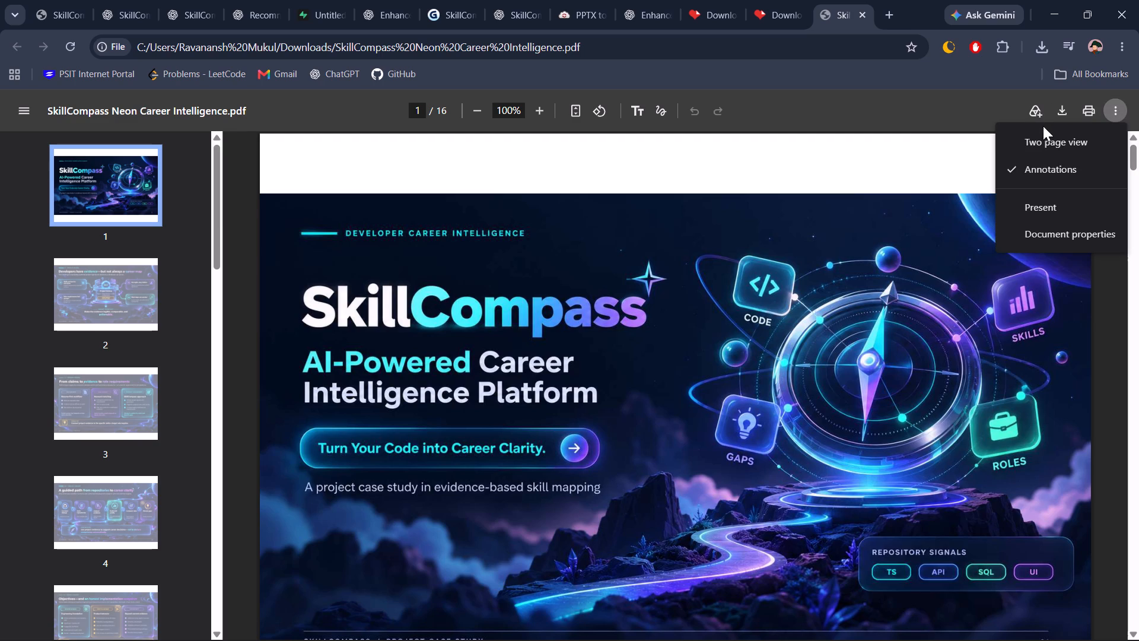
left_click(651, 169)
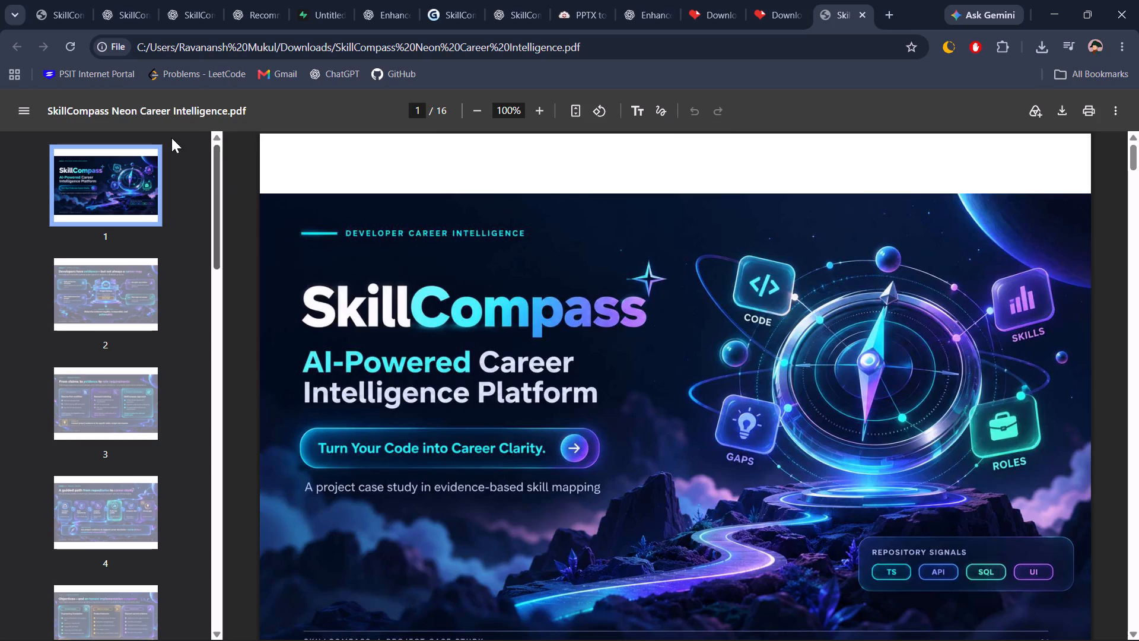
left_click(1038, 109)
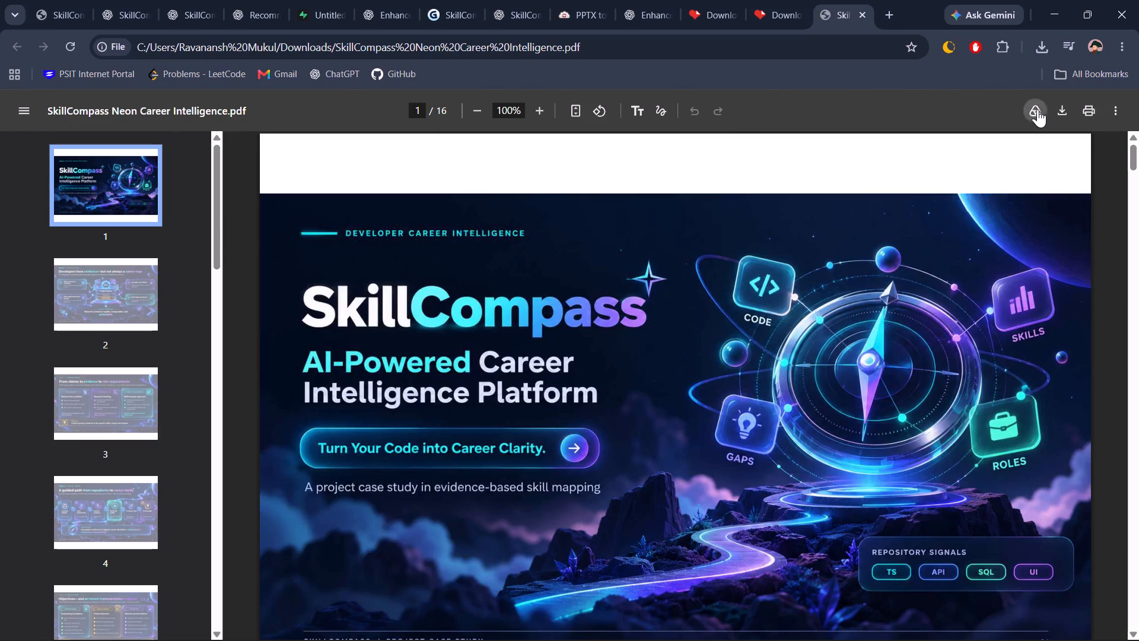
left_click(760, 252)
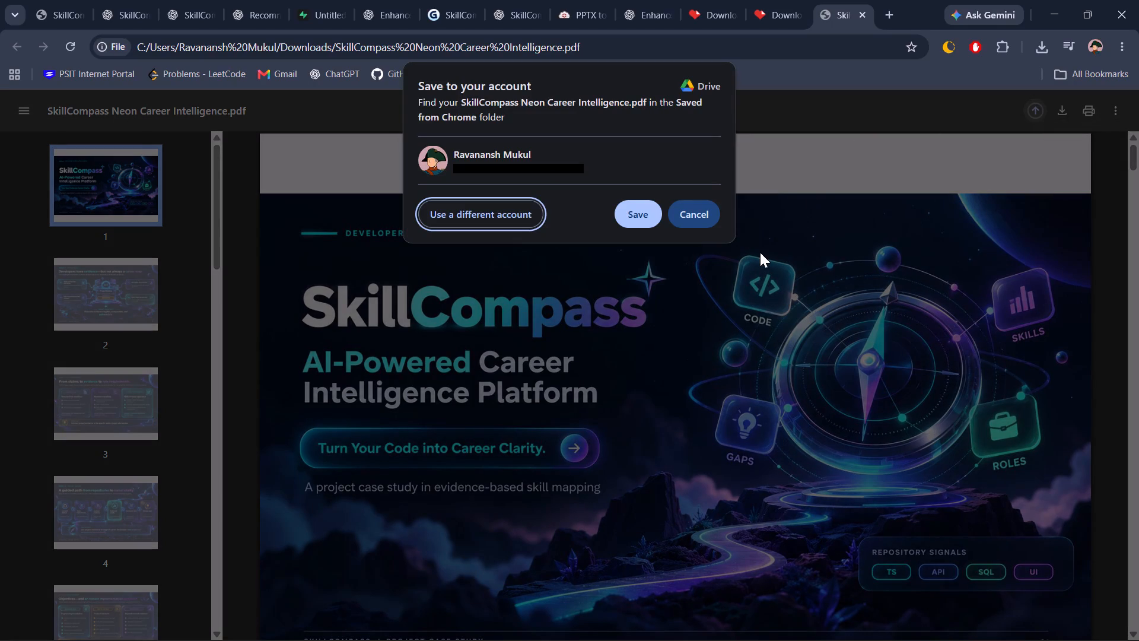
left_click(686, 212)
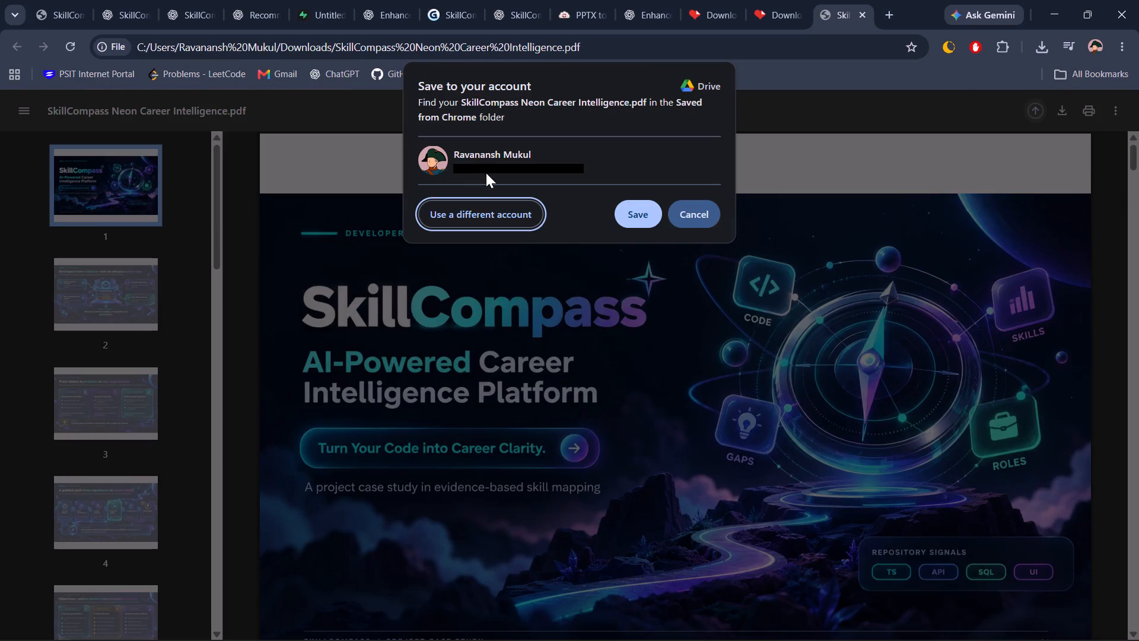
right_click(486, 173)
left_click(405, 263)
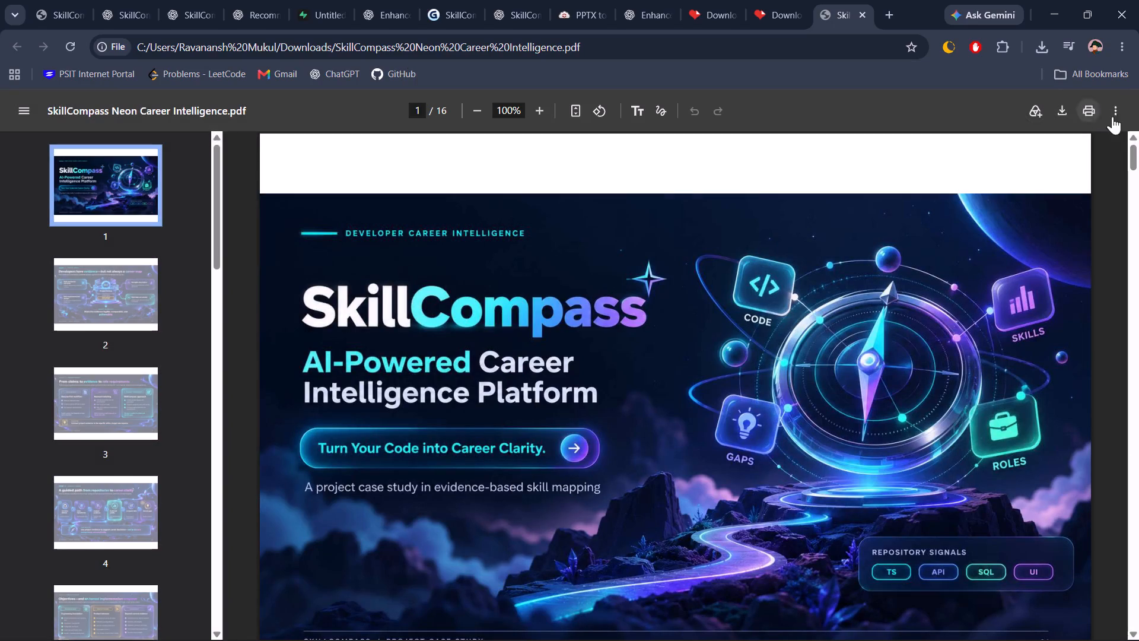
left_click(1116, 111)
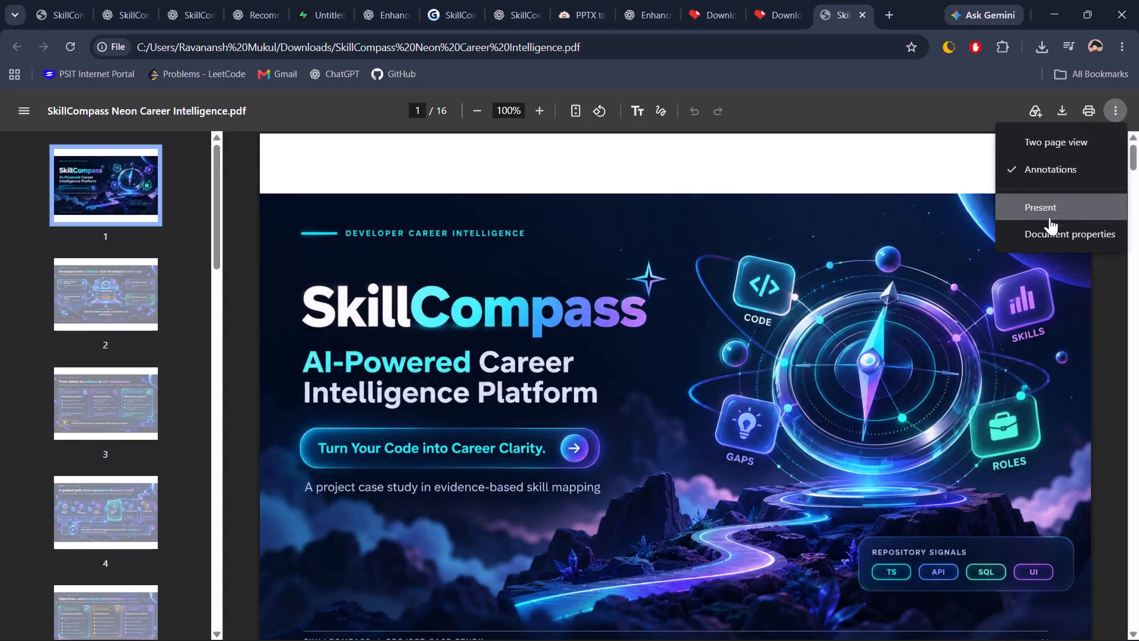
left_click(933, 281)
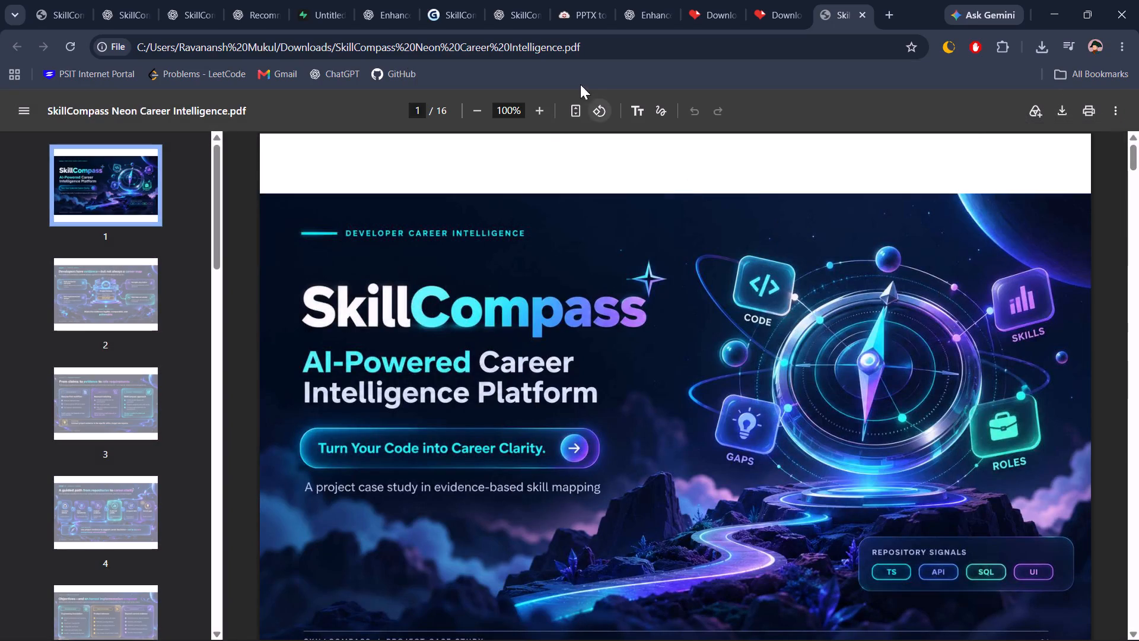
Examine the cover page of the PDF and try to select its slide image inside the white margins.
scroll(665, 264, "down", 2)
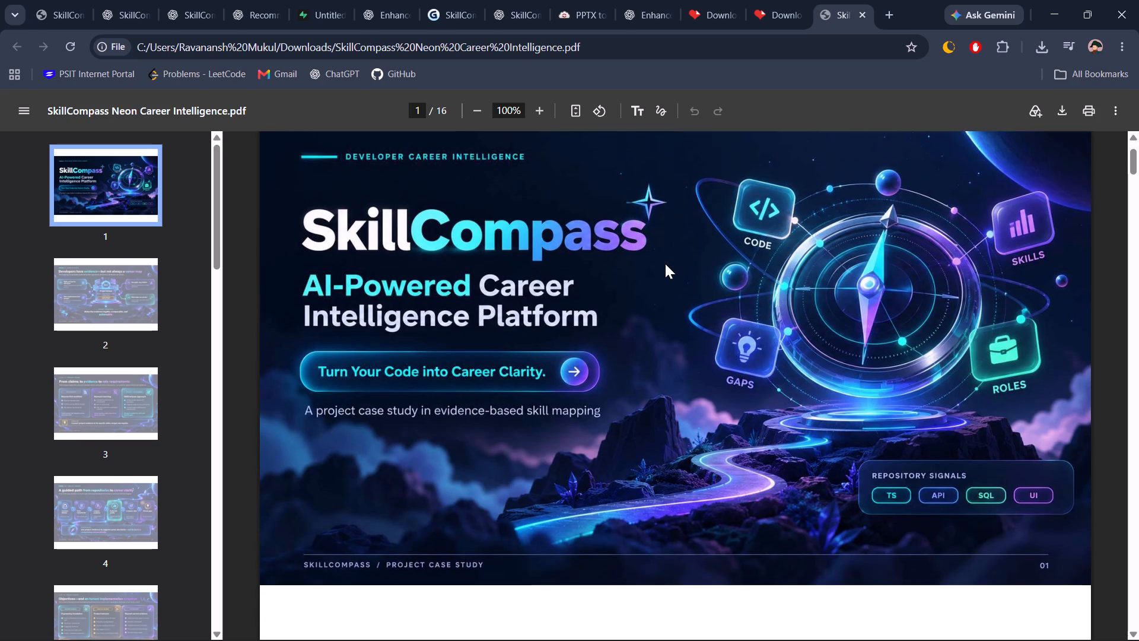
scroll(665, 264, "down", 3)
scroll(665, 264, "up", 6)
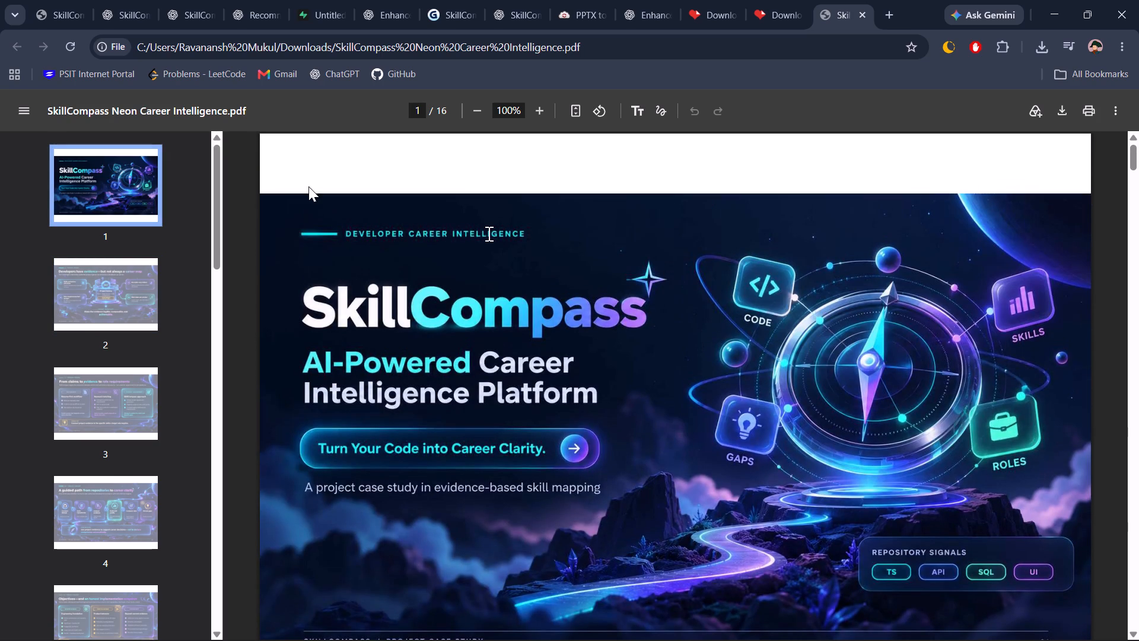
left_click_drag(260, 194, 742, 417)
left_click_drag(742, 417, 624, 253)
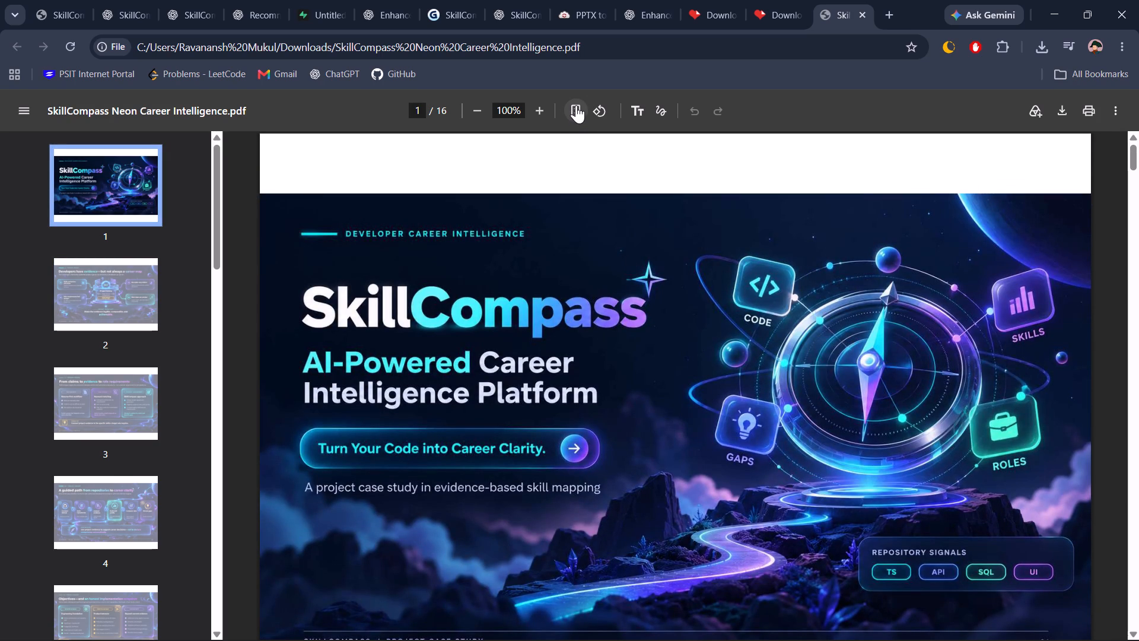
Review the first pages of the PDF, switching from fit-to-page to fit-to-width view.
left_click(576, 105)
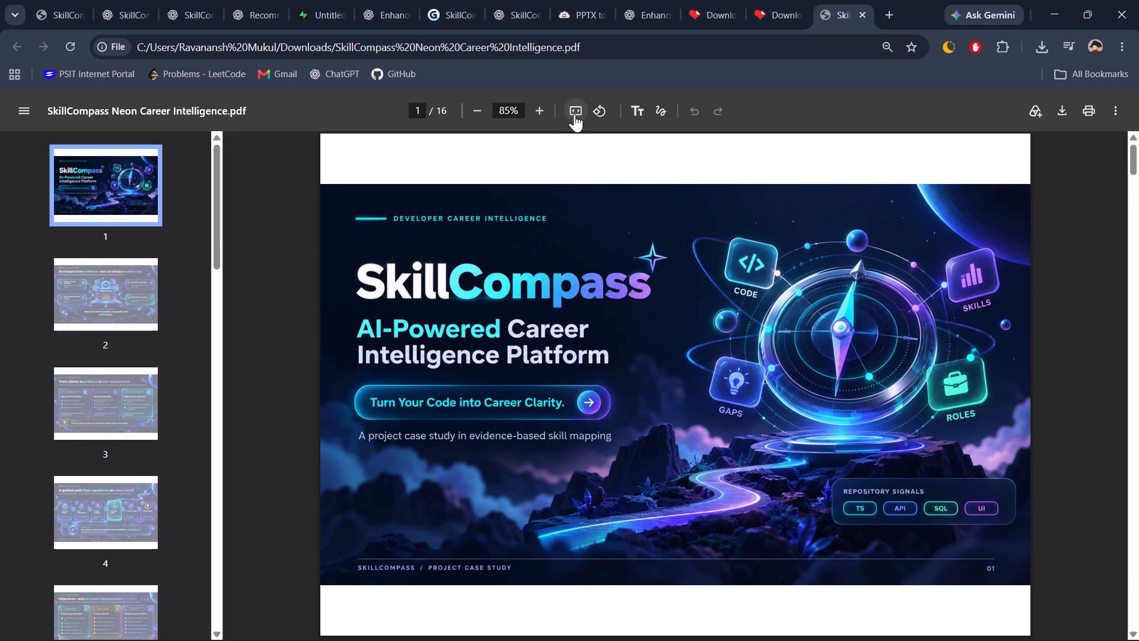
left_click(574, 106)
scroll(687, 284, "down", 3)
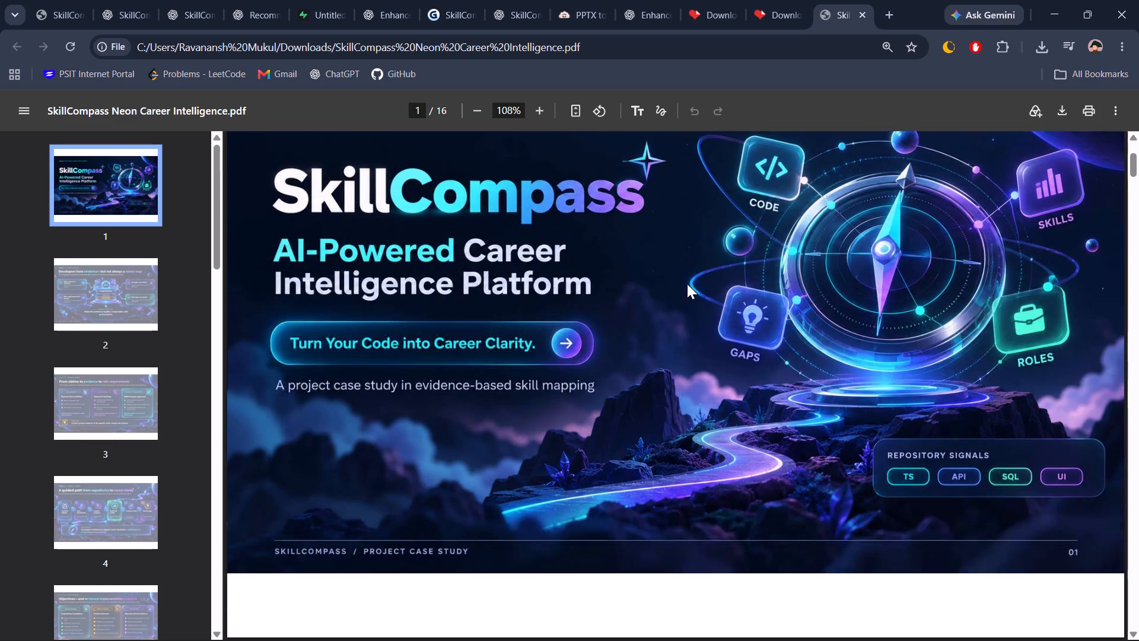
scroll(687, 284, "down", 5)
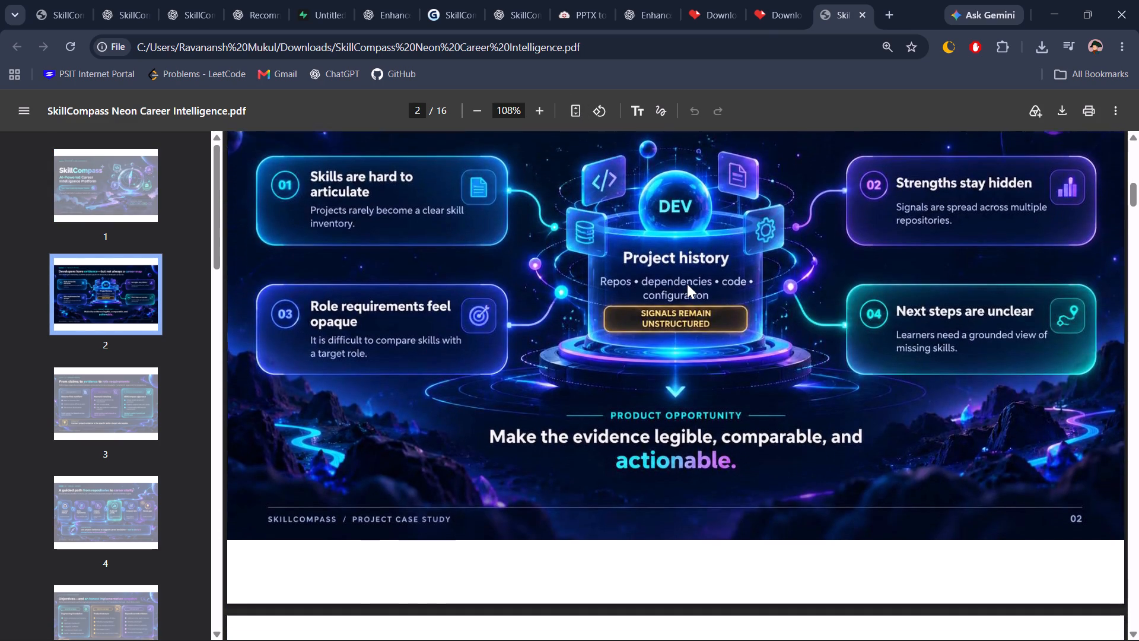
scroll(687, 284, "down", 1)
Check the PDF's print preview, dismiss it without printing, and return to the first page.
left_click(1090, 107)
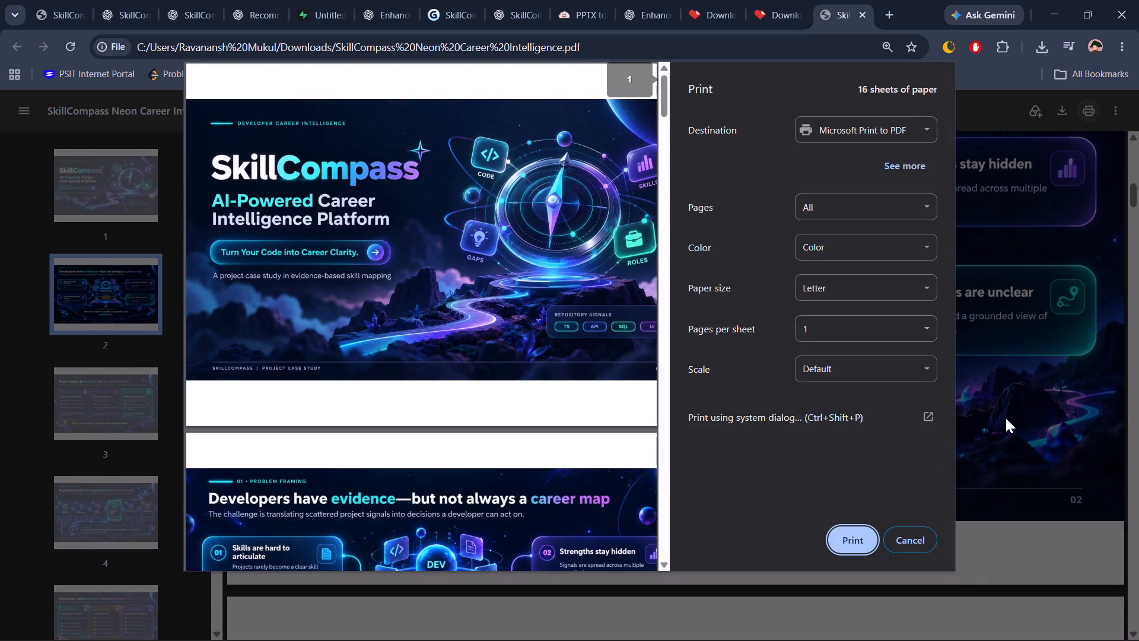
left_click(906, 546)
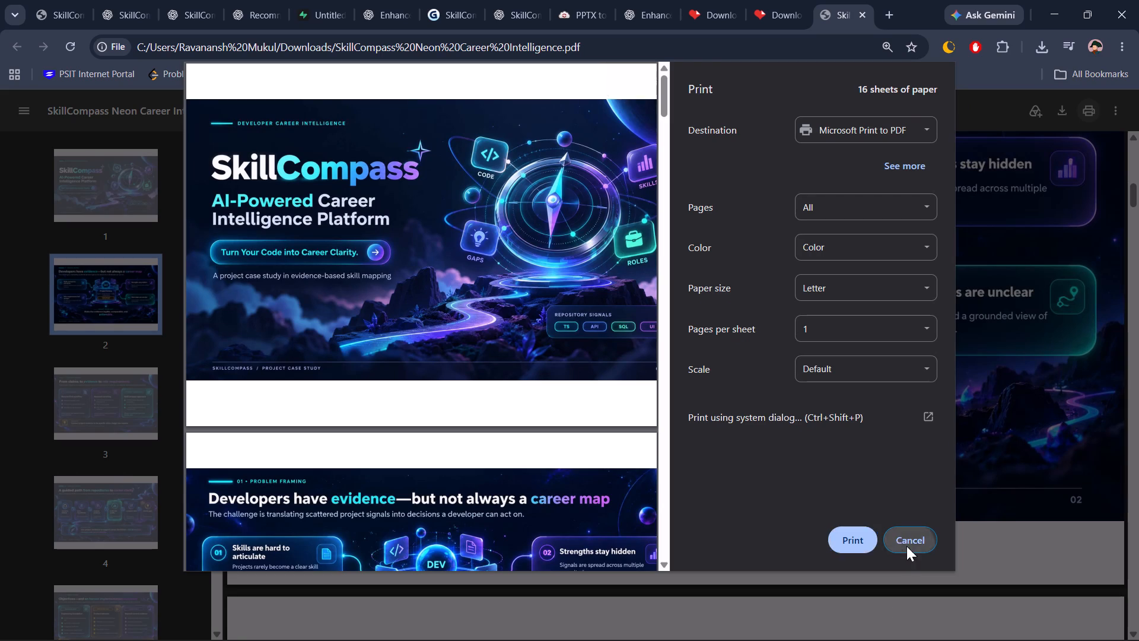
scroll(698, 299, "up", 11)
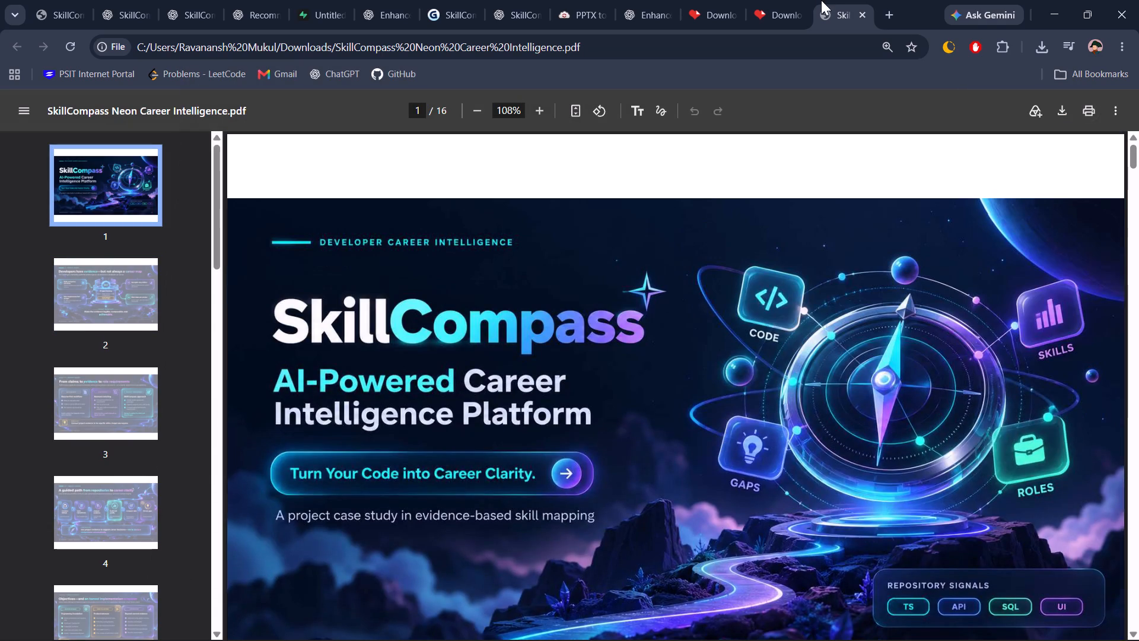
Search Google for 'crop pdf' in a new browser tab and open iLovePDF's Crop PDF tool.
left_click(888, 12)
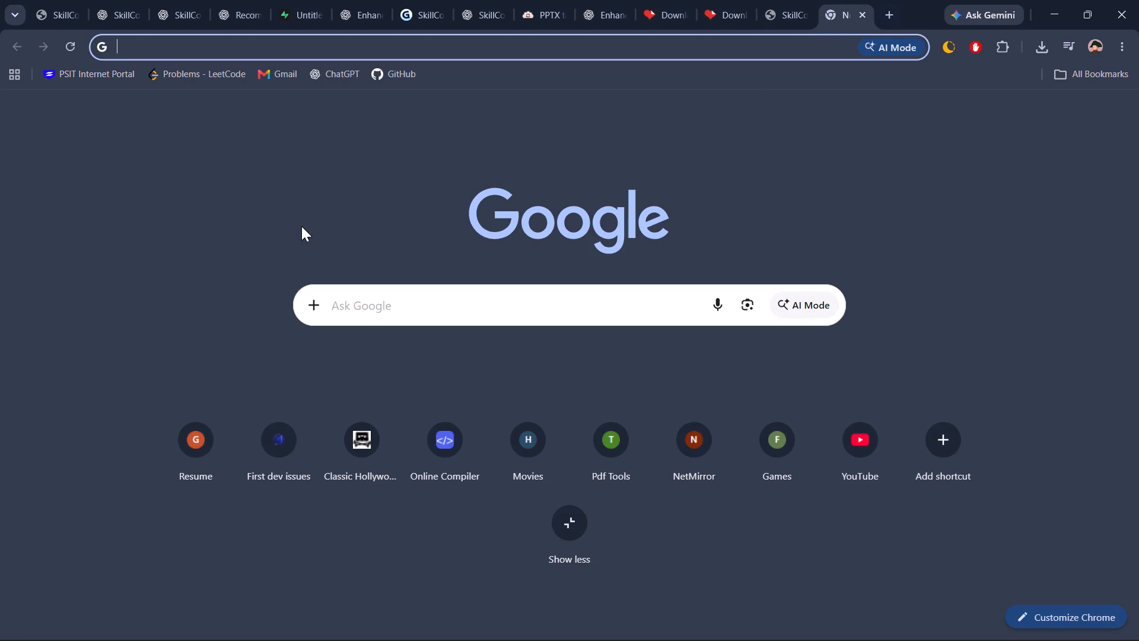
key("c")
type("rop")
key("space")
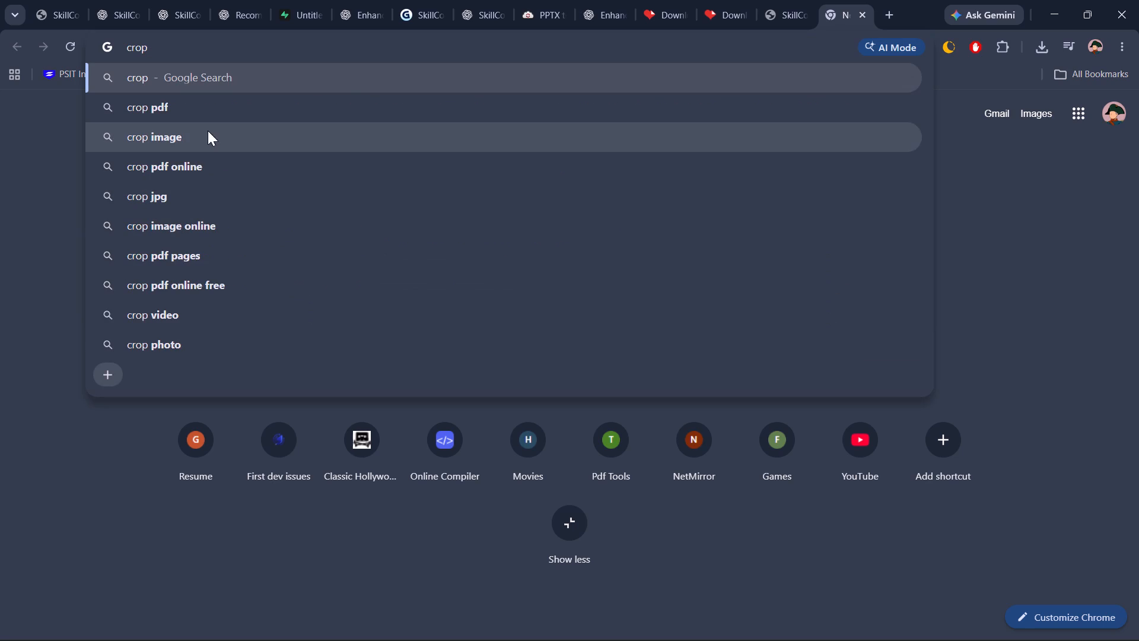
left_click(182, 103)
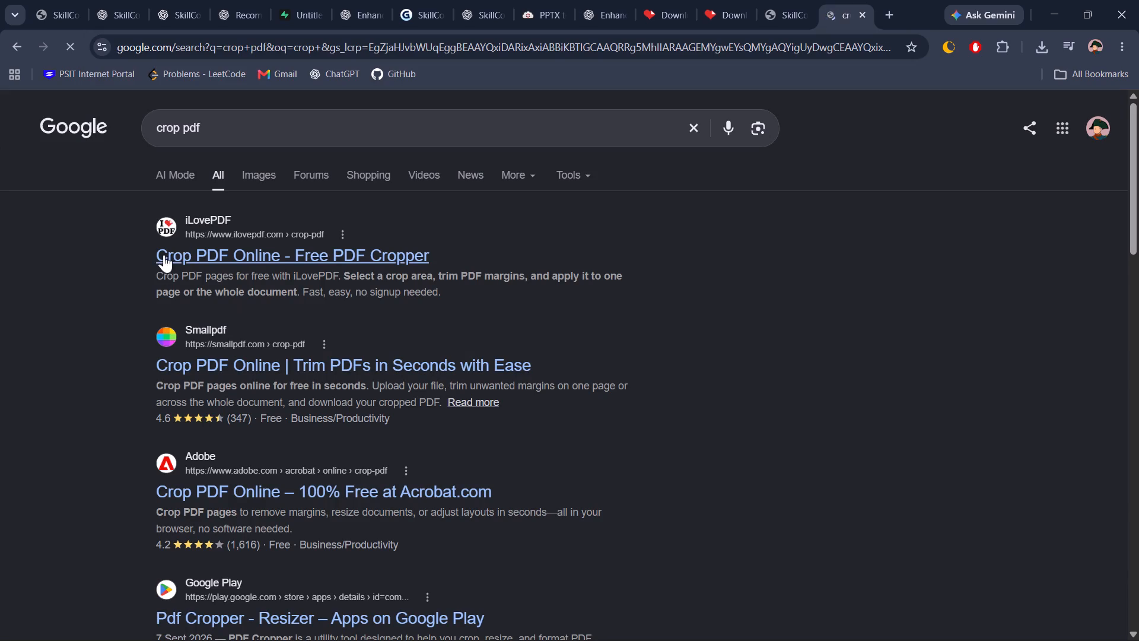
left_click(177, 256)
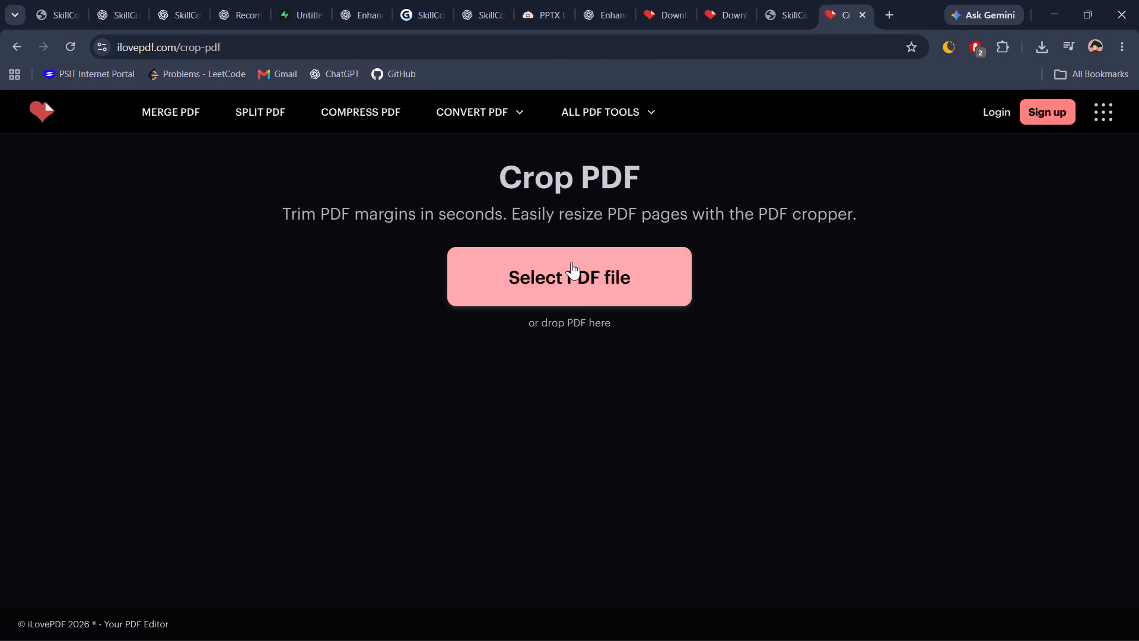
Load the 'SkillCompass Neon Career Intelligence' PDF from the Downloads folder into the cropper.
left_click(571, 258)
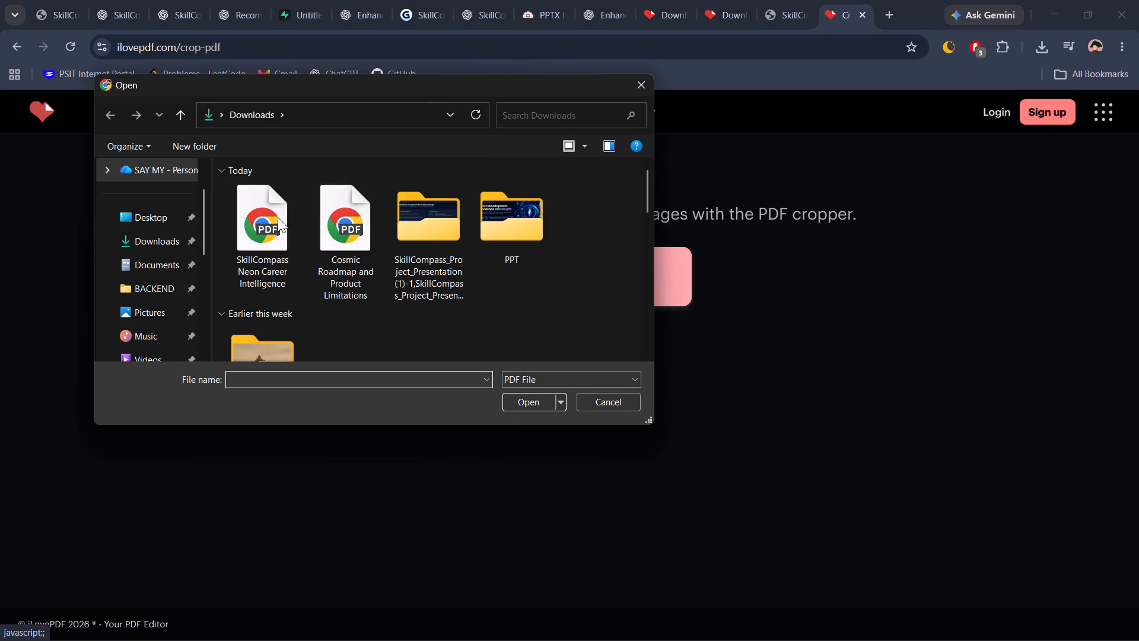
double_click(262, 212)
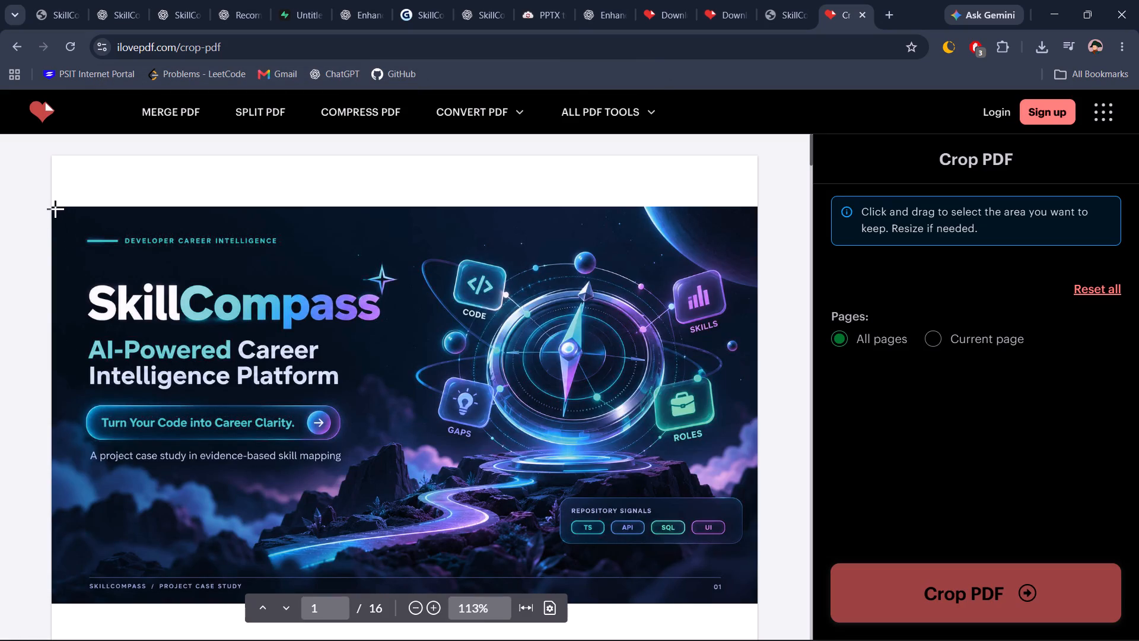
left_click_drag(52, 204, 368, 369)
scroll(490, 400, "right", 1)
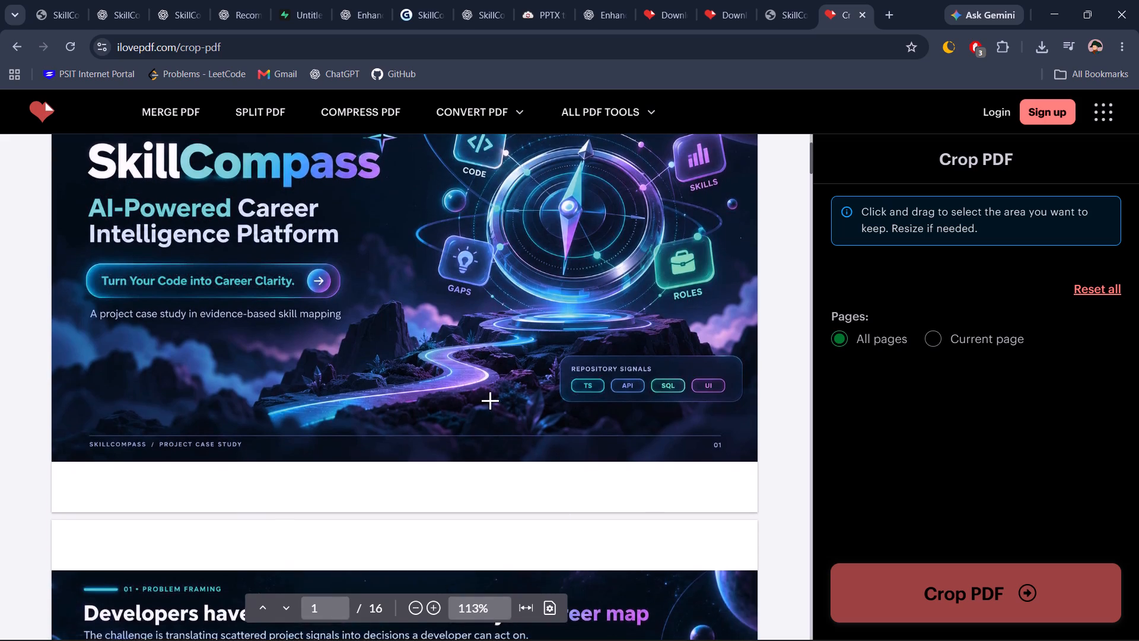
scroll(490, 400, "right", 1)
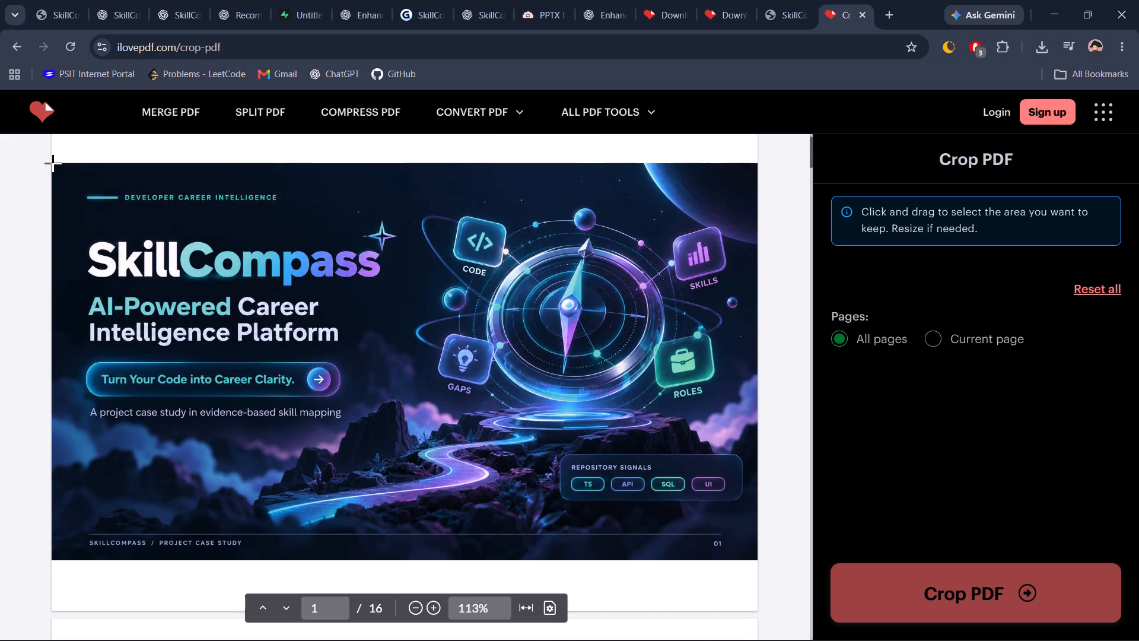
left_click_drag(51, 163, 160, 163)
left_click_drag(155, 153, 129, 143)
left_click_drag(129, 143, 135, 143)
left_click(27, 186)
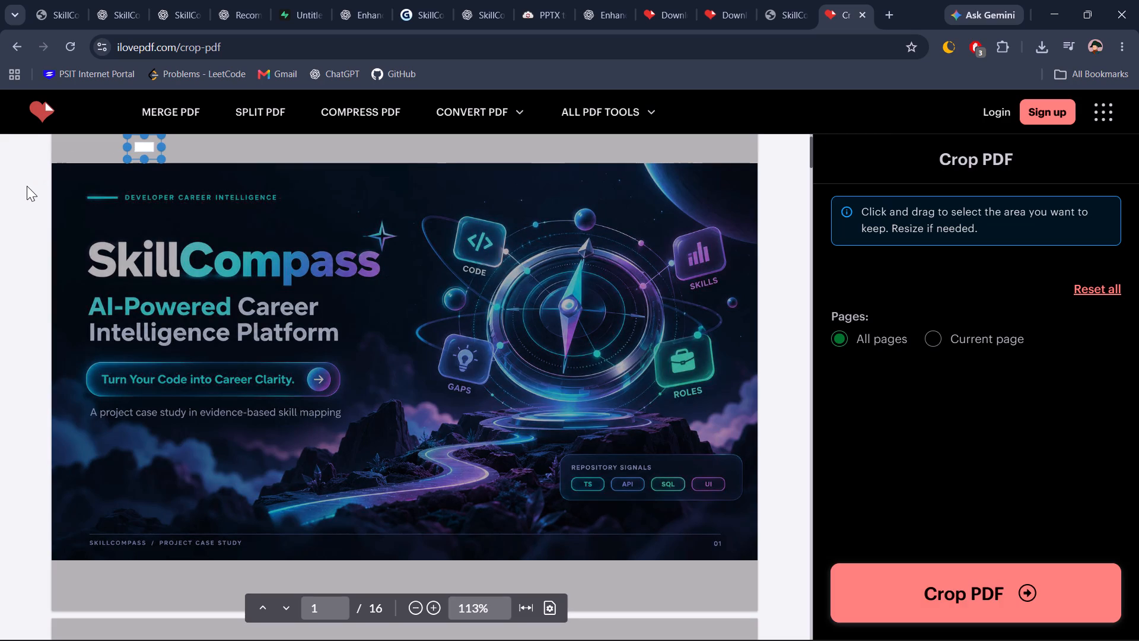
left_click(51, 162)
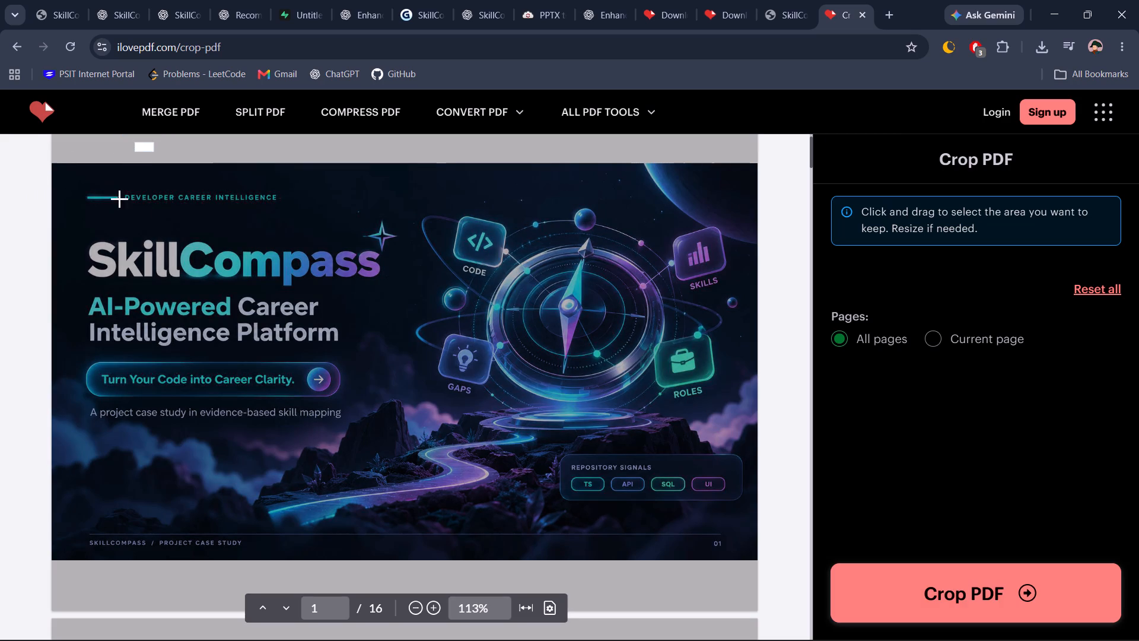
Draw a crop area around the whole slide image on page 1, excluding the white bands above and below it.
left_click_drag(52, 163, 306, 439)
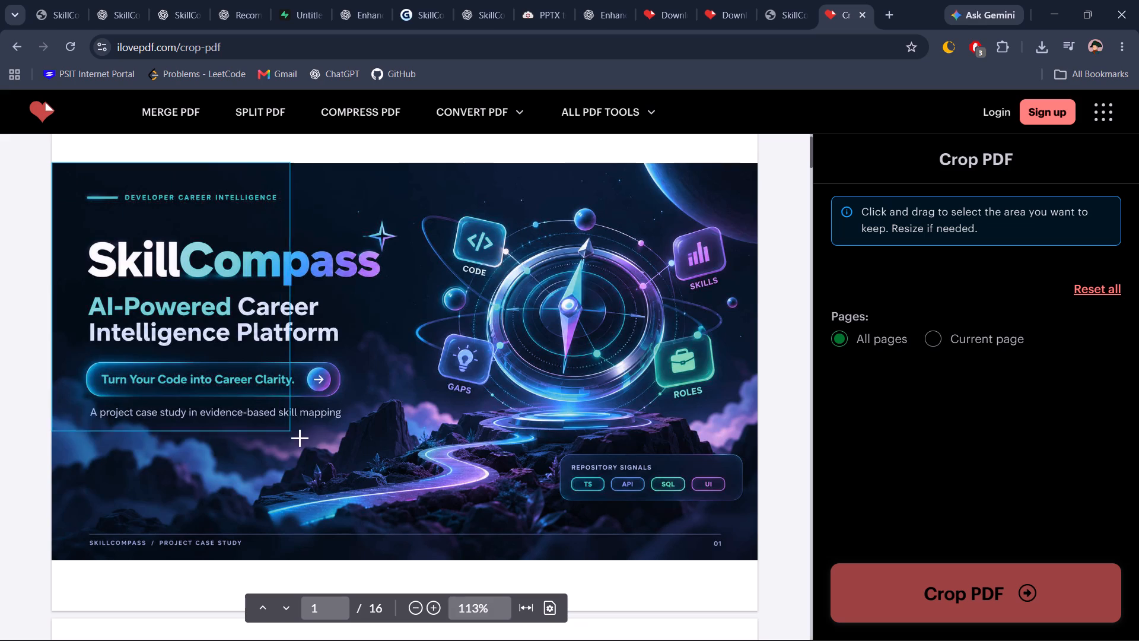
left_click_drag(306, 439, 394, 561)
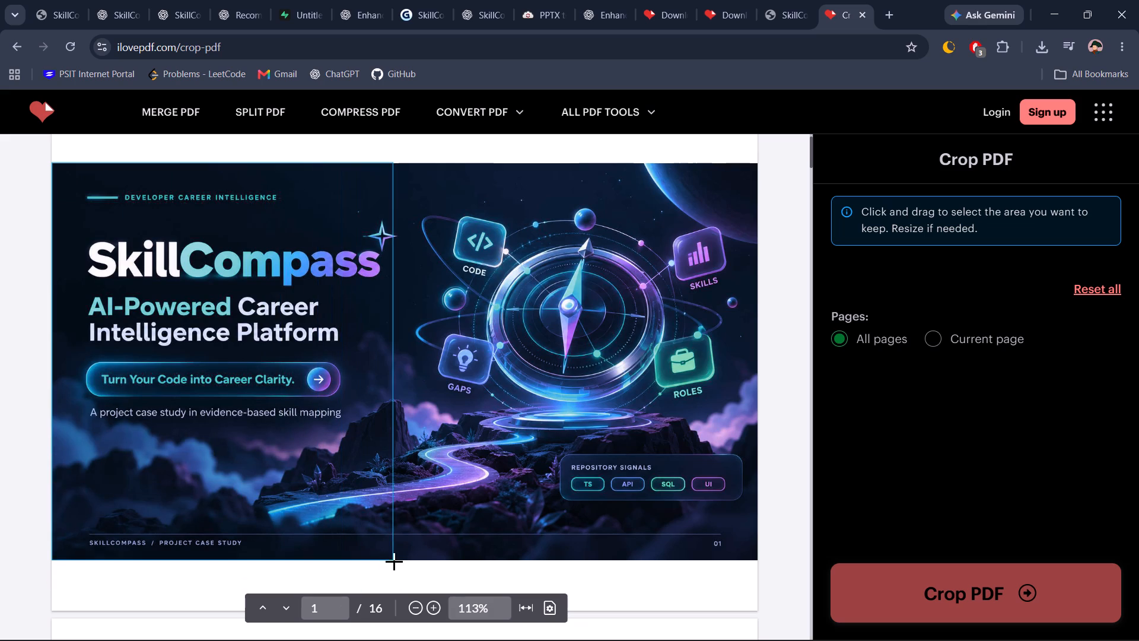
left_click_drag(394, 561, 416, 561)
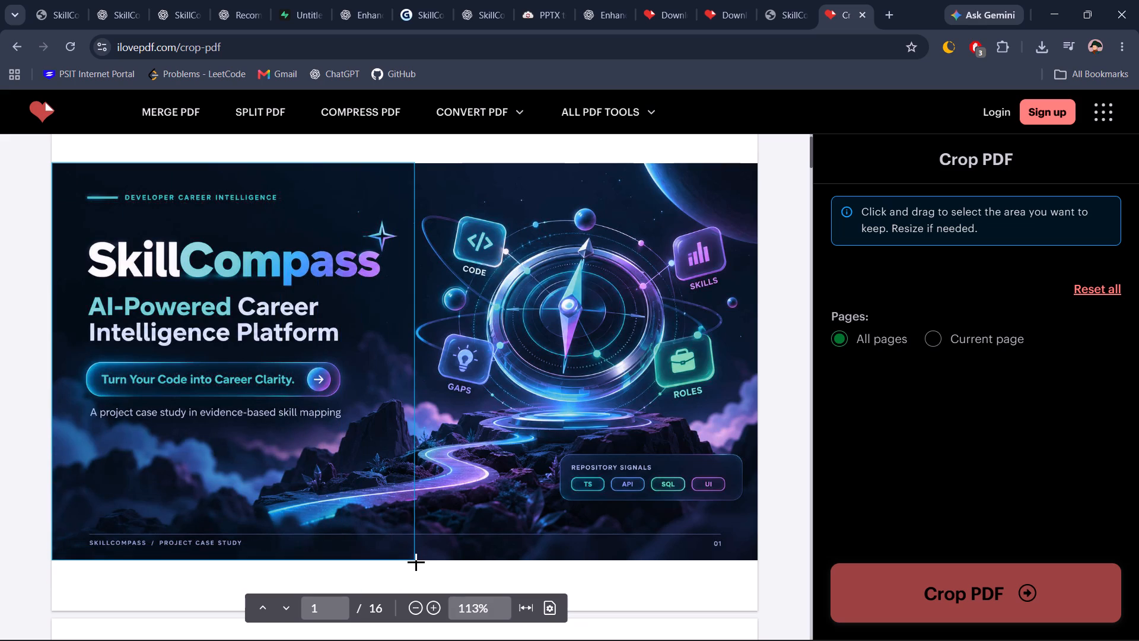
left_click_drag(416, 561, 708, 557)
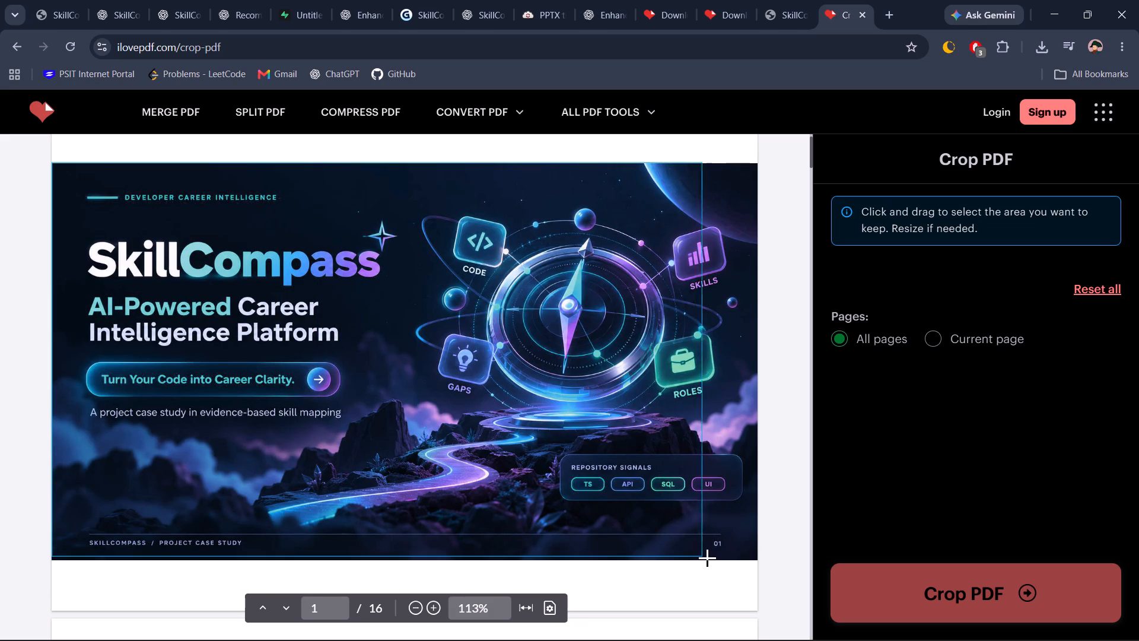
left_click_drag(708, 557, 787, 557)
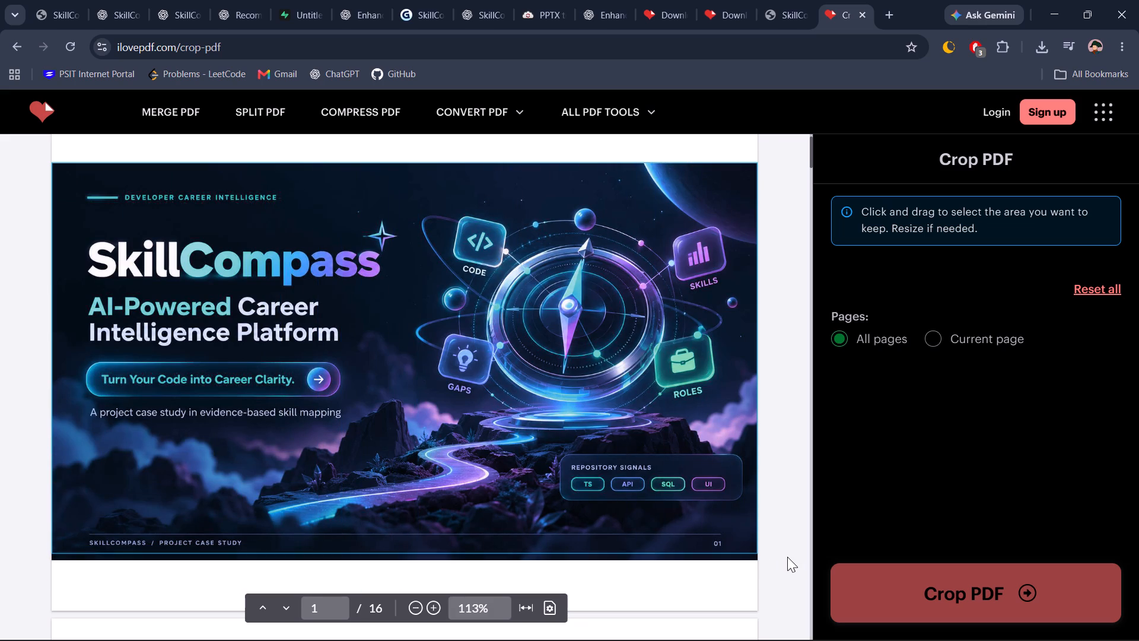
left_click_drag(787, 557, 787, 561)
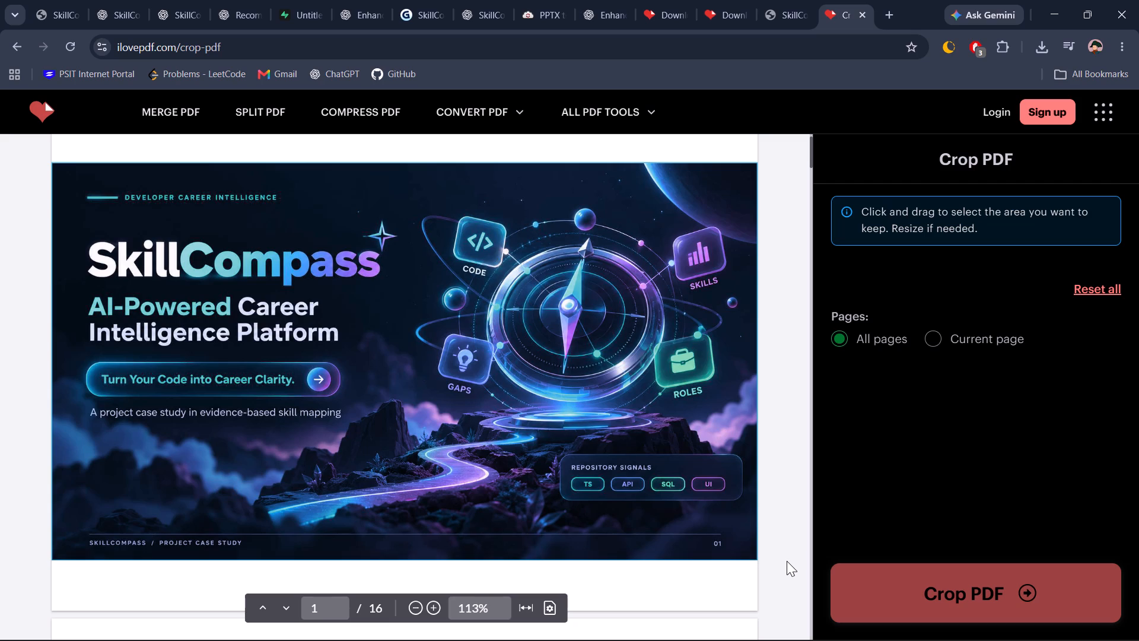
left_click_drag(787, 561, 787, 561)
left_click_drag(787, 561, 787, 561)
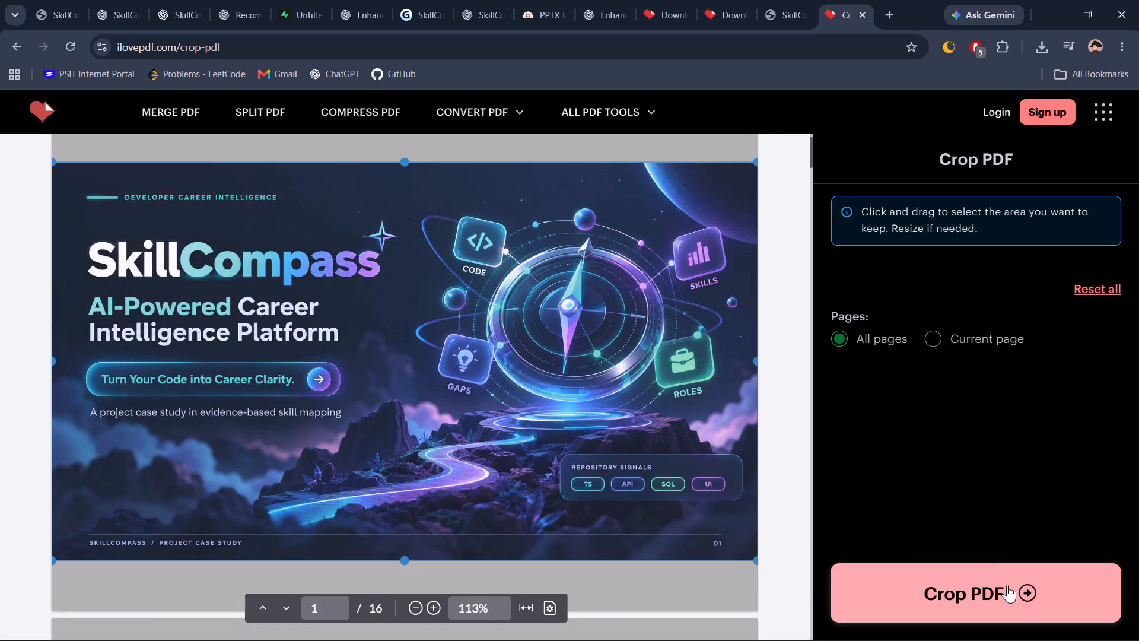
Check the crop frame on the following pages, crop all pages of the PDF and download the result.
scroll(771, 428, "down", 3)
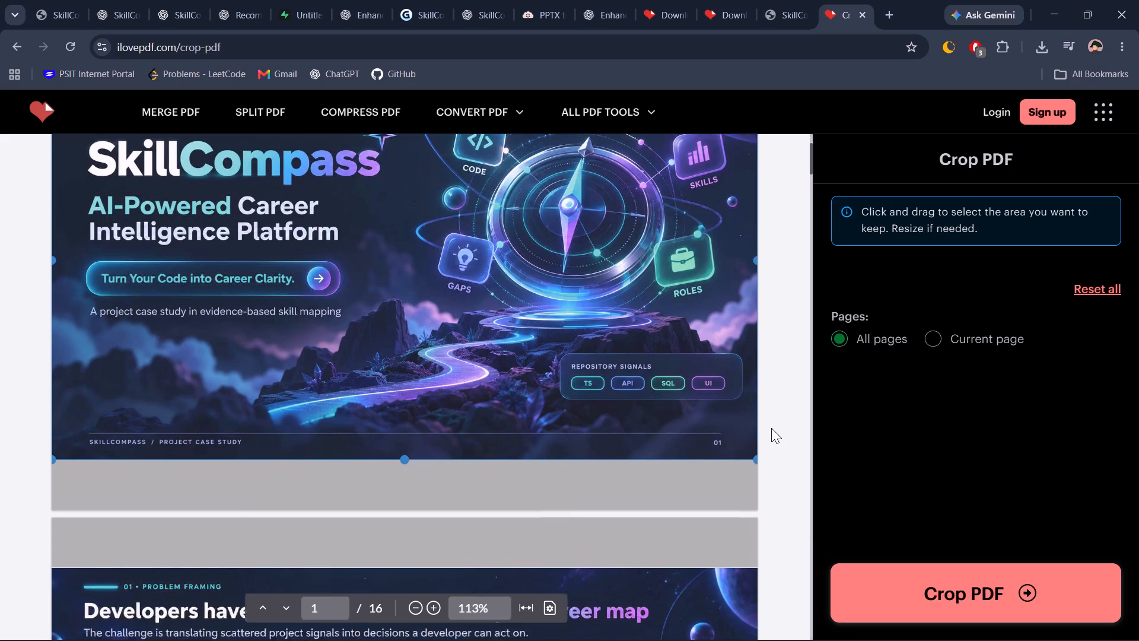
scroll(771, 428, "down", 6)
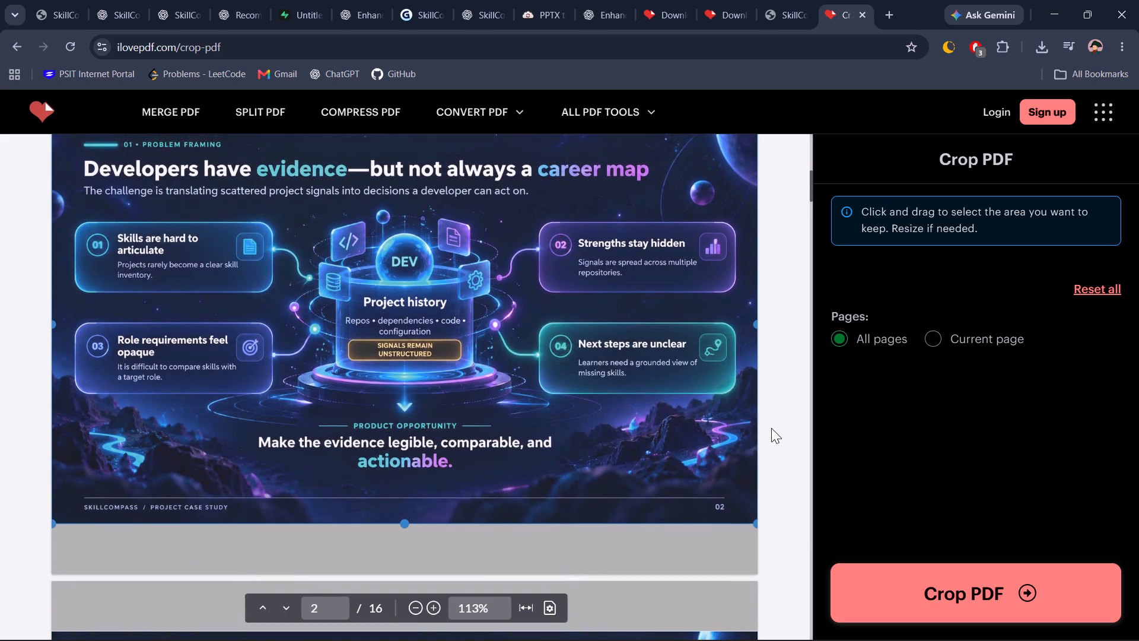
scroll(771, 428, "down", 2)
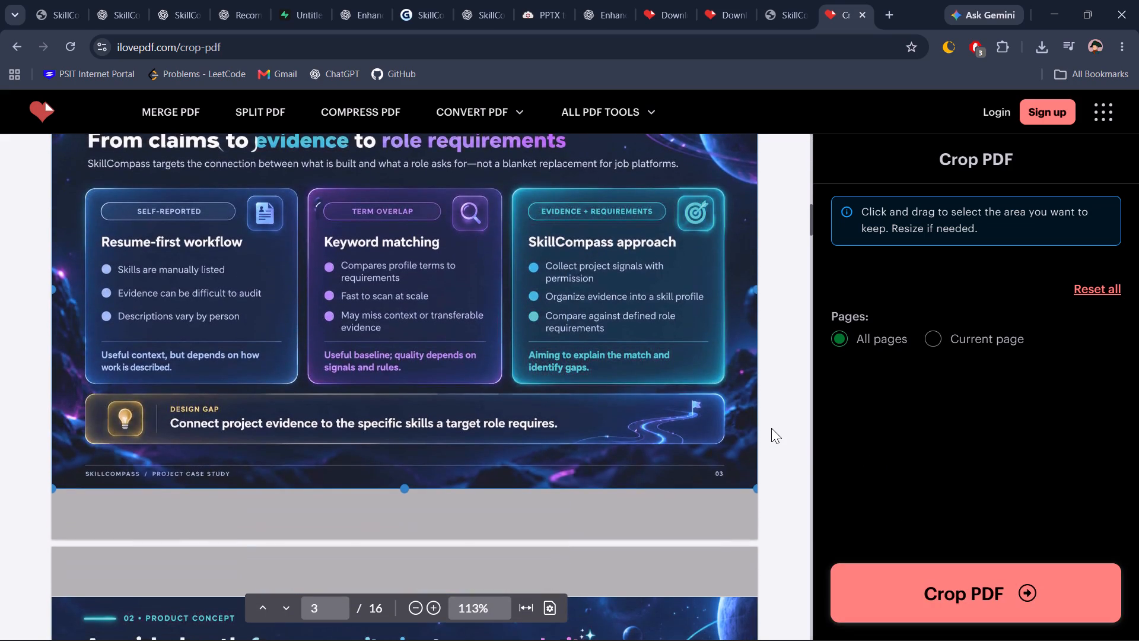
left_click(970, 596)
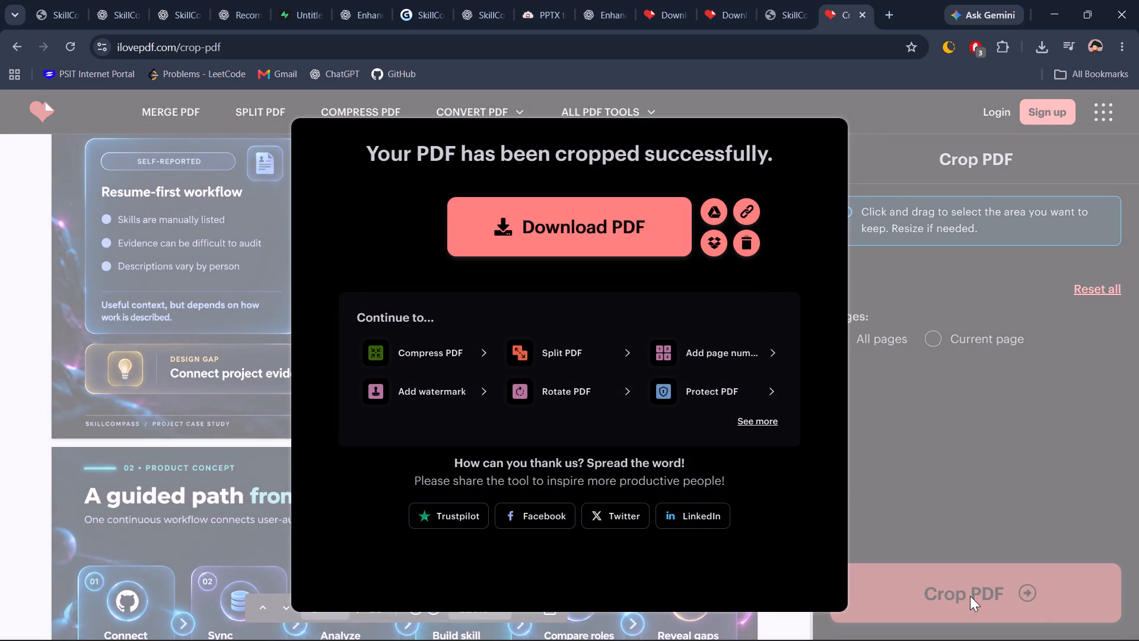
left_click(572, 226)
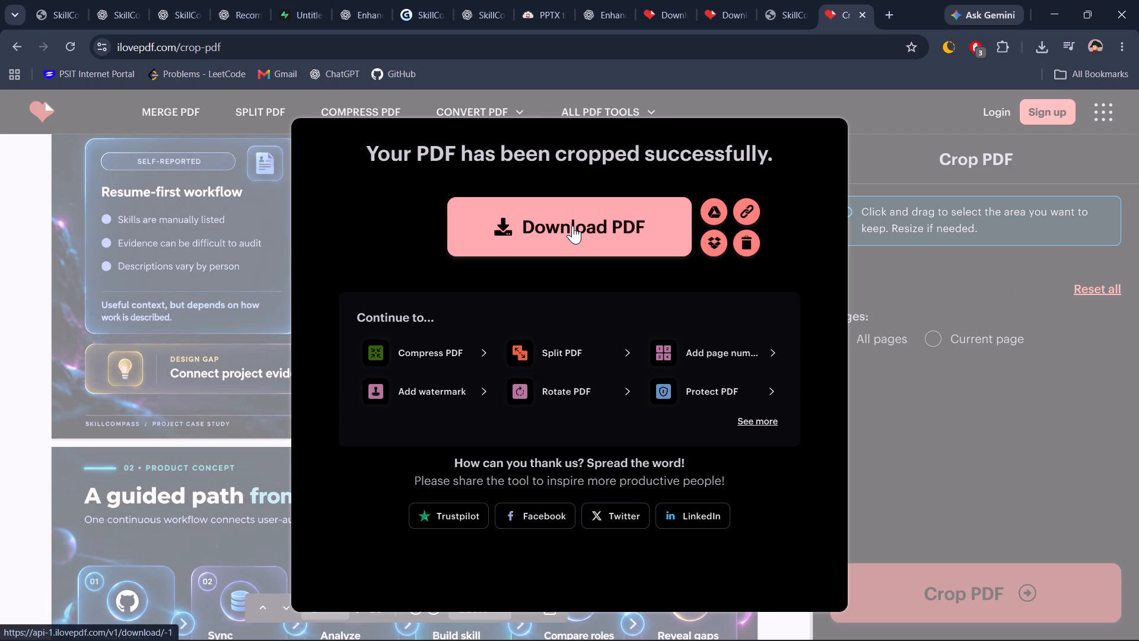
left_click(984, 402)
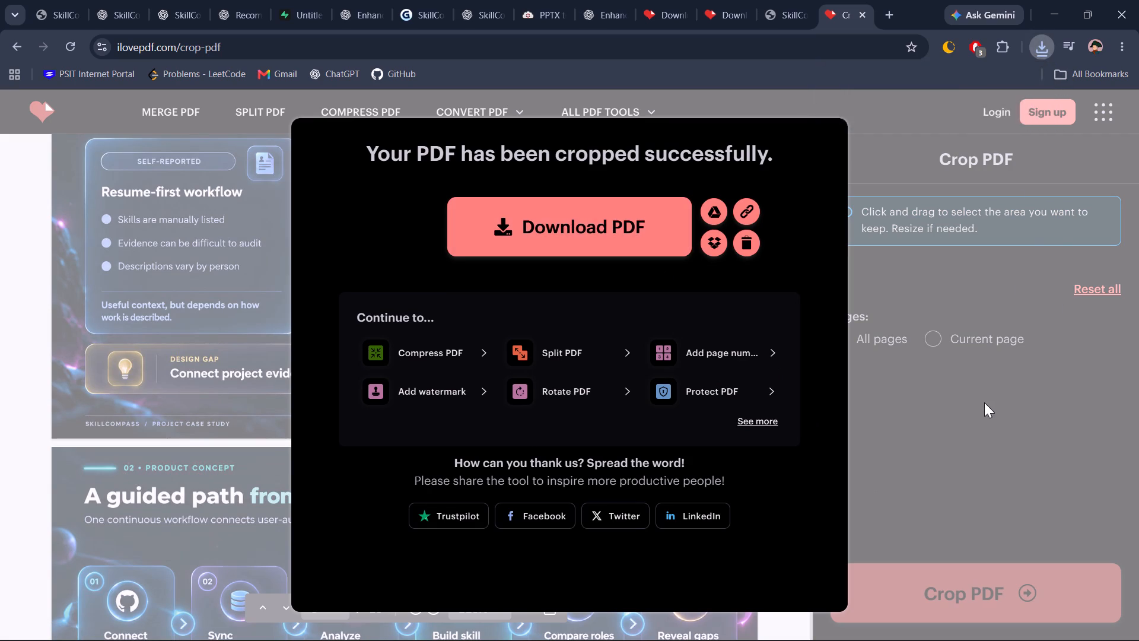
Convert the 'SkillCompass Neon Career Intelligence_cropped' PDF to a Word document with iLovePDF's PDF to Word converter and download it.
left_click(722, 12)
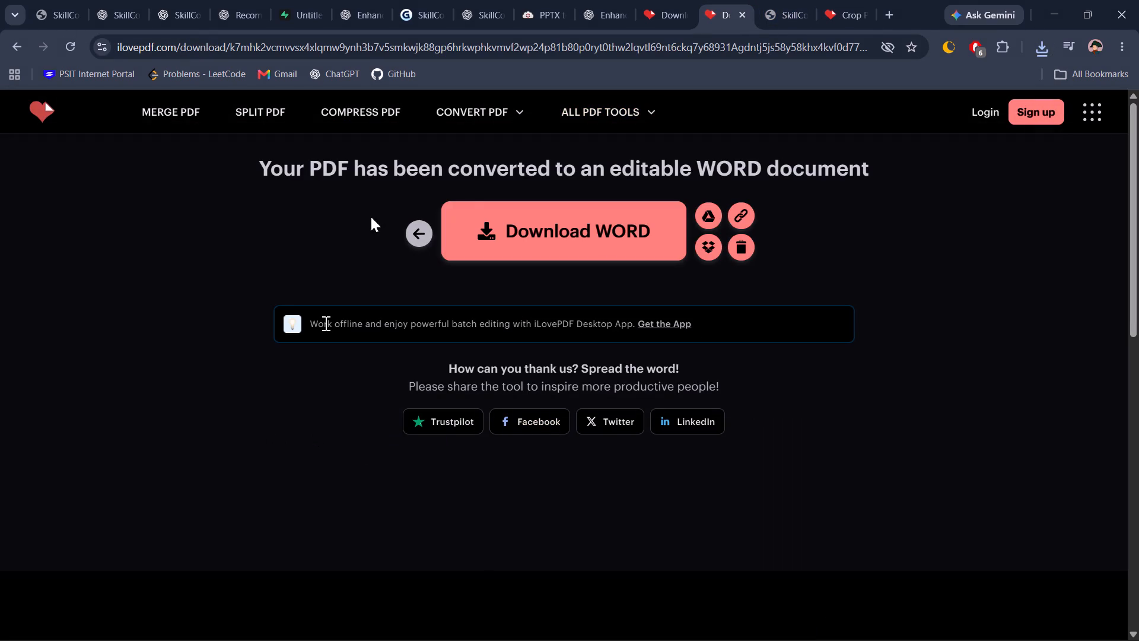
left_click(417, 233)
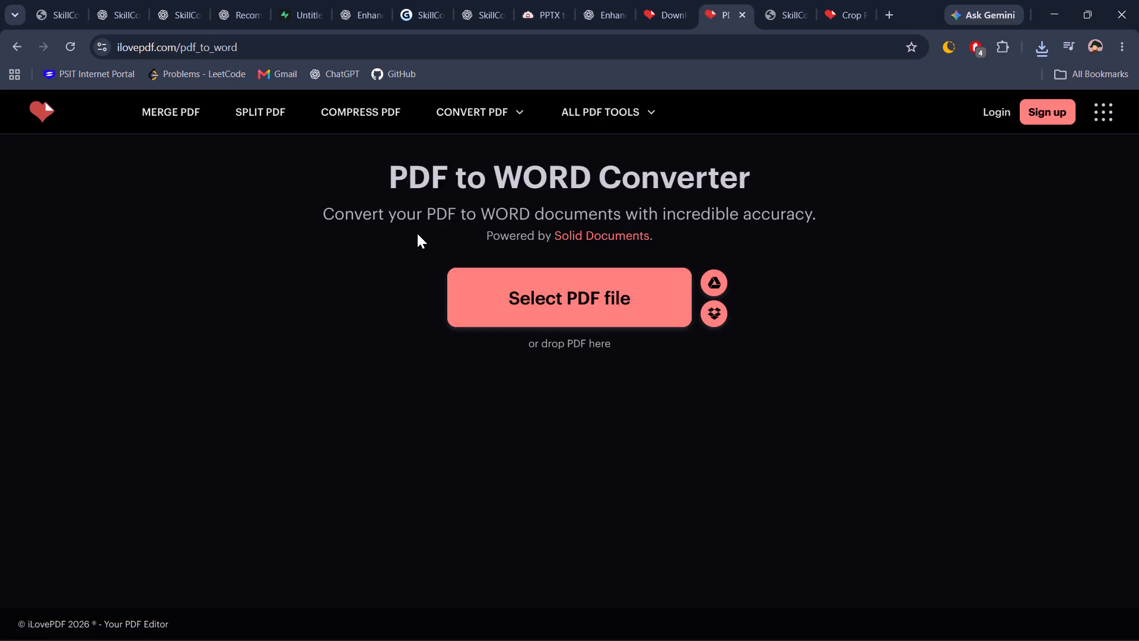
left_click(540, 289)
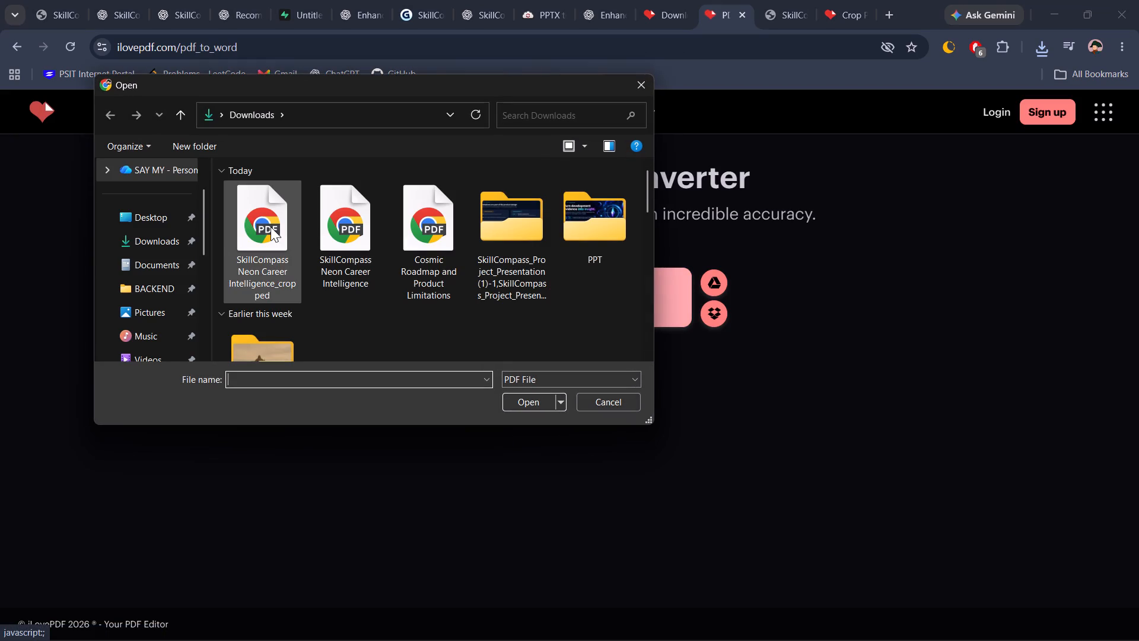
double_click(262, 231)
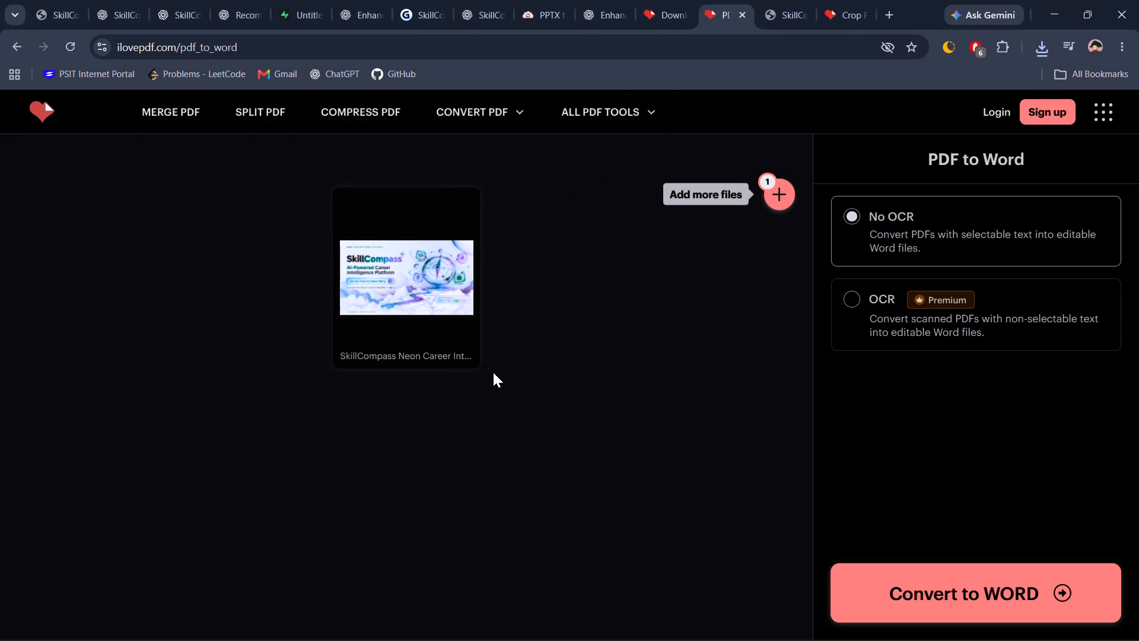
left_click(943, 586)
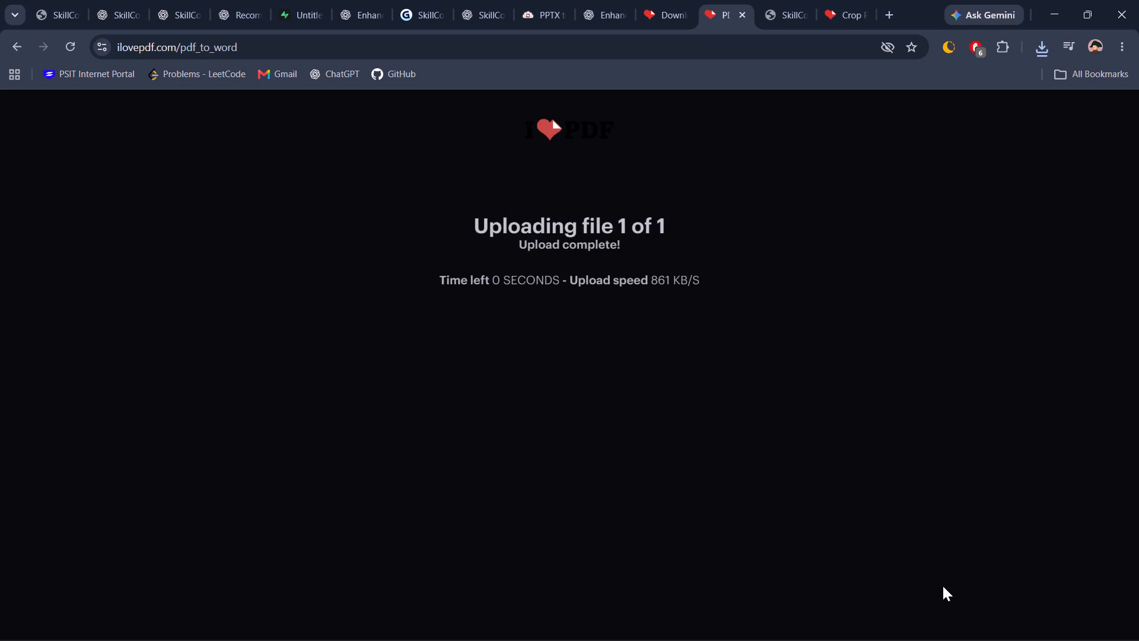
left_click(570, 445)
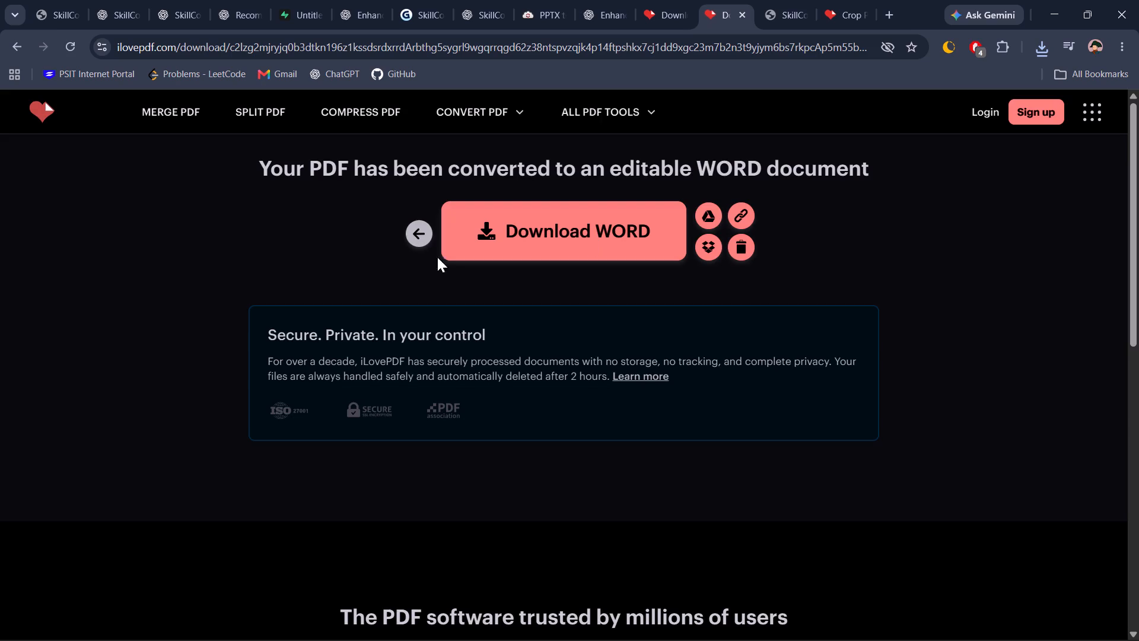
left_click(569, 231)
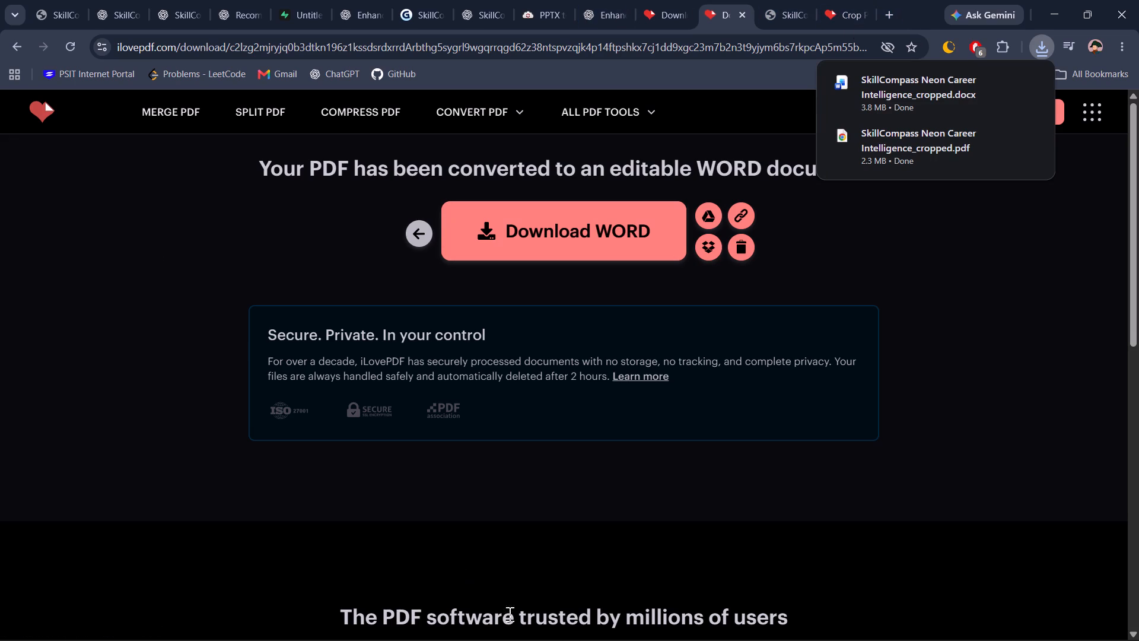
Open the 'SkillCompass Neon Career Intelligence_cropped' Word document from the Downloads folder.
left_click(313, 621)
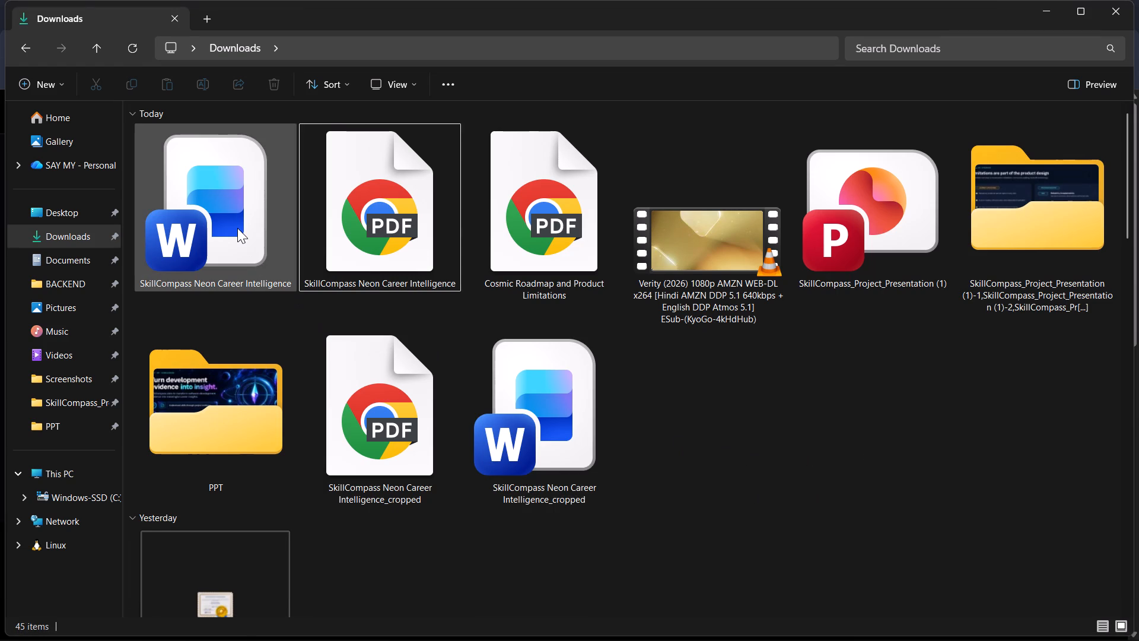
double_click(549, 416)
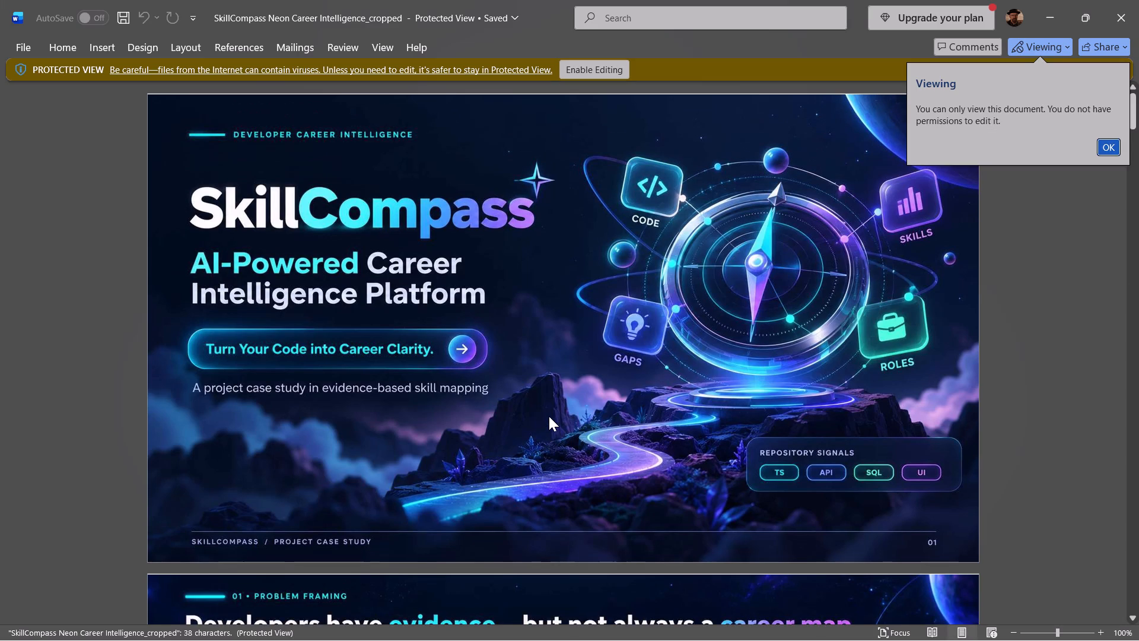
Review the converted Word document's pages, checking how the slide images fit without white margins.
scroll(549, 416, "down", 6)
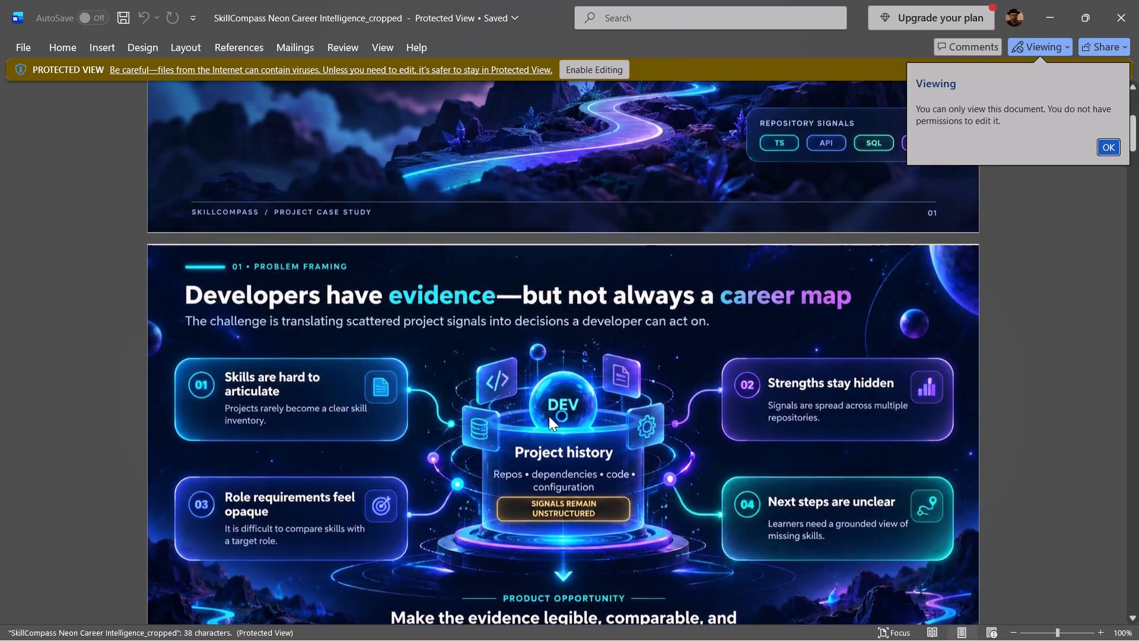
scroll(549, 416, "down", 4)
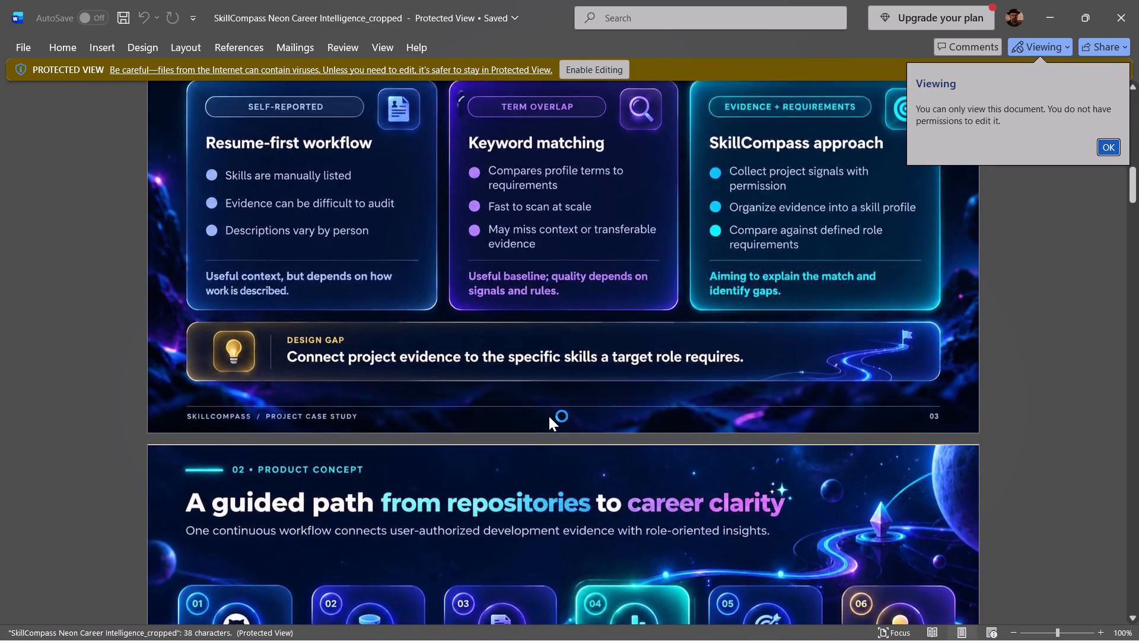
scroll(549, 416, "down", 5)
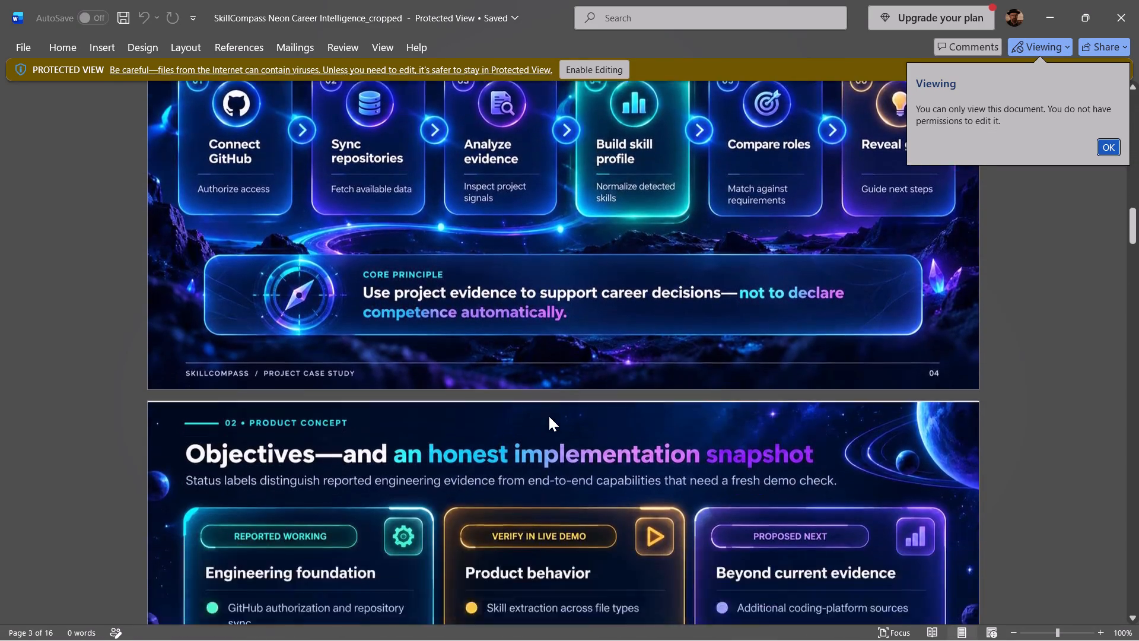
scroll(549, 416, "down", 4)
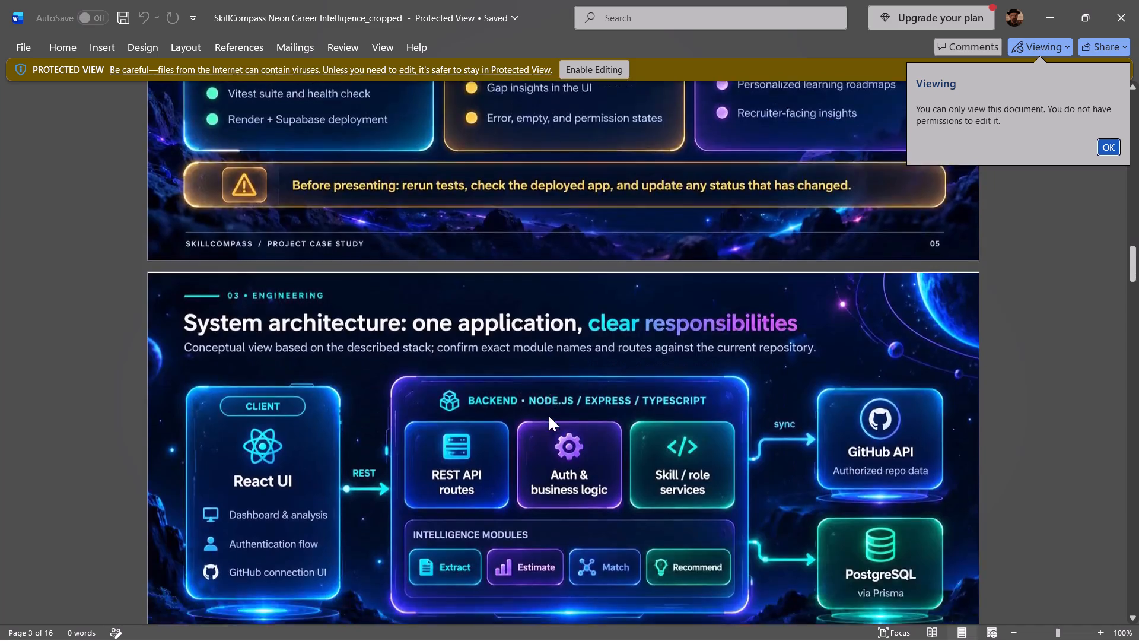
scroll(549, 416, "down", 5)
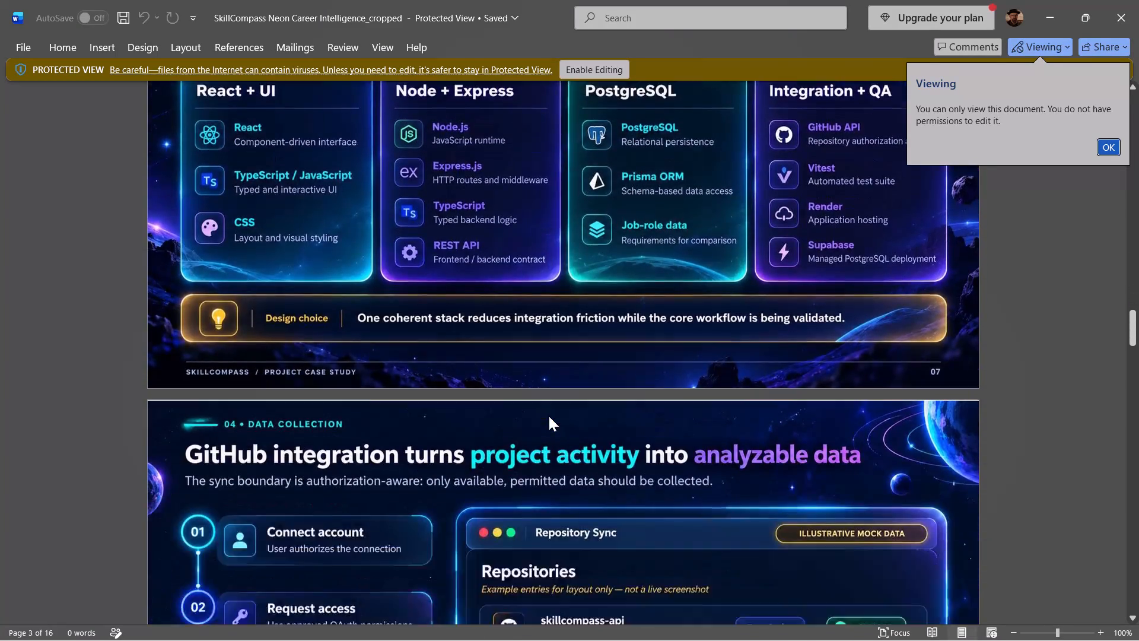
scroll(549, 416, "down", 1)
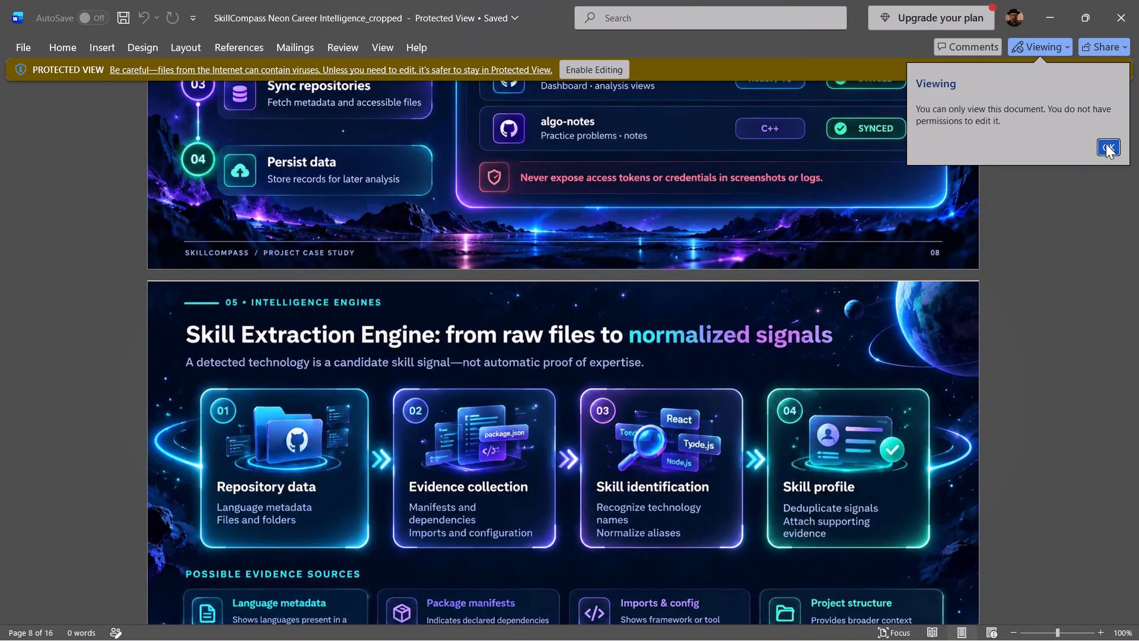
Review the remaining pages of the converted Word document through the closing slide, return to its first page and close it.
left_click(1106, 144)
scroll(1016, 328, "down", 3)
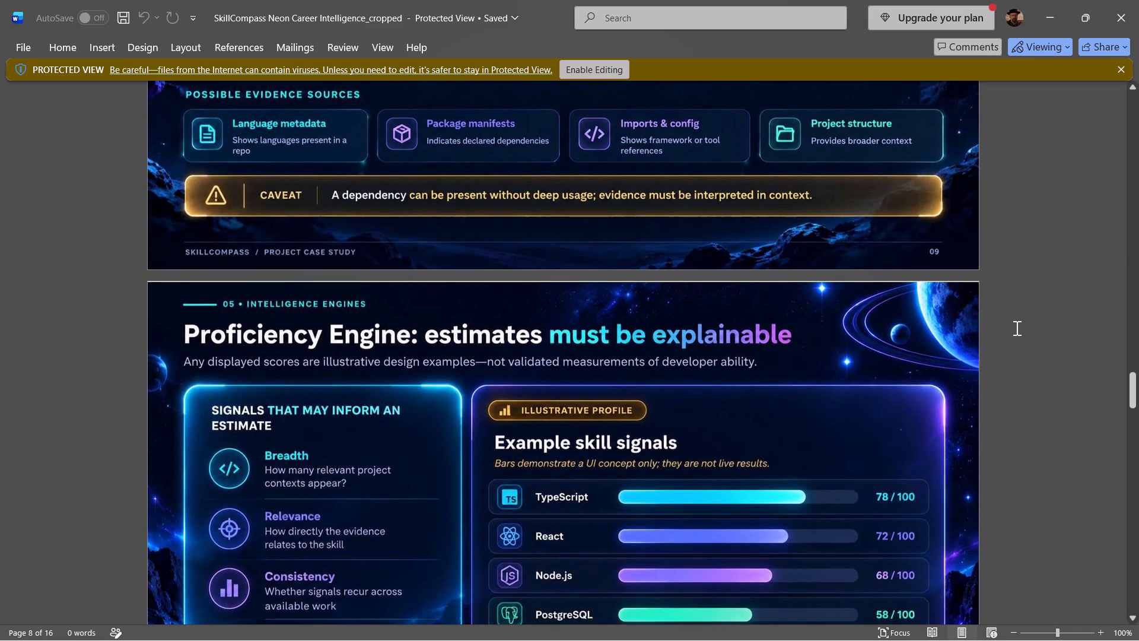
scroll(1016, 328, "down", 5)
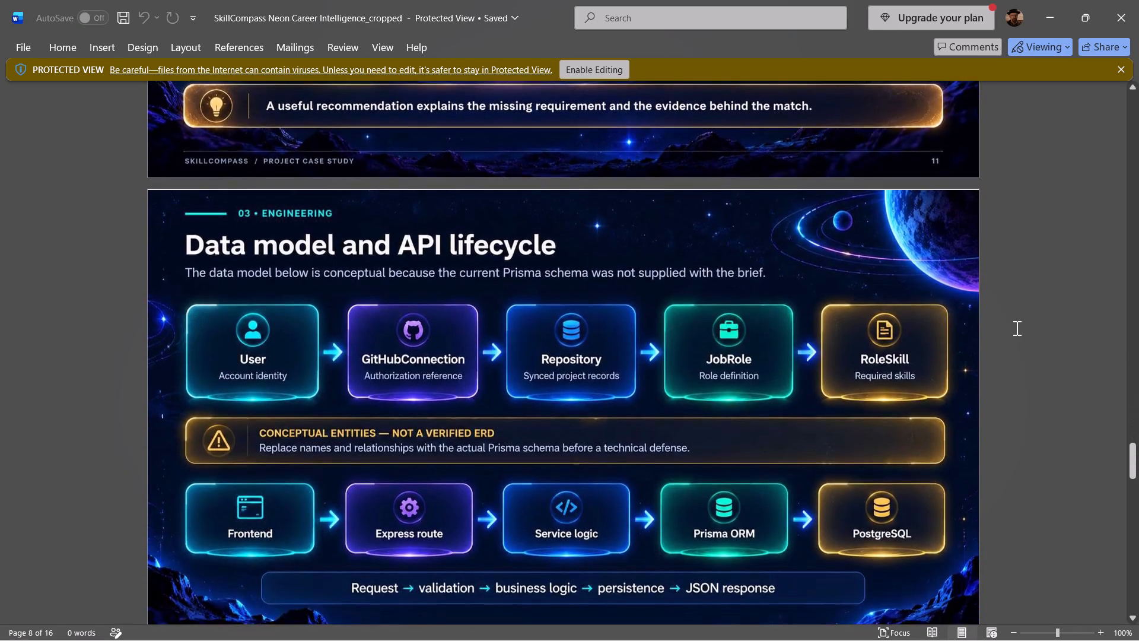
scroll(1016, 328, "down", 12)
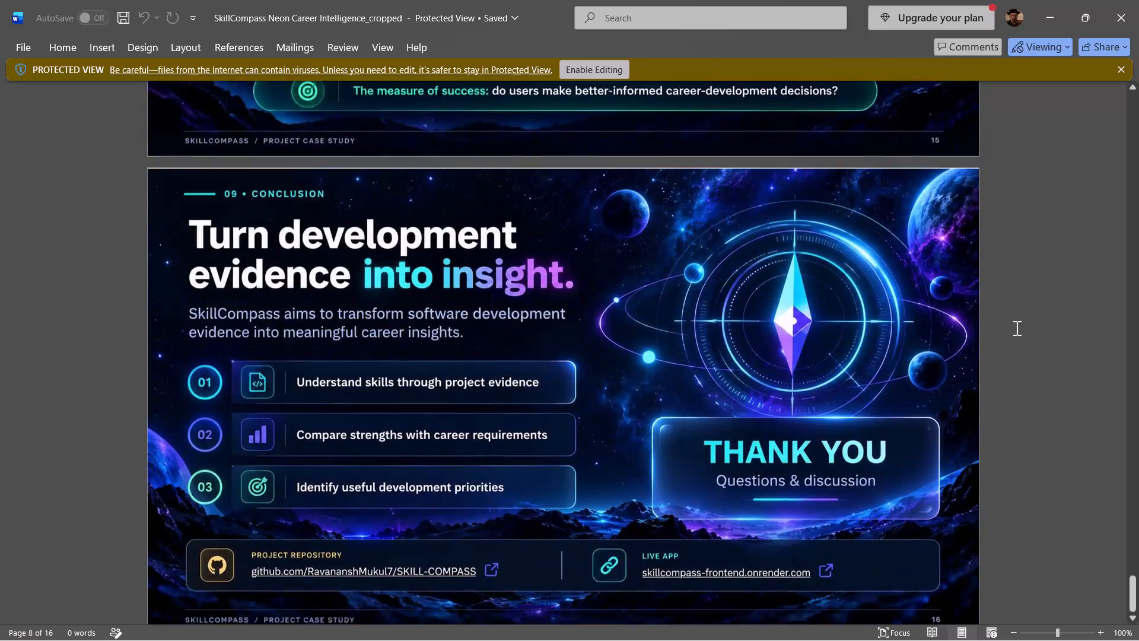
scroll(1016, 328, "down", 11)
scroll(1016, 328, "up", 20)
scroll(1016, 328, "up", 3)
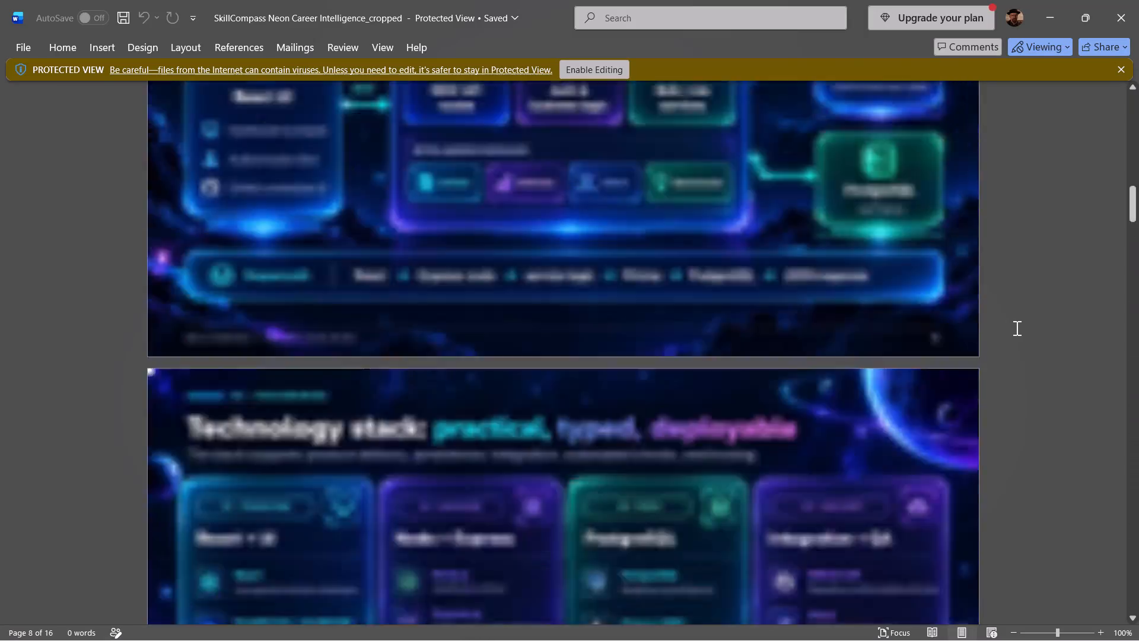
scroll(1016, 328, "up", 17)
scroll(1016, 328, "up", 5)
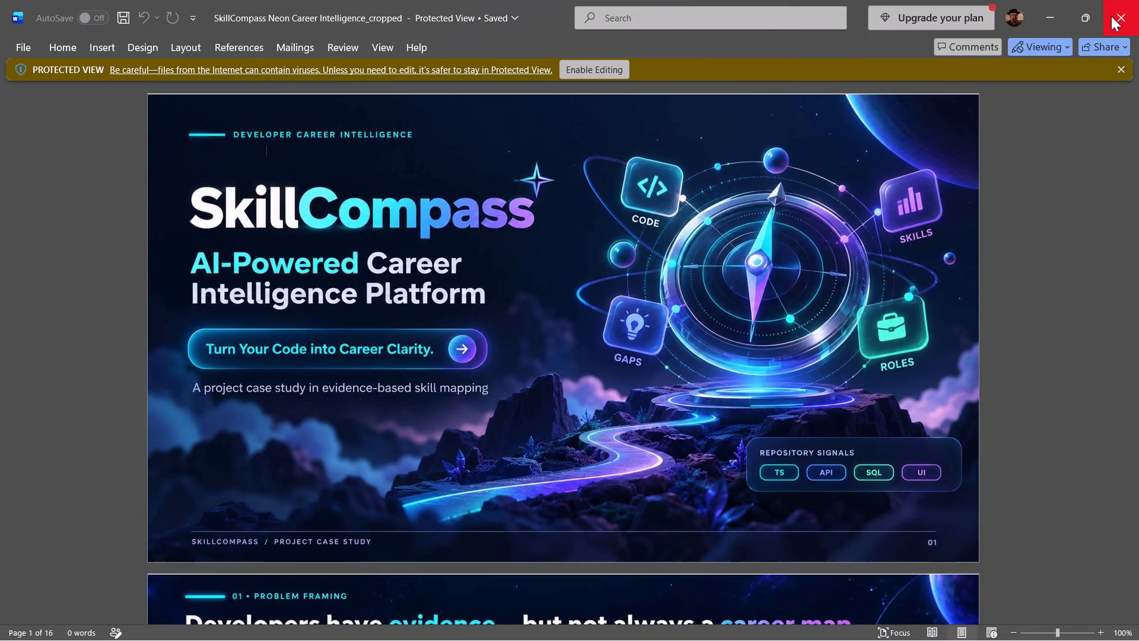
left_click(1121, 65)
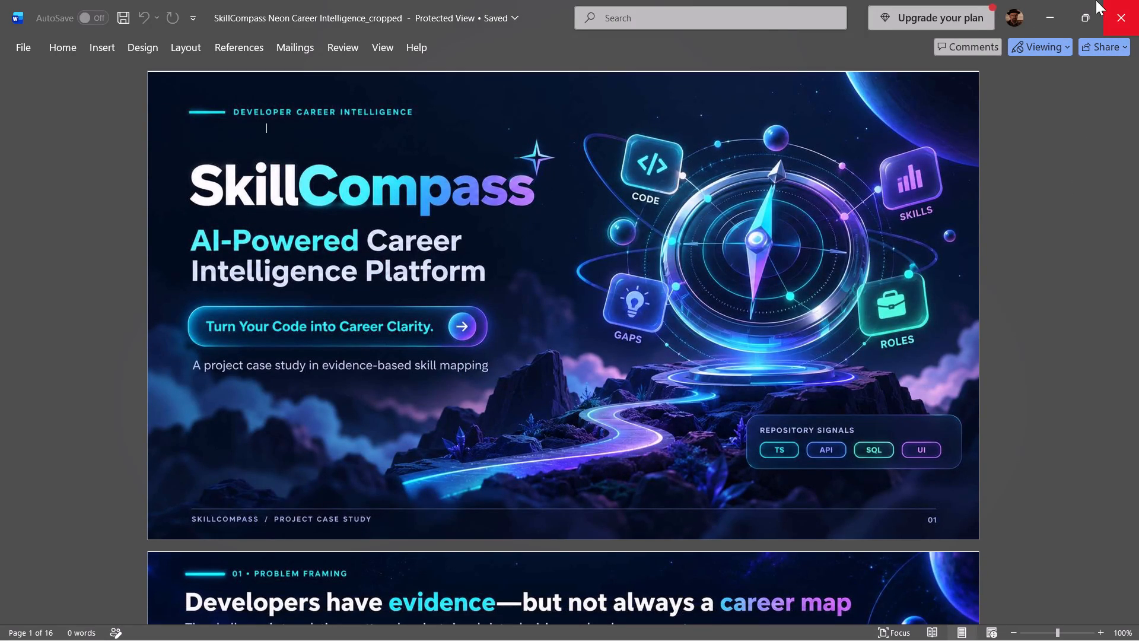
left_click(1121, 15)
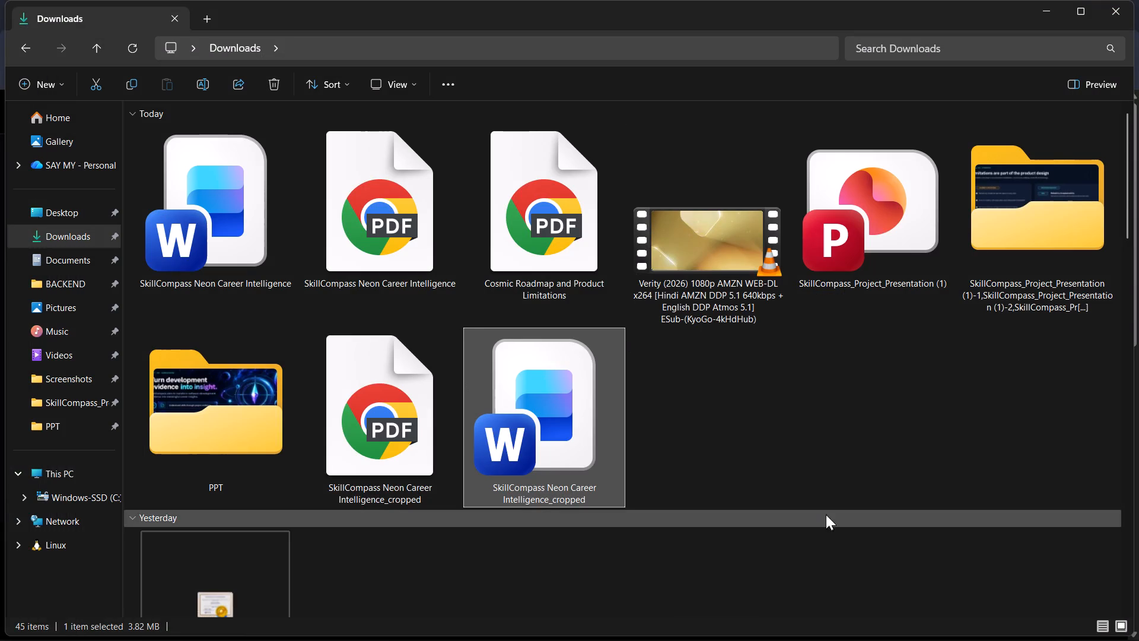
Permanently delete the uncropped 'SkillCompass Neon Career Intelligence' Word document and PDF from the Downloads folder.
left_click(219, 233)
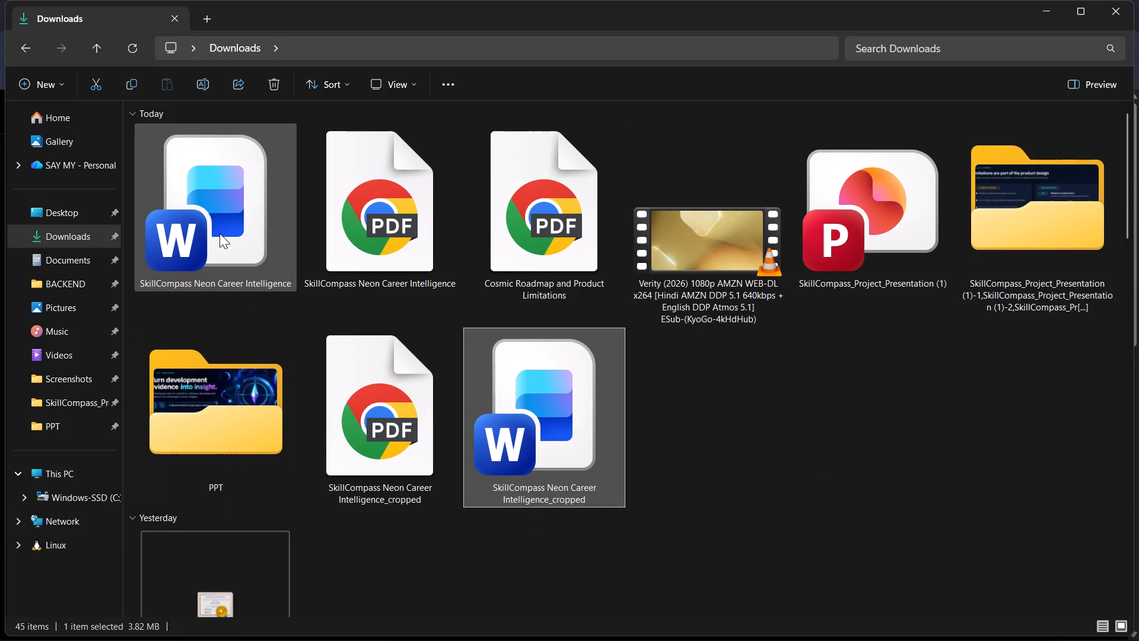
key("shift+Delete")
key("Return")
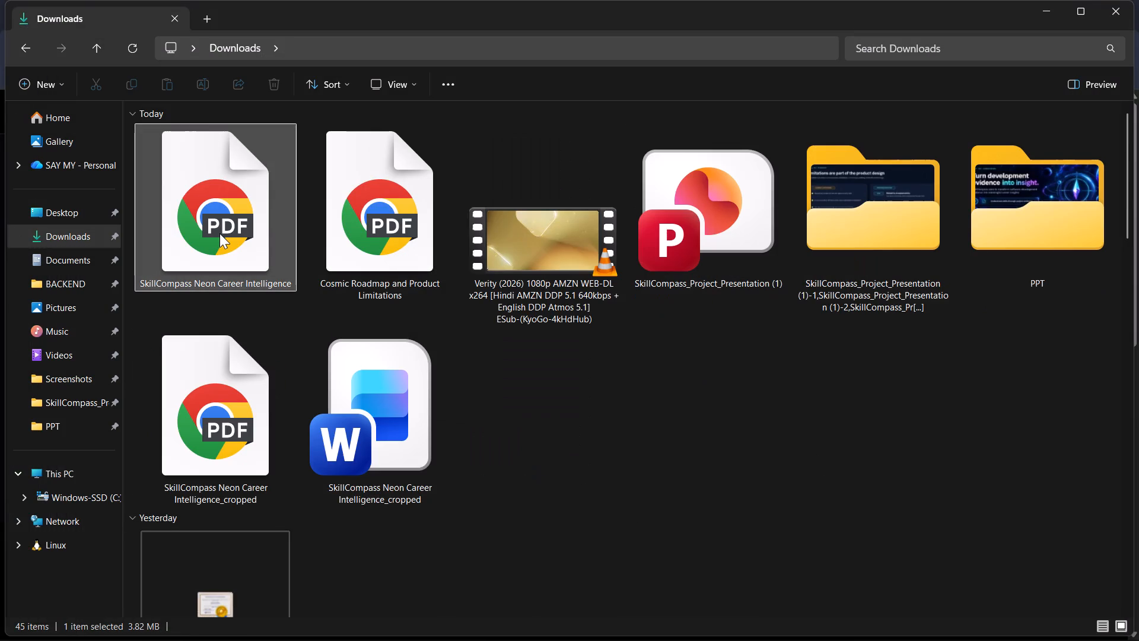
left_click(236, 202)
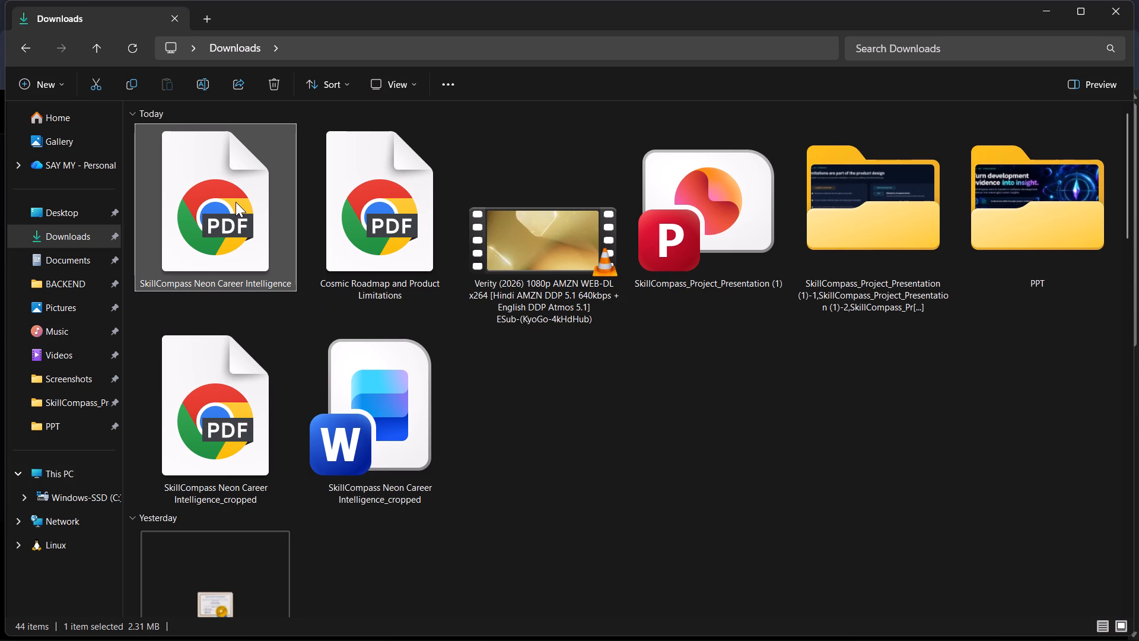
key("shift+Delete")
key("Return")
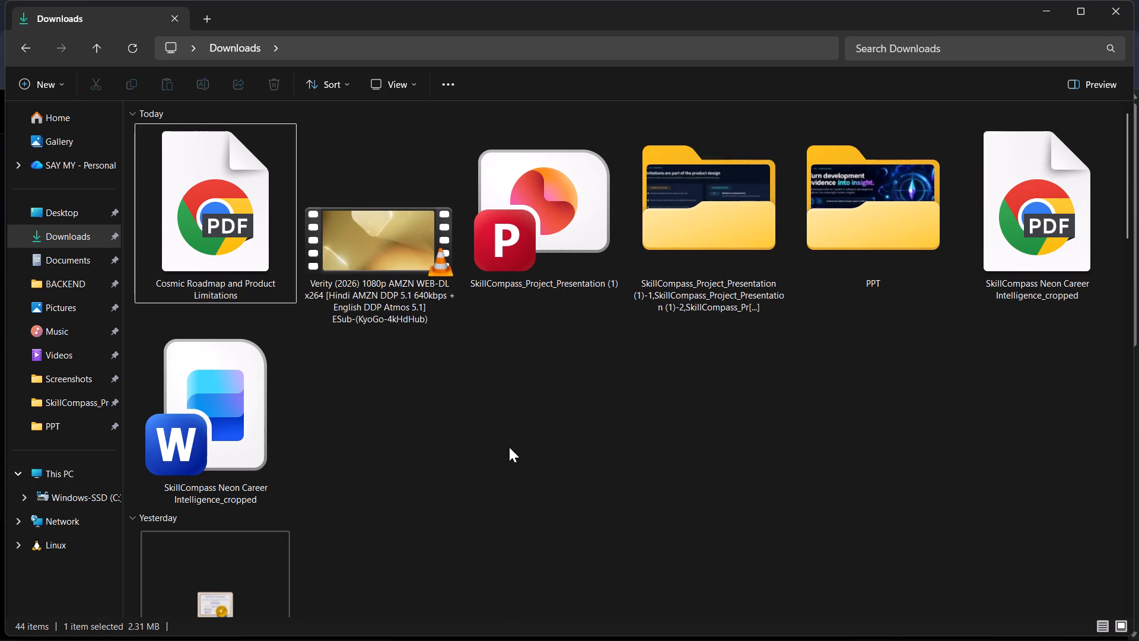
Open the 'Cosmic Roadmap and Product Limitations' PDF to check its contents, and return to the Downloads folder.
left_click(411, 445)
double_click(229, 224)
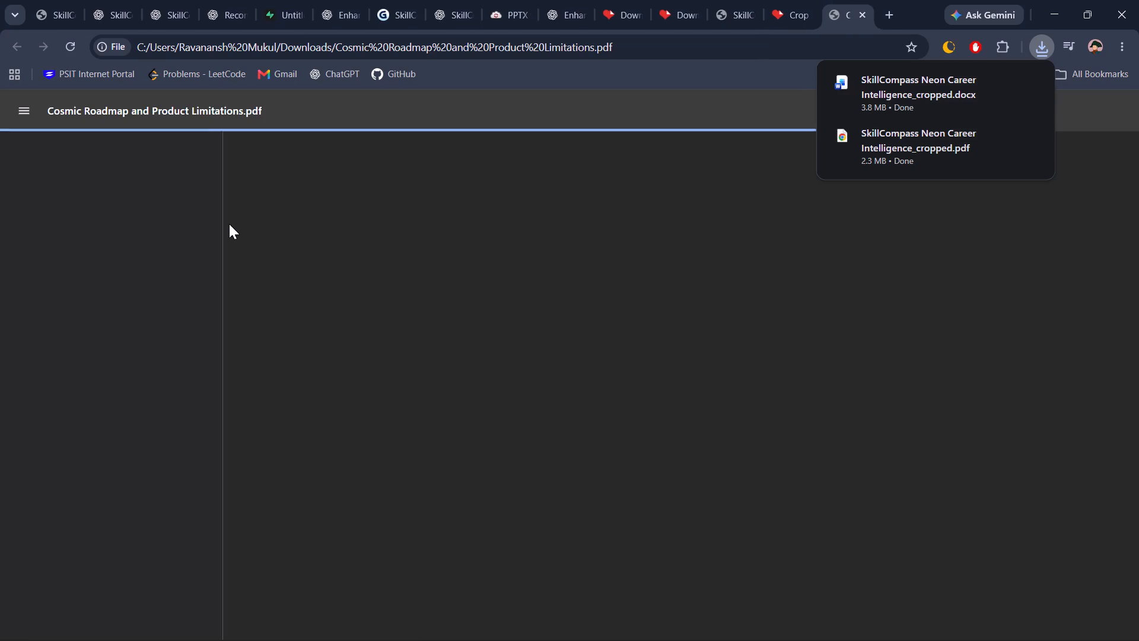
scroll(446, 326, "down", 1)
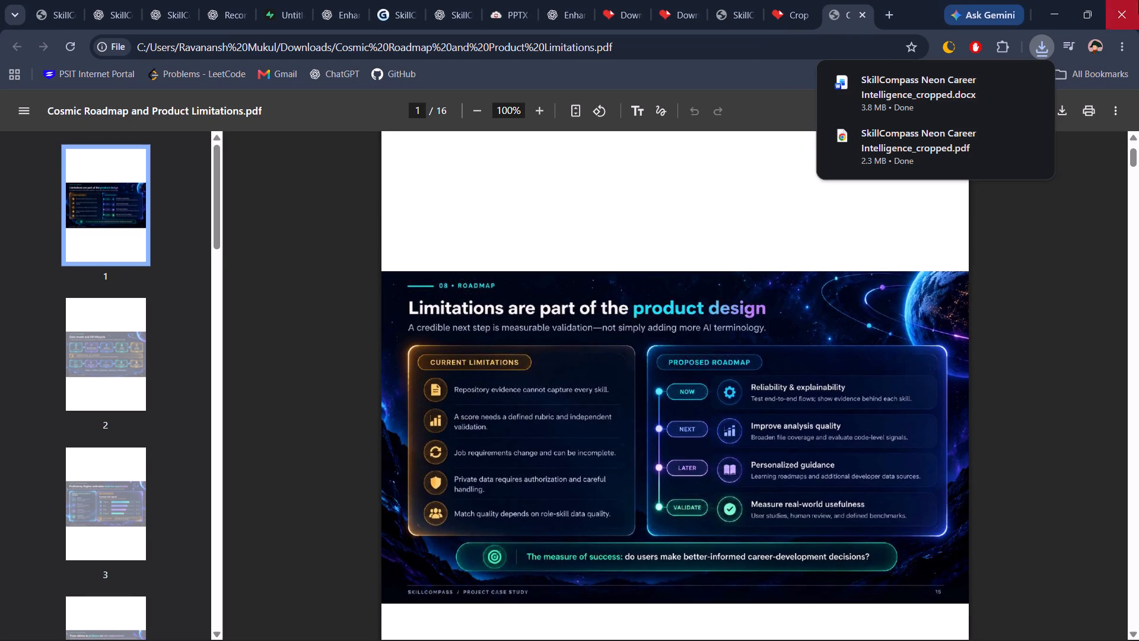
left_click(1131, 14)
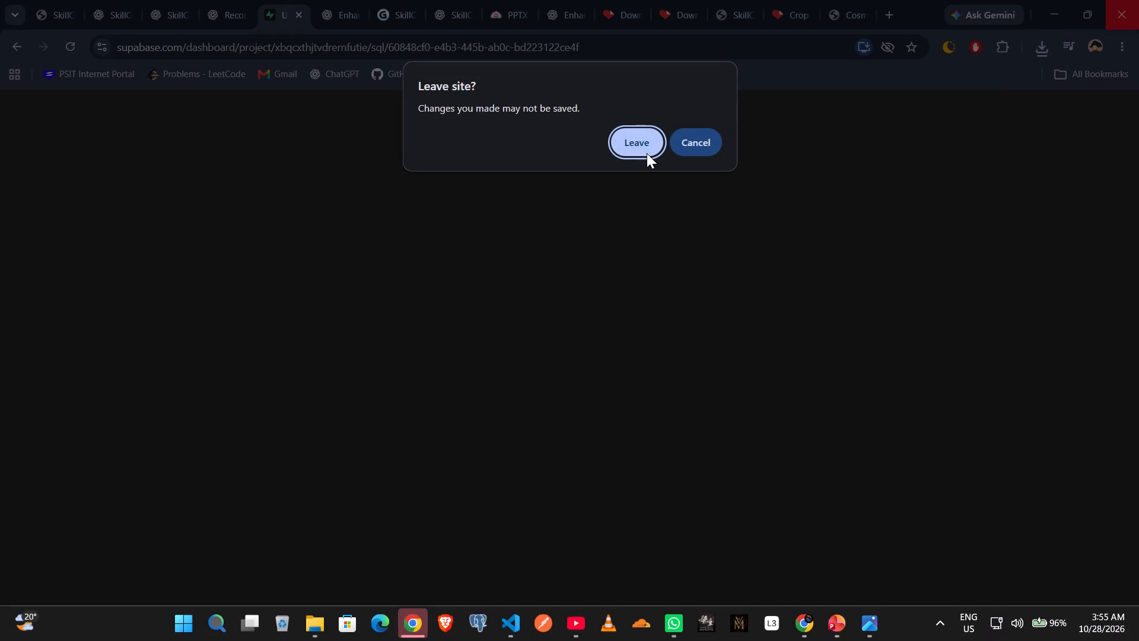
left_click(638, 140)
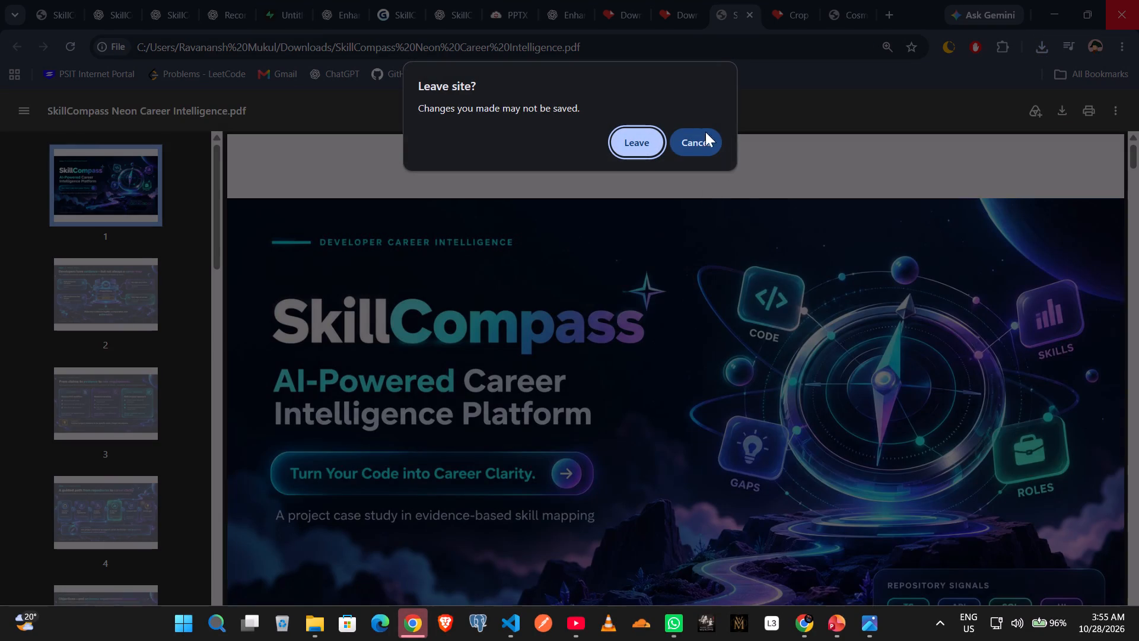
left_click(693, 141)
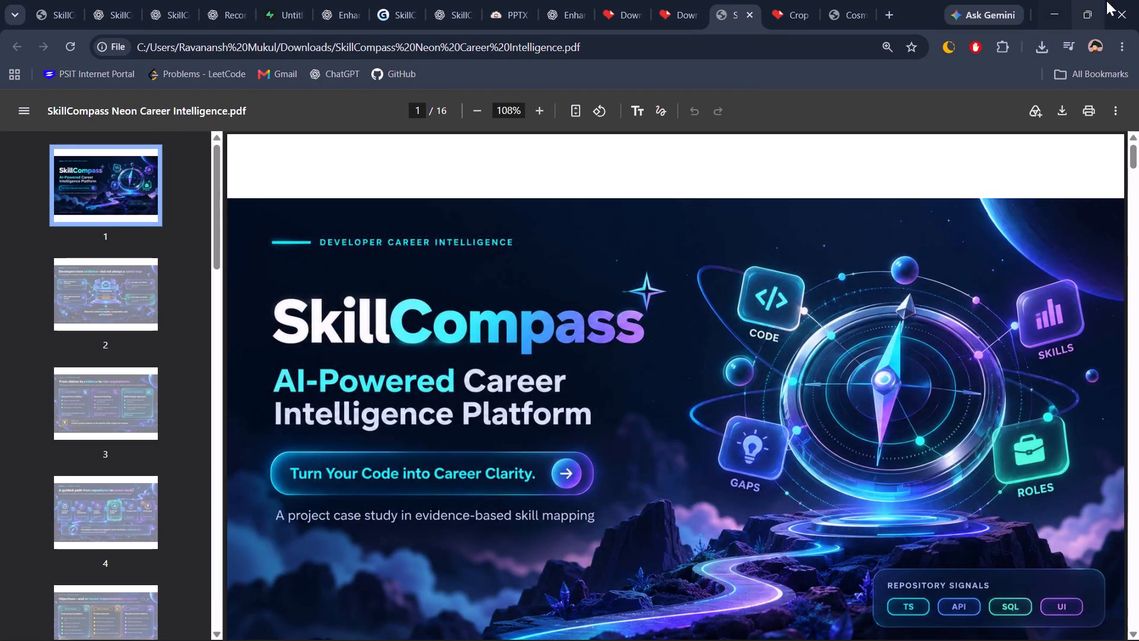
left_click(1045, 11)
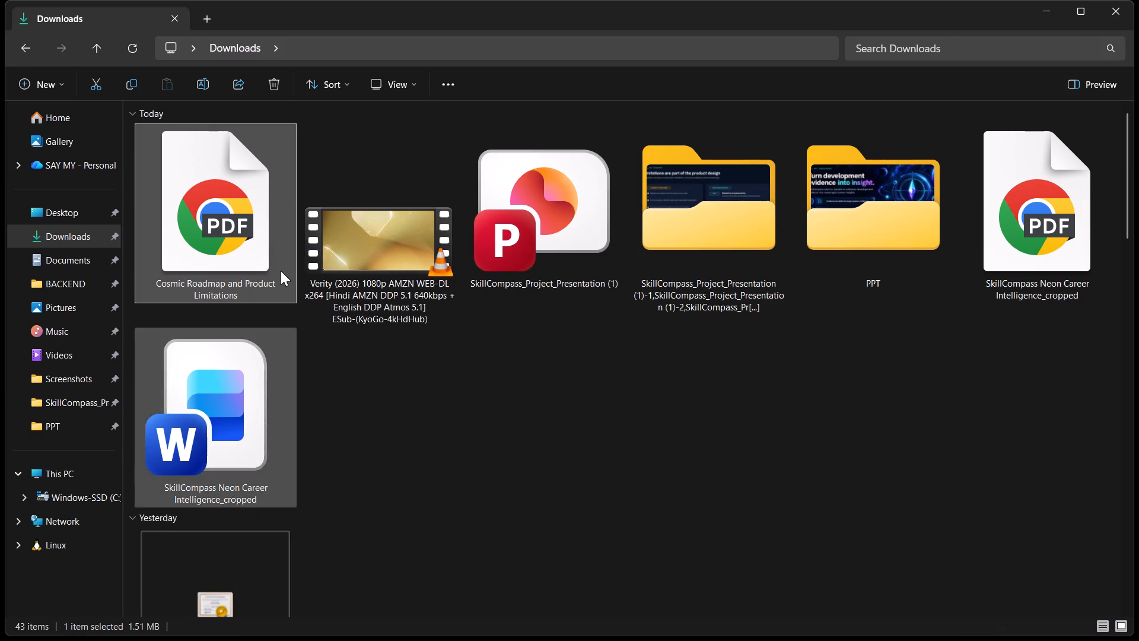
Permanently delete the 'Cosmic Roadmap and Product Limitations' PDF from the Downloads folder.
left_click(381, 256)
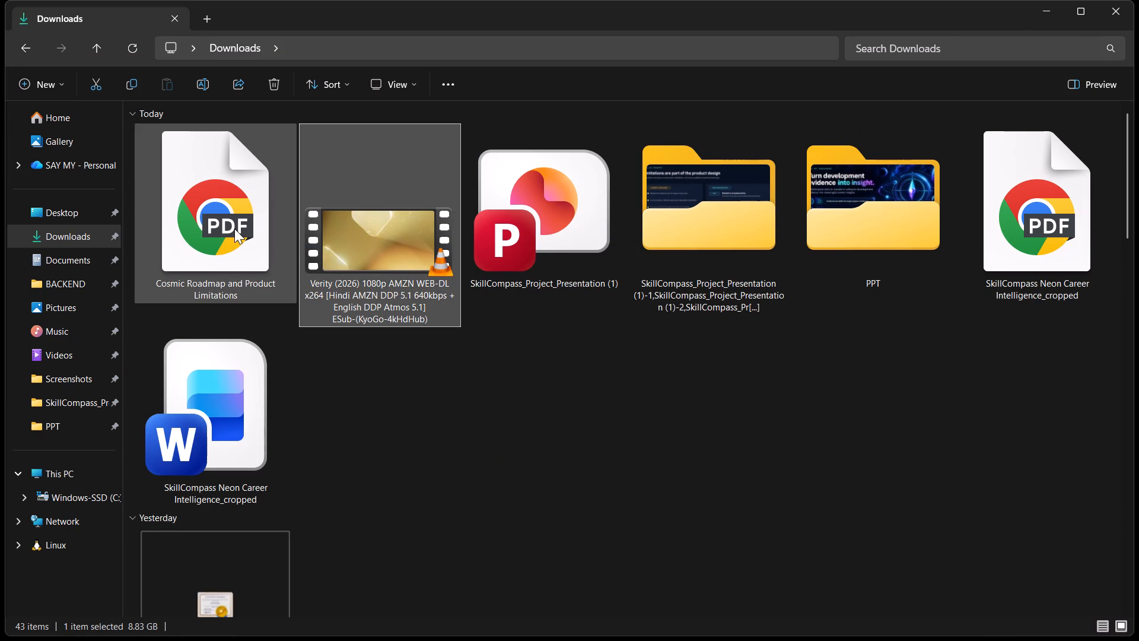
left_click(234, 229)
key("shift+Delete")
key("Return")
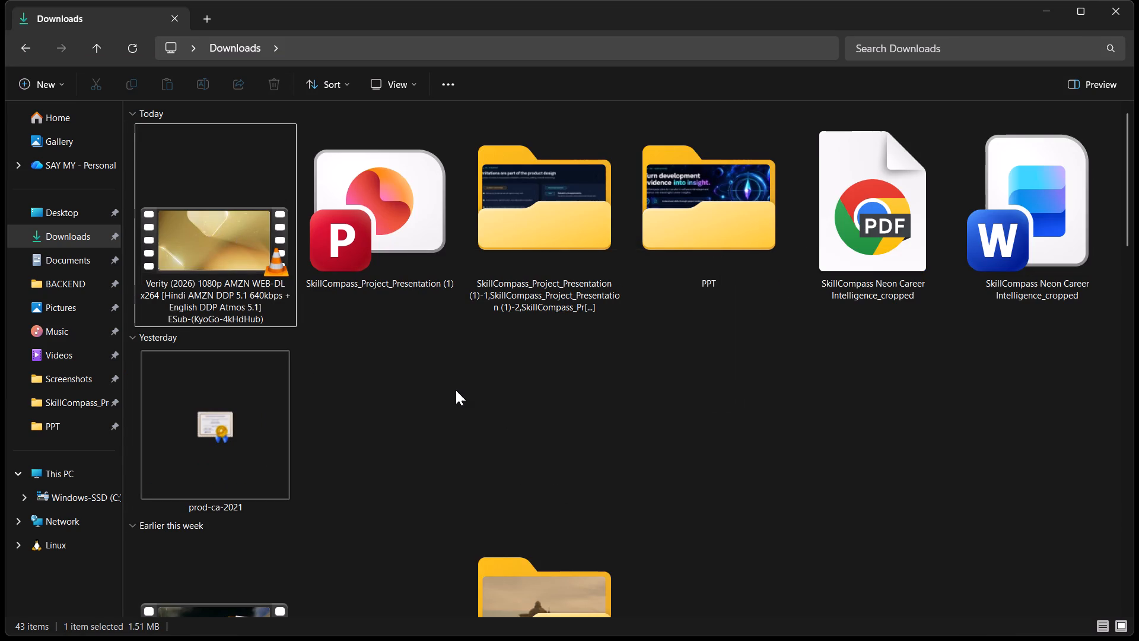
left_click(456, 390)
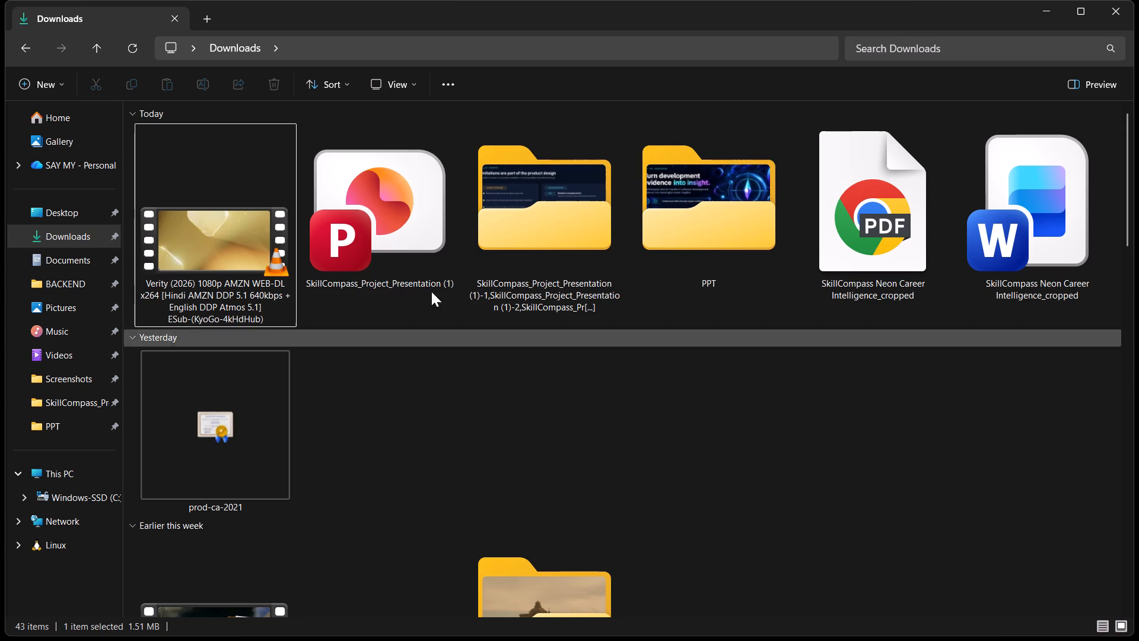
Try to open the 'SkillCompass_Project_Presentation (1)' file from the Downloads folder in PowerPoint.
double_click(393, 248)
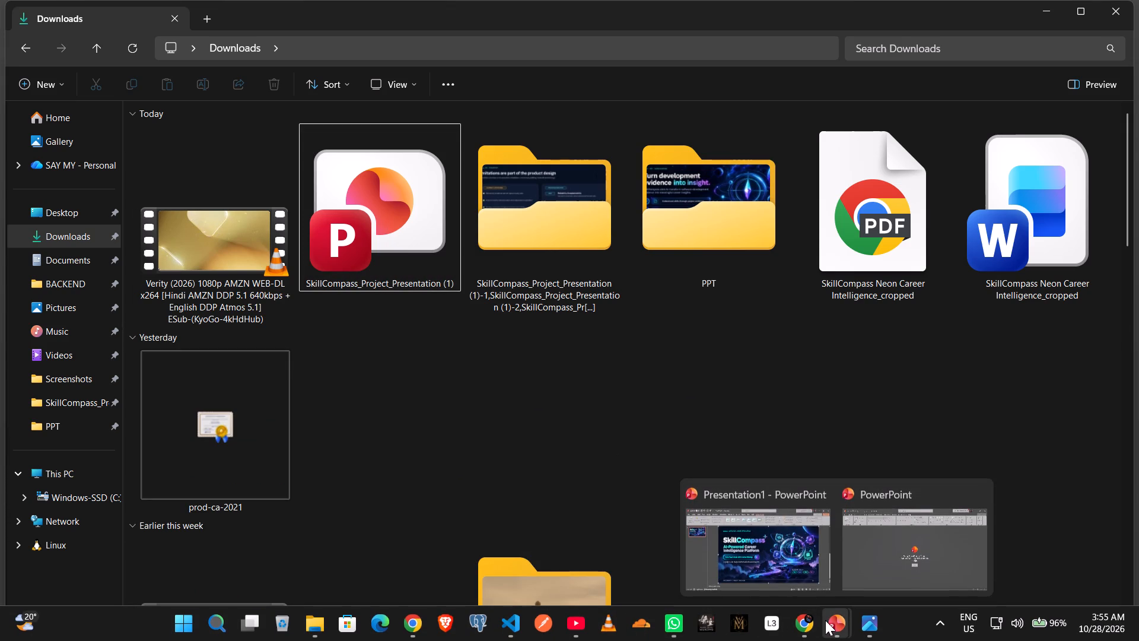
left_click(899, 545)
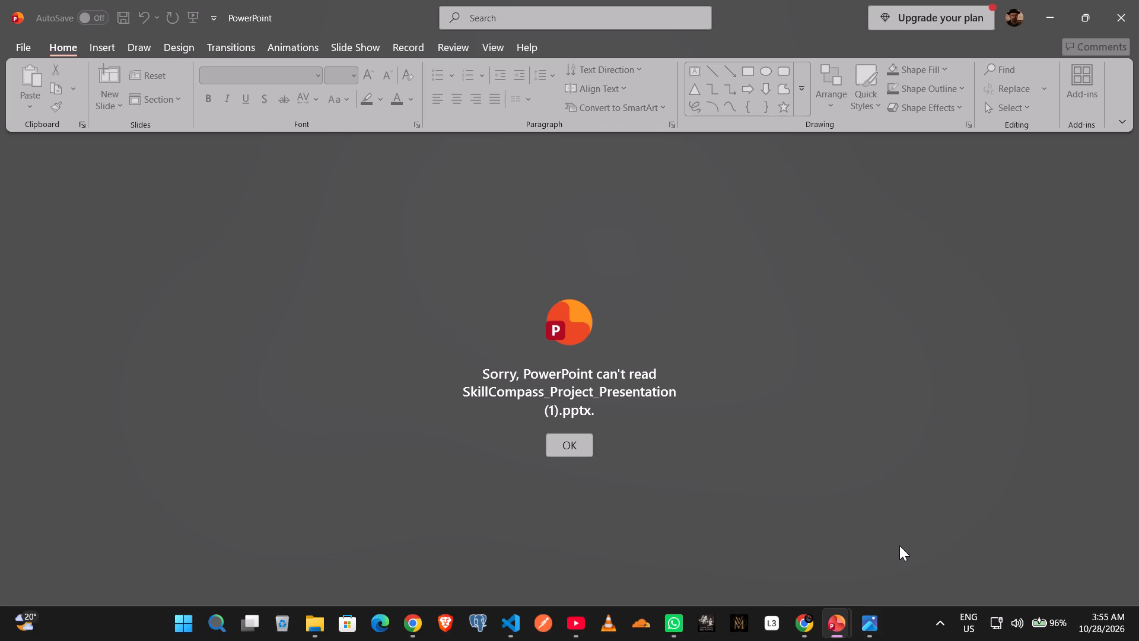
left_click(553, 444)
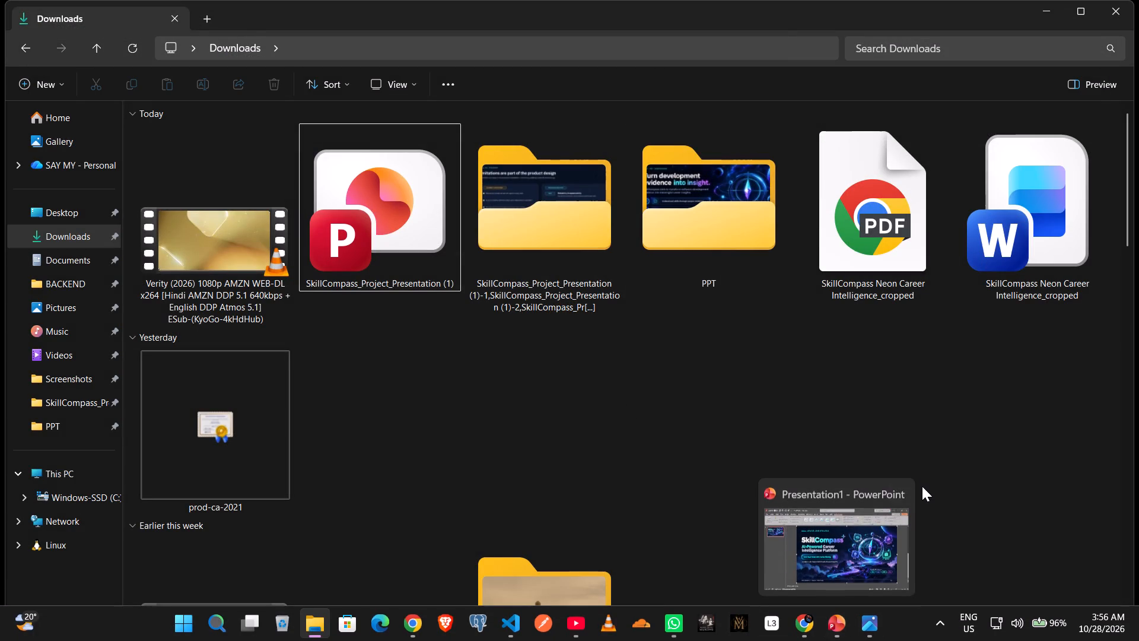
Close the open 'Presentation1' in PowerPoint without saving its changes.
left_click(901, 492)
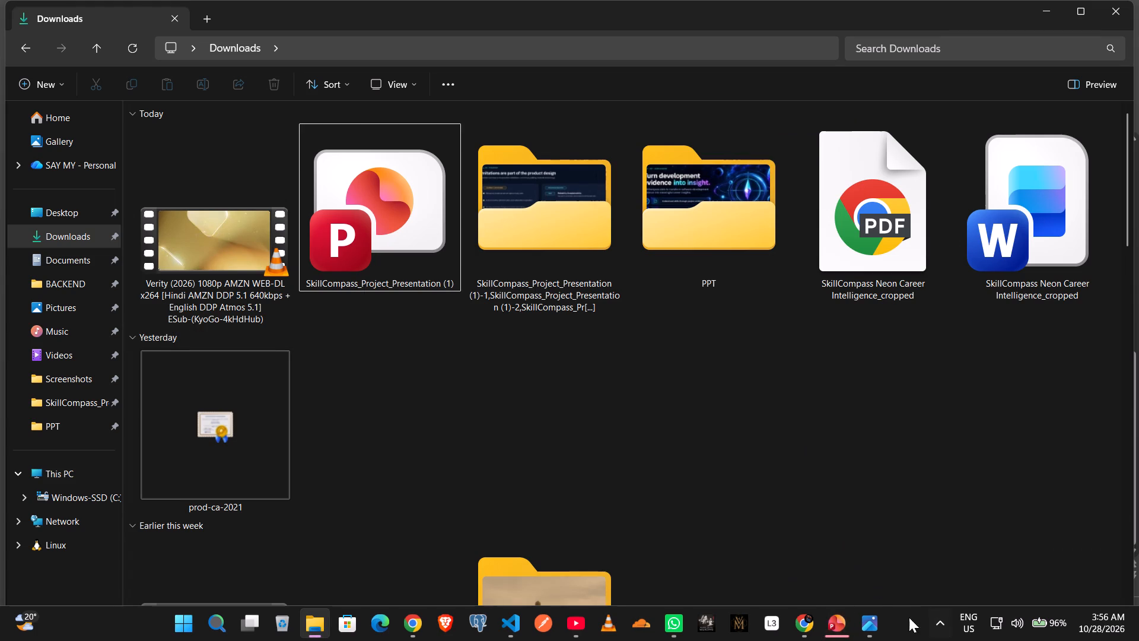
left_click(833, 628)
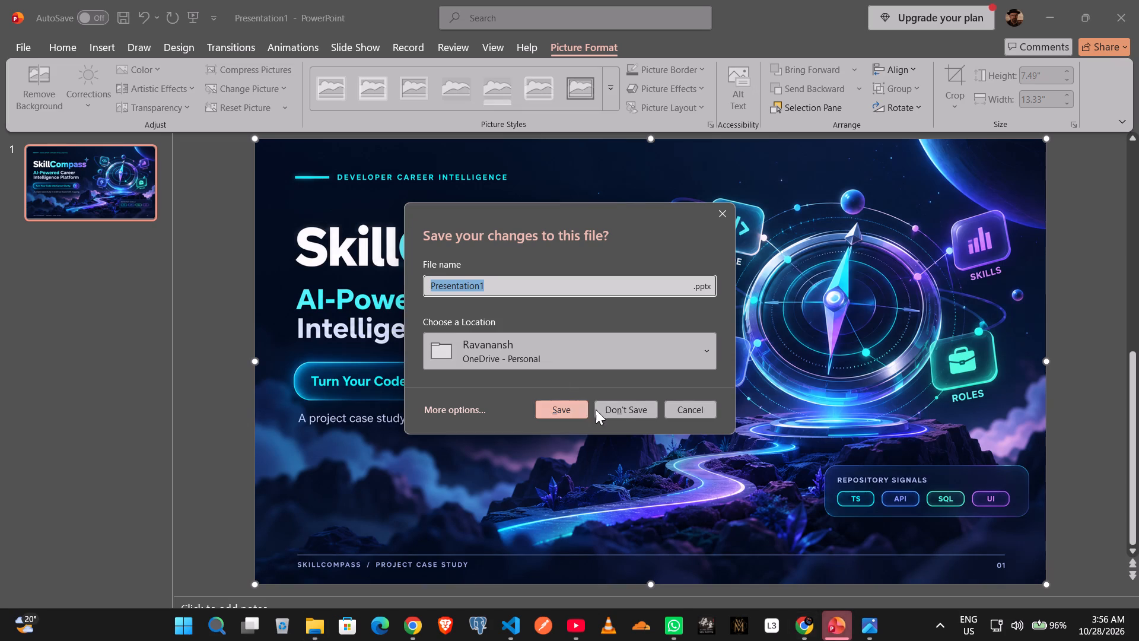
left_click(619, 406)
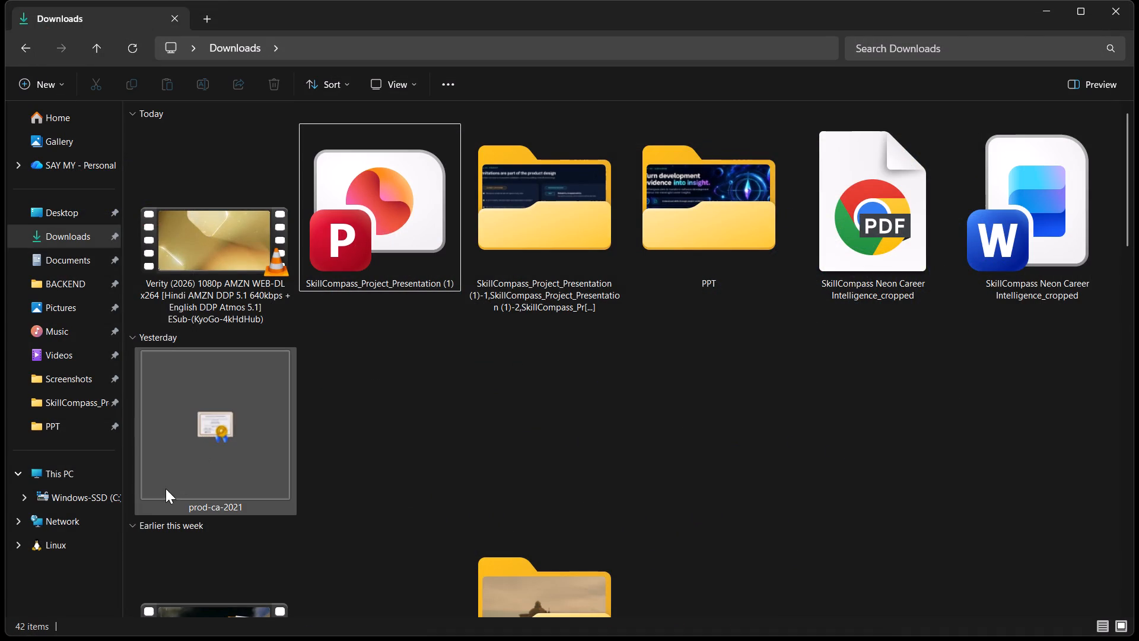
Permanently delete the 'SkillCompass_Project_Presentation (1)' file from the Downloads folder and minimise the folder window.
left_click(203, 227)
left_click(371, 217)
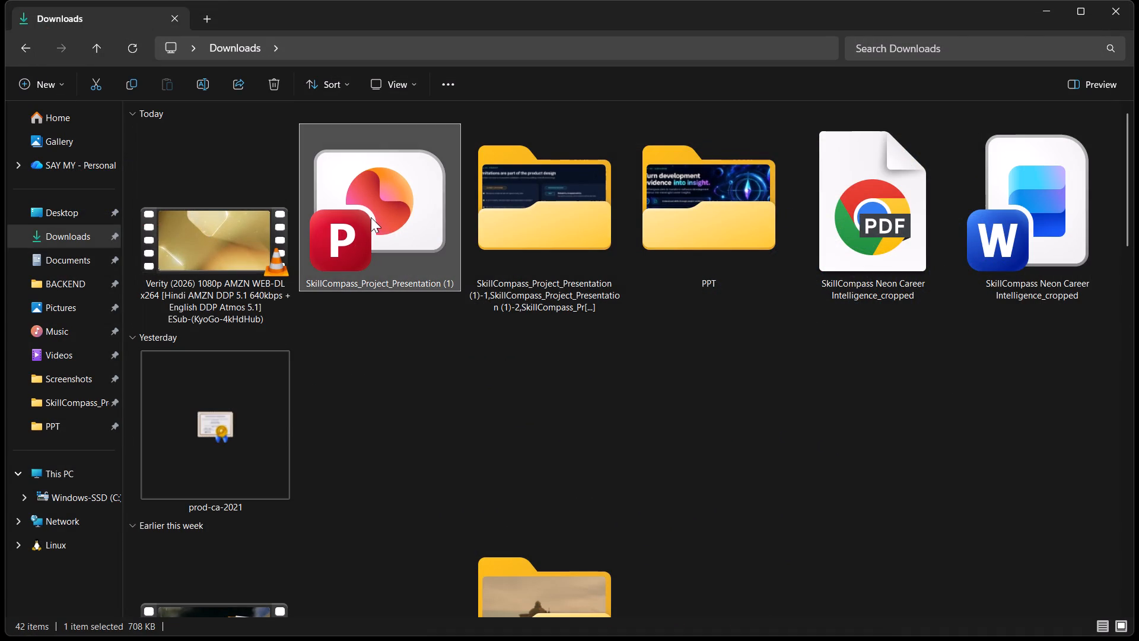
key("shift+Delete")
key("Return")
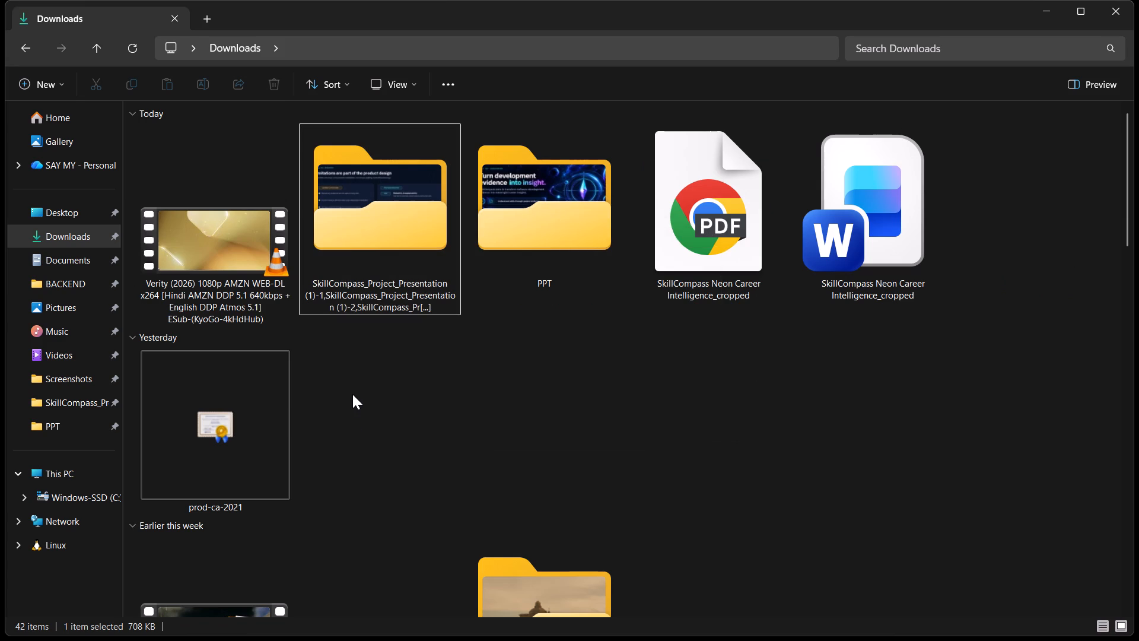
left_click(1045, 11)
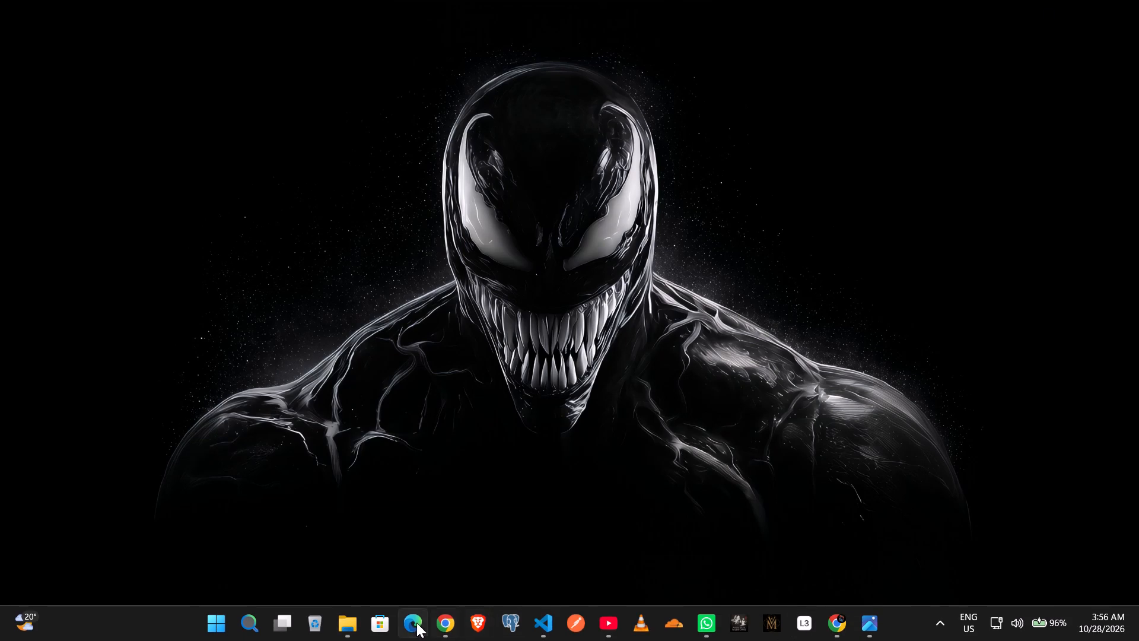
In Chrome, search for "i love pdf to ppt" and open iLovePDF's PDF to PowerPoint converter.
left_click(443, 622)
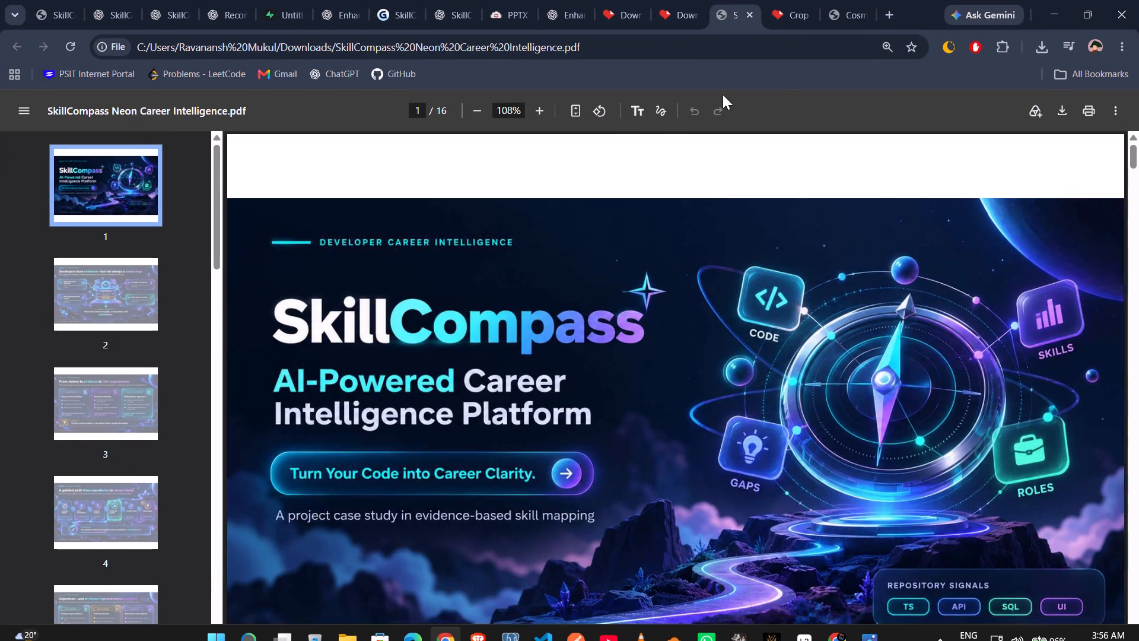
left_click(889, 9)
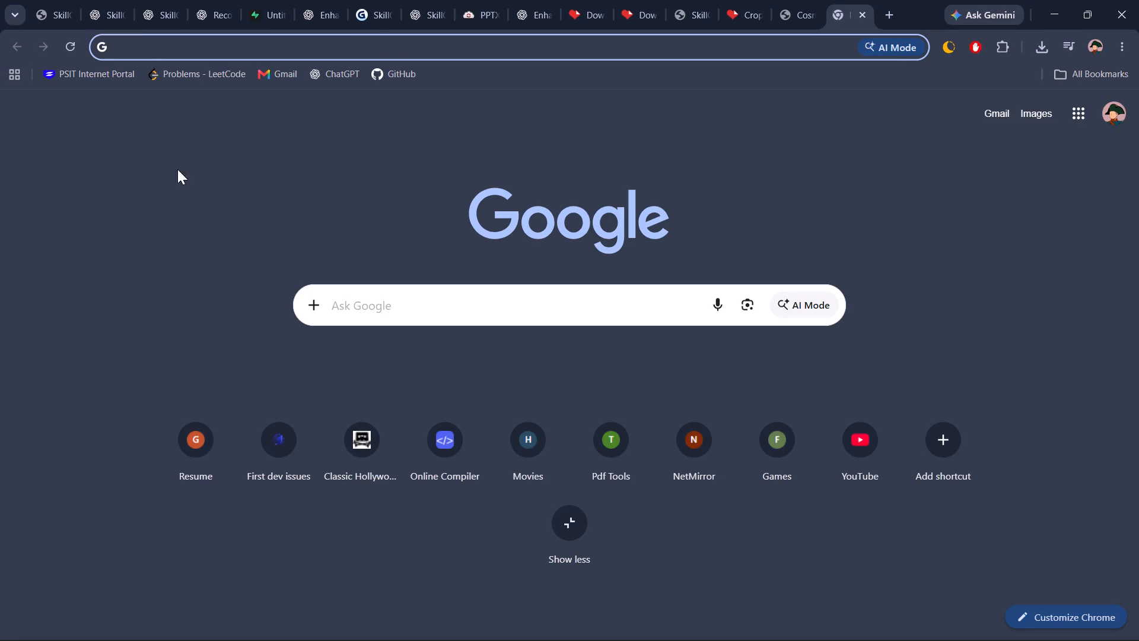
type("i love")
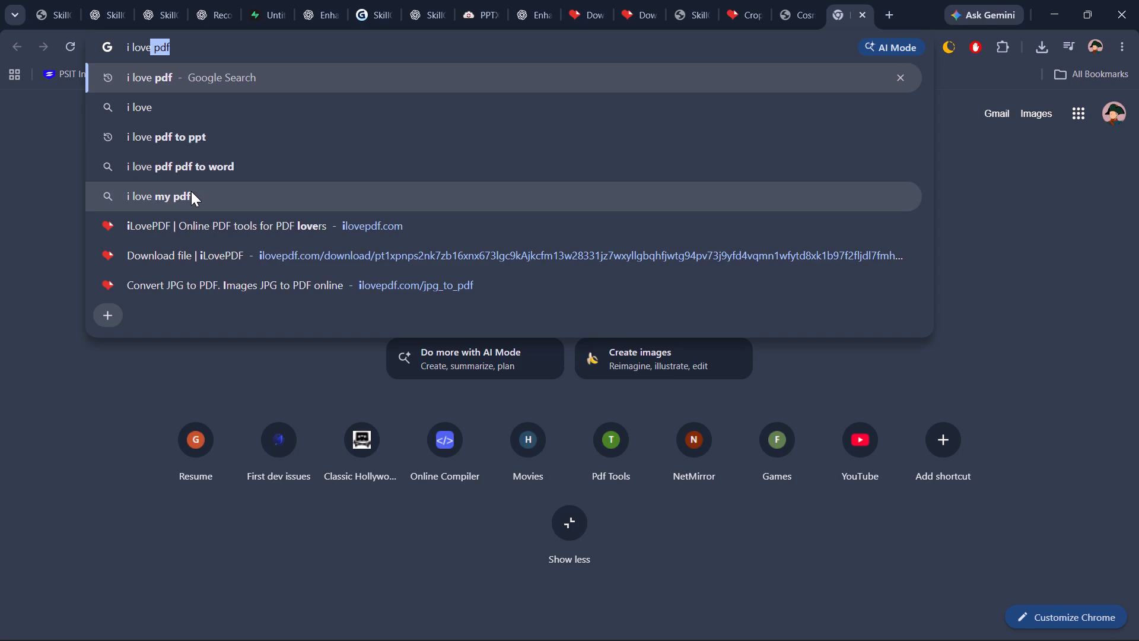
left_click(199, 131)
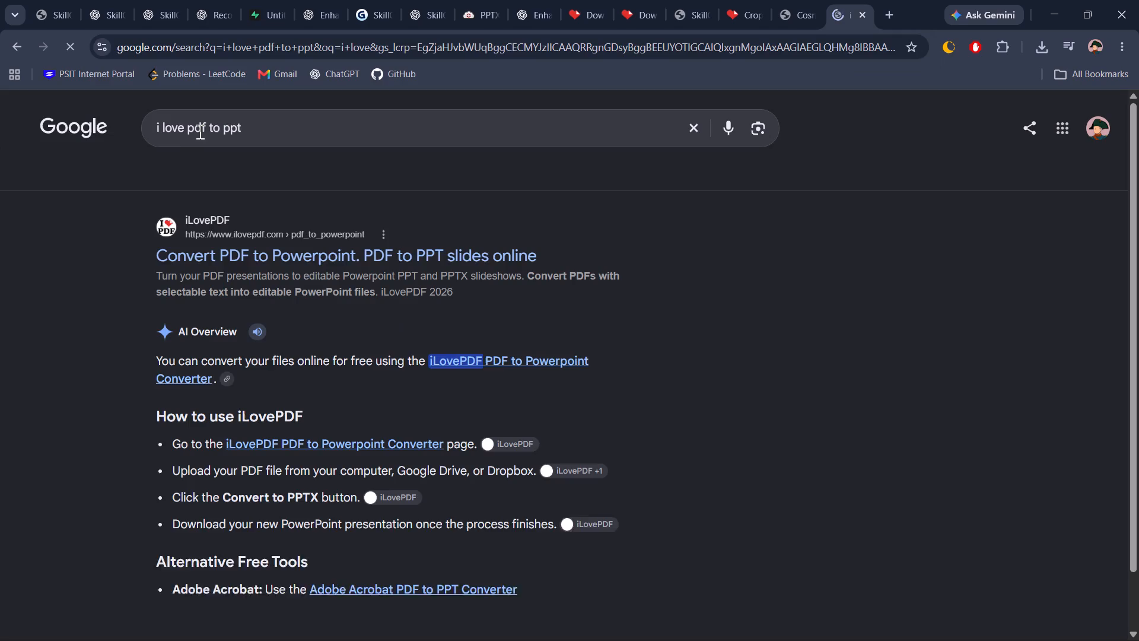
left_click(247, 256)
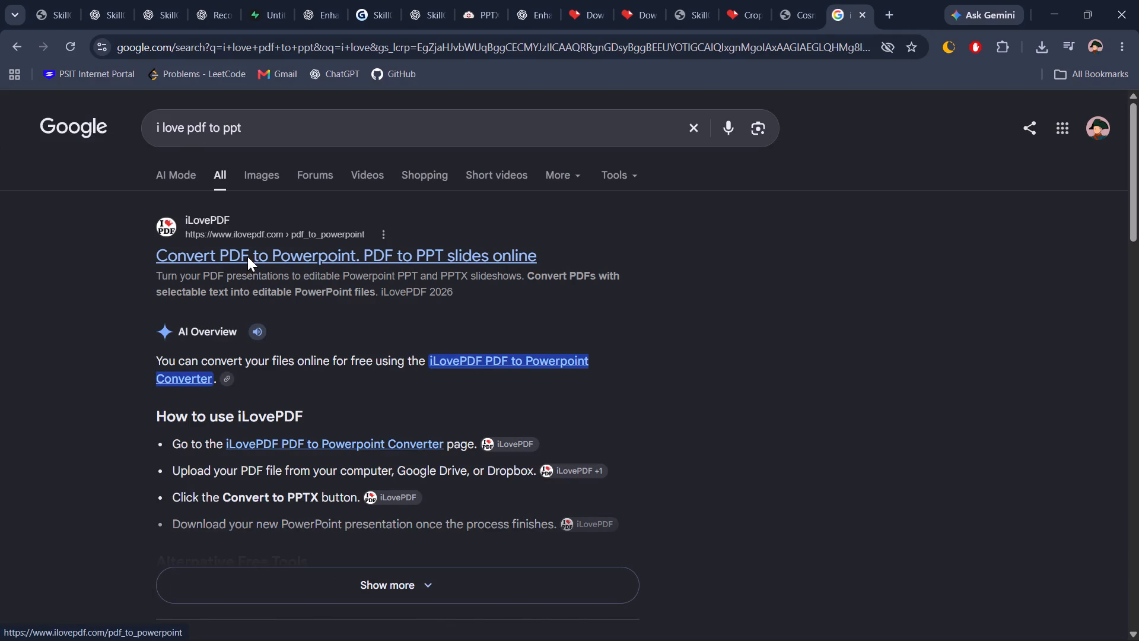
Convert the 'SkillCompass Neon Career Intelligence_cropped' PDF from Downloads to PPTX without OCR and download the presentation.
left_click(579, 305)
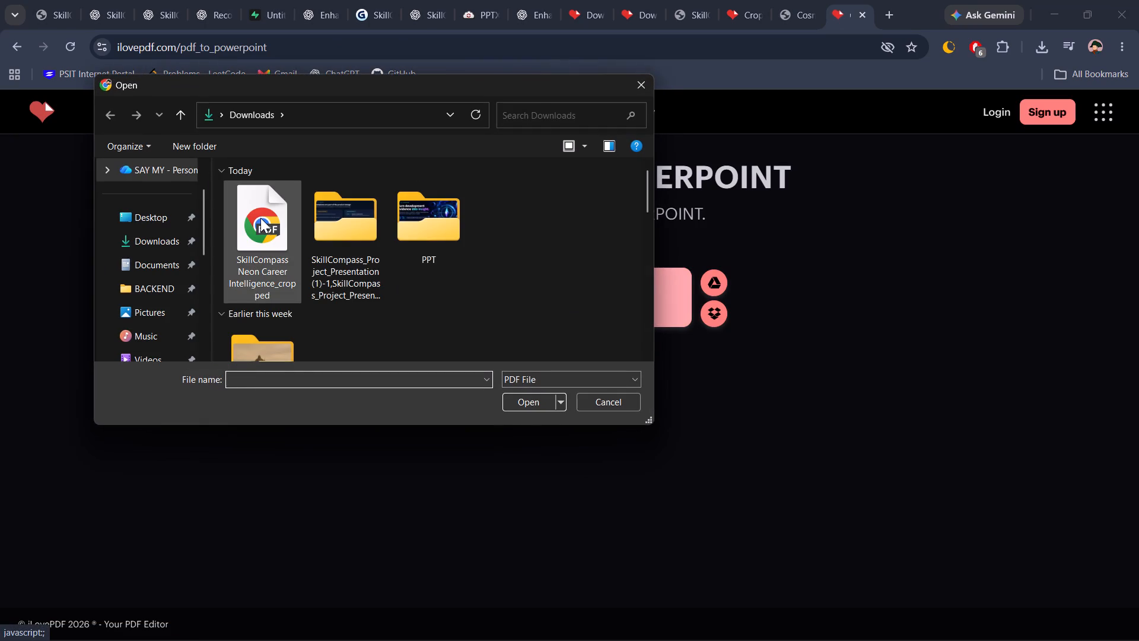
double_click(260, 218)
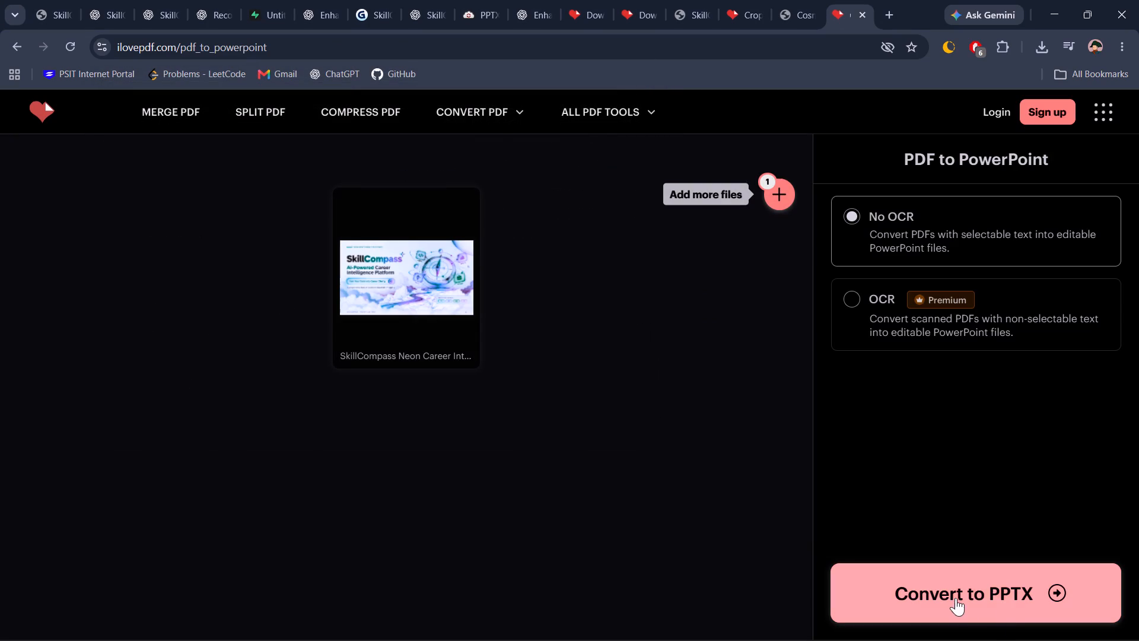
left_click(986, 584)
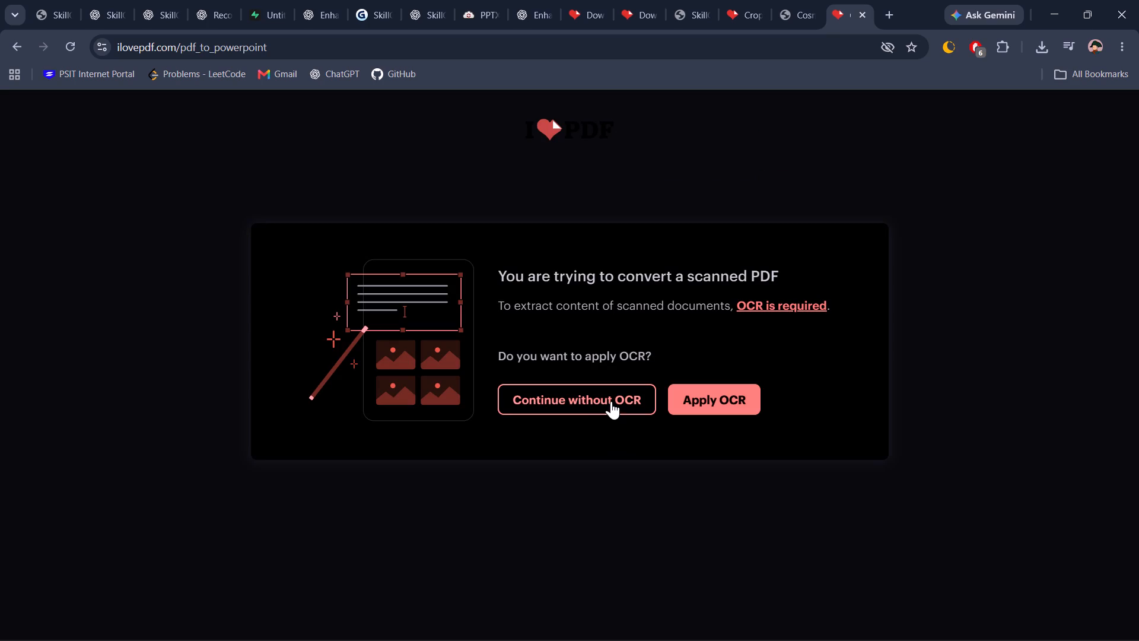
left_click(611, 401)
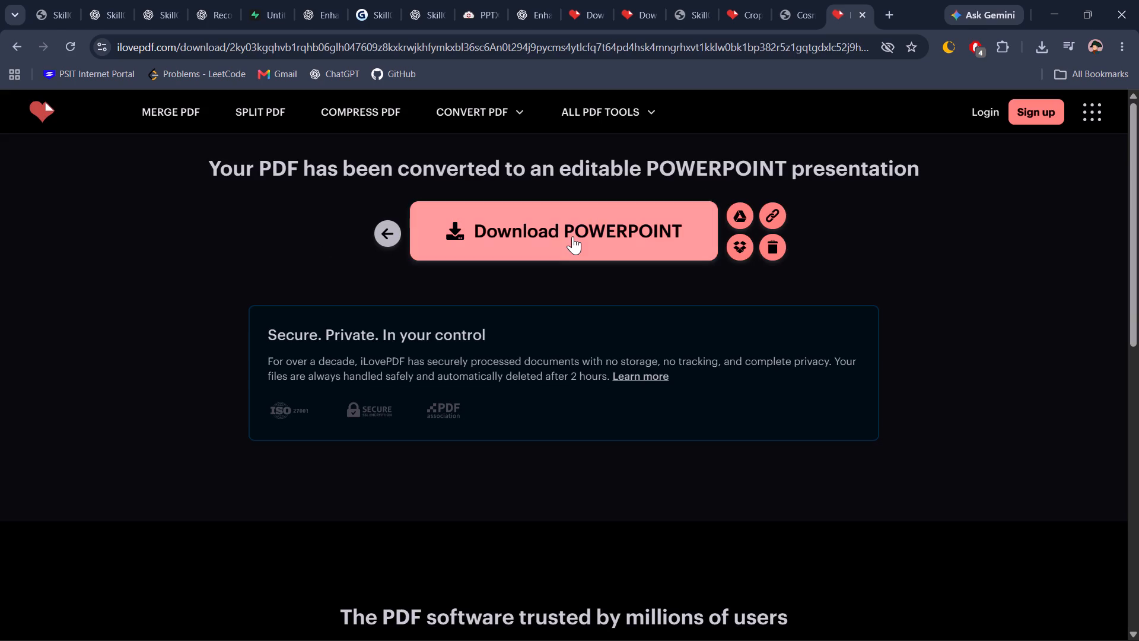
left_click(570, 229)
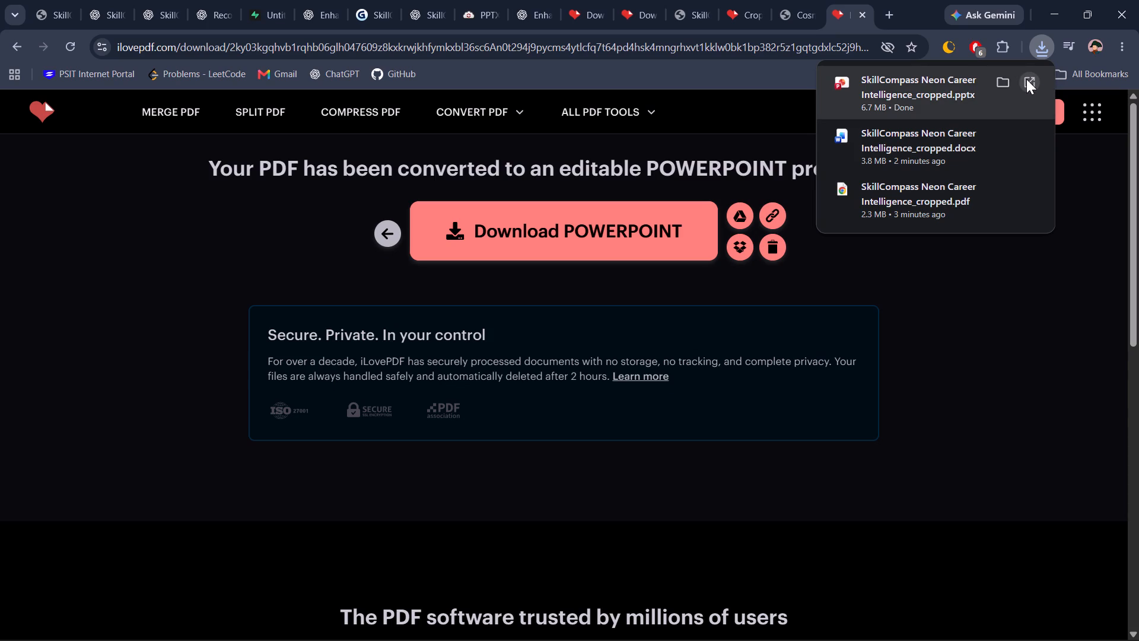
Open the downloaded 'SkillCompass Neon Career Intelligence_cropped' presentation in PowerPoint and skim all its slides for conversion quality.
left_click(1027, 79)
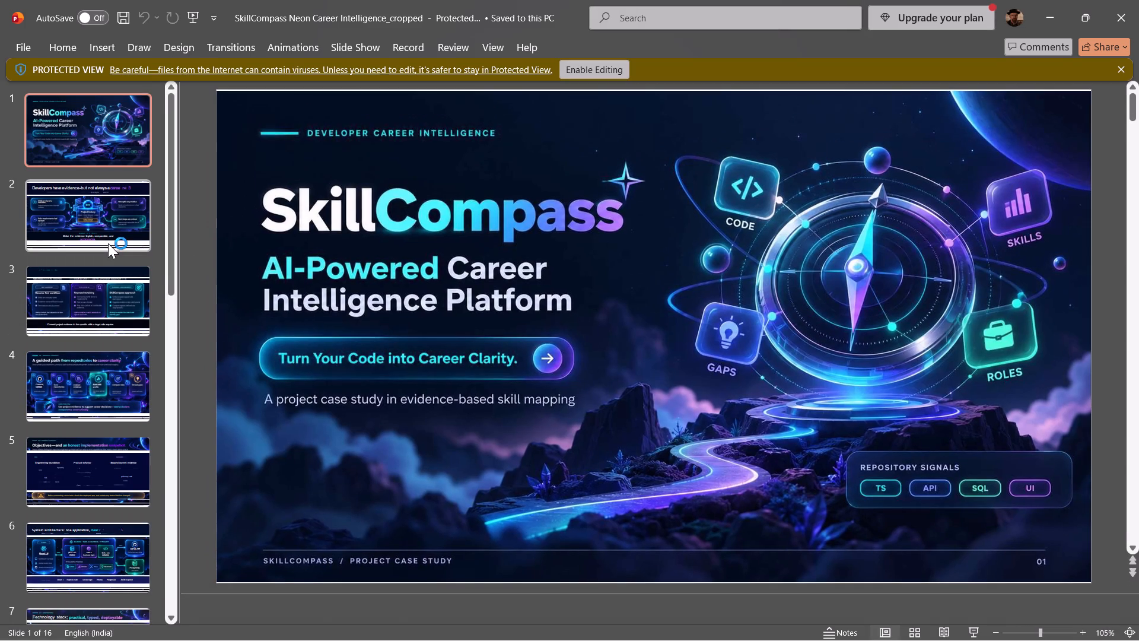
key("Right")
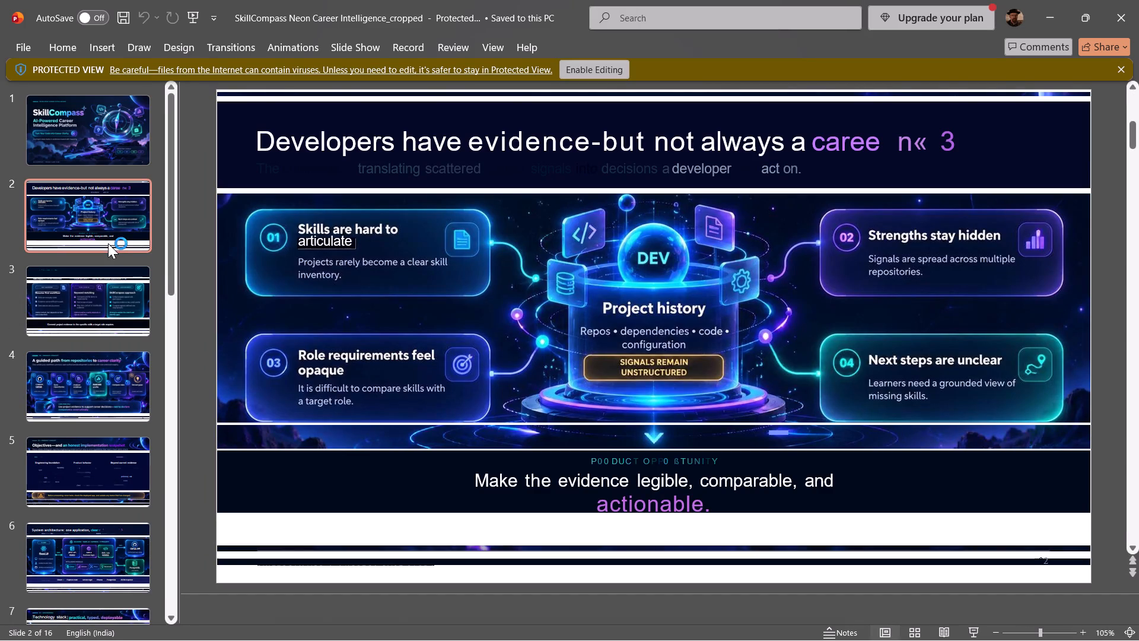
scroll(479, 226, "up", 2)
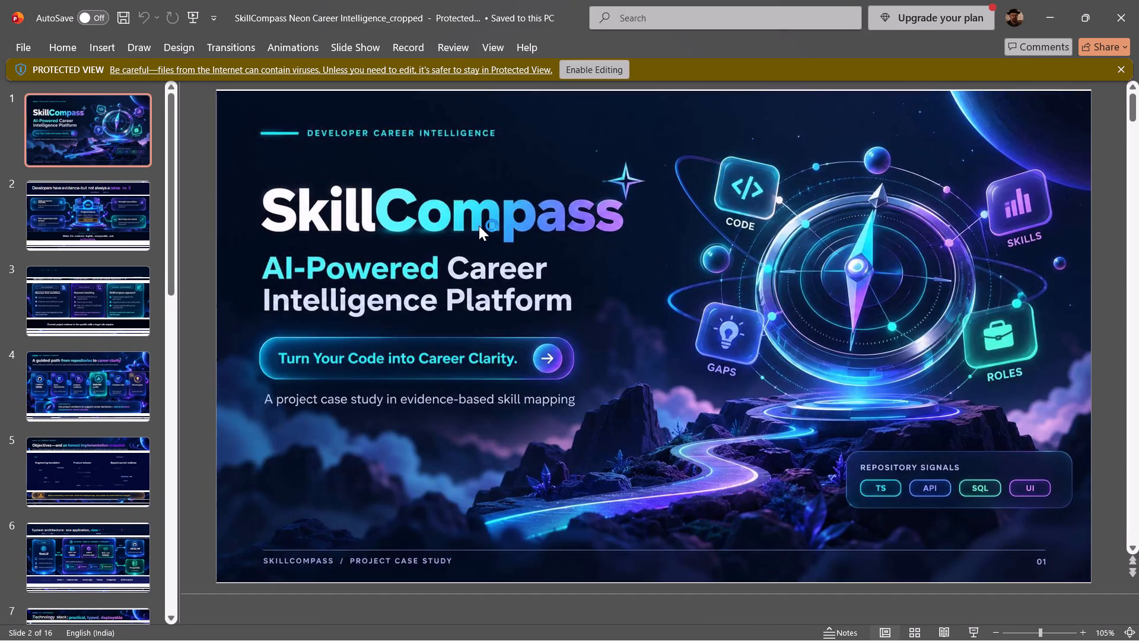
scroll(479, 226, "up", 1)
scroll(479, 226, "down", 2)
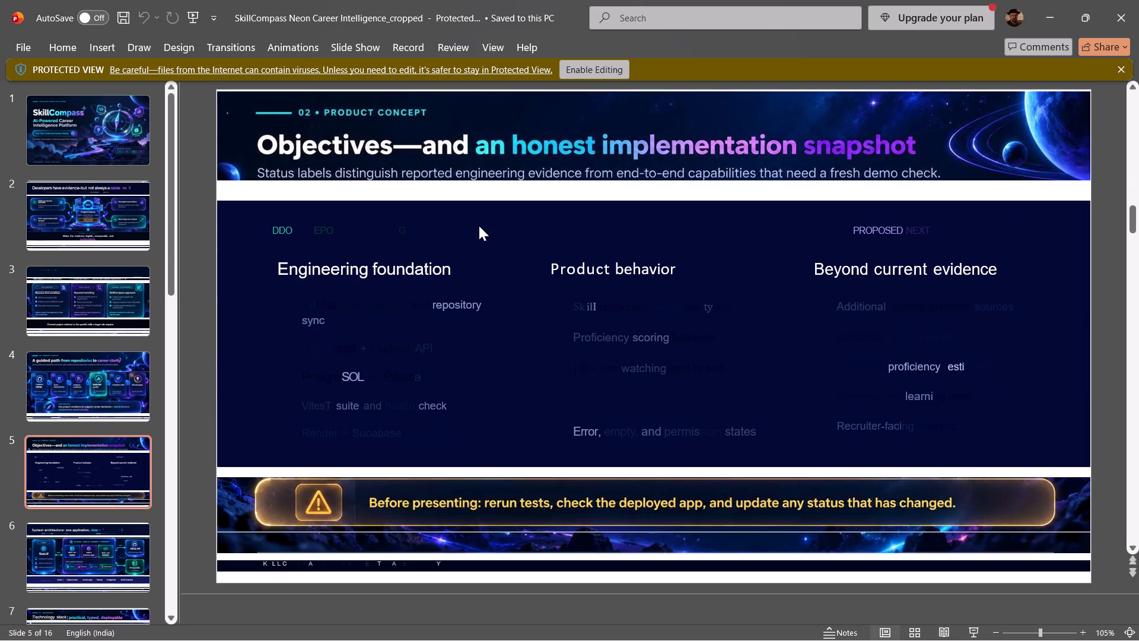
scroll(479, 226, "down", 3)
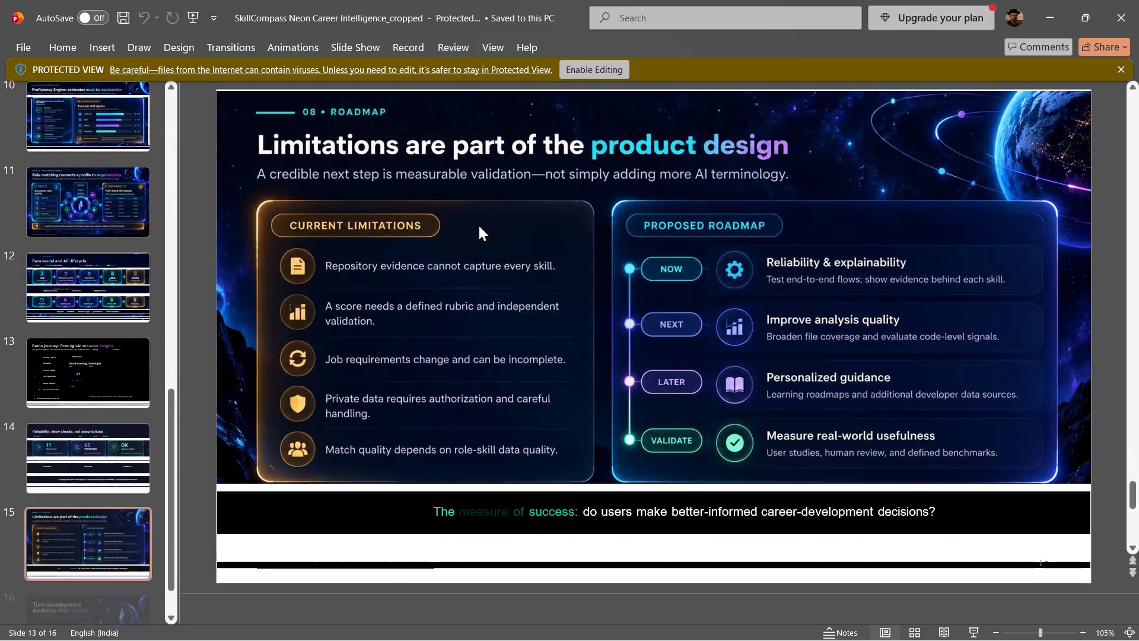
scroll(479, 226, "down", 2)
scroll(479, 226, "up", 2)
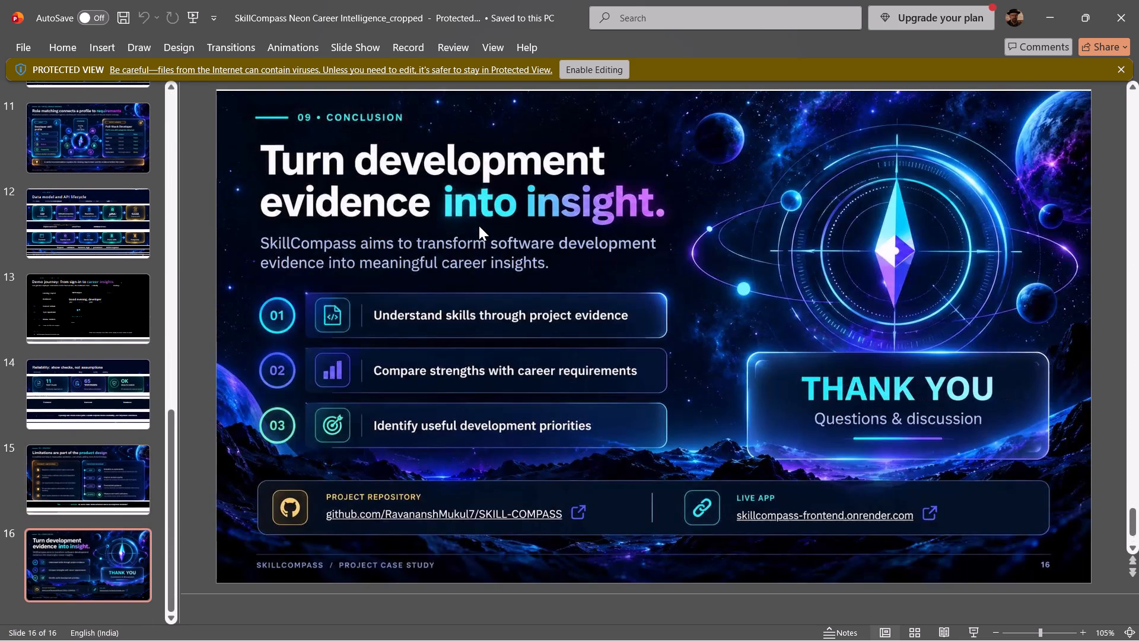
scroll(479, 226, "up", 16)
scroll(479, 226, "up", 8)
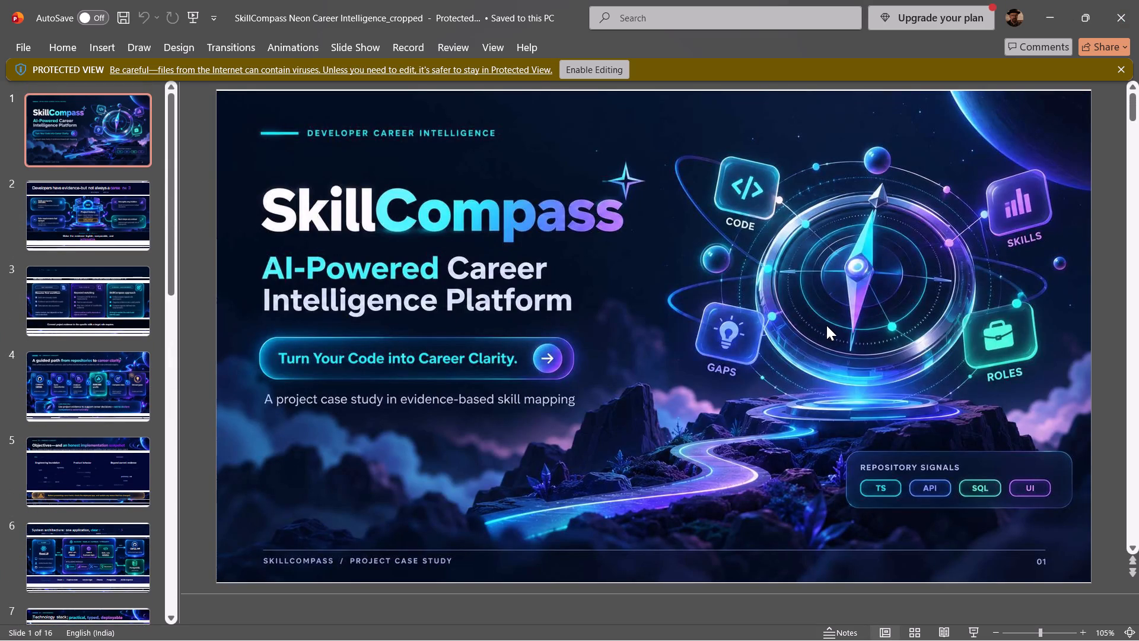
key("Right")
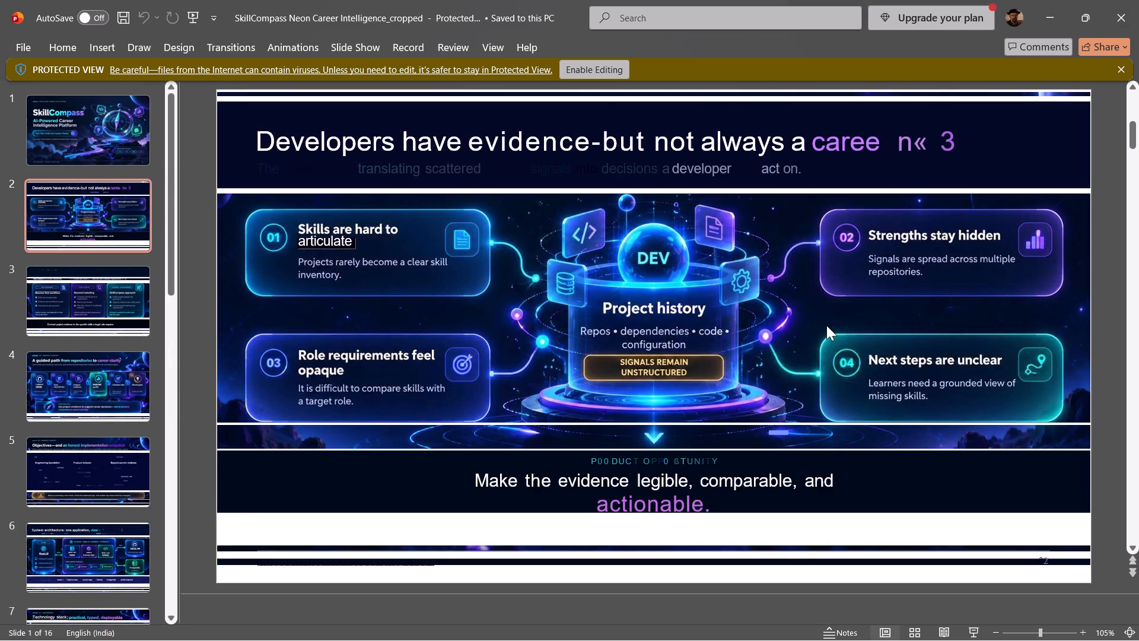
key("Left")
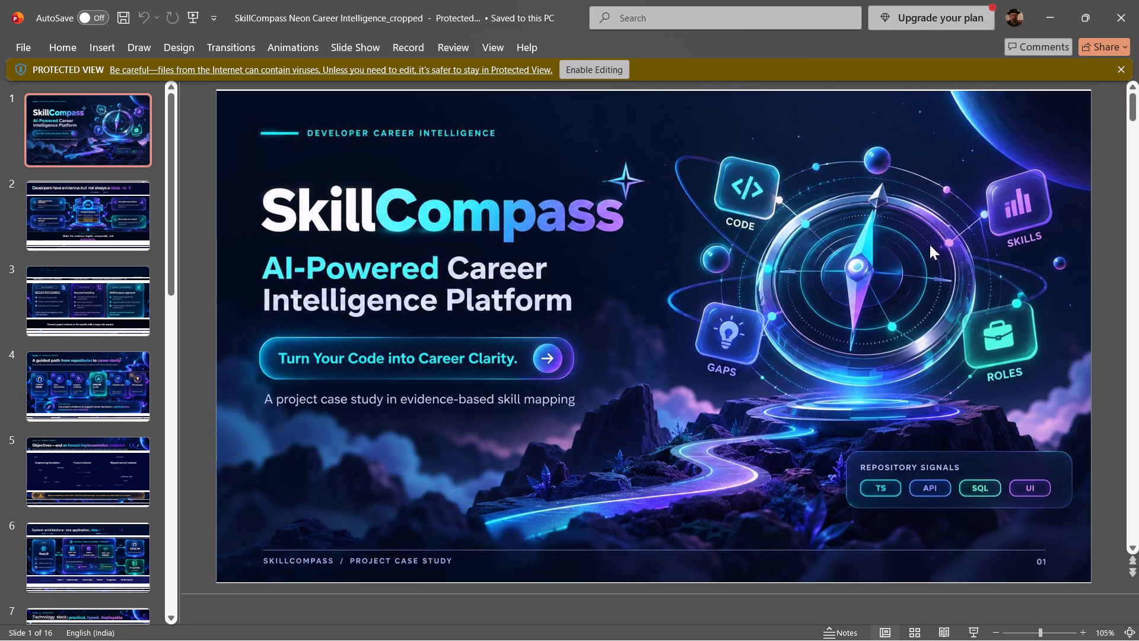
scroll(767, 245, "up", 13)
scroll(539, 250, "up", 6)
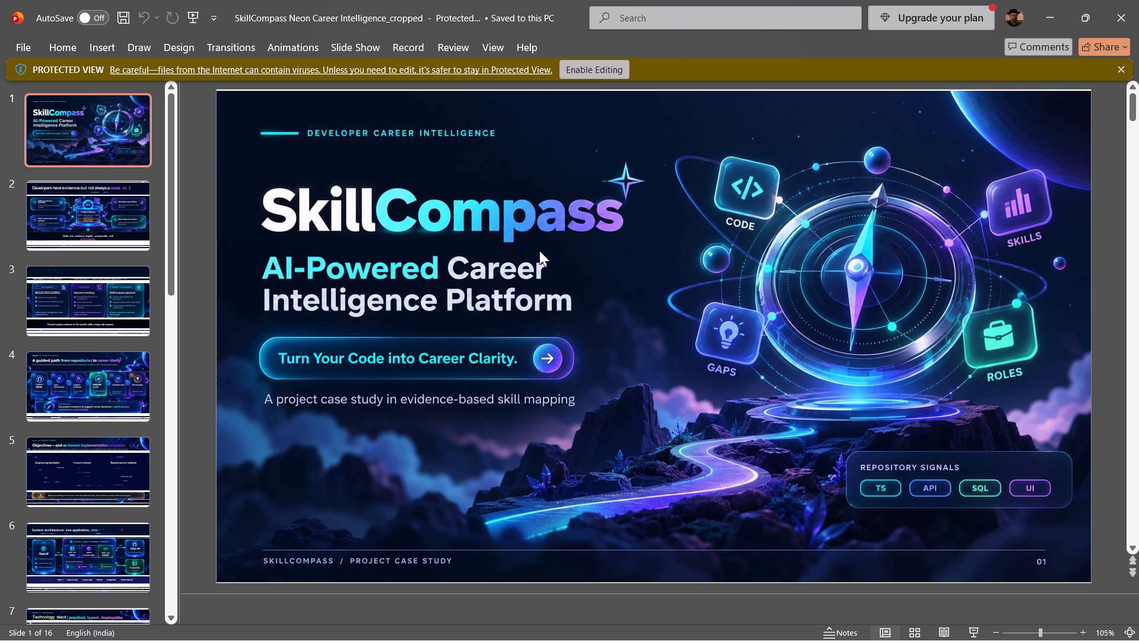
scroll(539, 250, "down", 20)
scroll(539, 250, "down", 5)
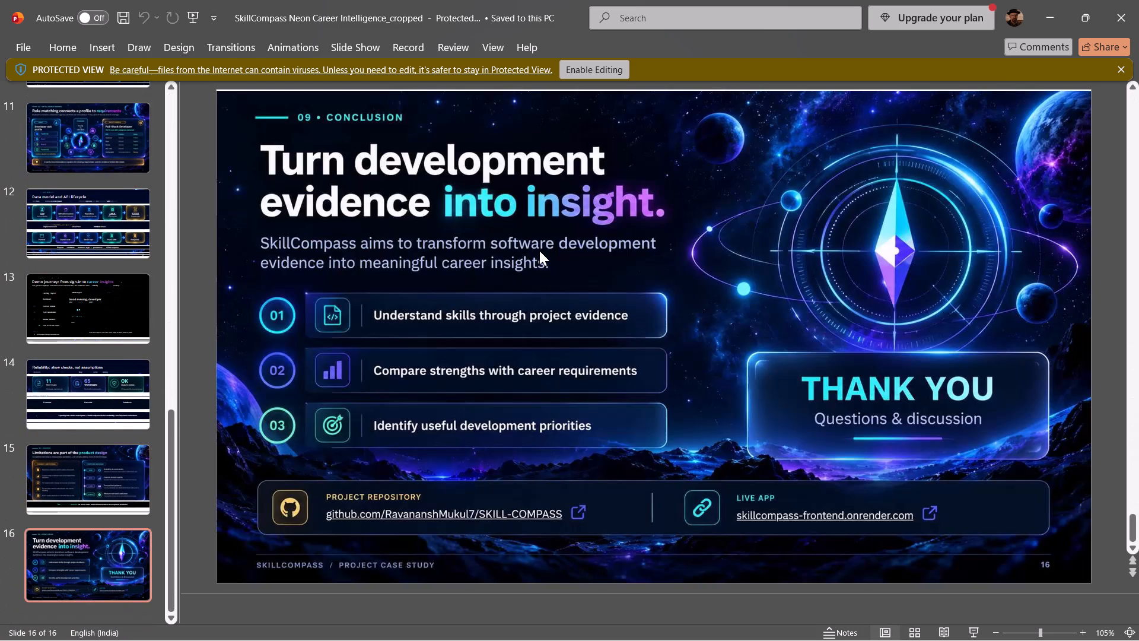
Review the converted slides one by one from the conclusion back to the title slide, and close the presentation.
key("Left")
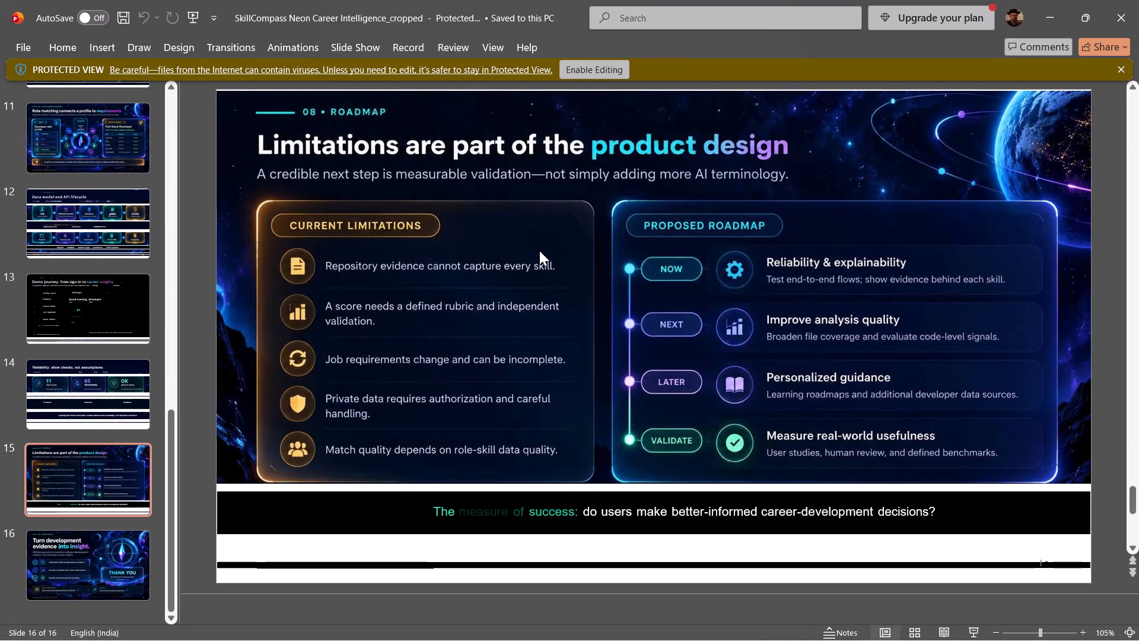
key("Left")
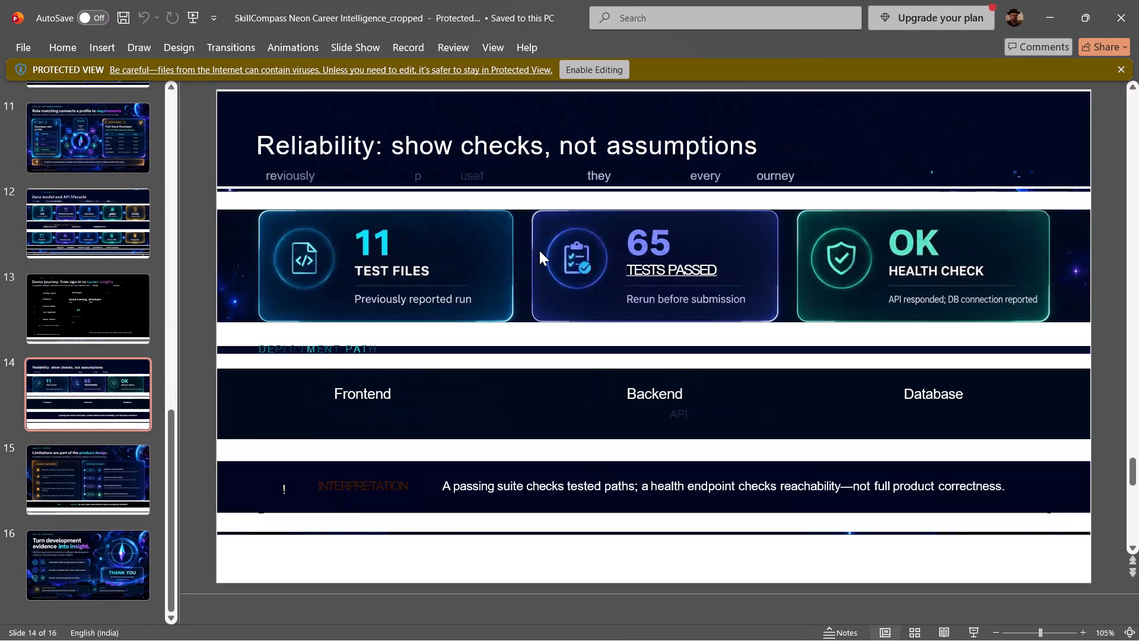
key("Left")
key("Left")
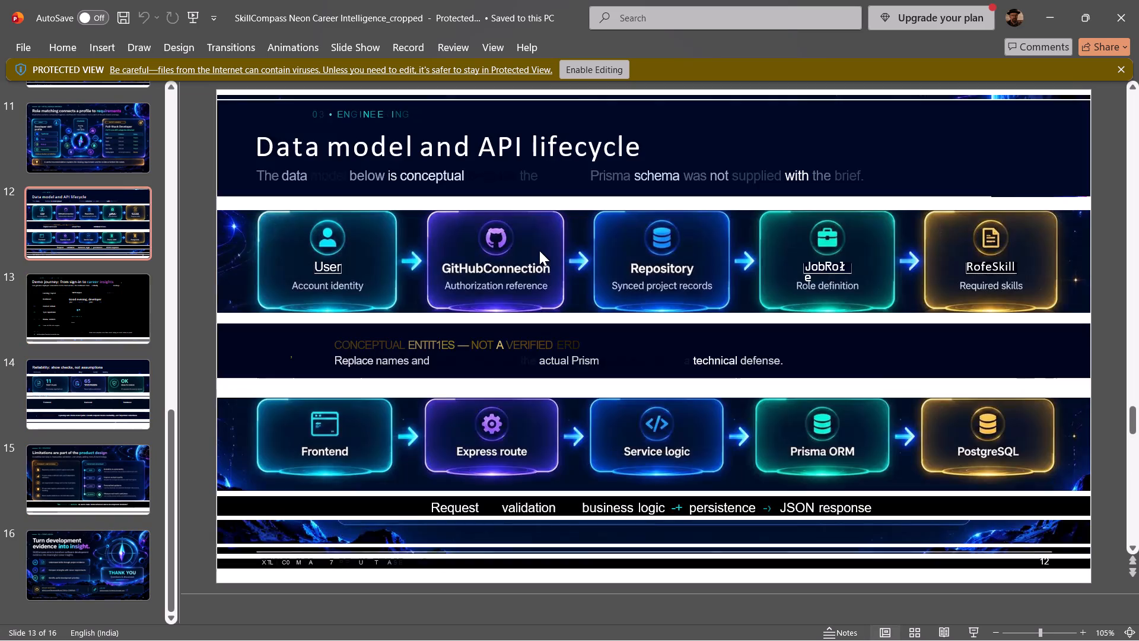
key("Left")
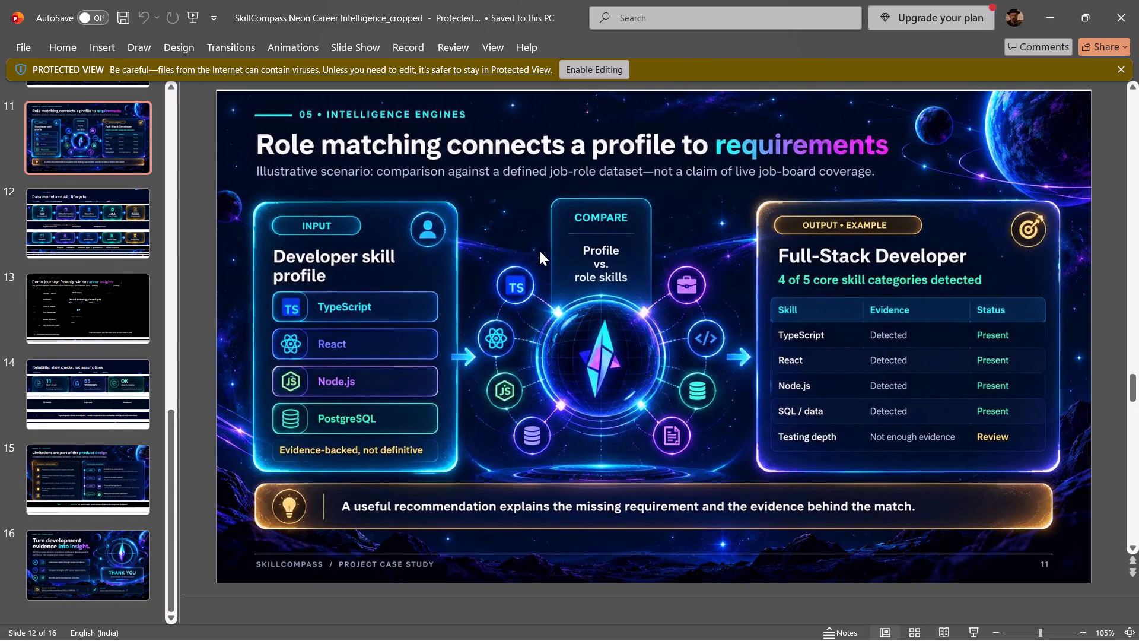
key("Left")
key("Left")
key("Left")
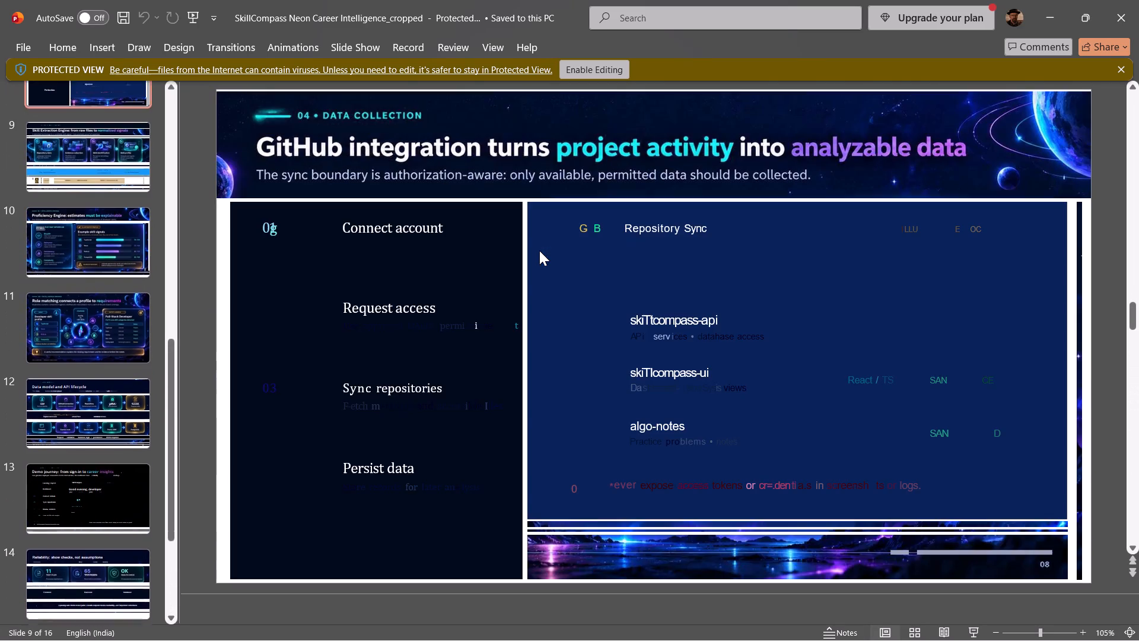
key("Left")
key("Left")
key("Left")
key("Left")
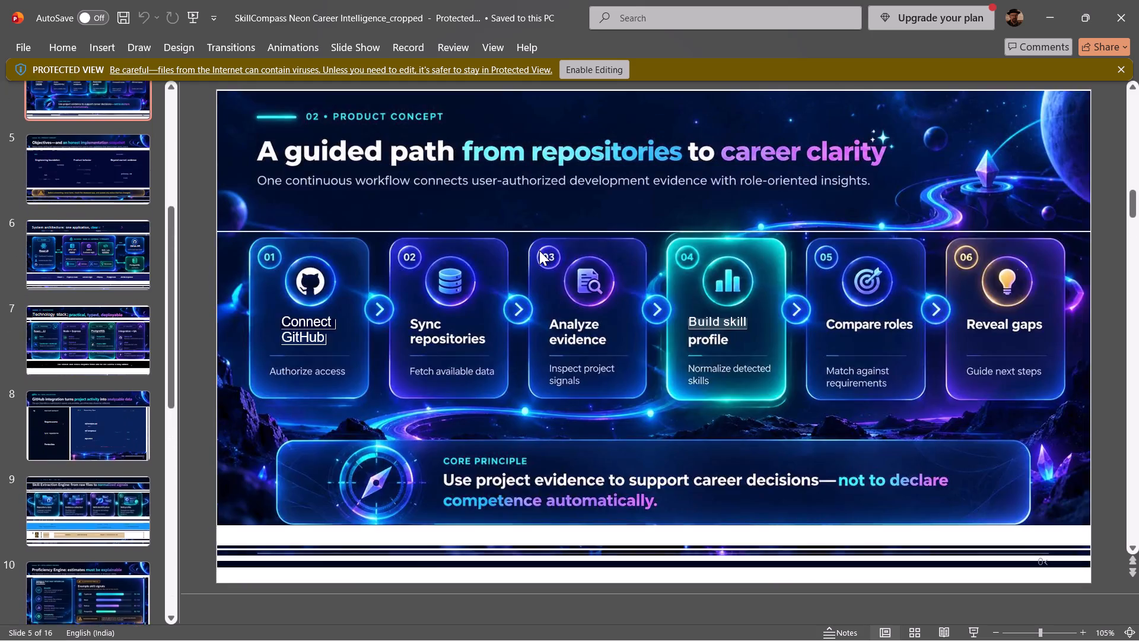
key("Left")
key("Left")
key("Left")
key("Left")
key("Left")
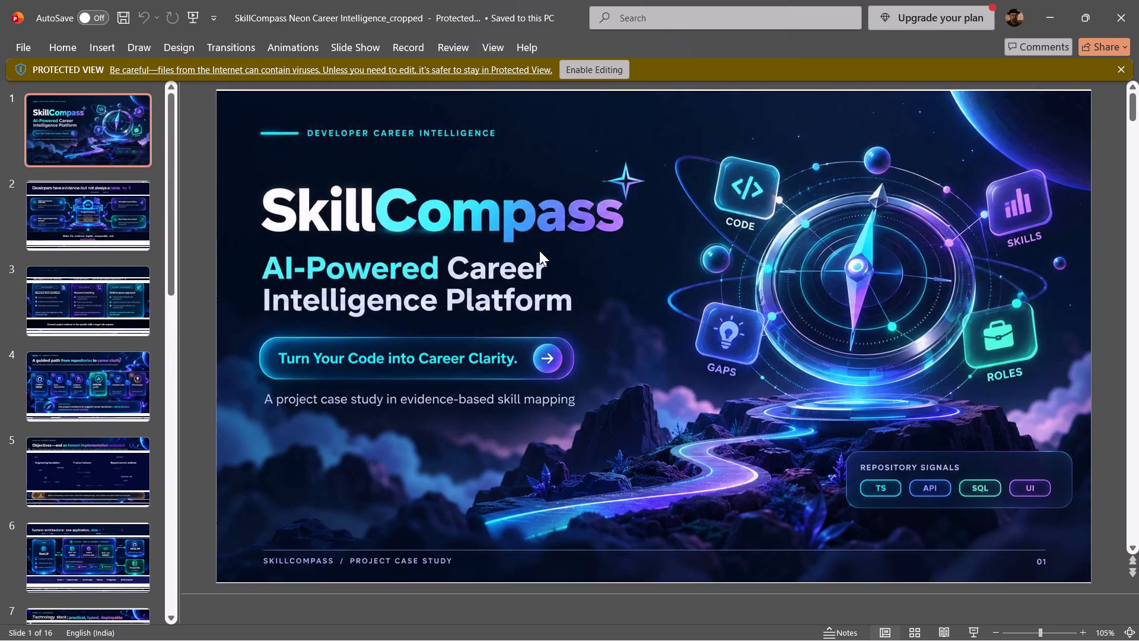
left_click(1116, 15)
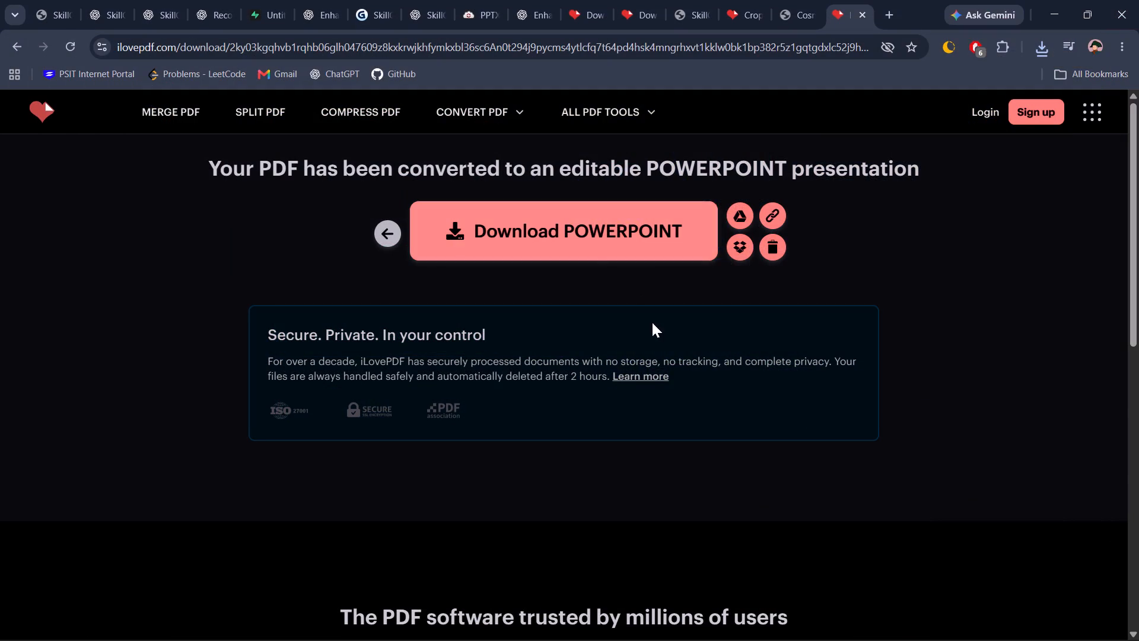
In a new Chrome tab, search for "images to ppt converter" and open Online2PDF's JPG to PPT converter.
left_click(886, 9)
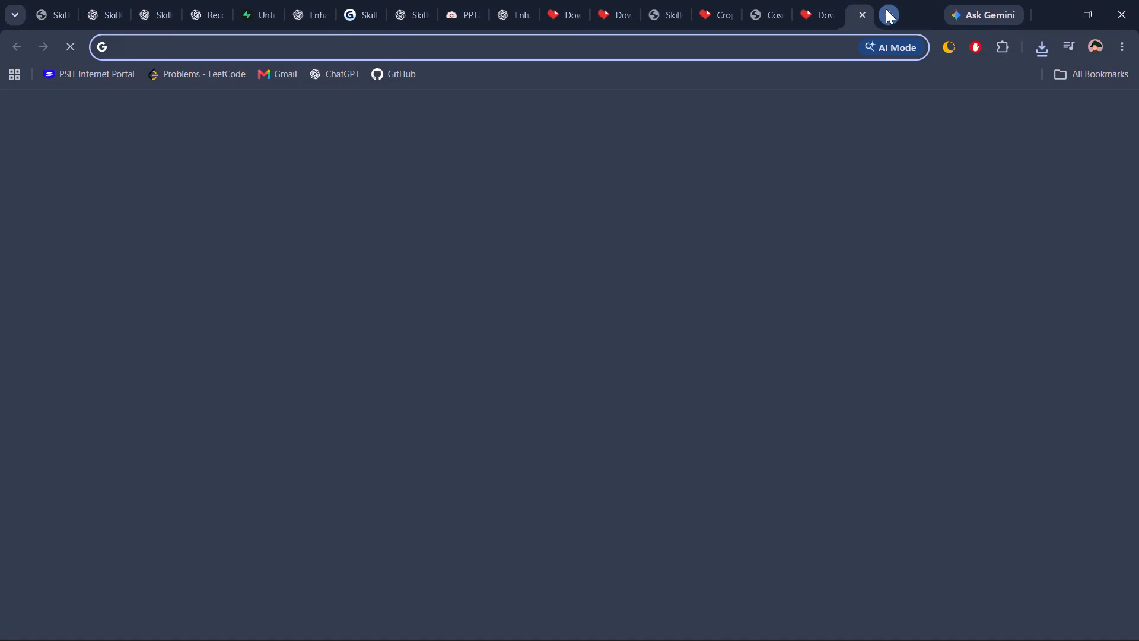
type("images to")
key("space")
type("ppt")
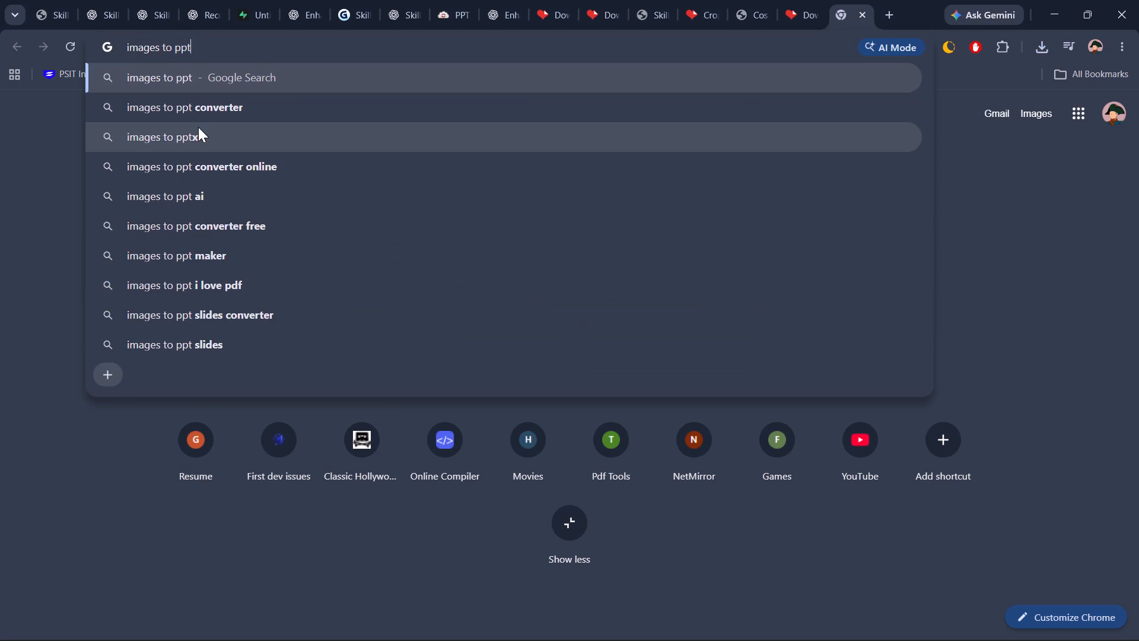
left_click(236, 100)
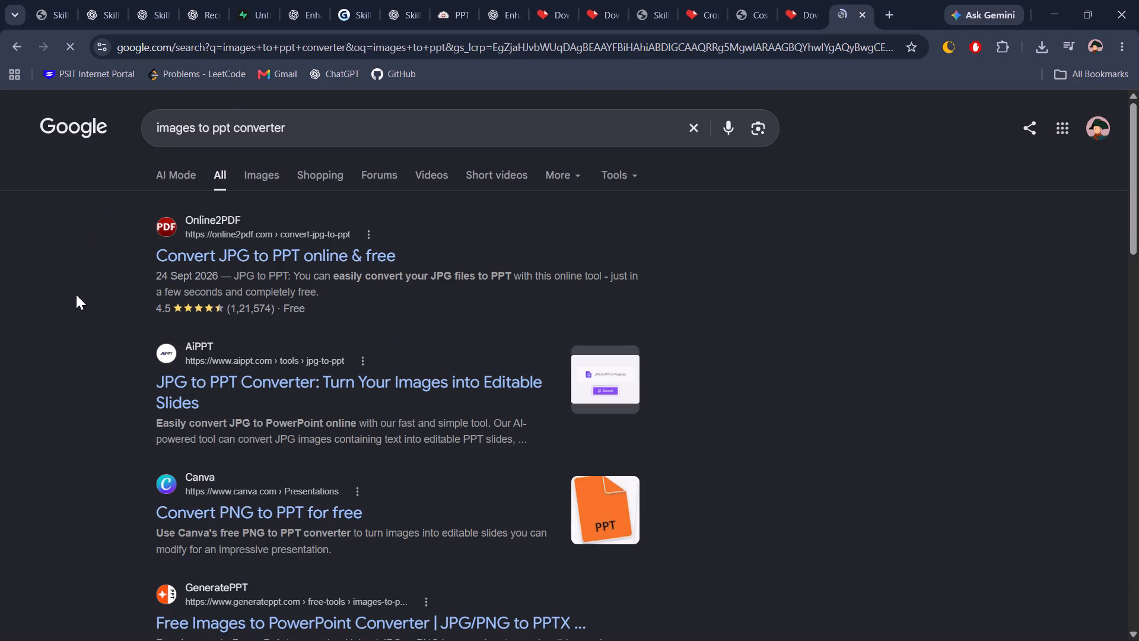
left_click(229, 253)
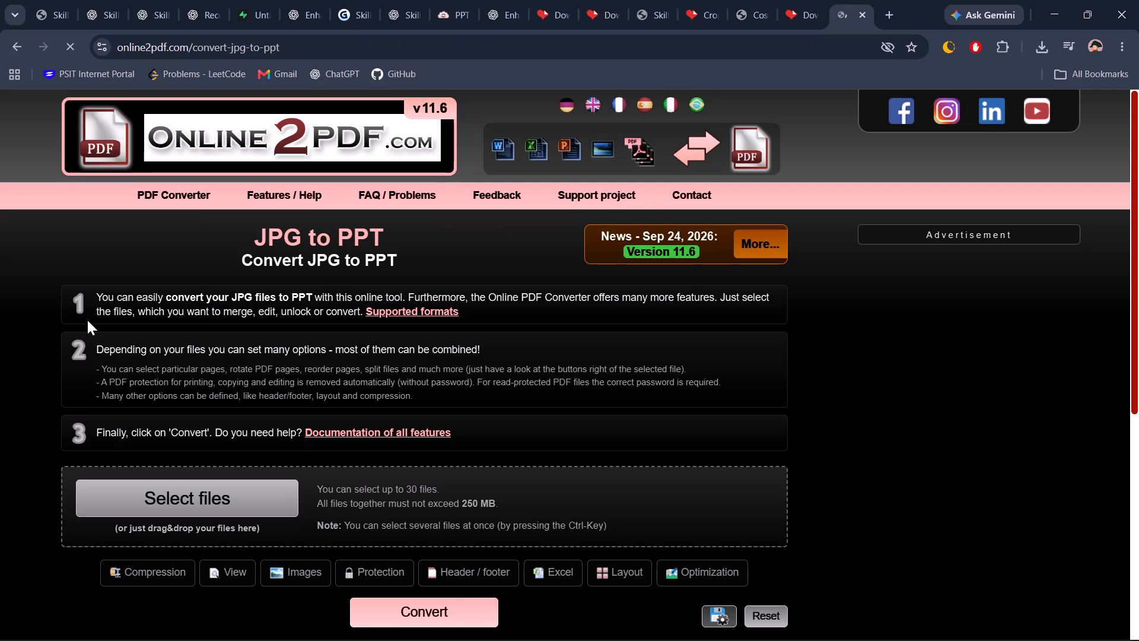
From the PPT folder in Downloads, add images 'SkillCompass Neon Career Intelligence', 'Neon Career Map Infographic', 'From Claims to Role Requirements' and 'Repository-to-Career Clarity Workflow', in order.
scroll(645, 377, "down", 3)
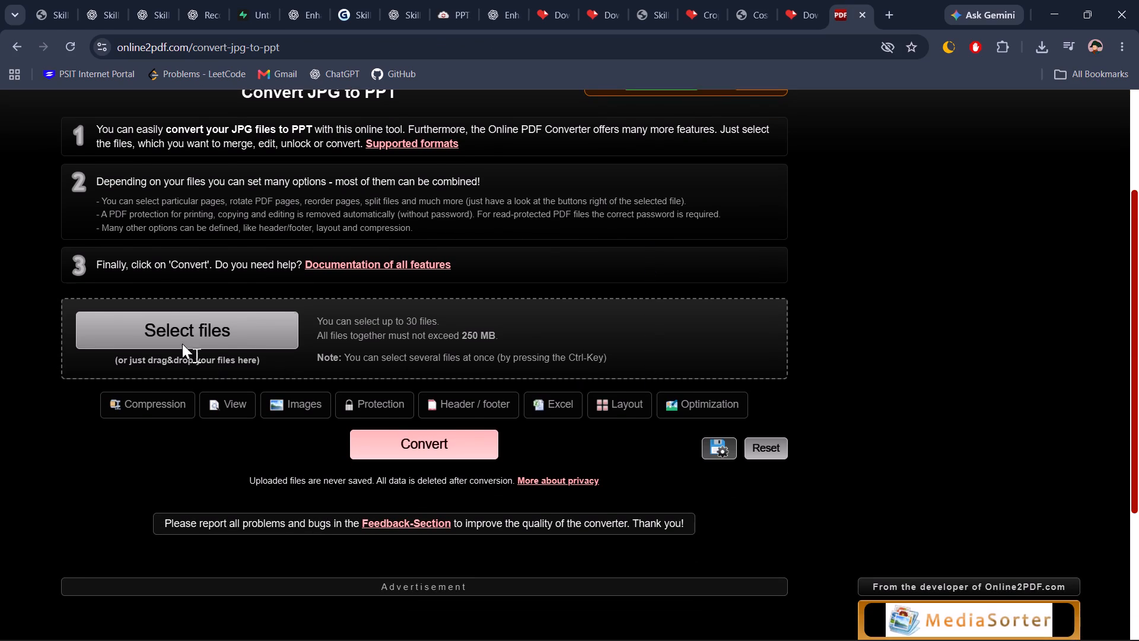
left_click(176, 322)
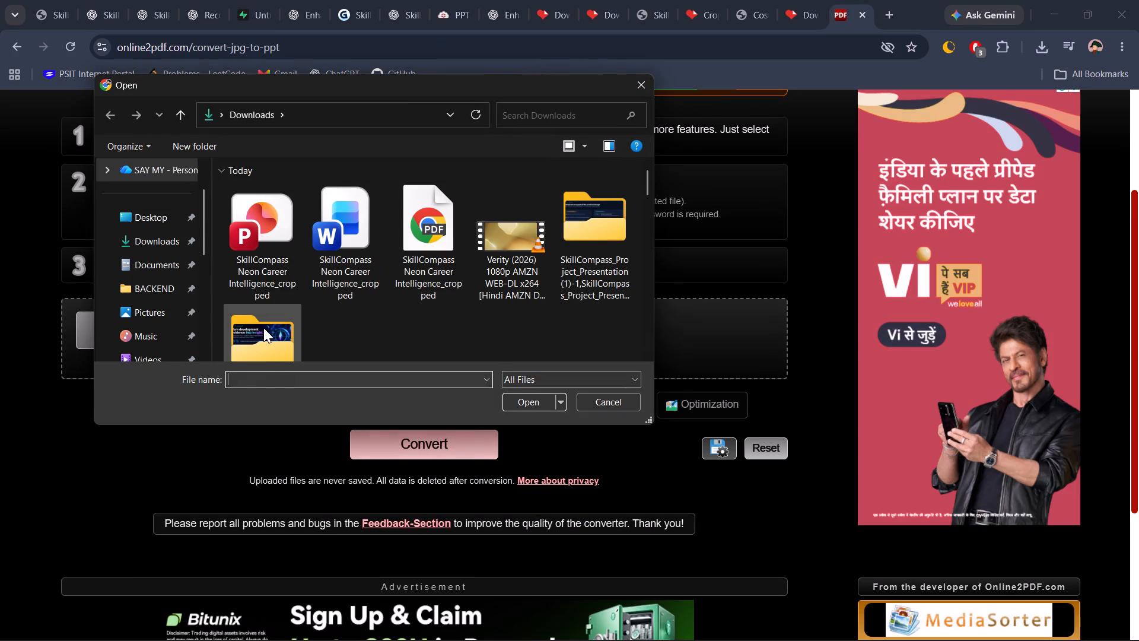
double_click(262, 328)
scroll(440, 249, "down", 3)
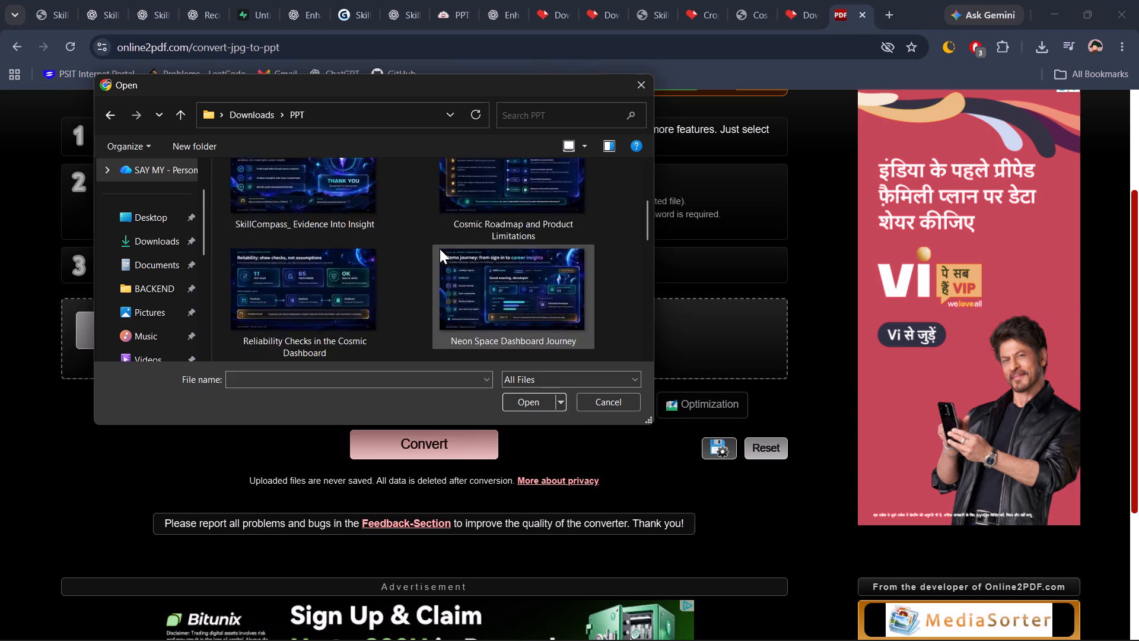
scroll(440, 249, "down", 10)
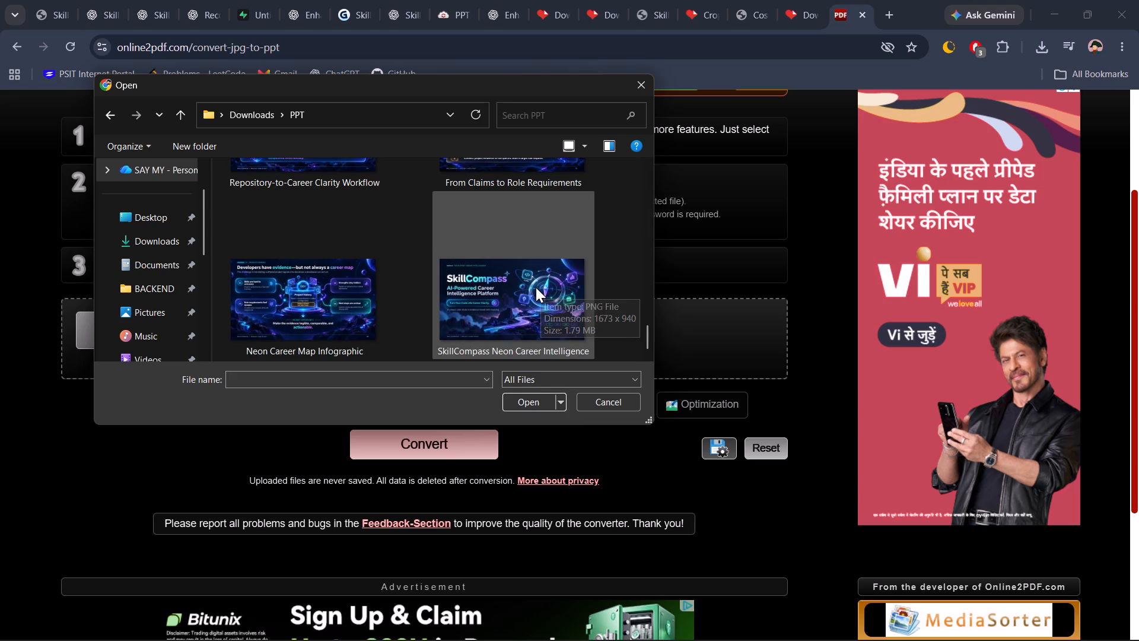
left_click_drag(535, 287, 691, 434)
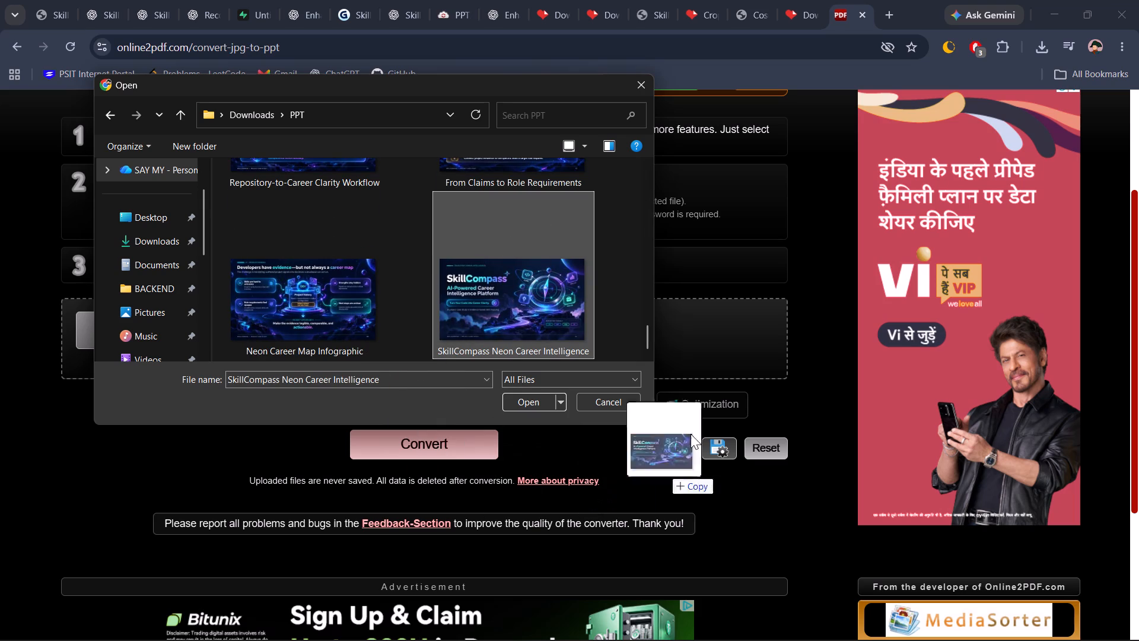
left_click_drag(691, 434, 749, 347)
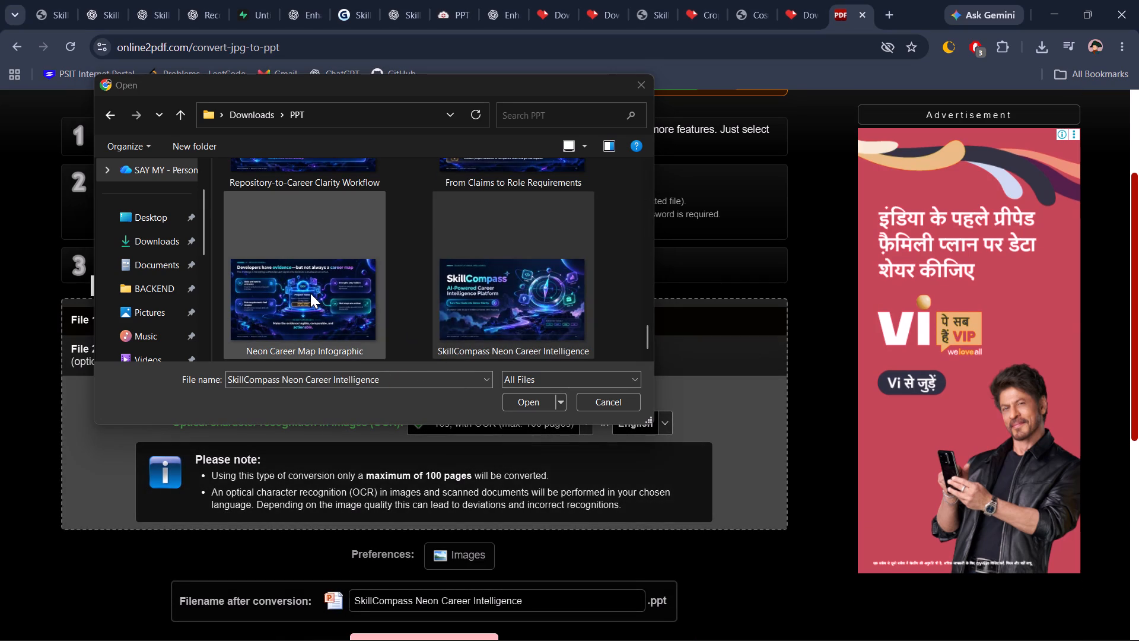
left_click_drag(310, 293, 763, 363)
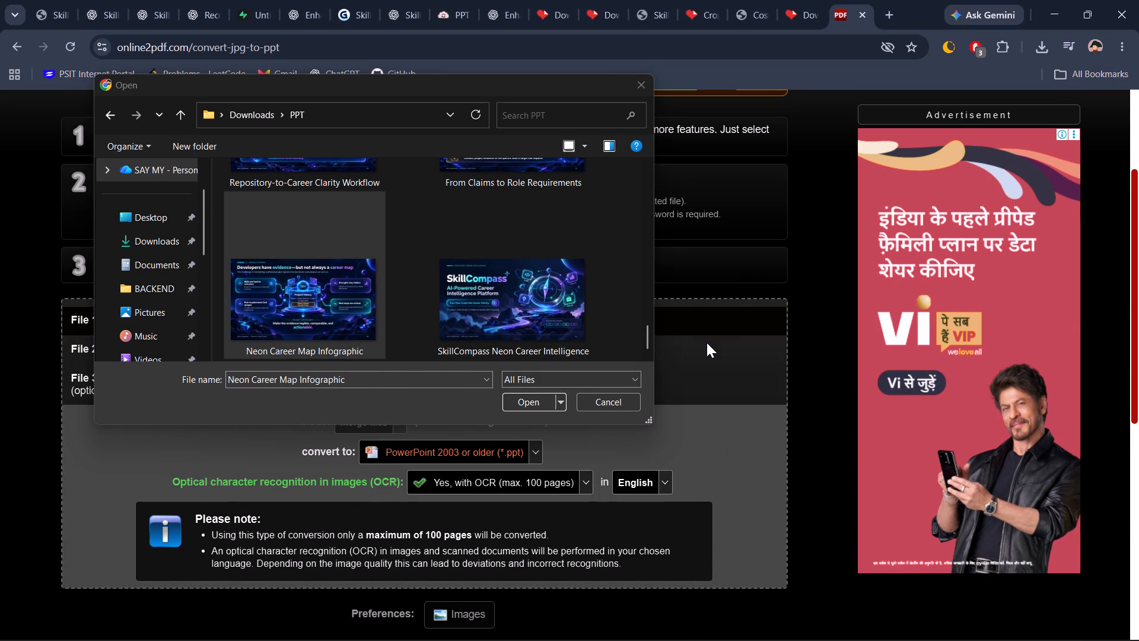
scroll(521, 281, "up", 1)
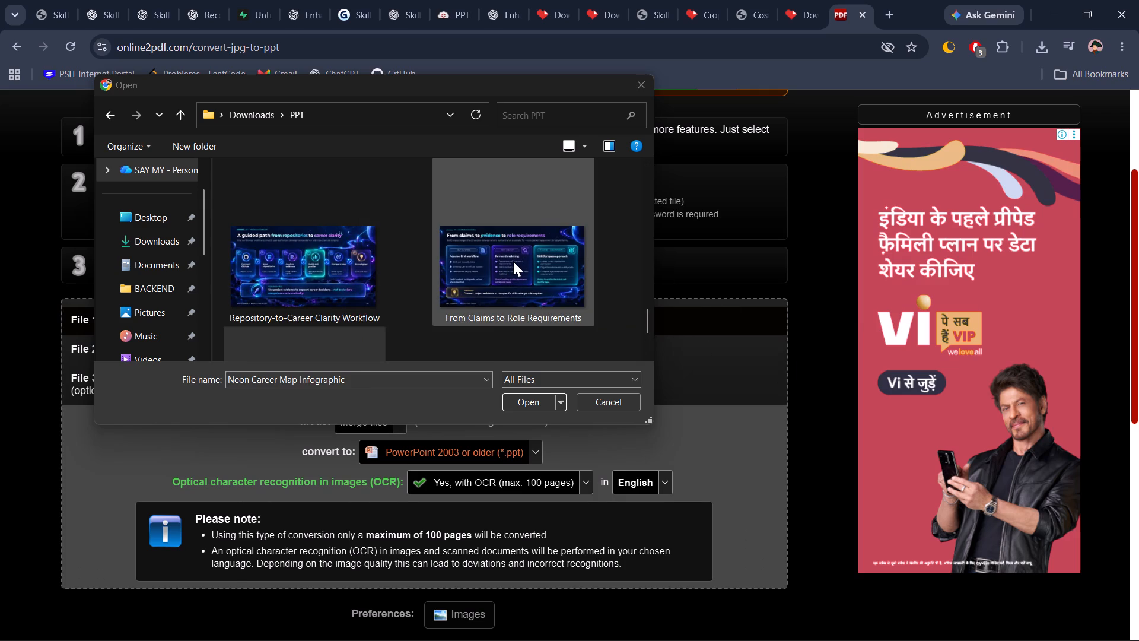
left_click_drag(513, 261, 777, 386)
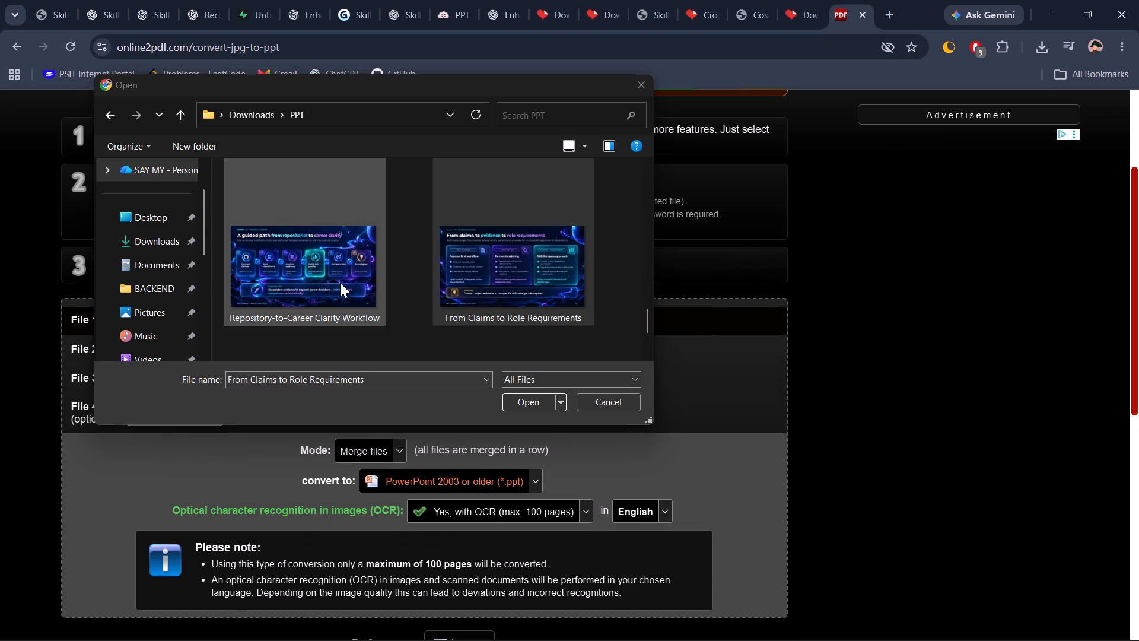
left_click_drag(340, 283, 764, 409)
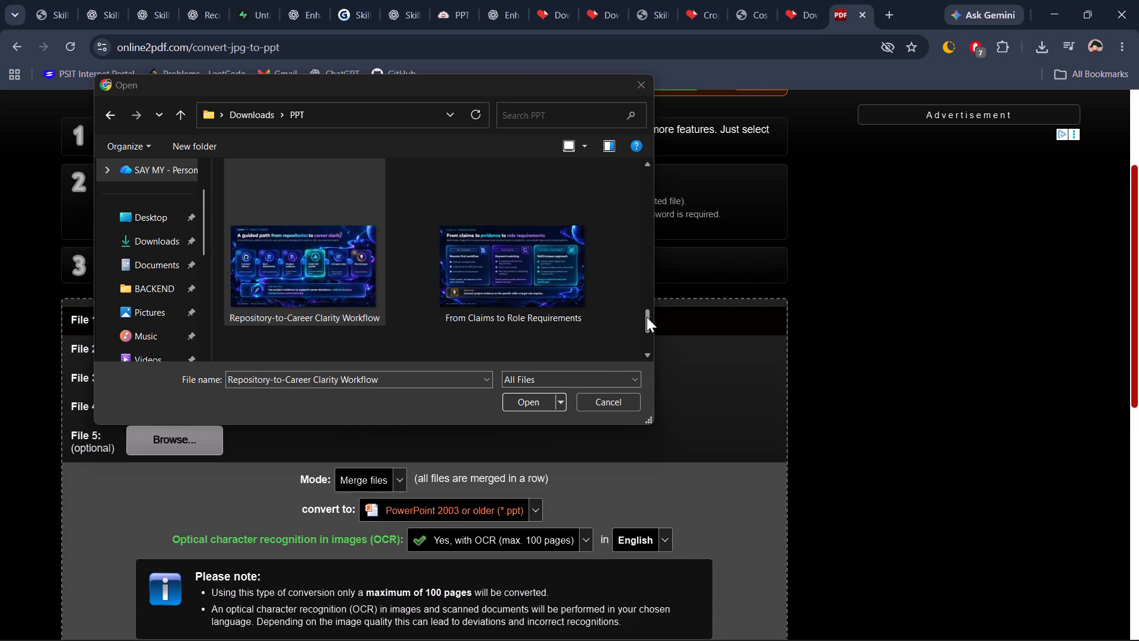
Add 'SkillCompass Objectives Snapshot', 'Neon-Cyber System Architecture Diagram', 'Neon Cosmic Technology Stack Slide' and 'GitHub Integration Data Sync Dashboard' to the conversion list.
left_click_drag(647, 317, 646, 288)
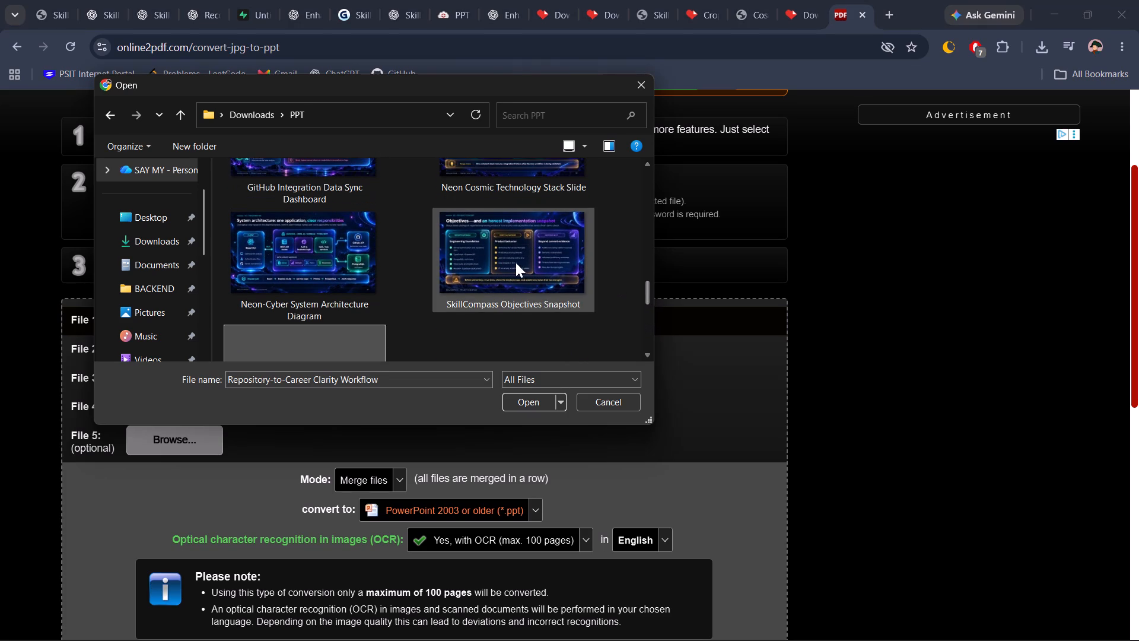
left_click_drag(518, 262, 775, 437)
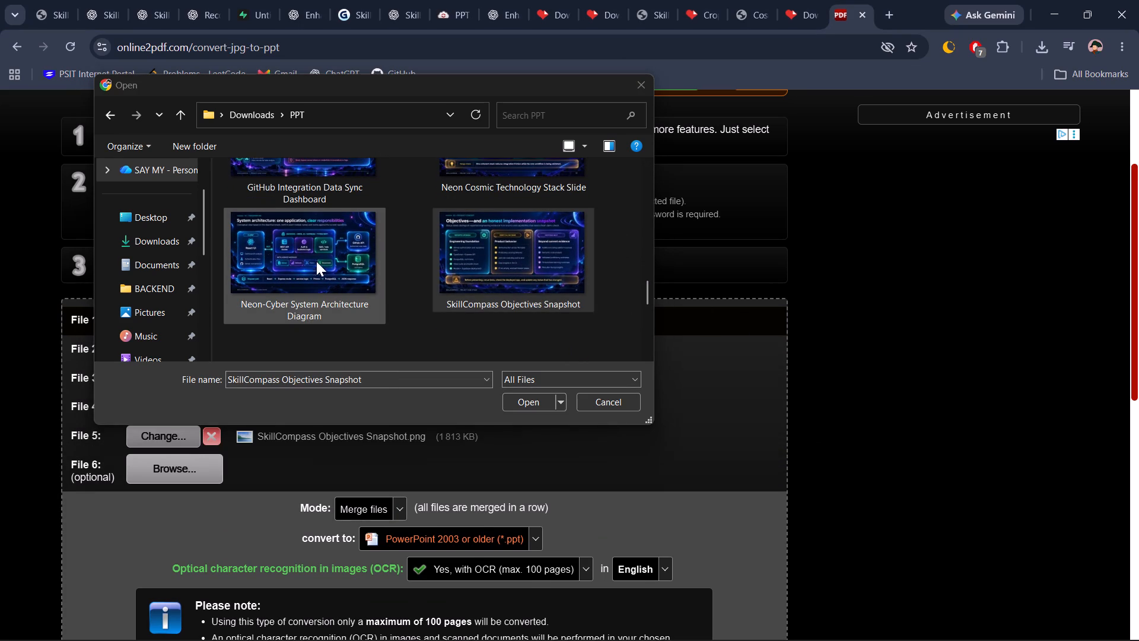
left_click_drag(320, 265, 745, 430)
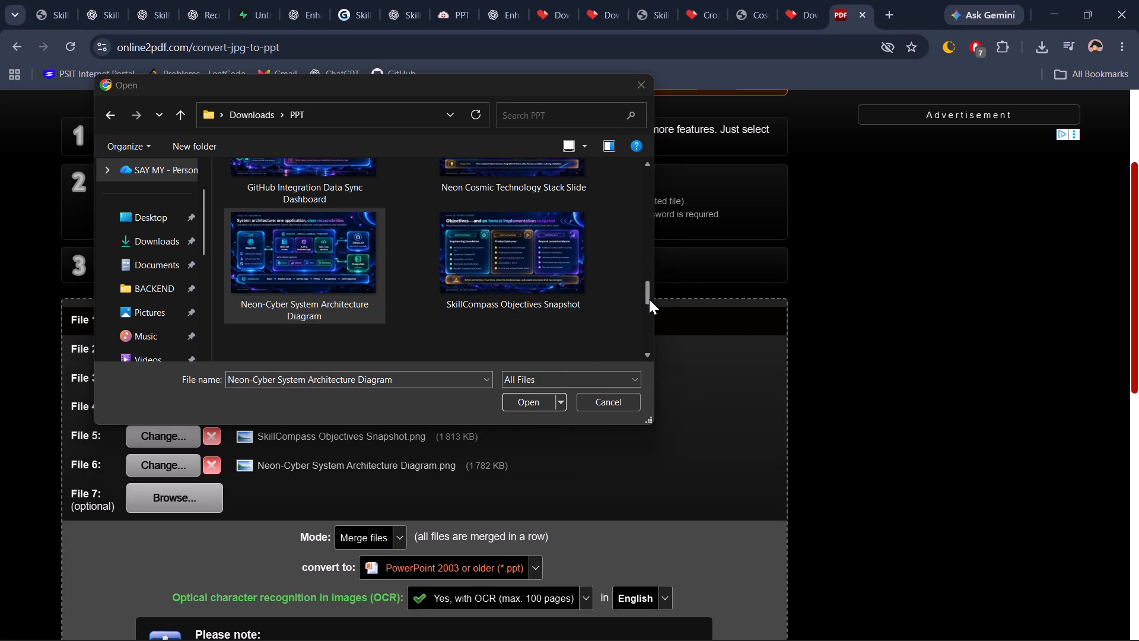
left_click_drag(647, 296, 645, 269)
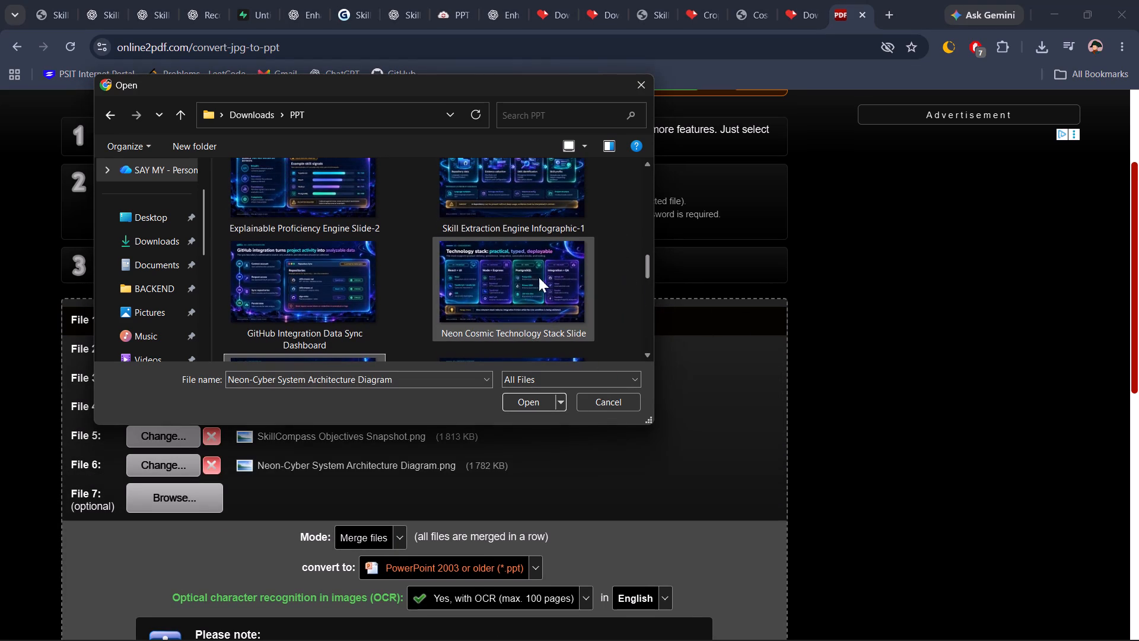
left_click_drag(514, 284, 734, 435)
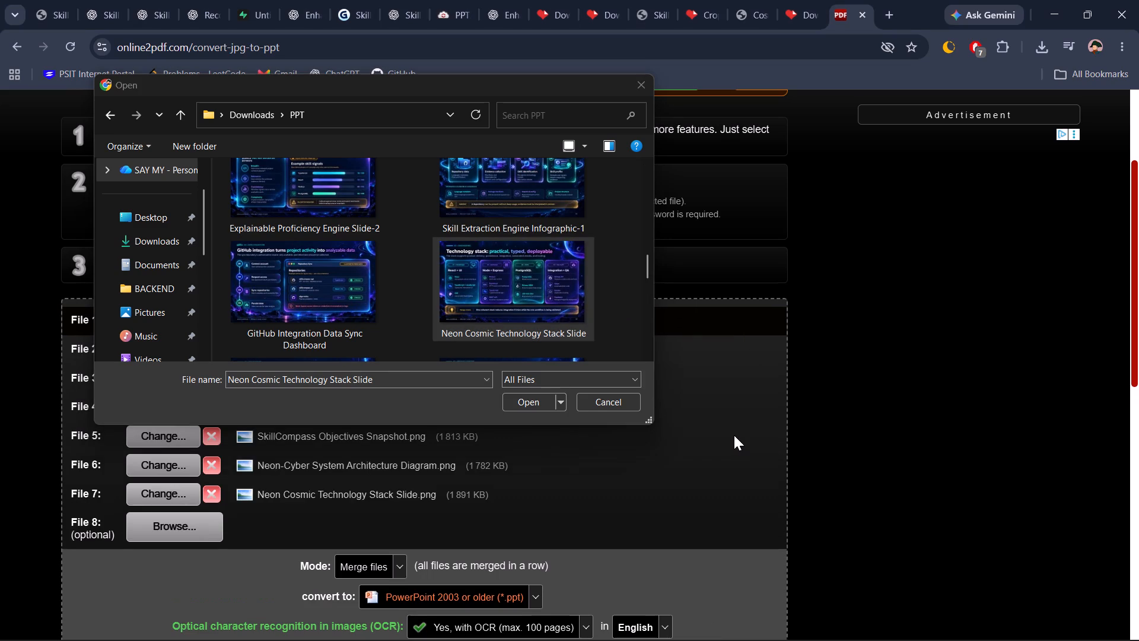
left_click_drag(317, 282, 759, 433)
Add 'Skill Extraction Engine Infographic-1', 'Explainable Proficiency Engine Slide-2', 'Futuristic Role Matching Intelligence Slide' and 'Data model and API lifecycle' to the conversion list.
left_click_drag(647, 274, 645, 255)
left_click_drag(527, 277, 666, 323)
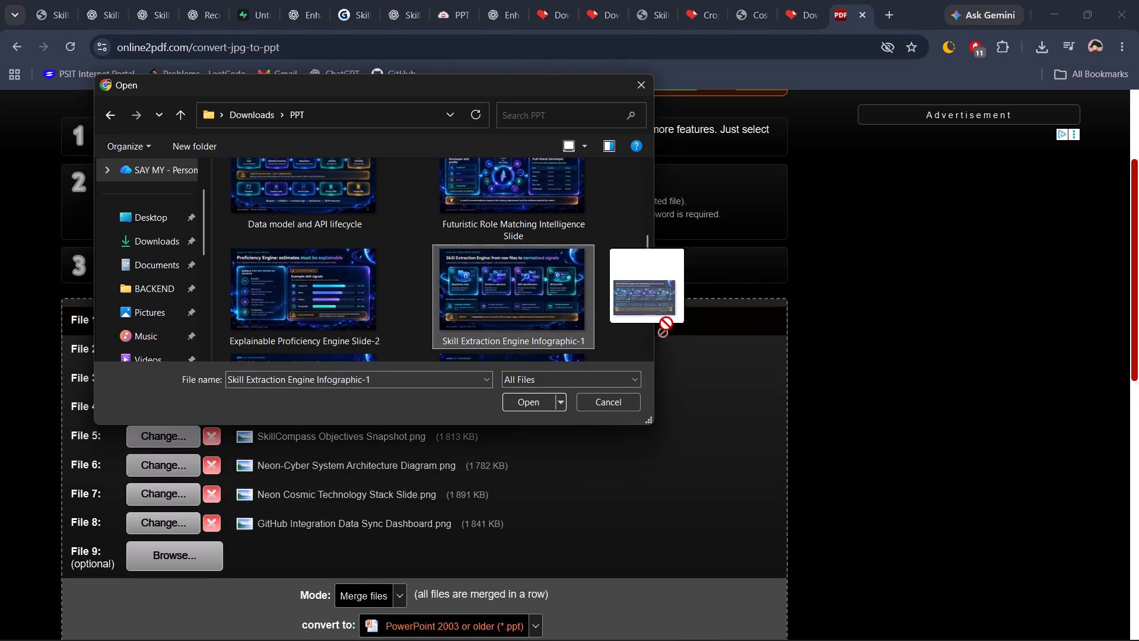
left_click_drag(666, 323, 729, 412)
left_click_drag(314, 306, 503, 347)
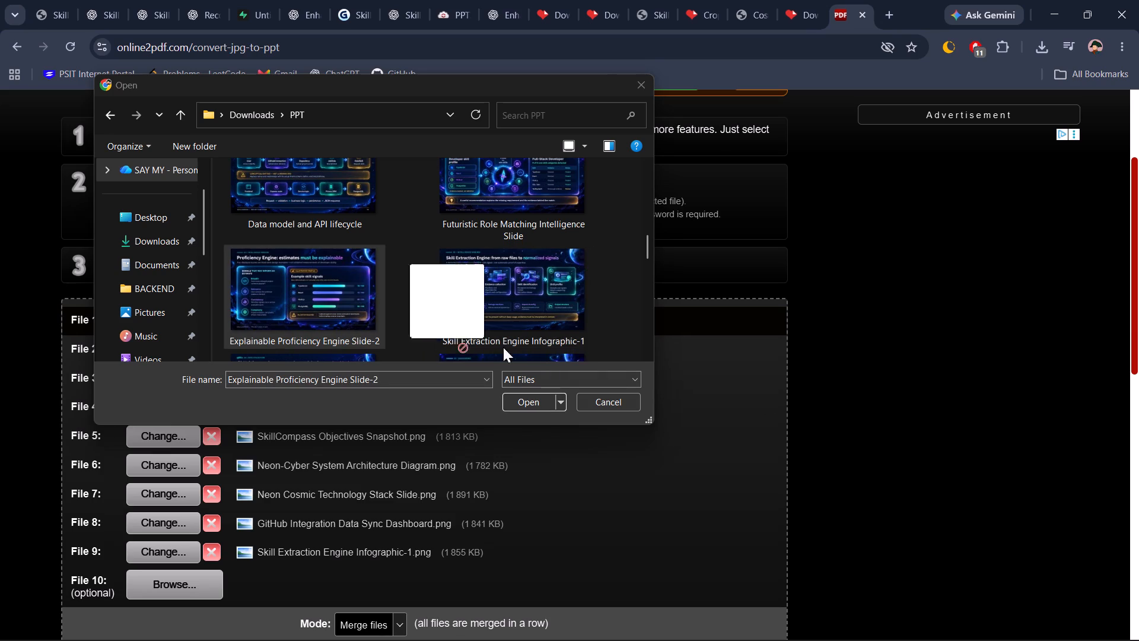
left_click_drag(503, 347, 738, 485)
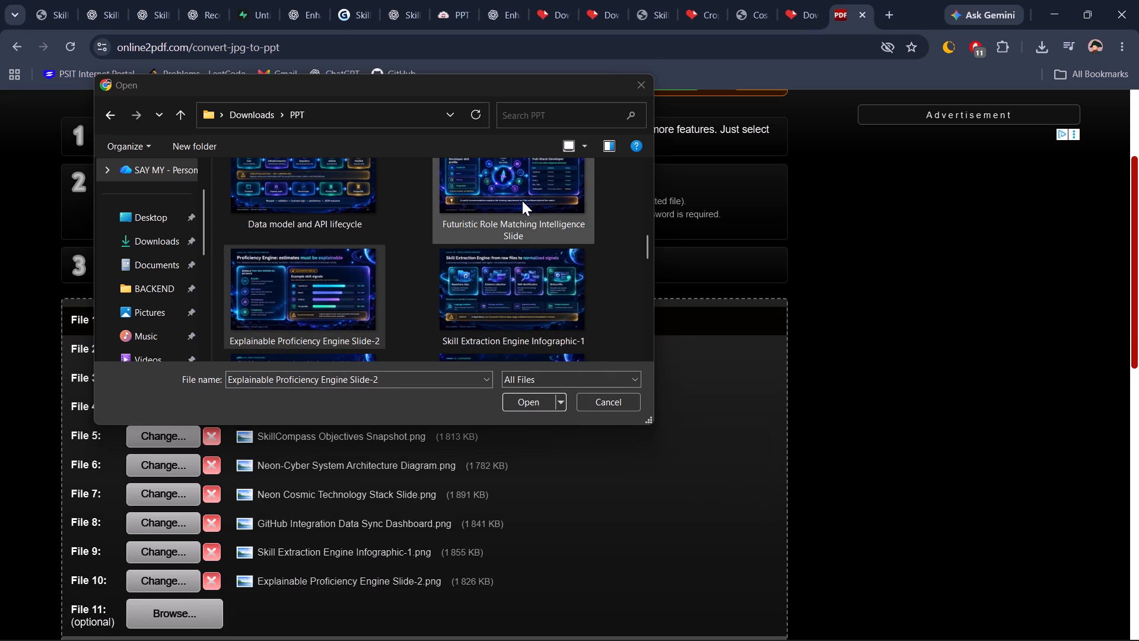
left_click_drag(518, 198, 751, 525)
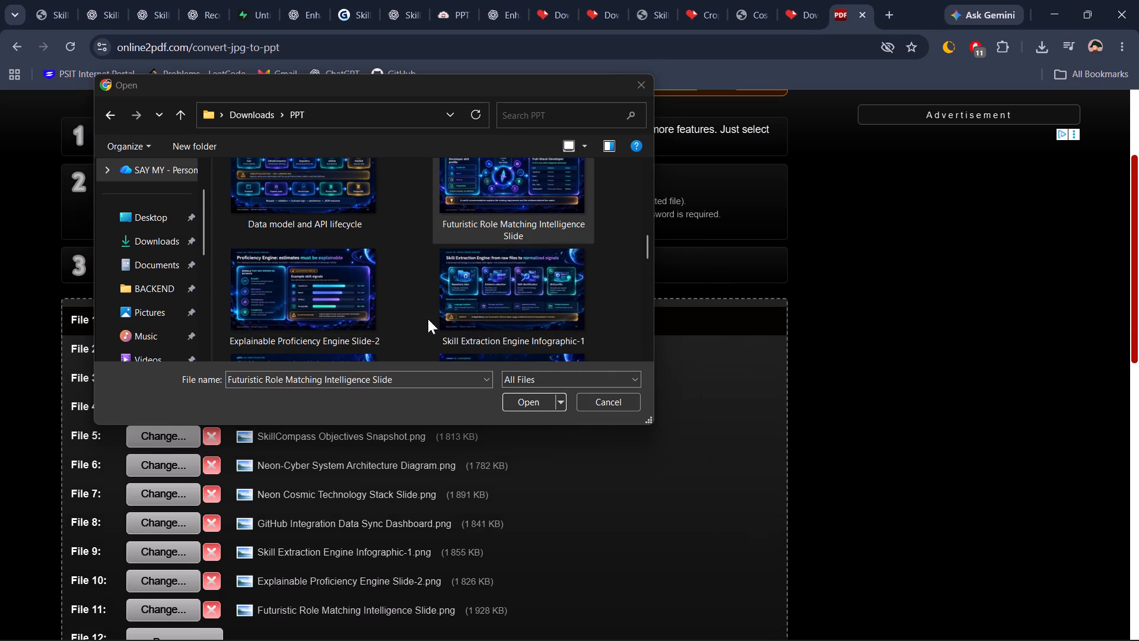
left_click_drag(274, 189, 740, 576)
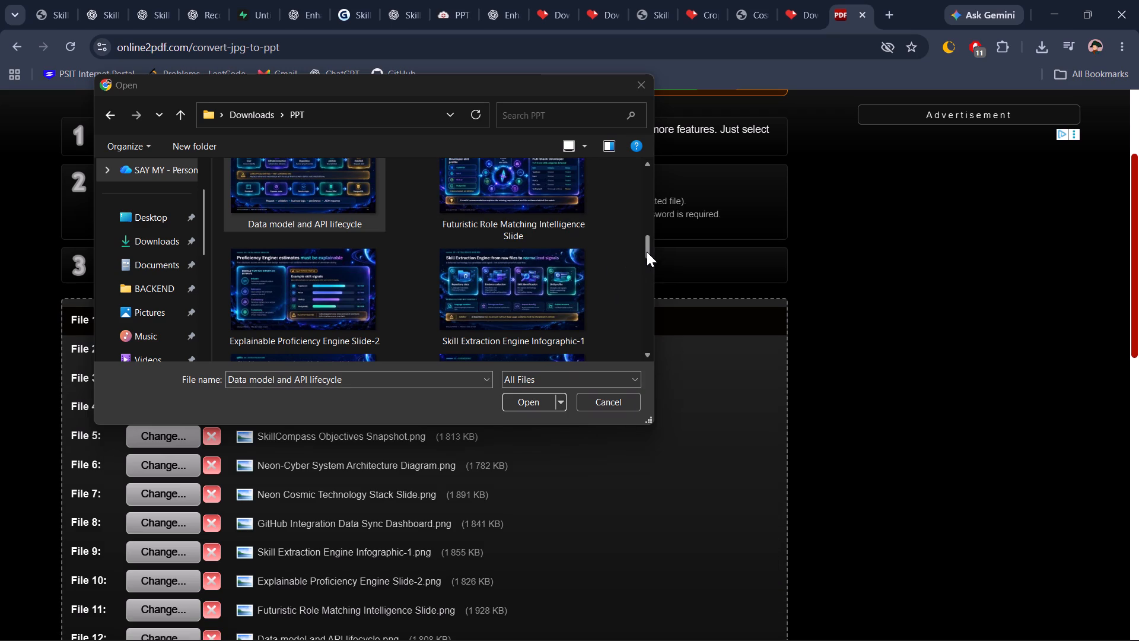
Add 'Neon Space Dashboard Journey', 'Reliability Checks in the Cosmic Dashboard', 'Cosmic Roadmap and Product Limitations' and 'SkillCompass_ Evidence Into Insight' to the conversion list.
left_click_drag(647, 252, 647, 207)
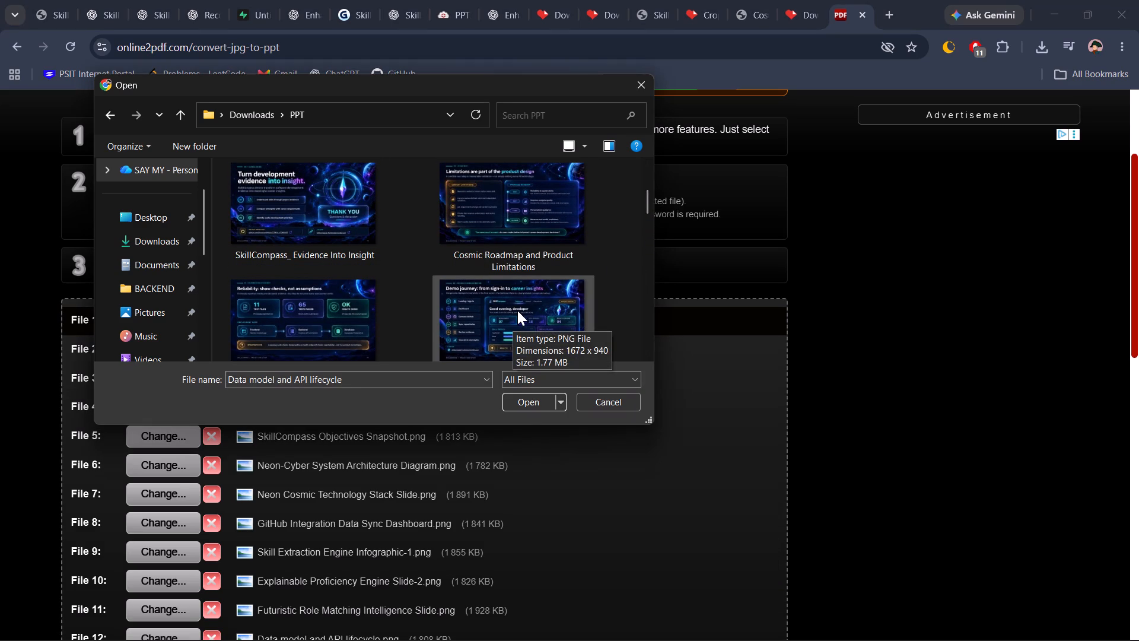
left_click_drag(517, 310, 702, 487)
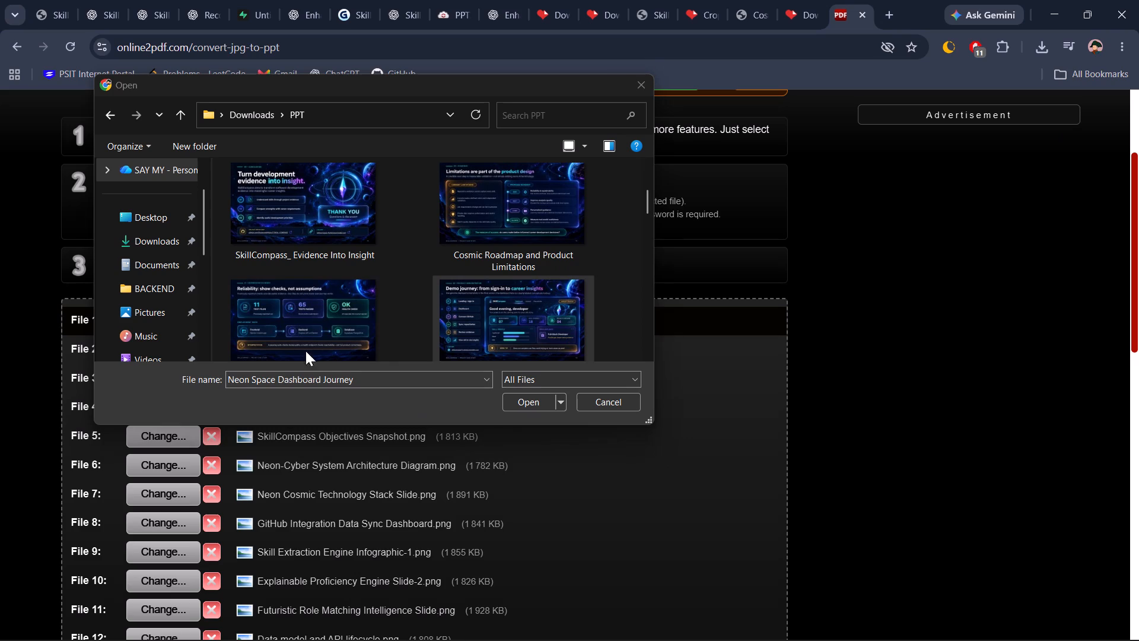
left_click_drag(346, 325, 717, 543)
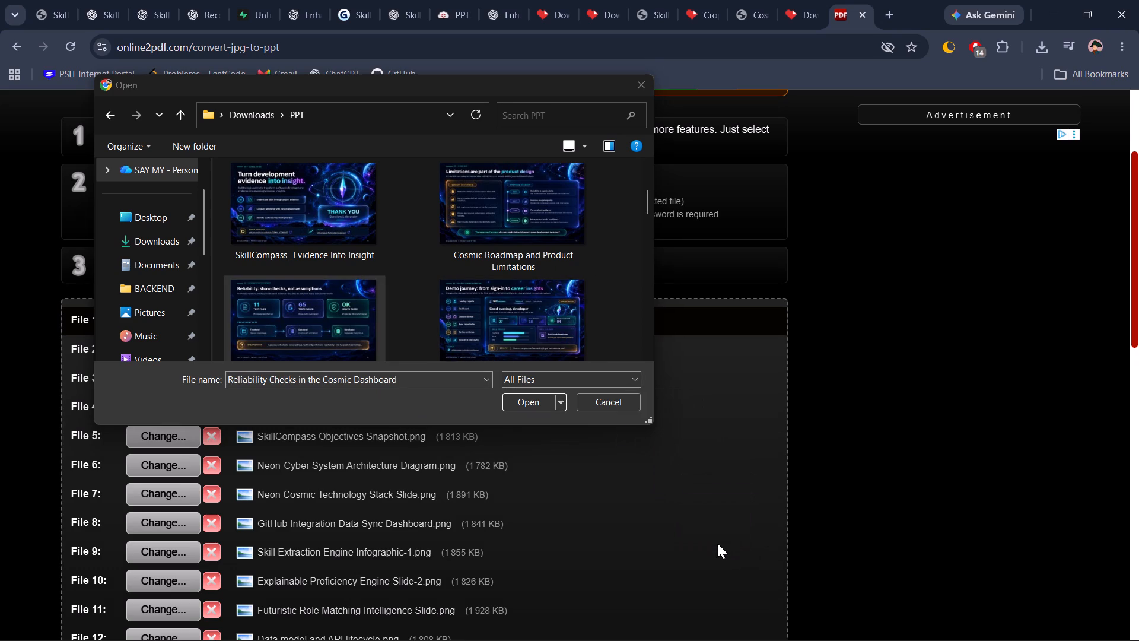
left_click_drag(499, 209, 697, 541)
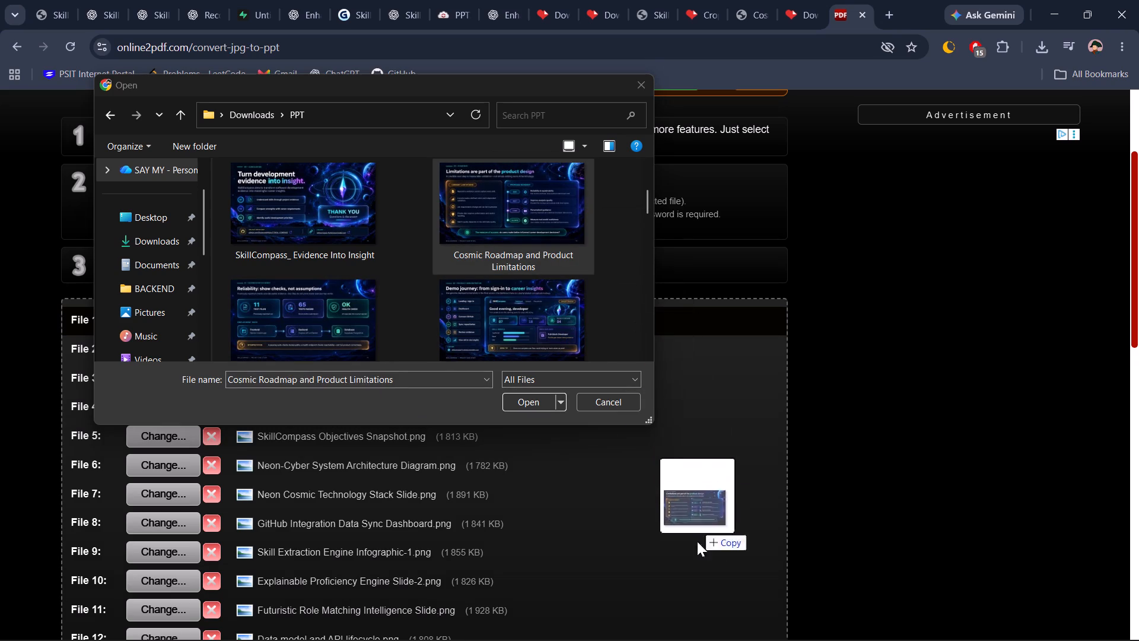
left_click_drag(697, 541, 696, 567)
left_click_drag(279, 217, 684, 573)
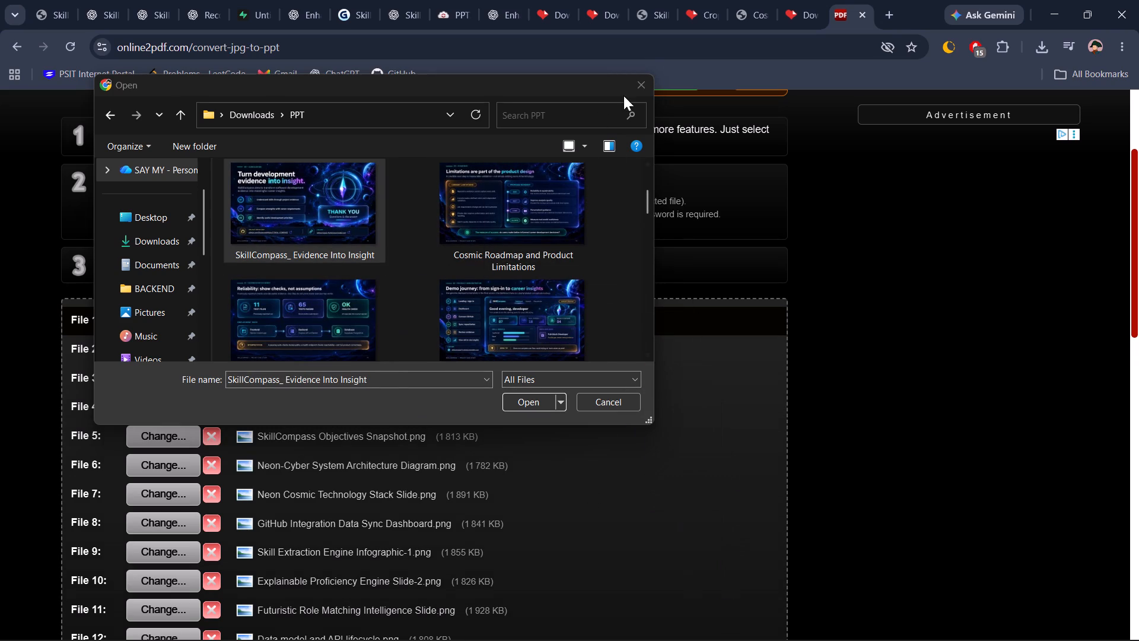
left_click(631, 88)
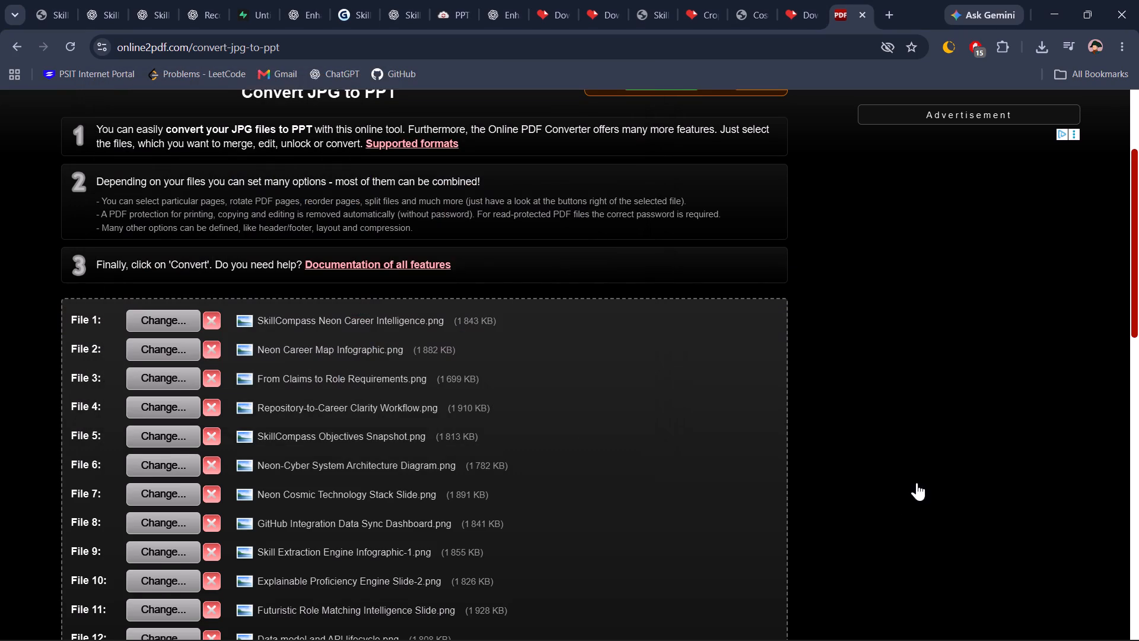
Check the order of the added images and rename the converted output file as 'SkillCompass Career Intelligence'.
scroll(903, 497, "down", 6)
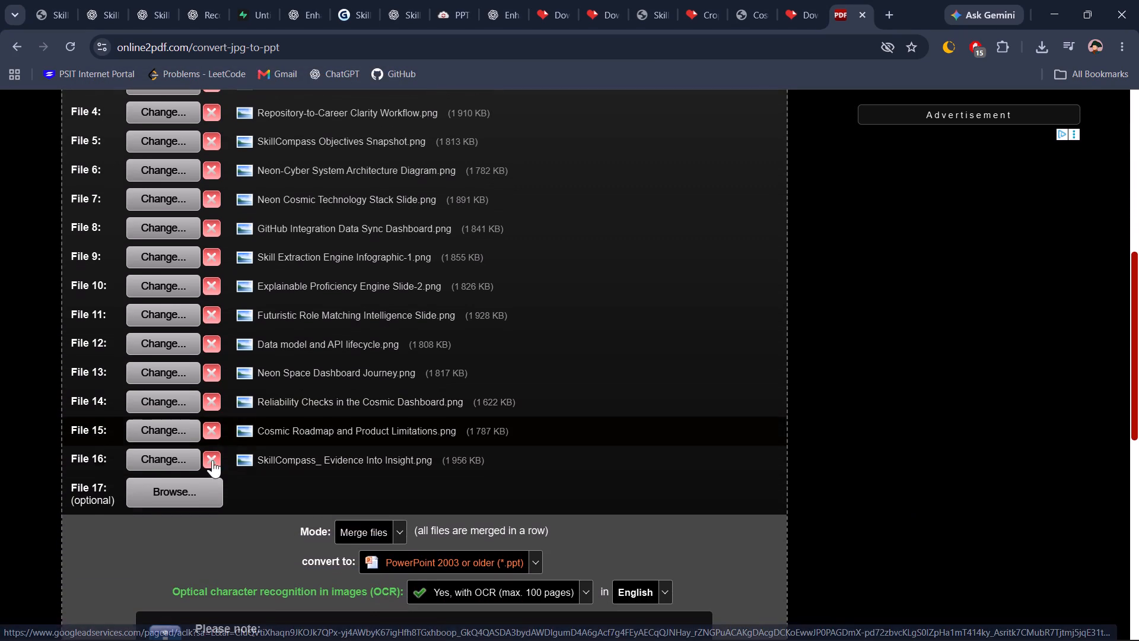
scroll(917, 469, "down", 4)
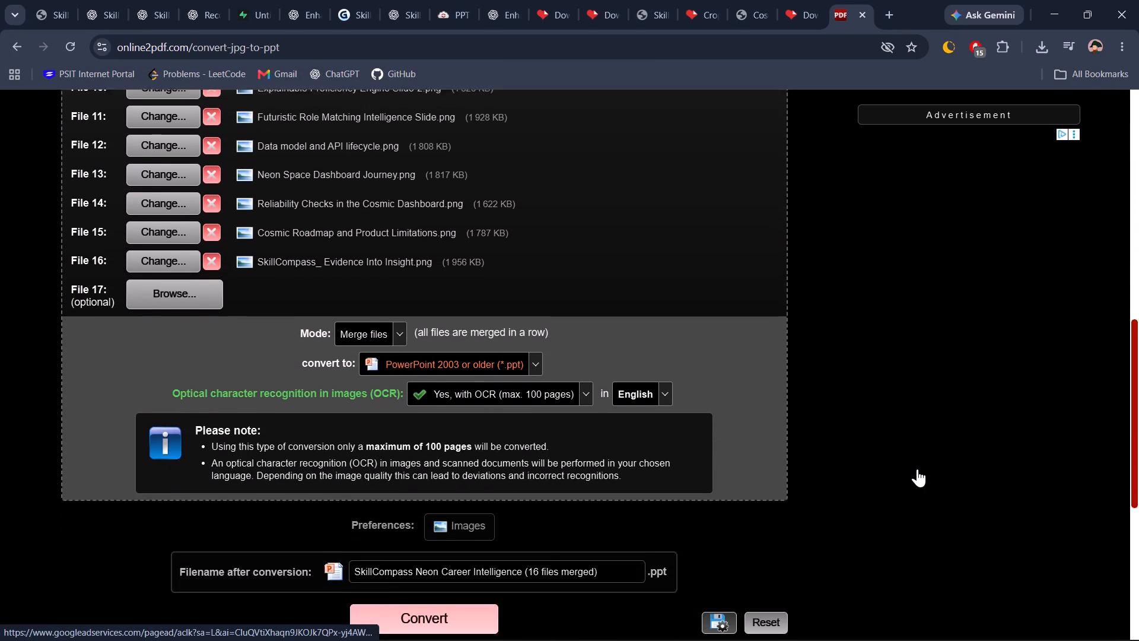
scroll(917, 469, "down", 1)
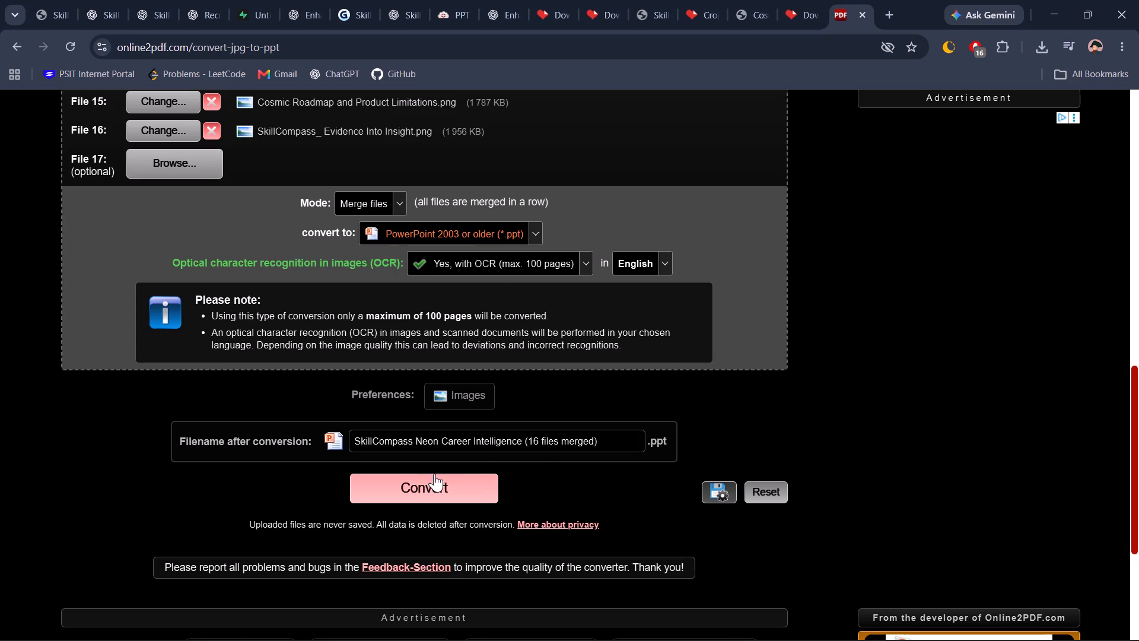
left_click(602, 443)
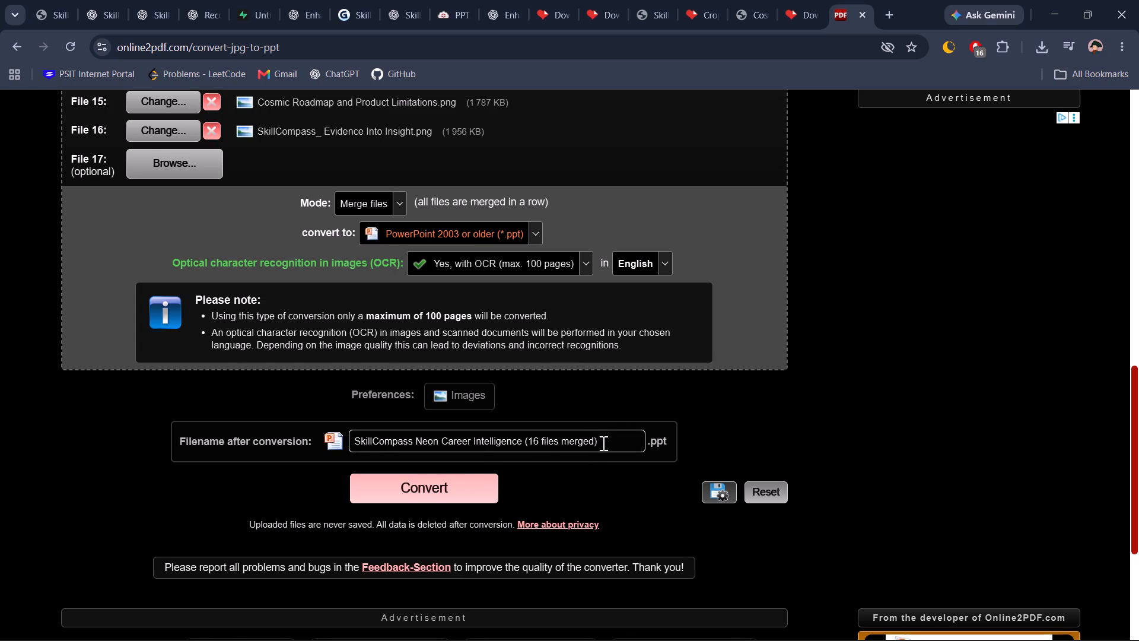
key("BackSpace")
key("BackSpace")
key("BackSpace")
key("BackSpace")
key("BackSpace")
key("BackSpace")
key("BackSpace")
key("BackSpace")
key("BackSpace")
key("BackSpace")
key("BackSpace")
key("BackSpace")
key("BackSpace")
key("BackSpace")
key("BackSpace")
key("BackSpace")
key("BackSpace")
key("BackSpace")
key("BackSpace")
key("BackSpace")
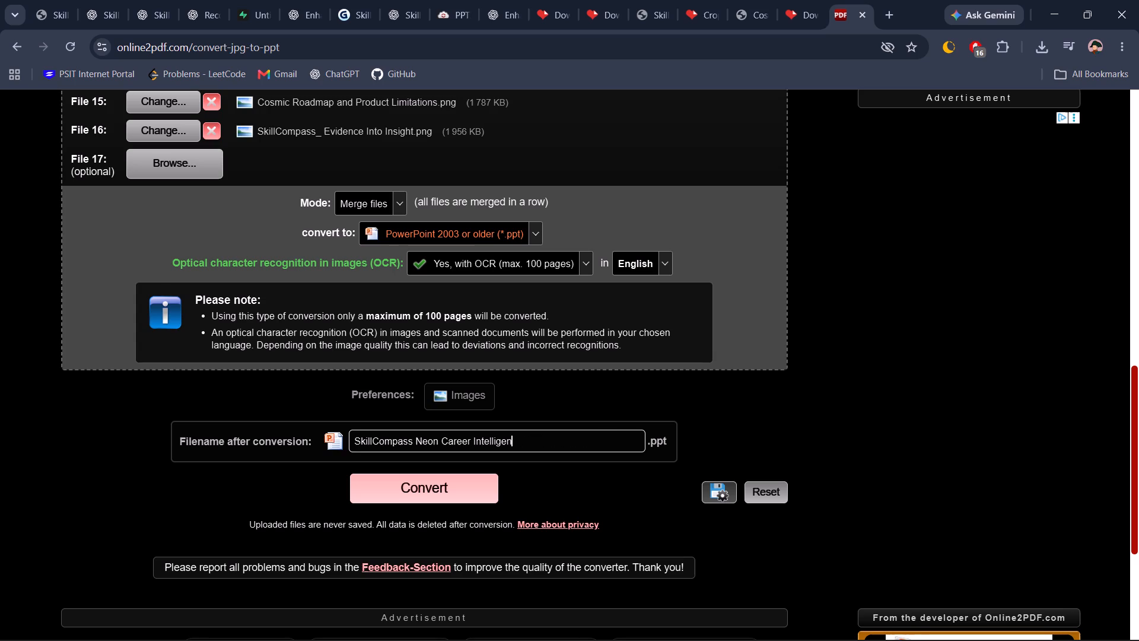
type("ce")
left_click(441, 442)
key("BackSpace")
key("BackSpace")
key("BackSpace")
key("BackSpace")
key("BackSpace")
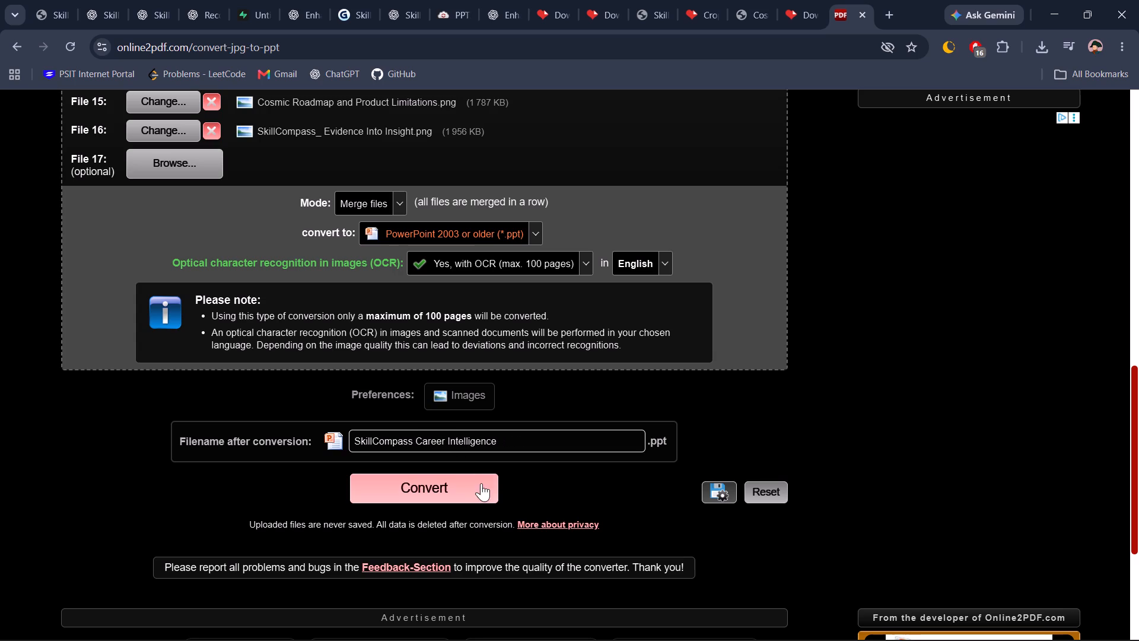
Start converting the merged images to a PPT file with OCR in English.
left_click(460, 487)
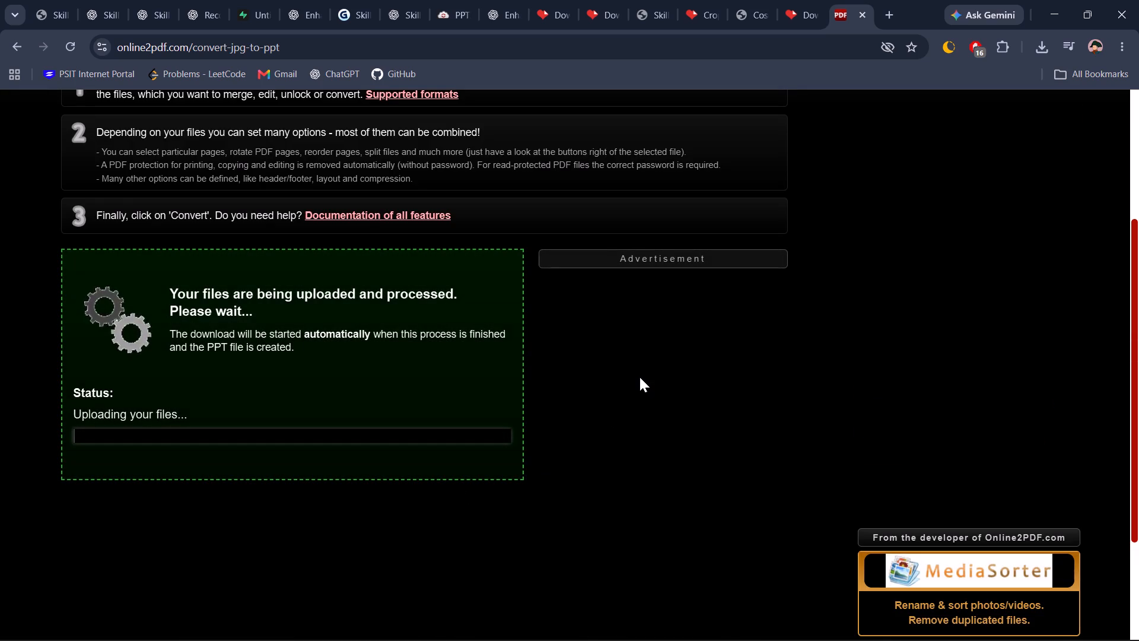
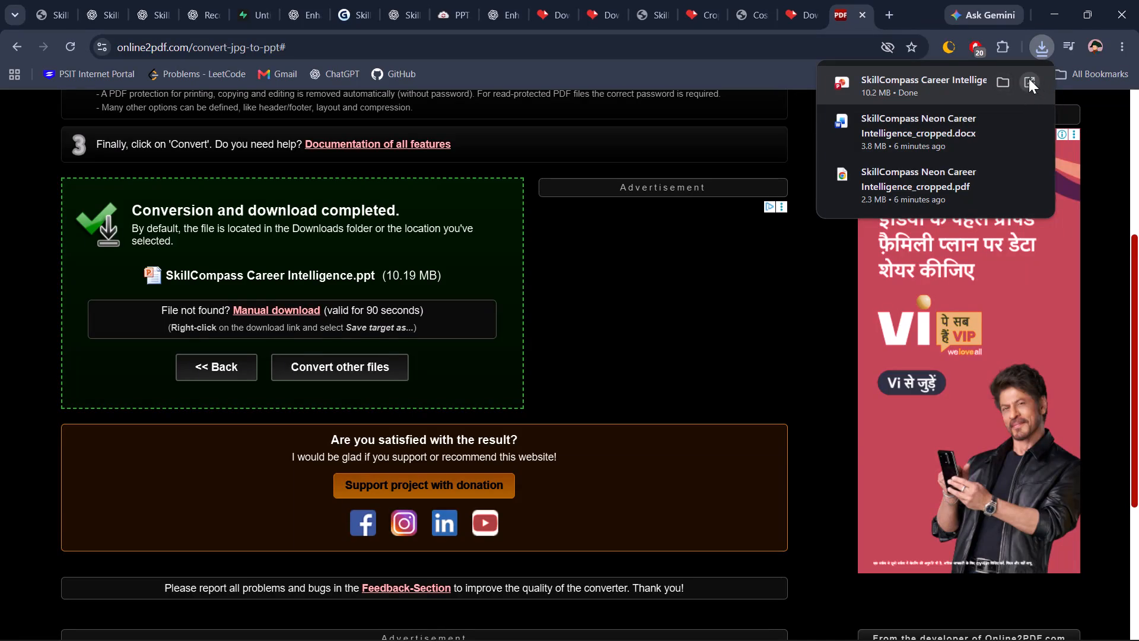
Open the downloaded SkillCompass Career Intelligence presentation, check the converted content on all its slides, and close it.
left_click(1025, 75)
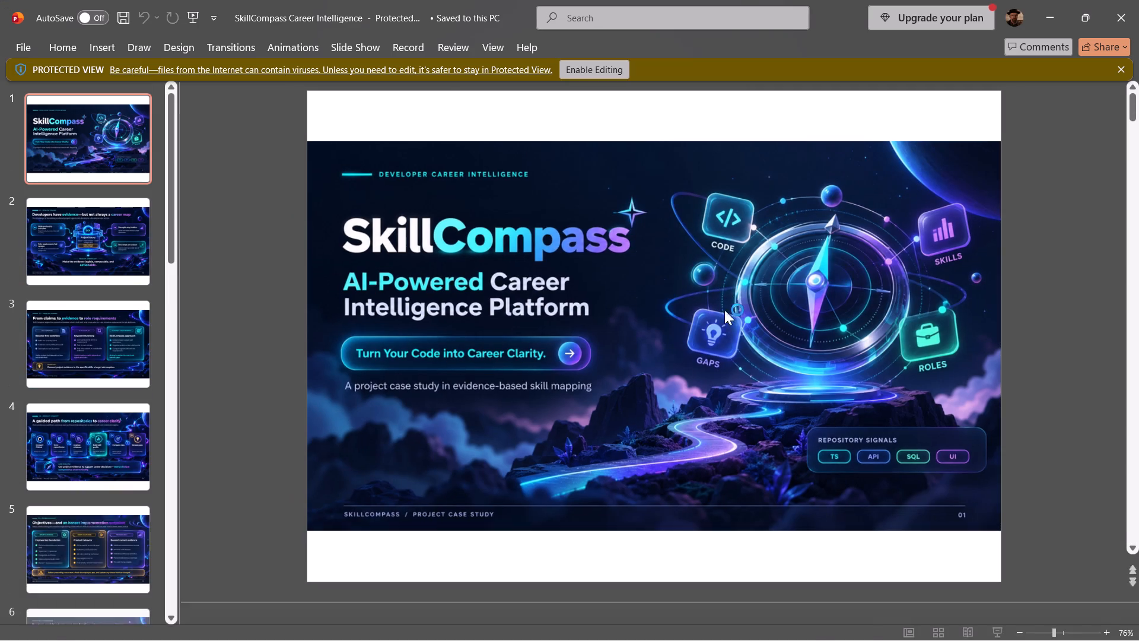
key("Right")
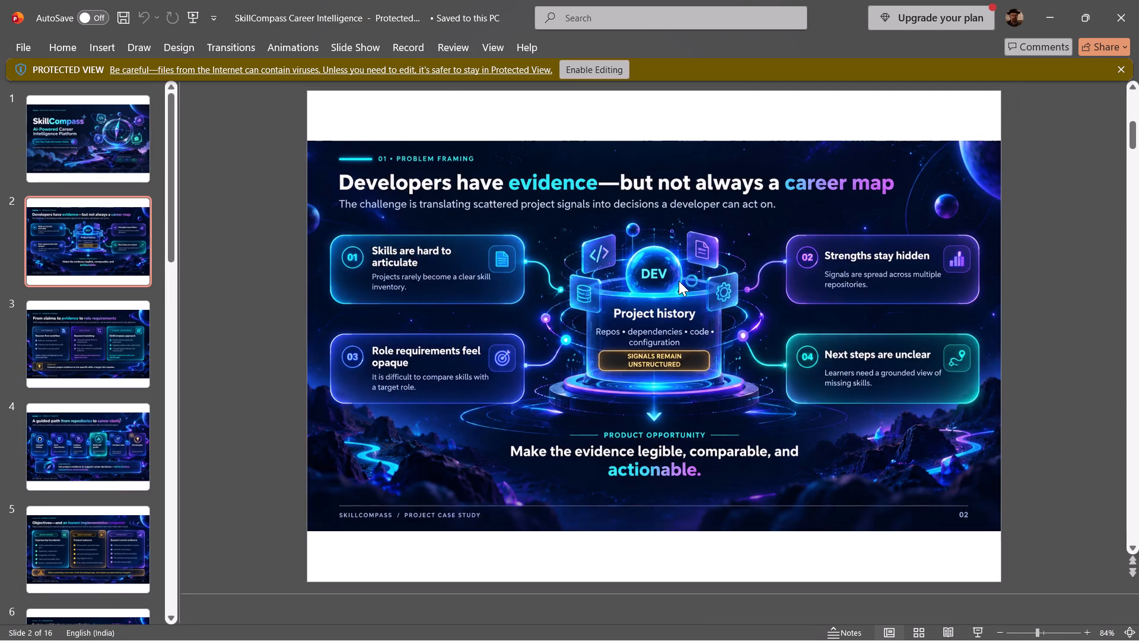
key("Right")
key("Right")
key("Right")
key("Right")
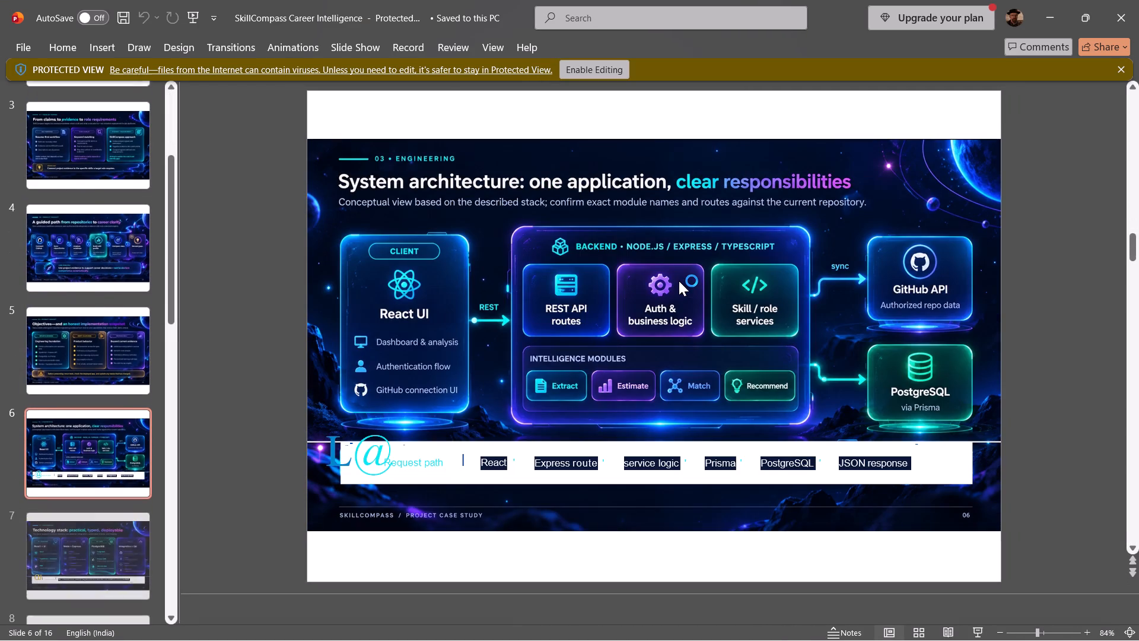
key("Right")
key("Right")
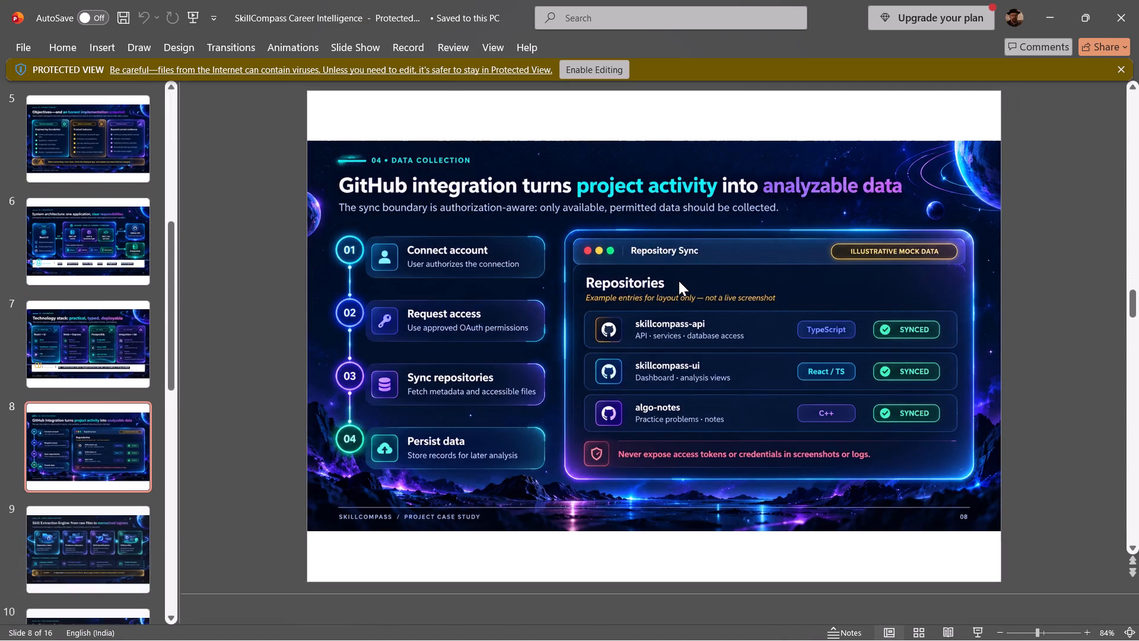
key("Right")
key("Right")
key("Right")
key("Right")
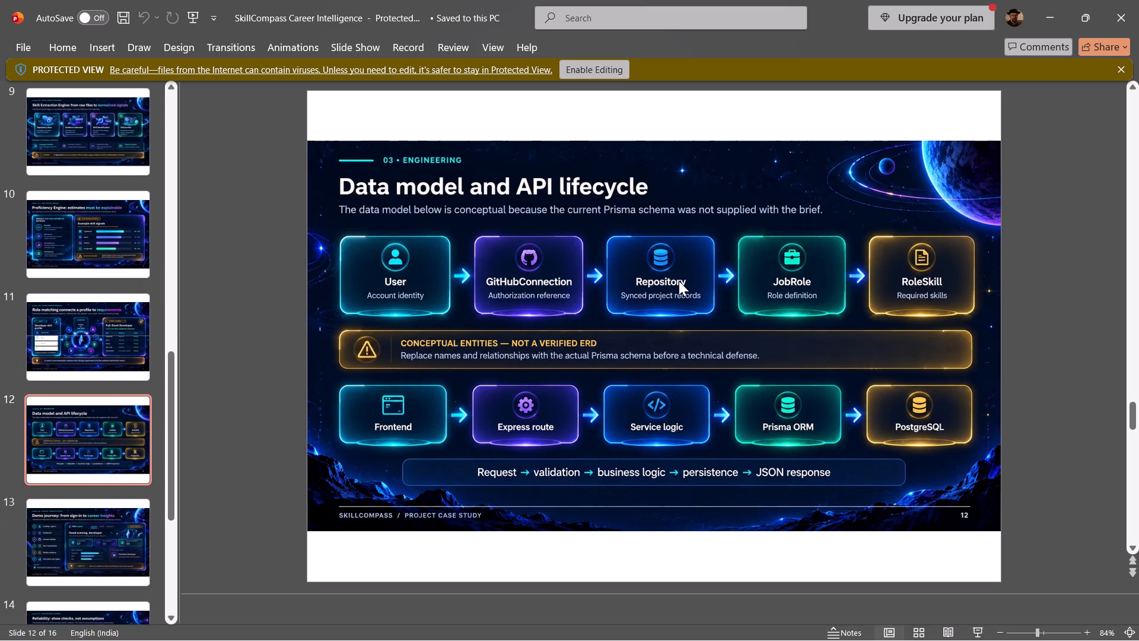
key("Left")
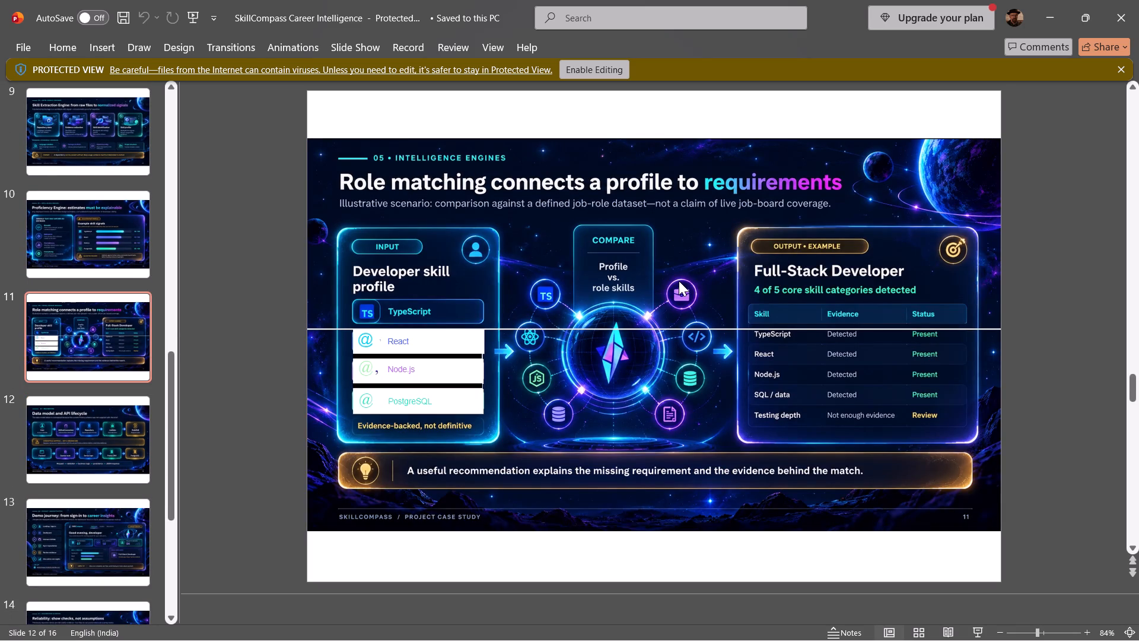
key("Right")
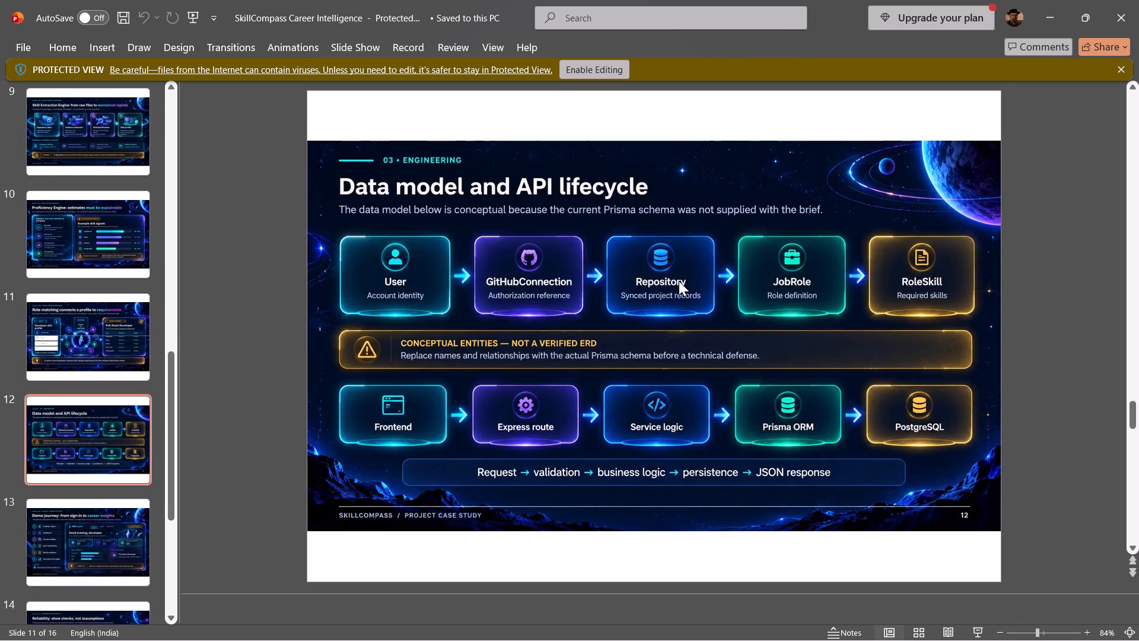
key("Right")
key("Right")
key("Right")
key("Right")
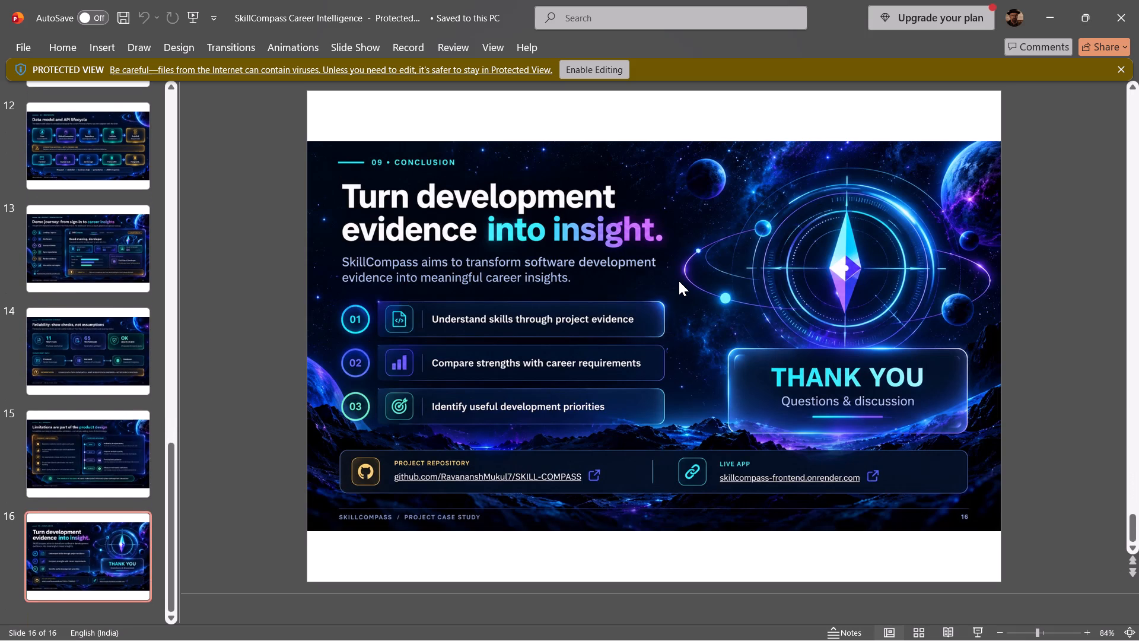
key("Right")
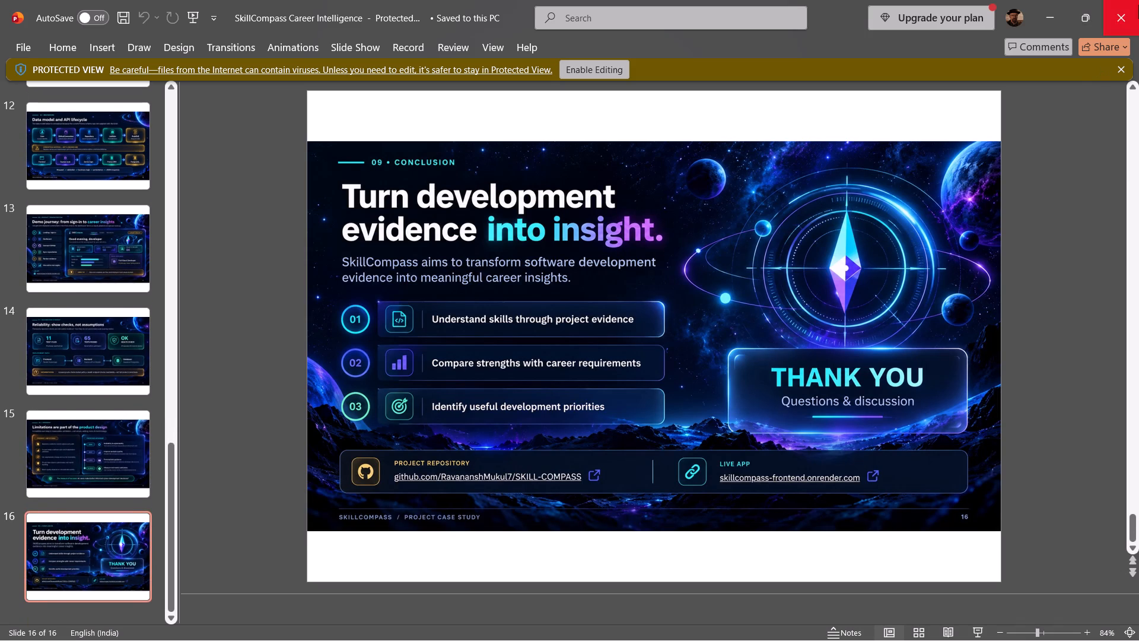
left_click(1109, 17)
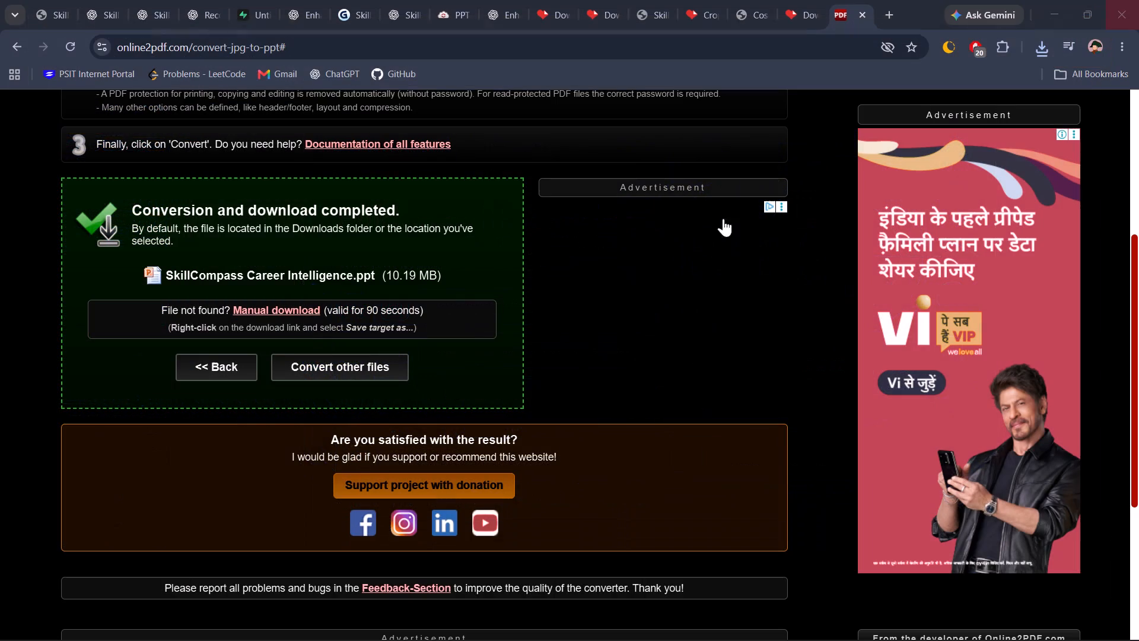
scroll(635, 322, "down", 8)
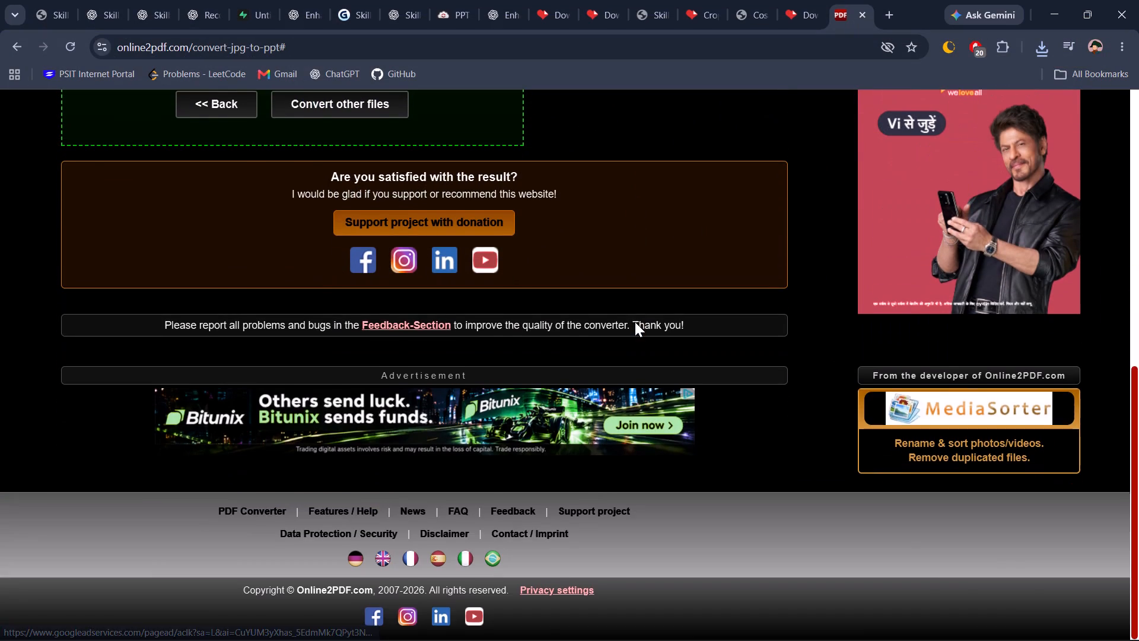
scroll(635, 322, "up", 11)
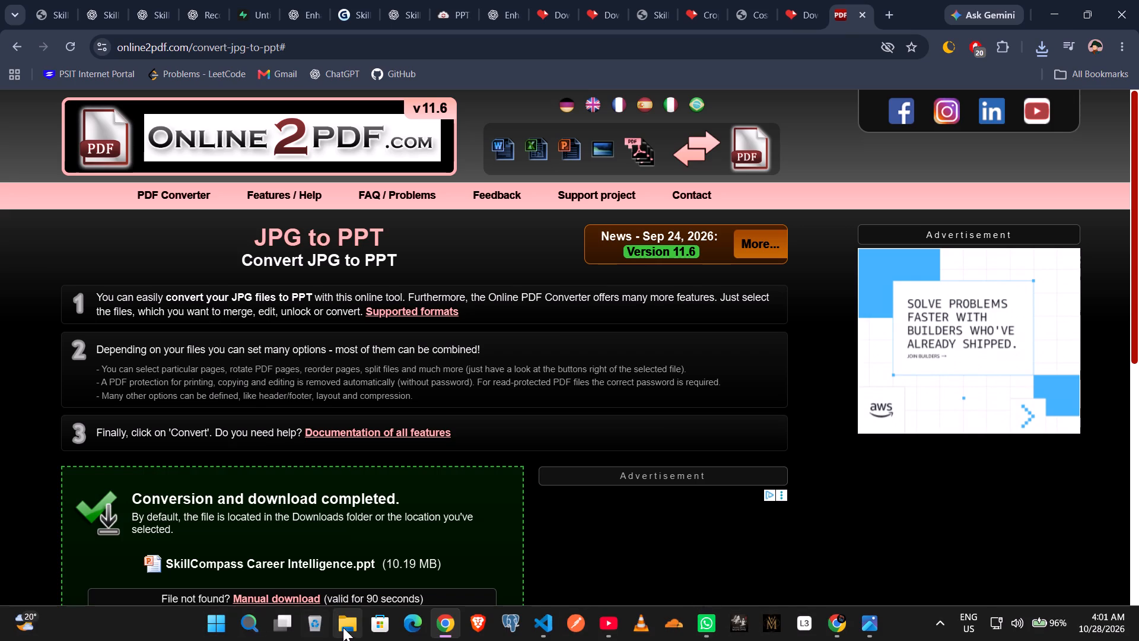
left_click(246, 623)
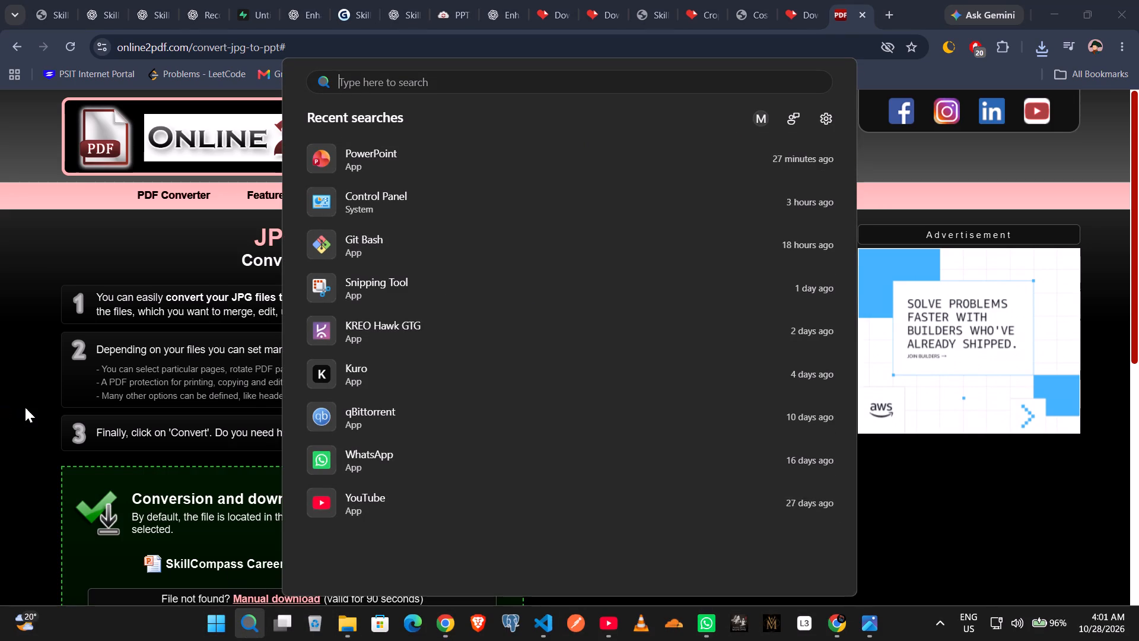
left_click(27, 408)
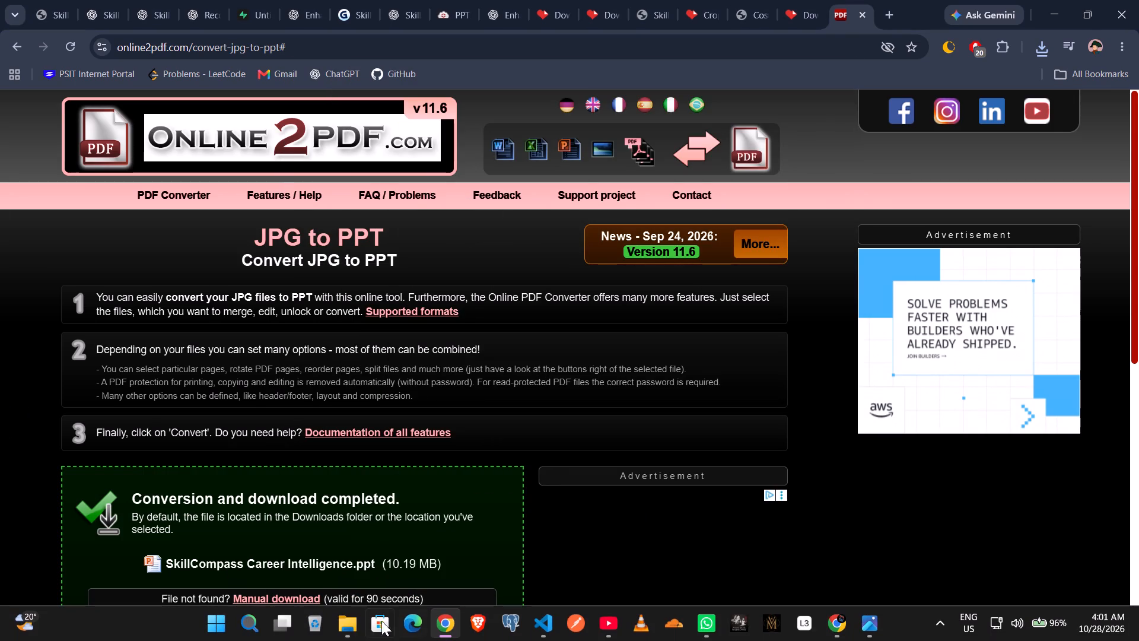
Open the Word document SkillCompass Neon Career Intelligence_cropped from the Downloads folder and dismiss the viewing notice.
left_click(345, 619)
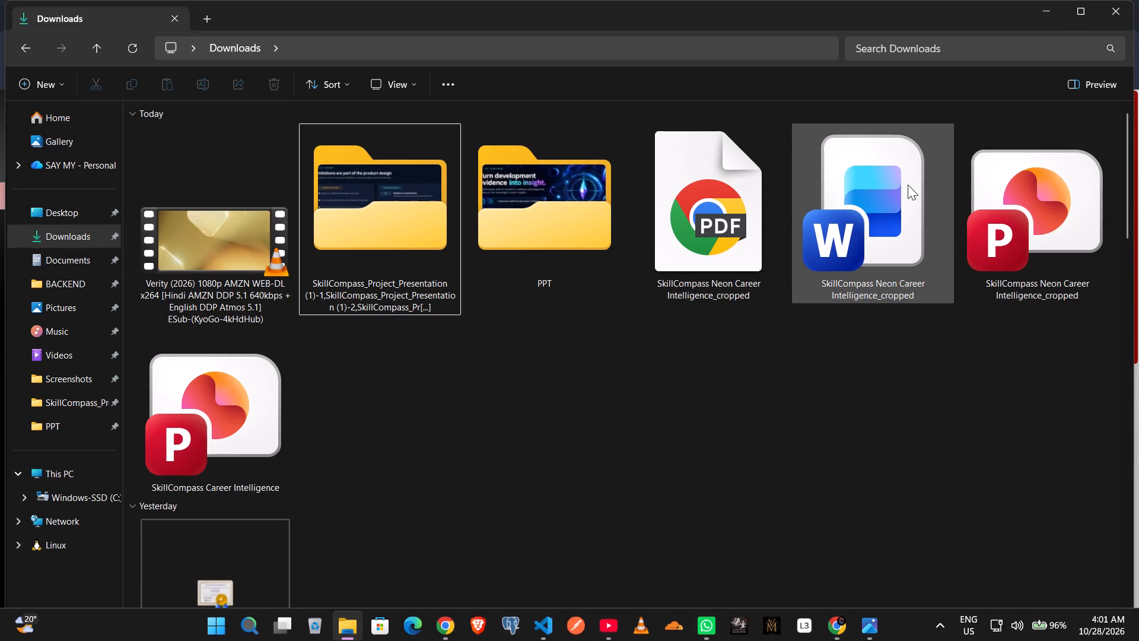
double_click(890, 187)
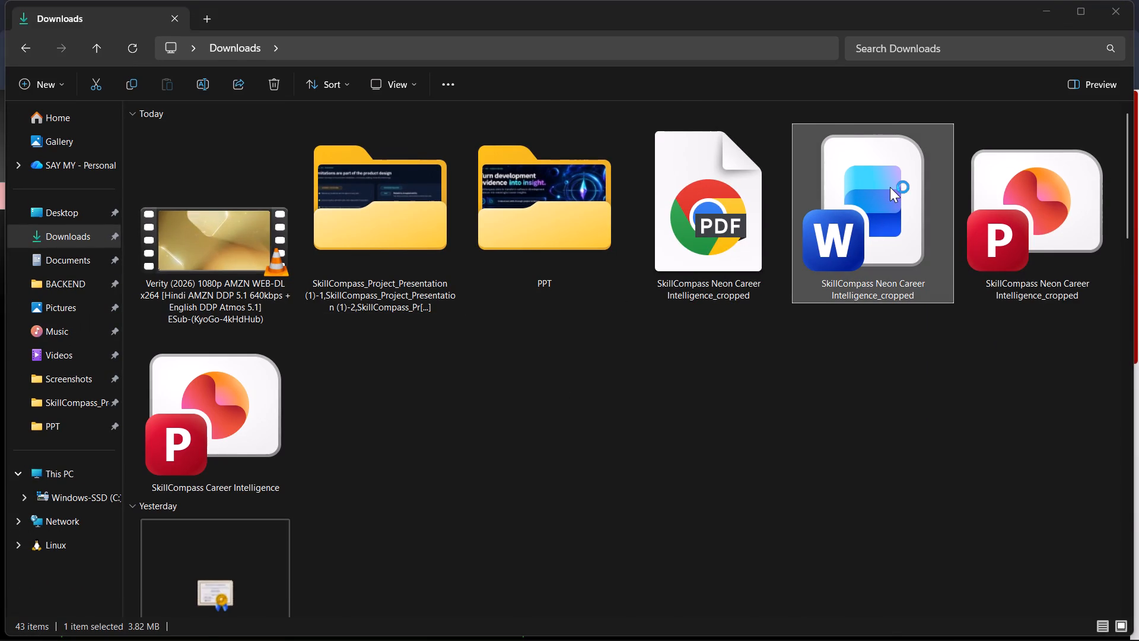
key("Right")
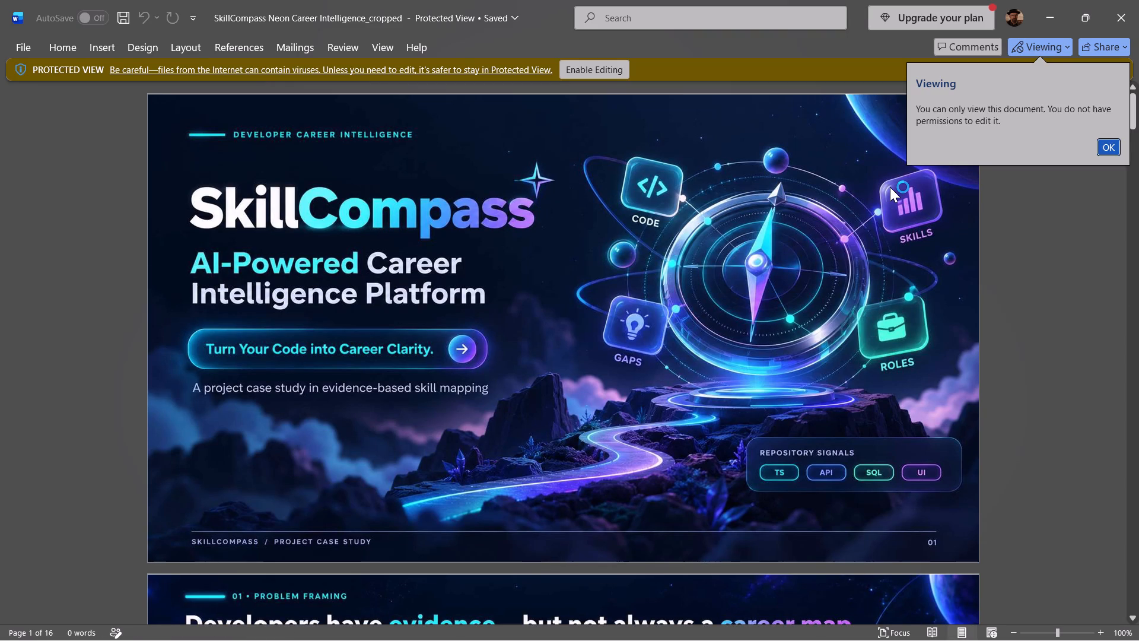
left_click(1103, 148)
Look through the Word document's pages to the conclusion page to check how the slides were converted, and close it.
key("Right")
key("Down")
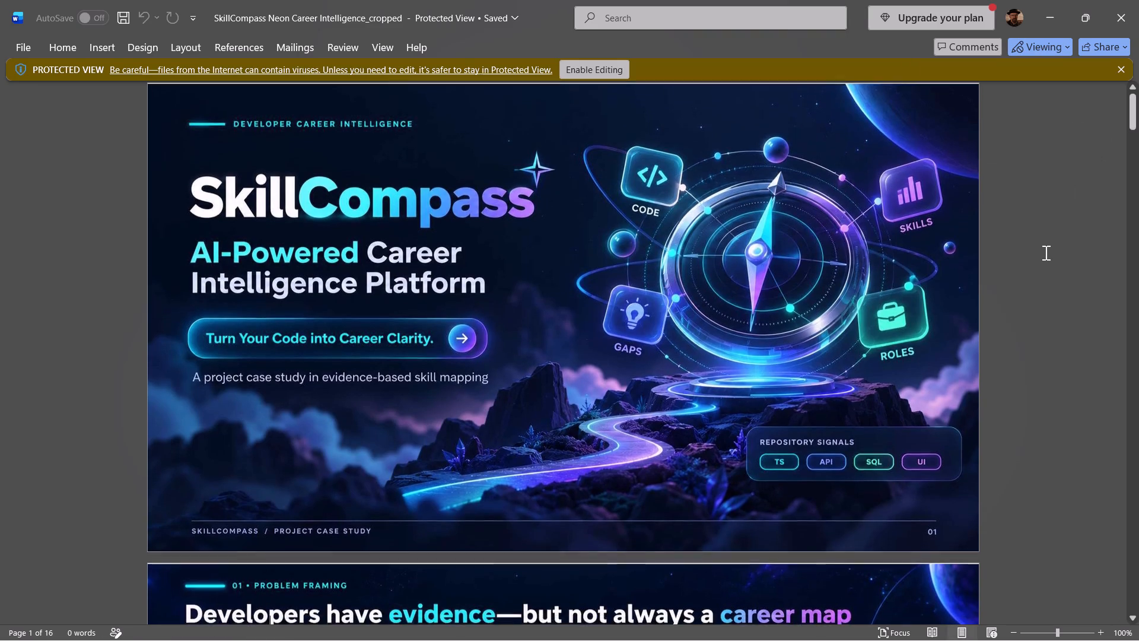
key("Down")
key("Down")
key("Down")
key("Down")
key("Down")
key("Up")
key("Up")
key("Up")
key("Up")
key("Up")
key("Up")
key("Up")
key("Up")
key("Up")
key("Up")
key("Up")
key("Up")
key("Up")
key("Up")
key("Up")
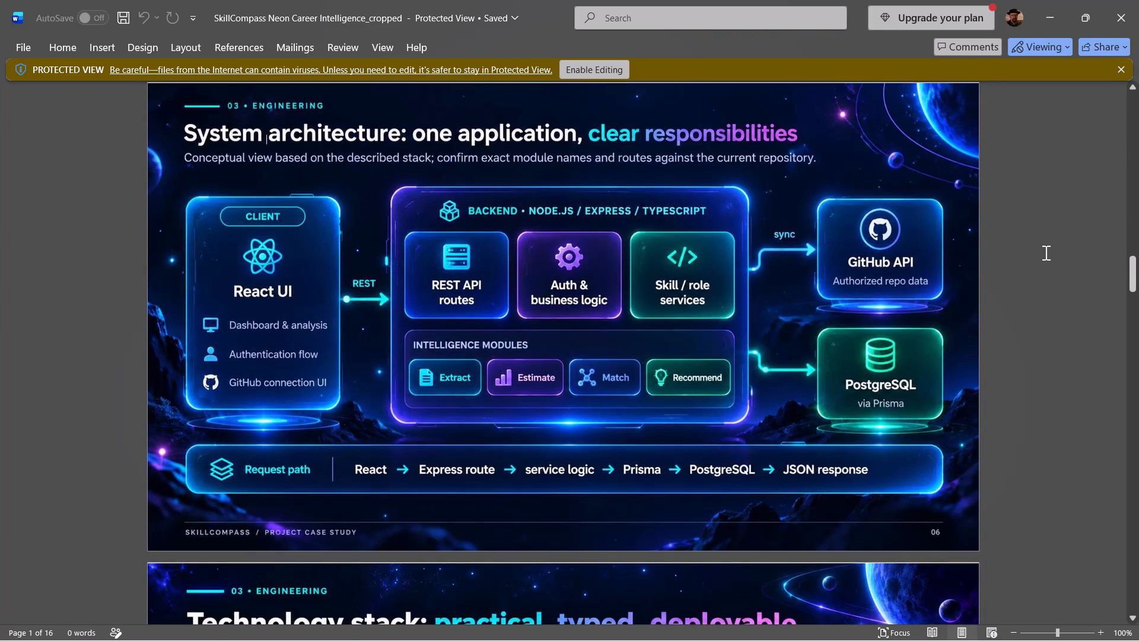
scroll(1045, 252, "down", 6)
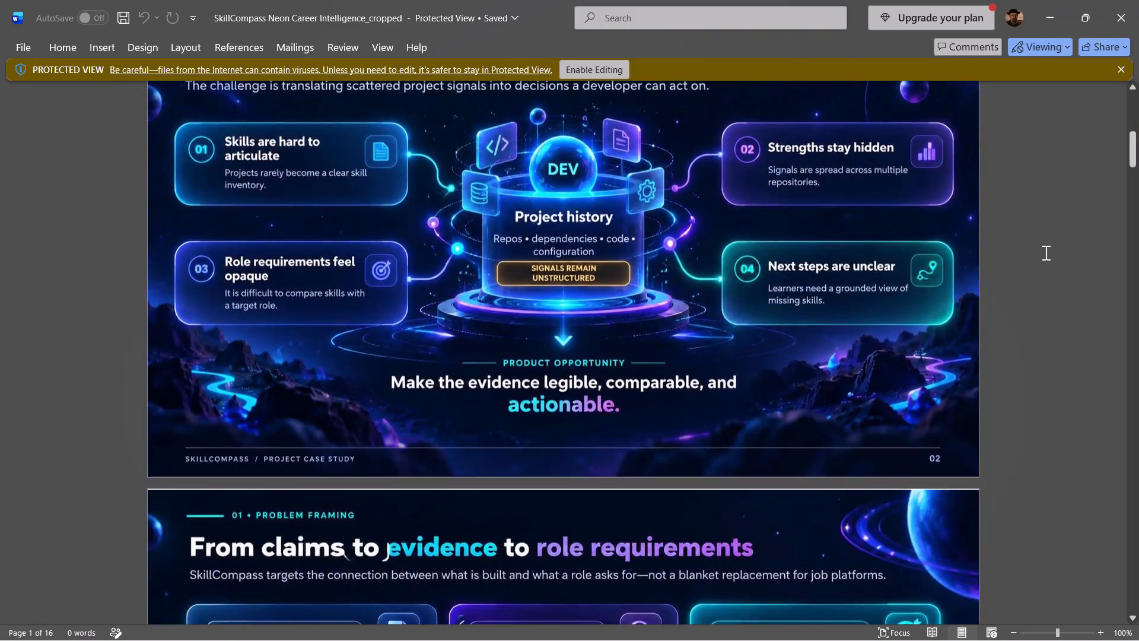
scroll(1045, 252, "down", 9)
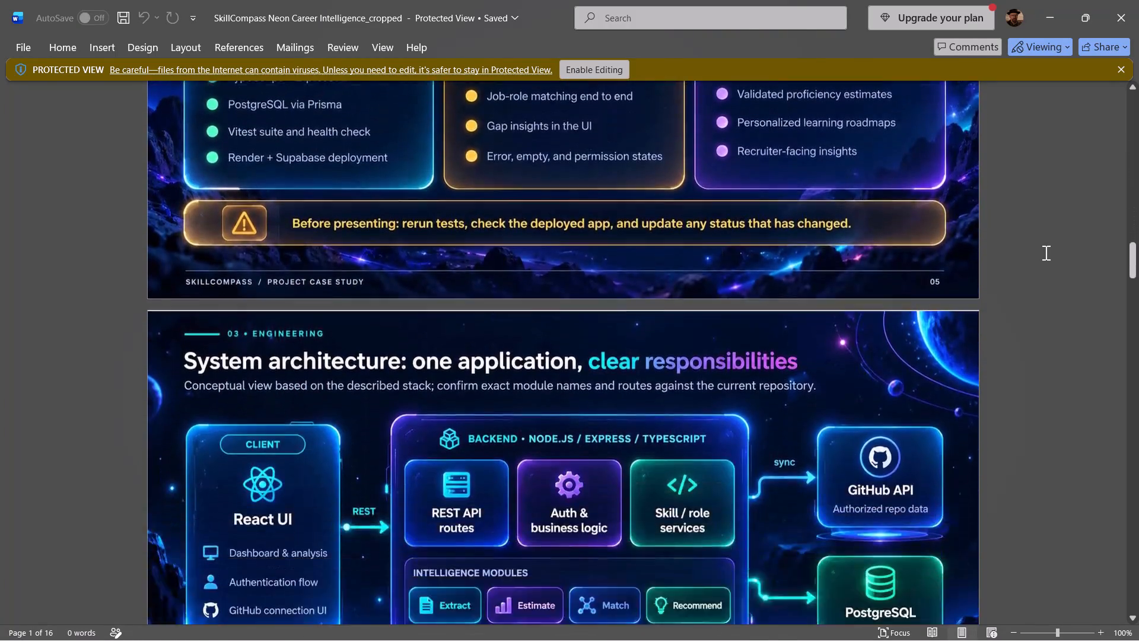
scroll(1045, 252, "down", 5)
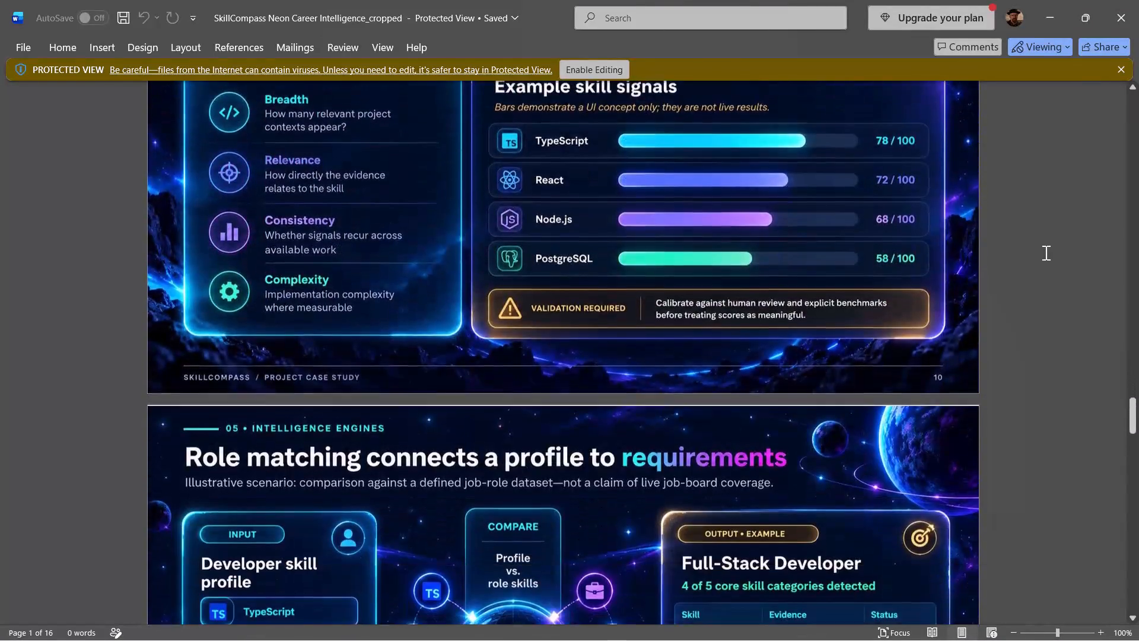
scroll(1045, 252, "down", 7)
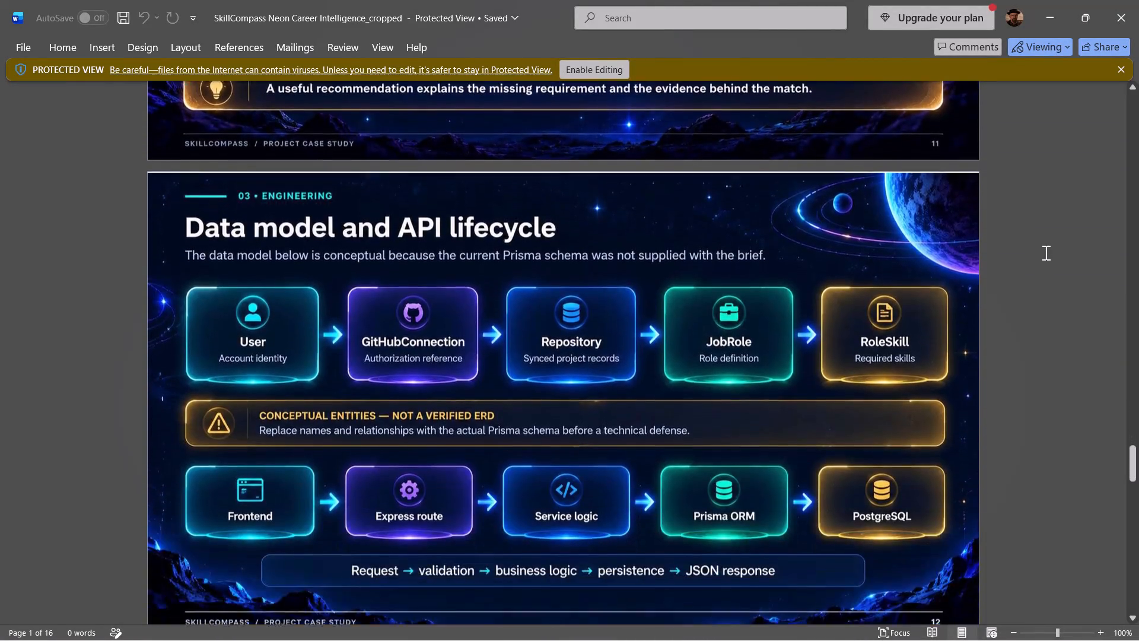
scroll(1045, 252, "down", 9)
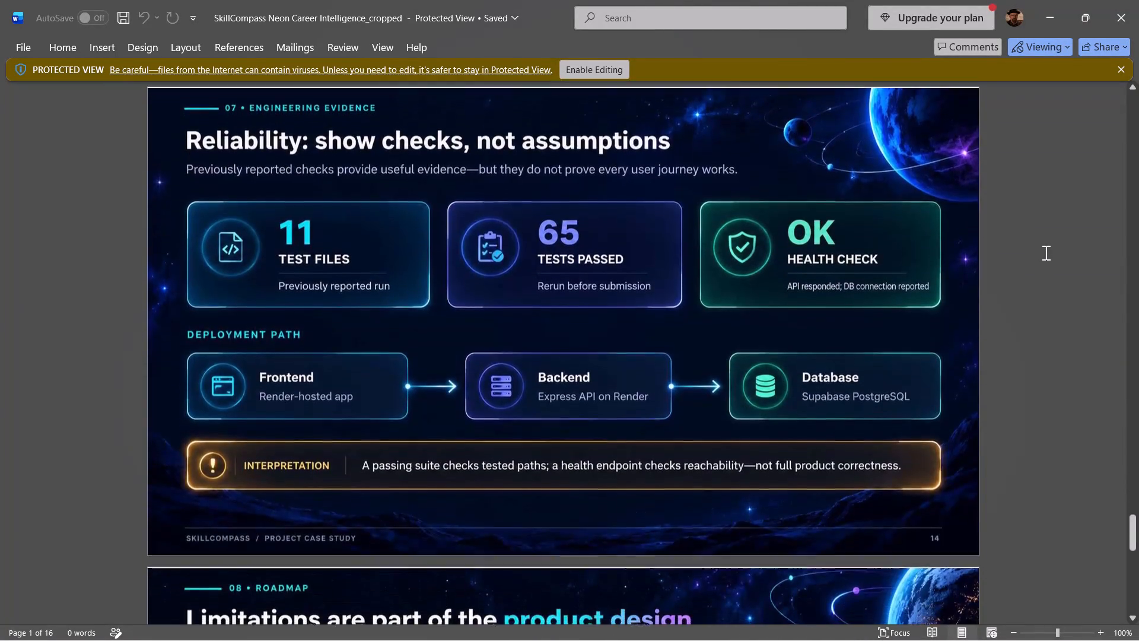
scroll(1045, 252, "down", 10)
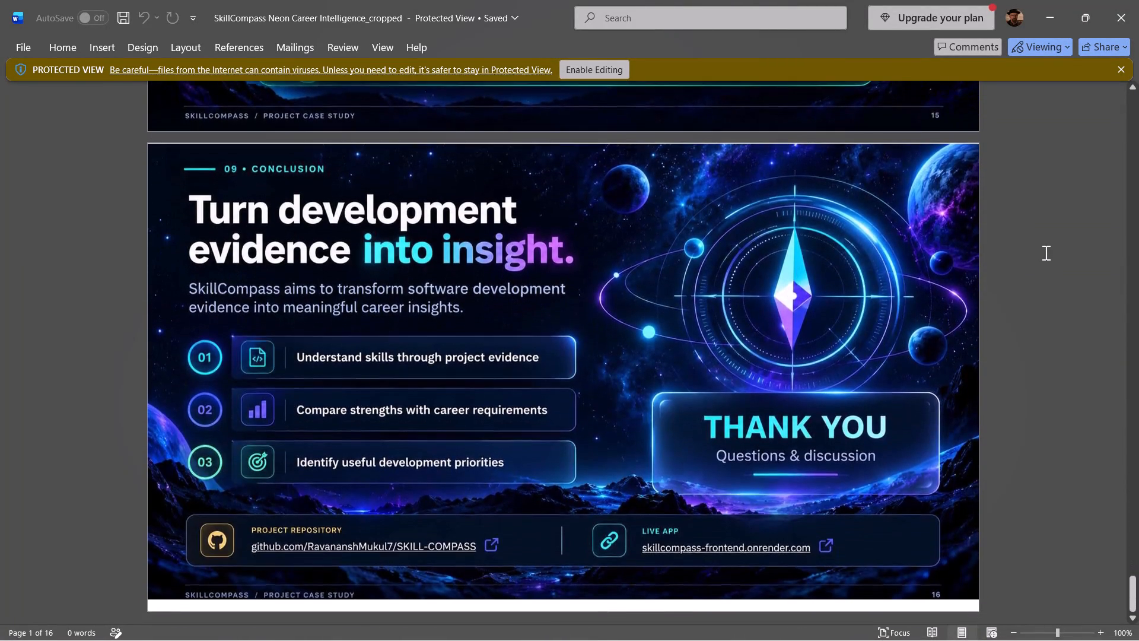
scroll(1045, 252, "down", 3)
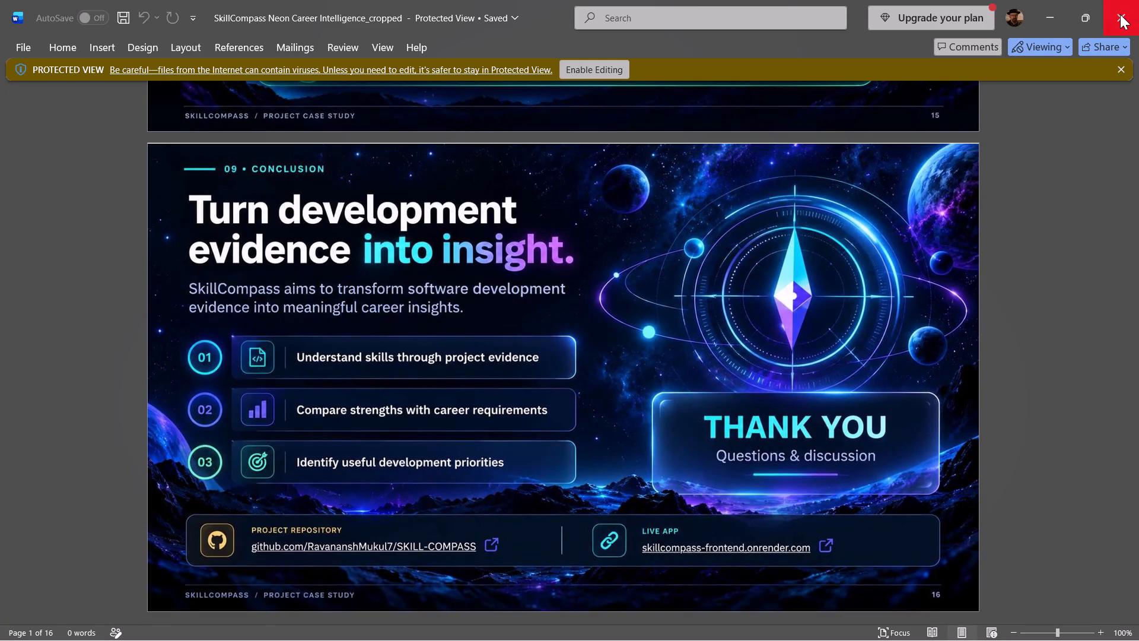
left_click(1120, 14)
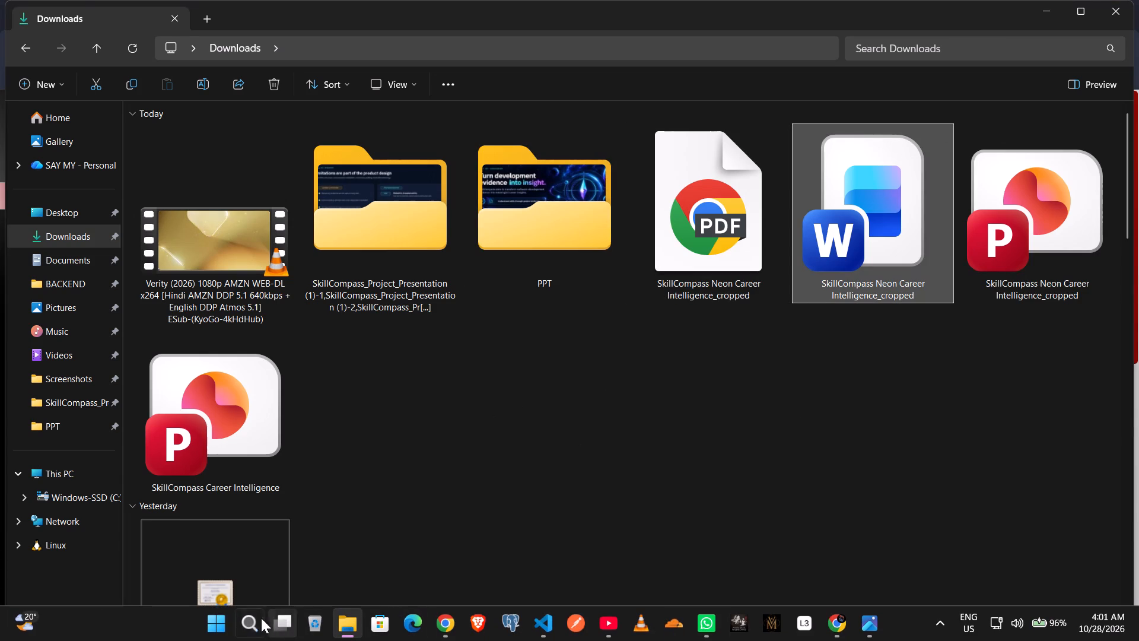
Launch PowerPoint by searching for "ppt" and open the recent SkillCompass Career Intelligence presentation.
left_click(243, 620)
type("ppt")
key("Return")
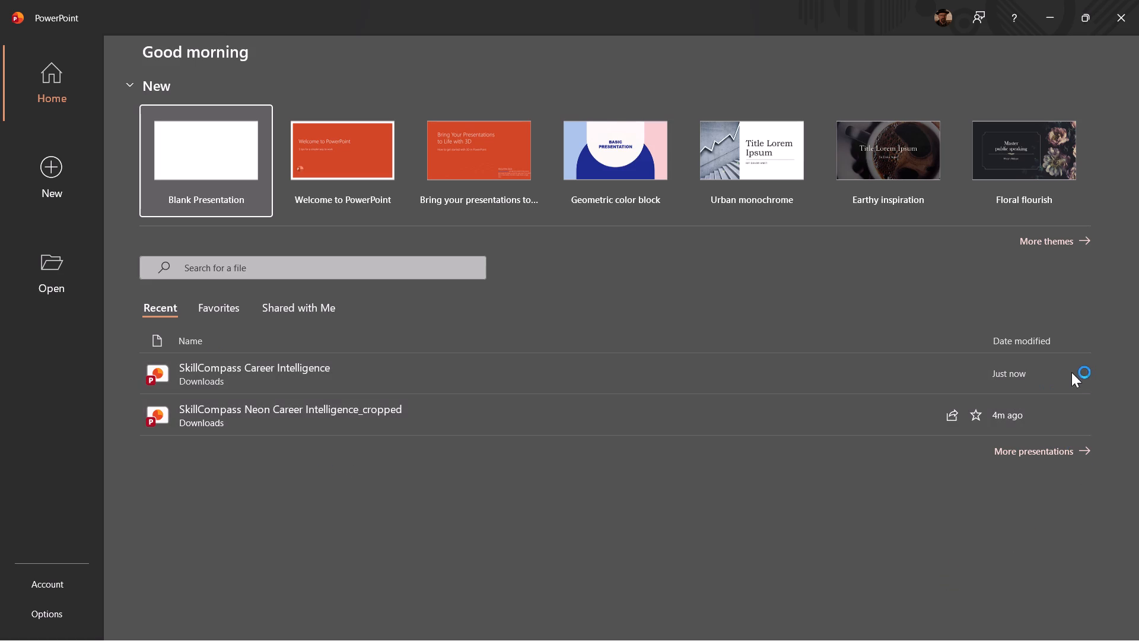
left_click(587, 373)
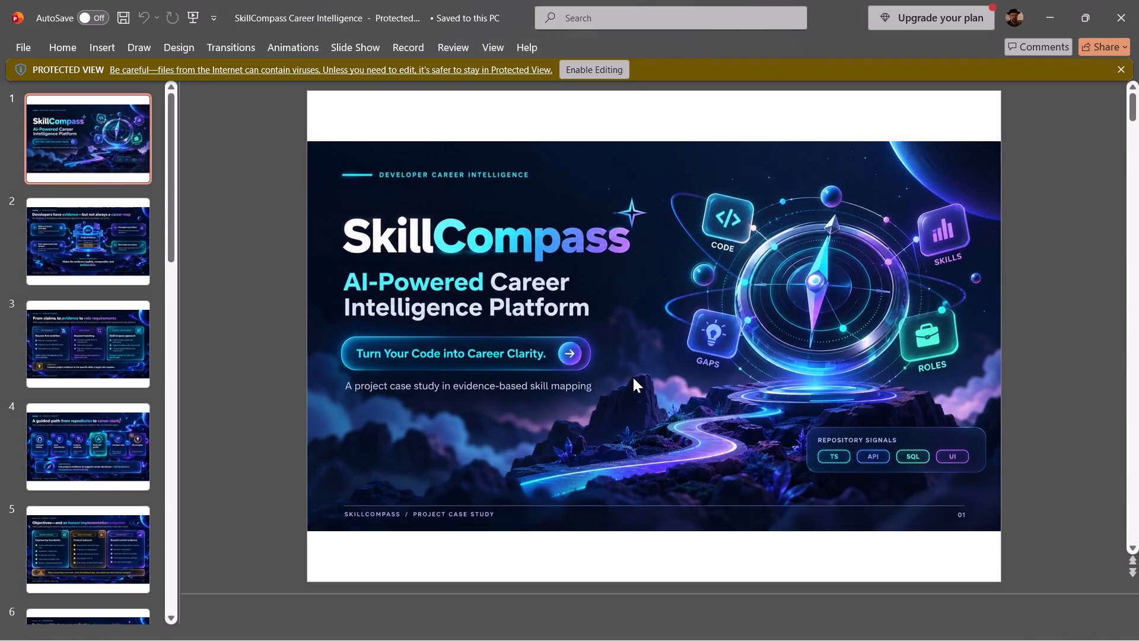
scroll(633, 377, "down", 6)
scroll(633, 377, "up", 20)
scroll(633, 377, "up", 8)
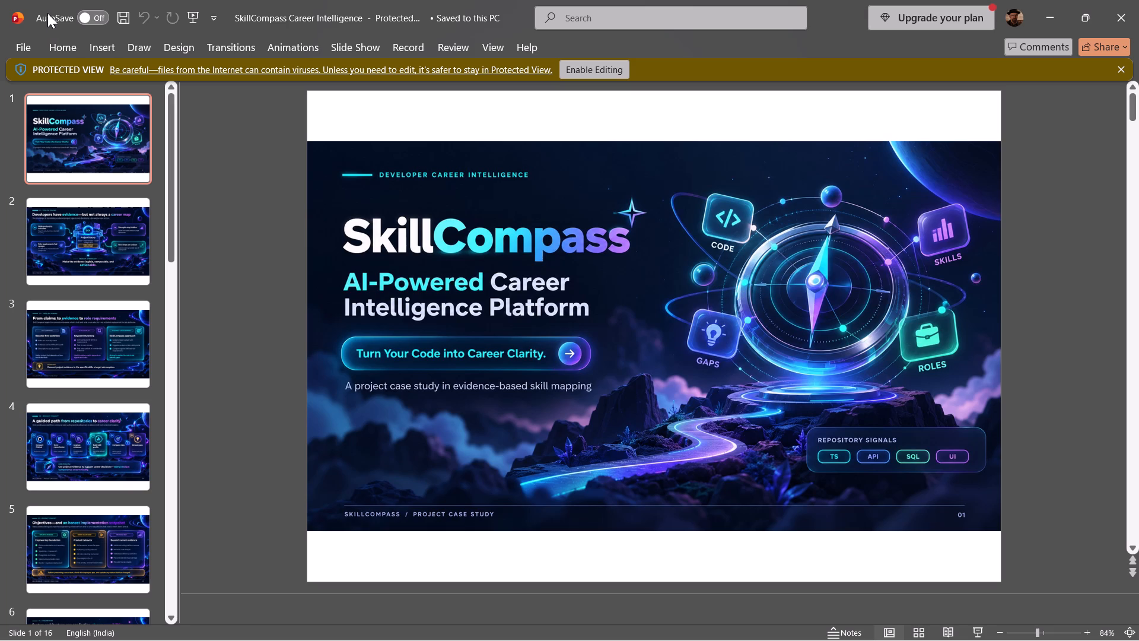
Create a new blank presentation.
left_click(19, 46)
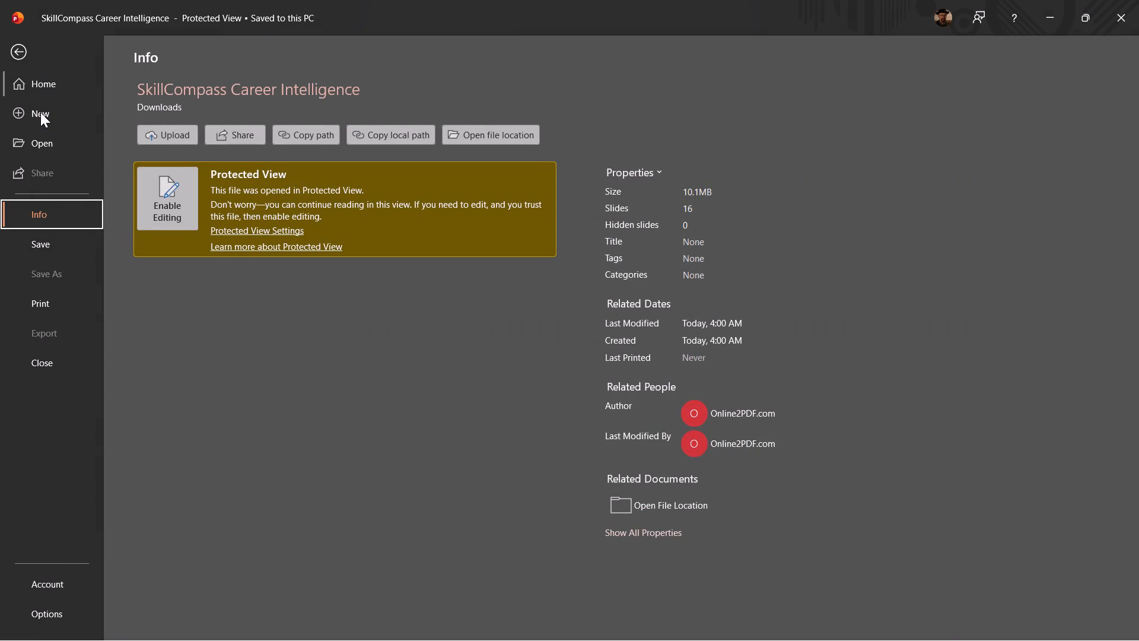
left_click(40, 112)
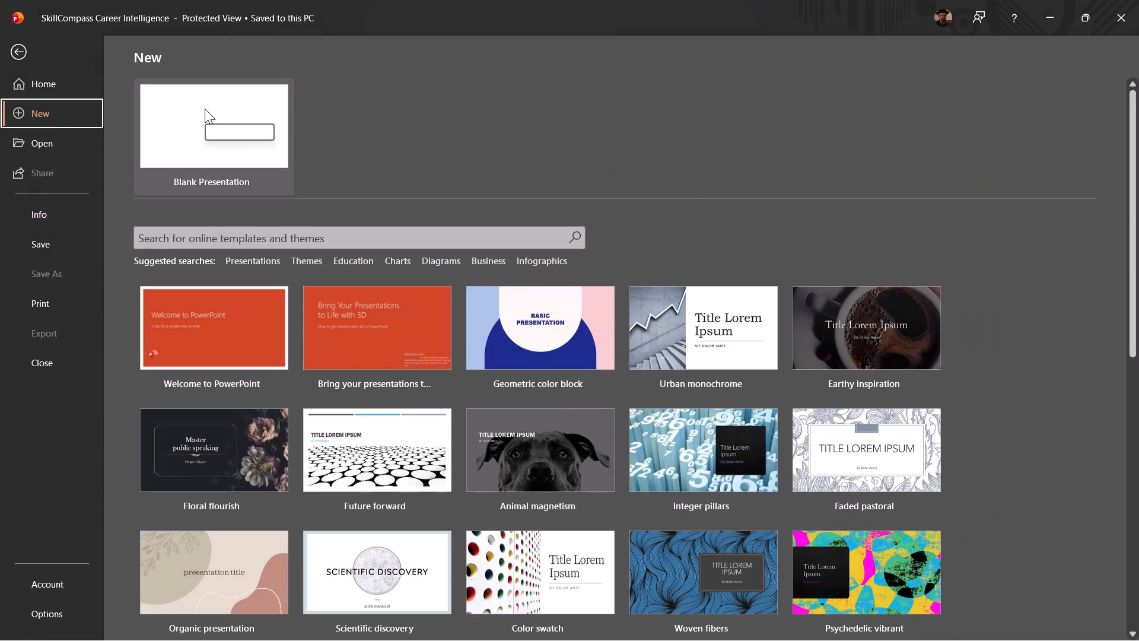
left_click(205, 109)
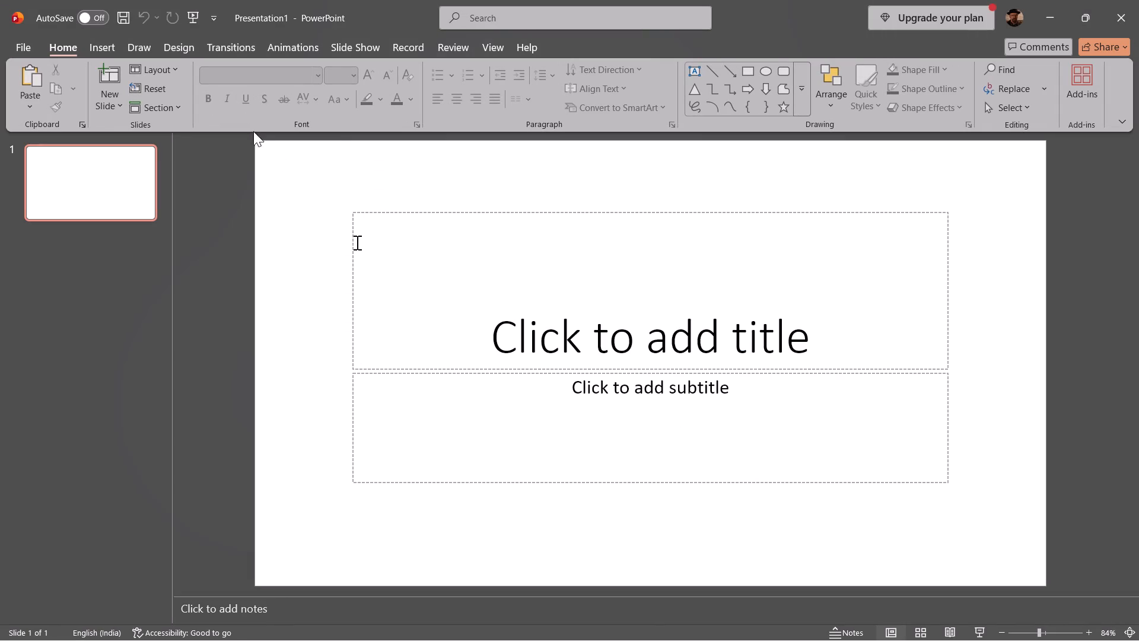
Insert the picture SkillCompass Neon Career Intelligence from the PPT folder in Downloads onto the first slide.
left_click(103, 45)
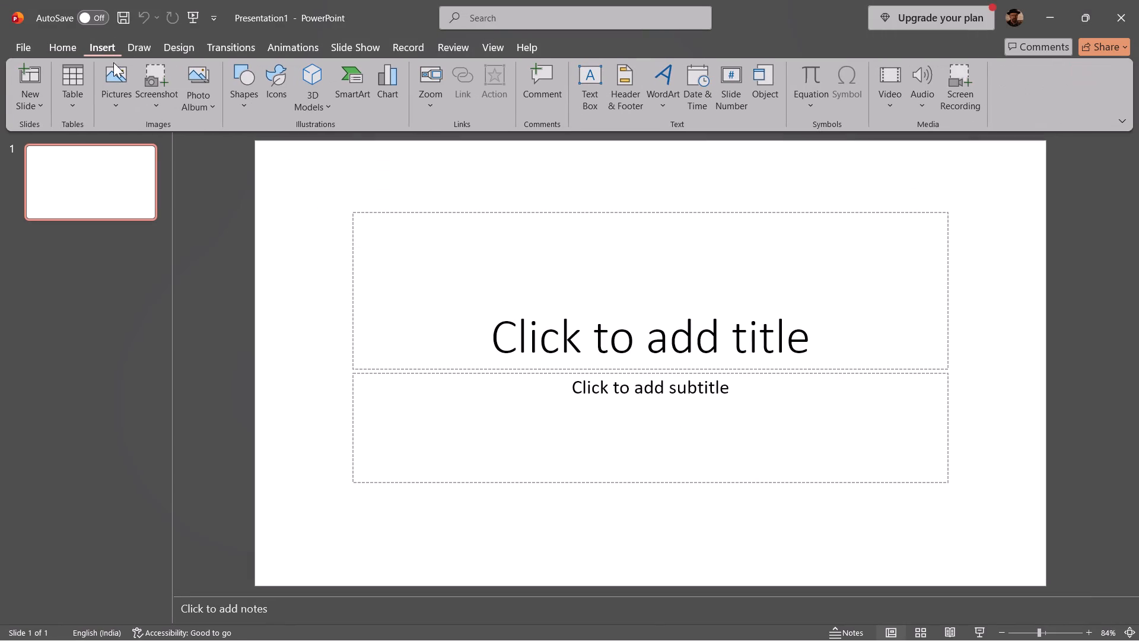
left_click(117, 104)
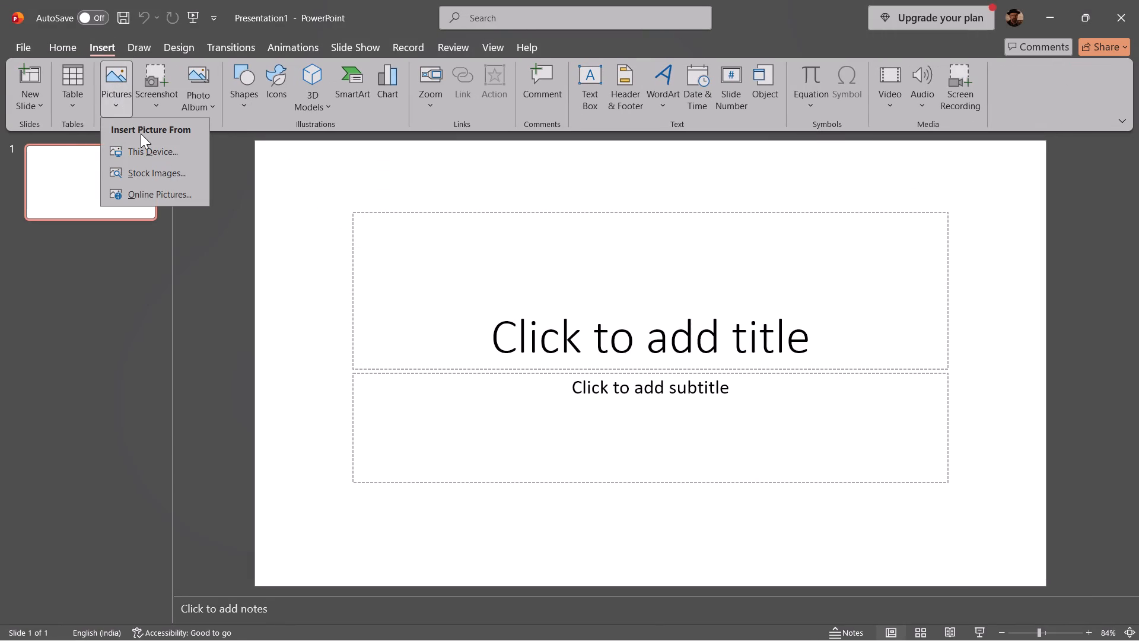
left_click(155, 147)
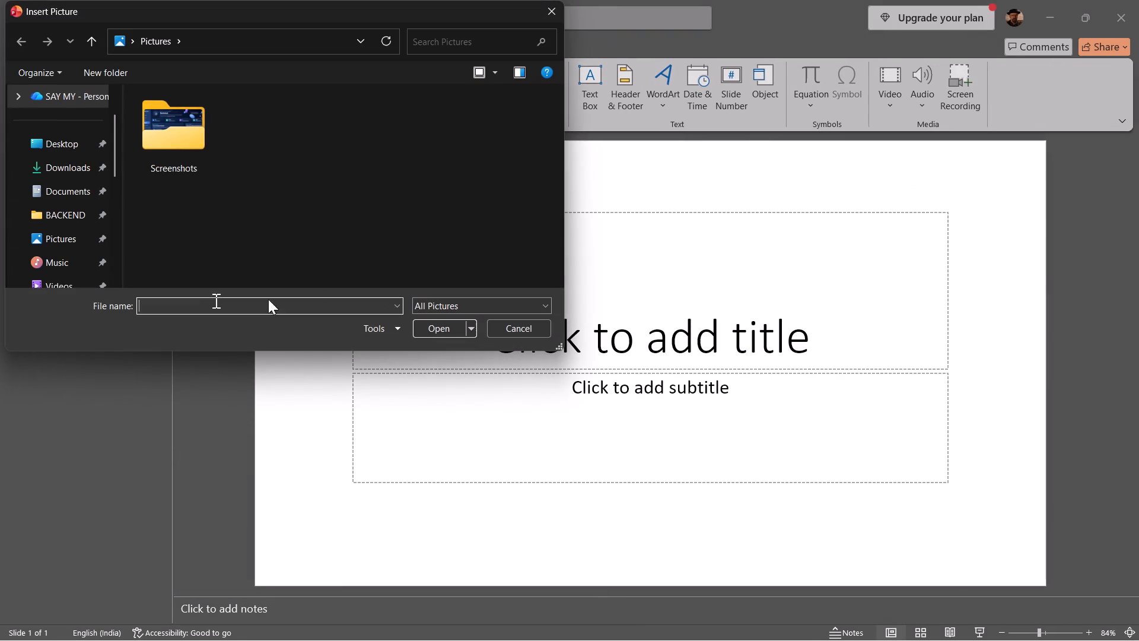
left_click(84, 170)
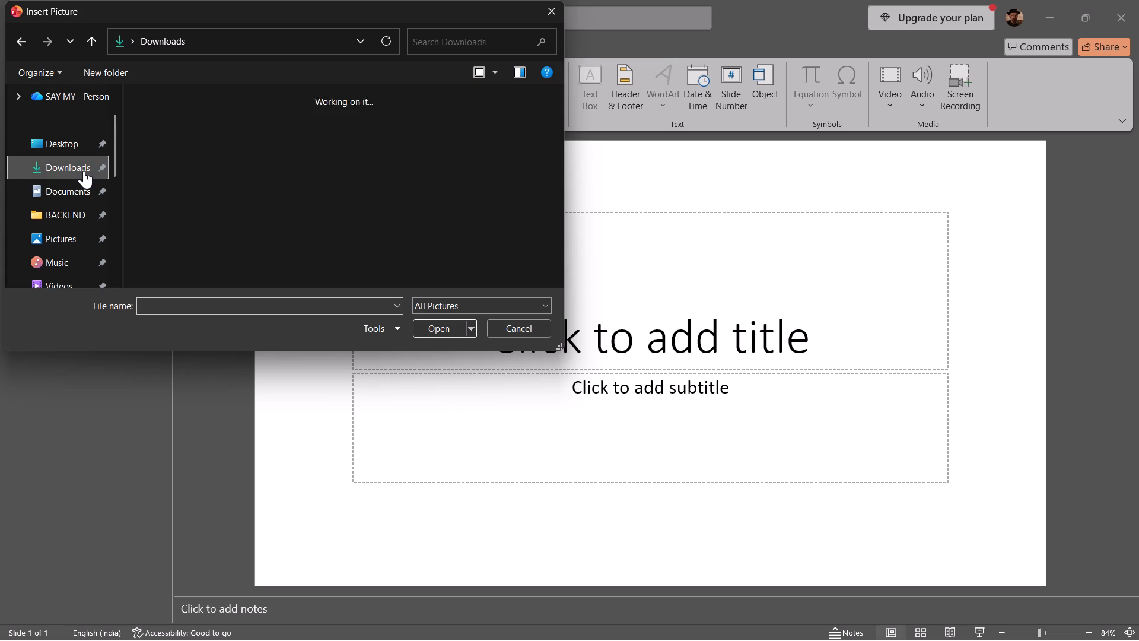
left_click_drag(247, 155, 709, 442)
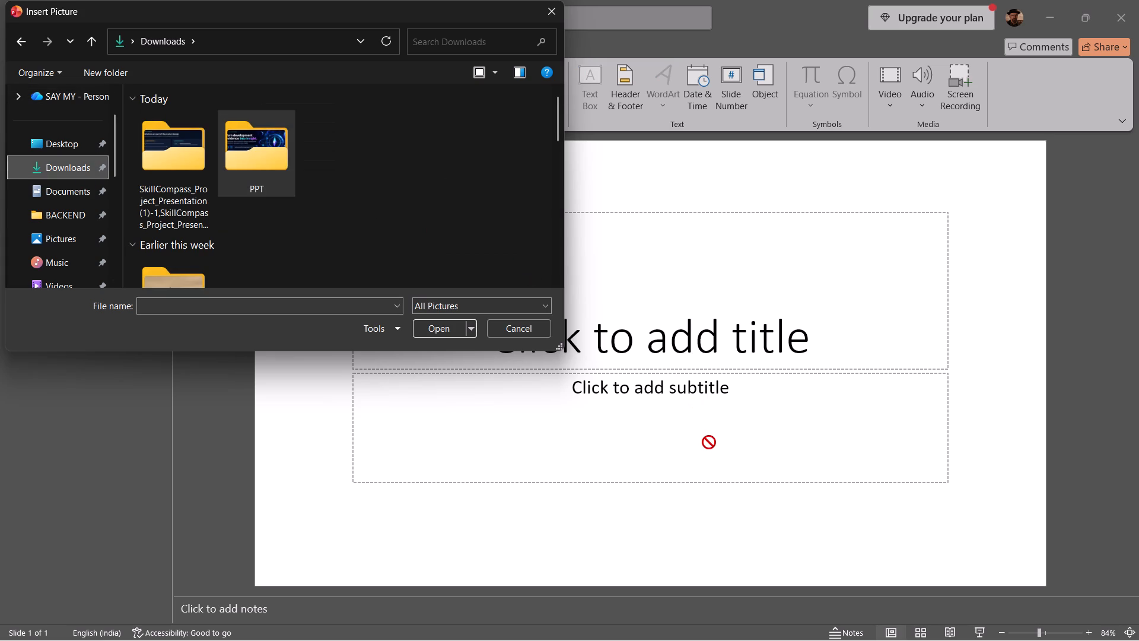
left_click_drag(709, 442, 699, 307)
left_click_drag(699, 307, 664, 303)
double_click(263, 144)
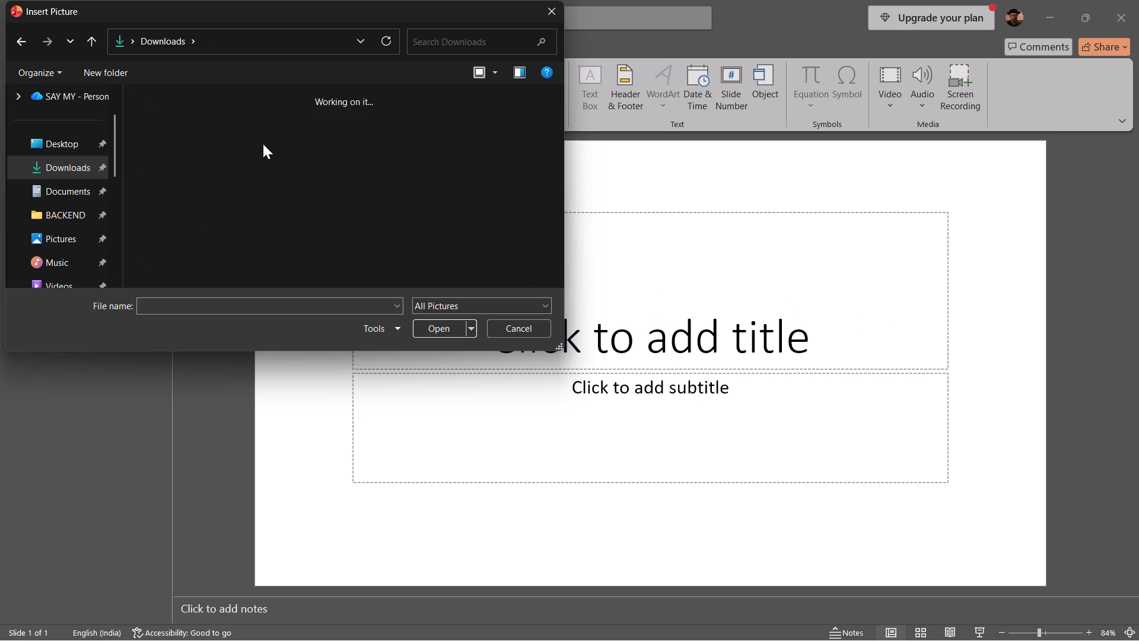
scroll(399, 238, "down", 17)
scroll(399, 238, "down", 4)
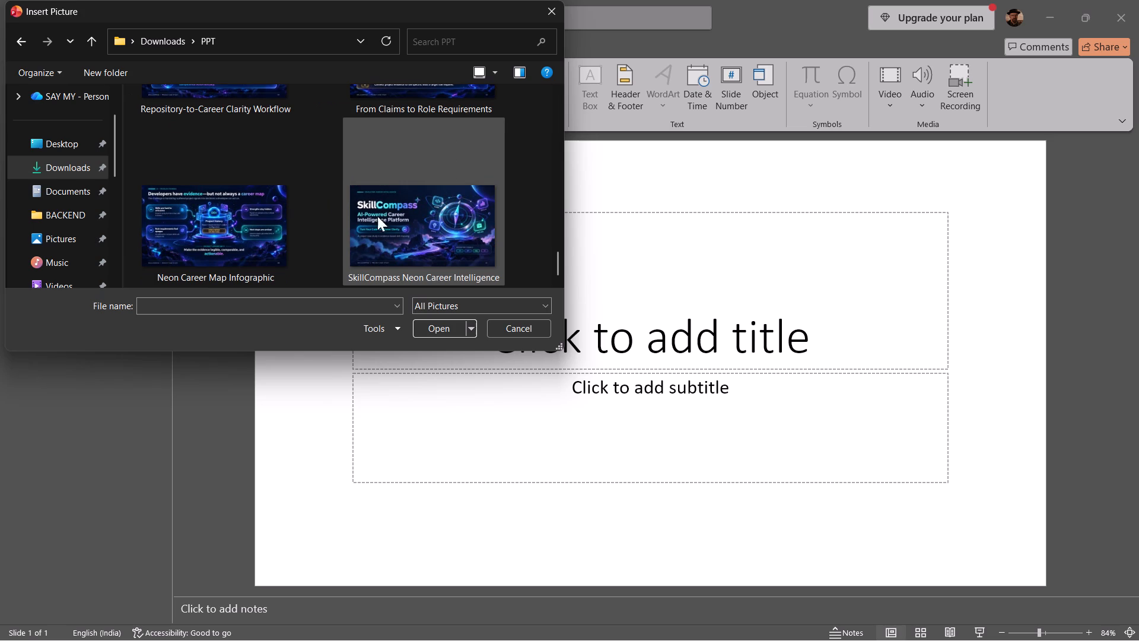
left_click_drag(399, 220, 510, 268)
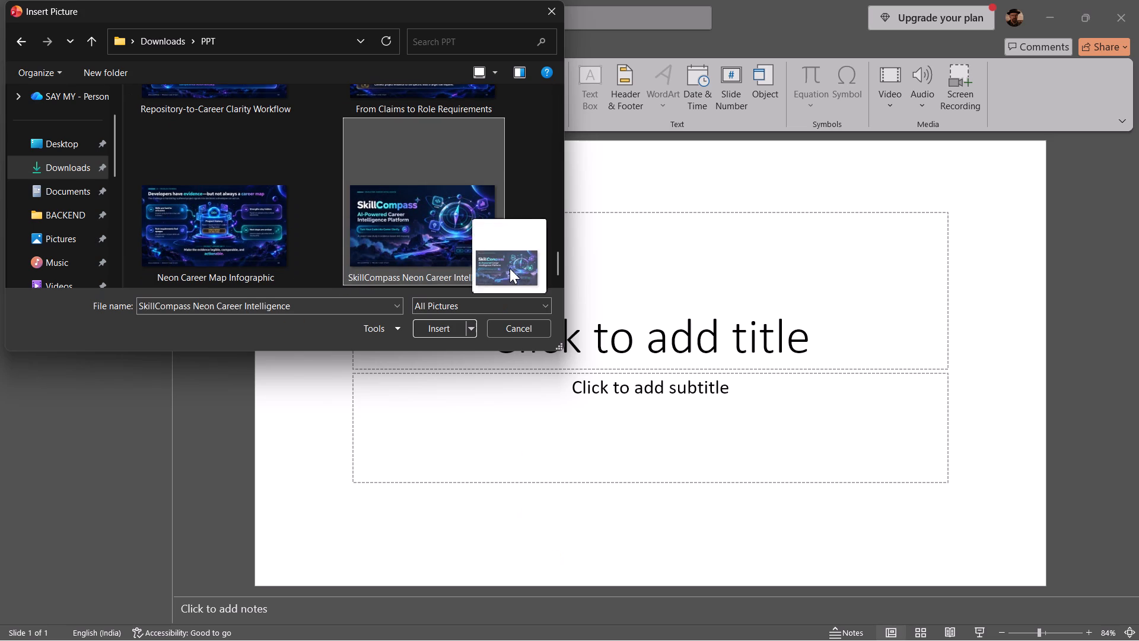
left_click_drag(510, 268, 439, 245)
double_click(439, 245)
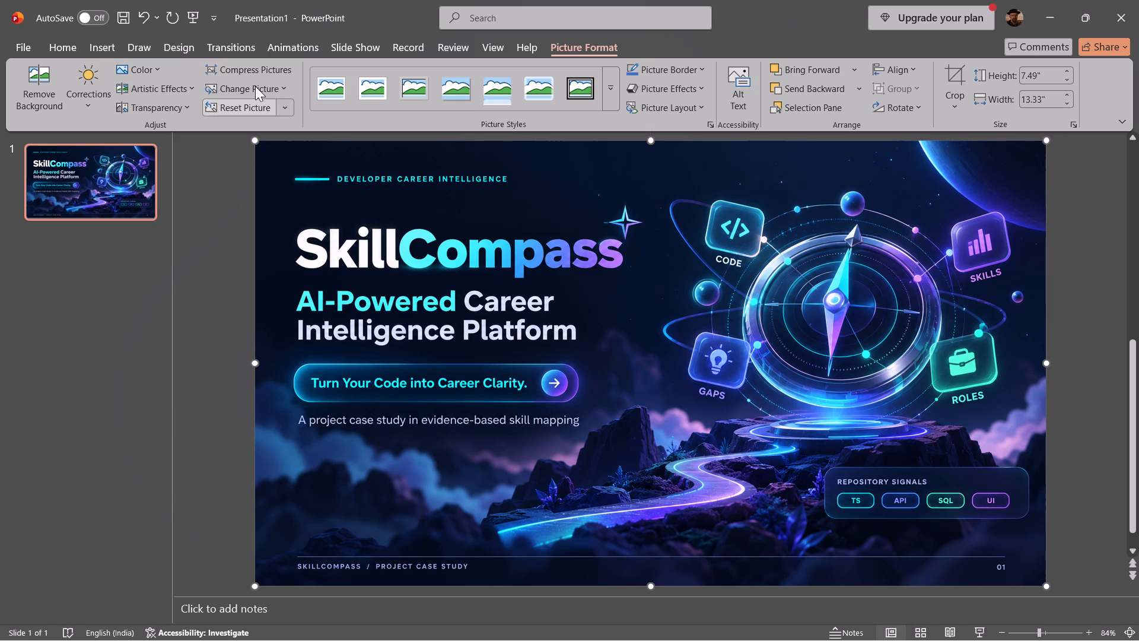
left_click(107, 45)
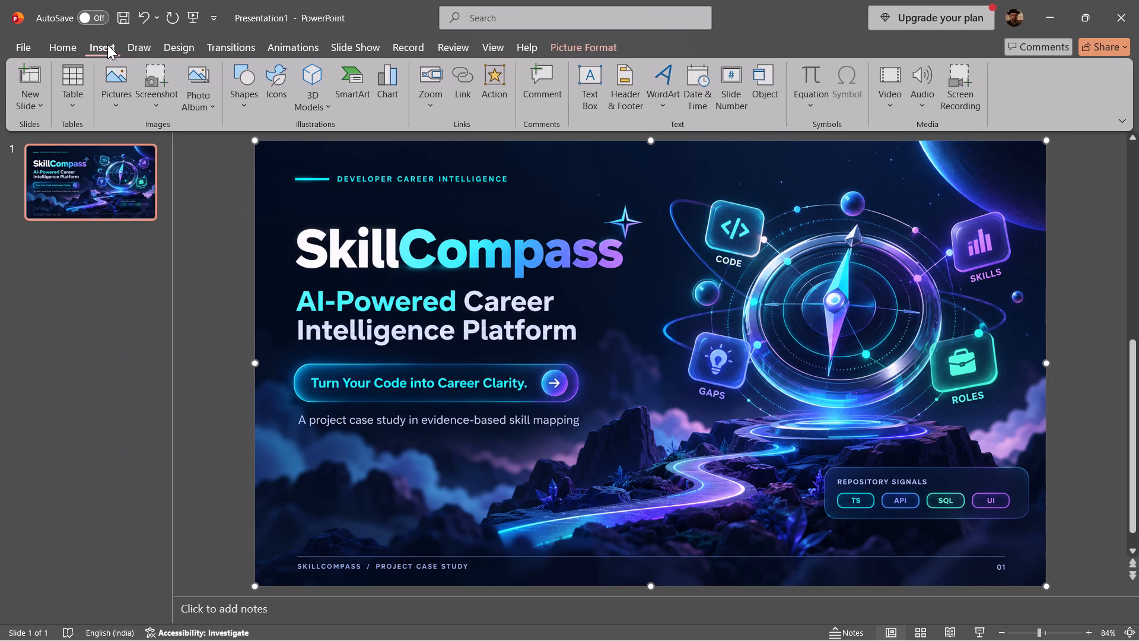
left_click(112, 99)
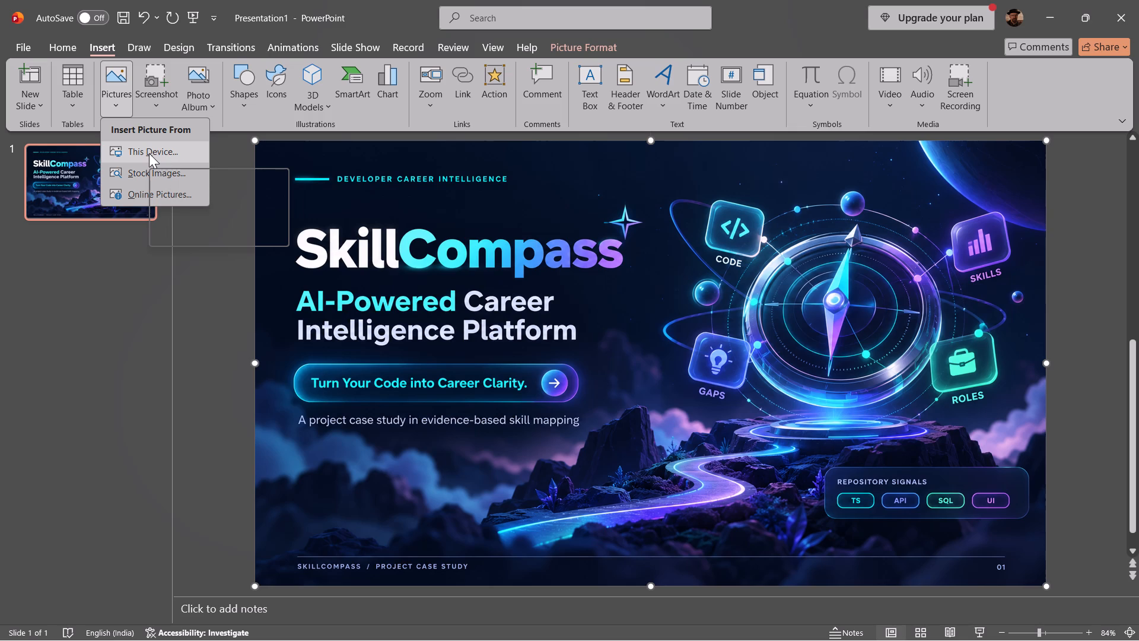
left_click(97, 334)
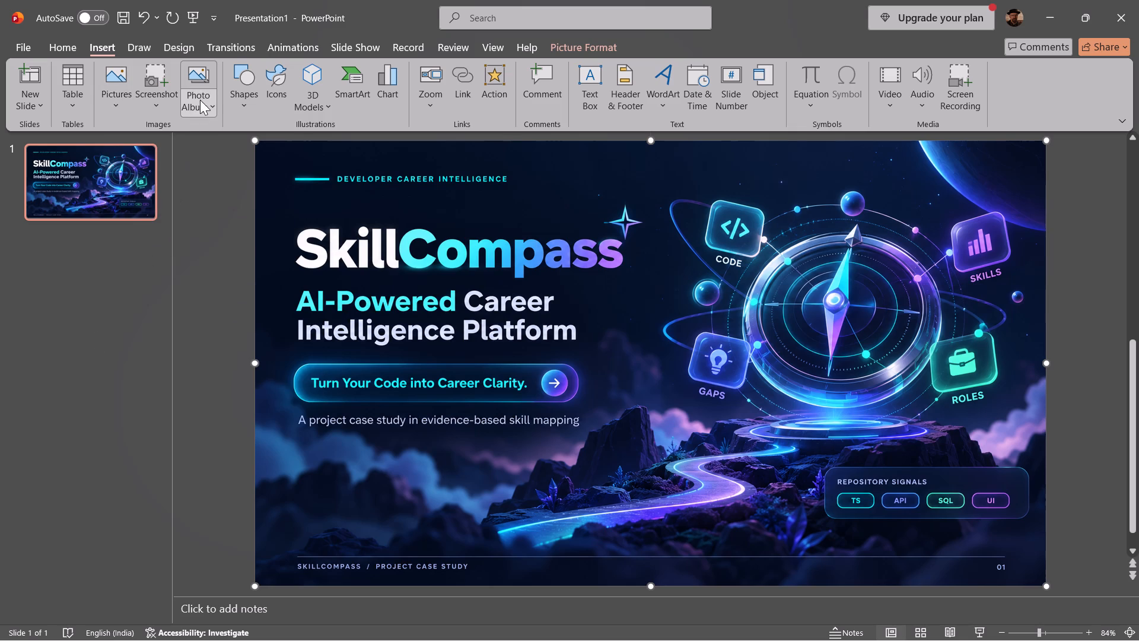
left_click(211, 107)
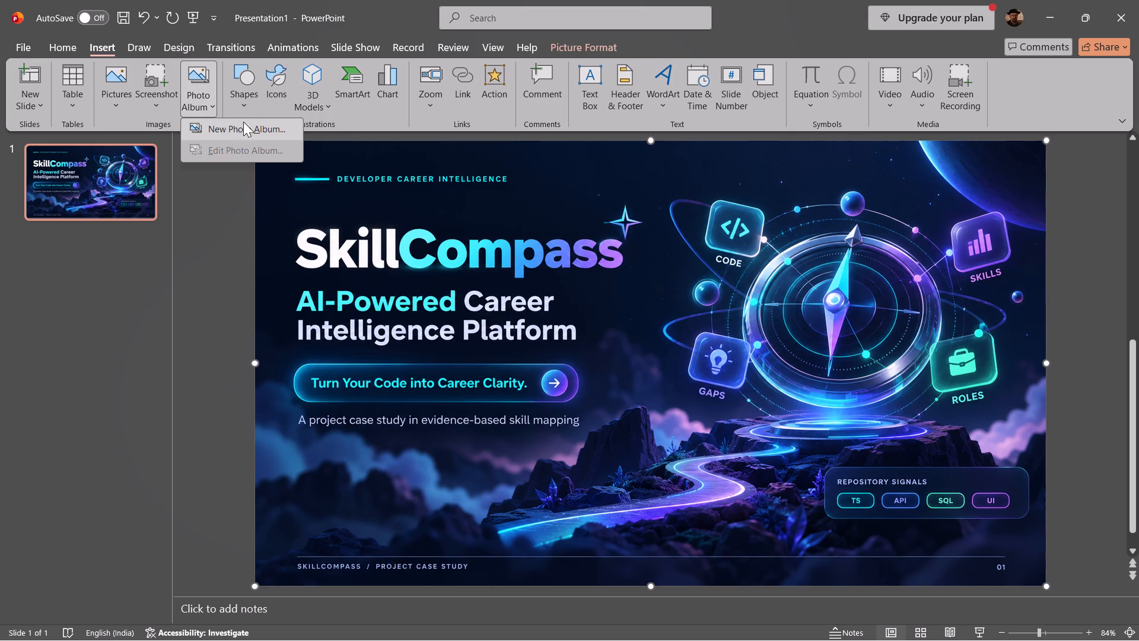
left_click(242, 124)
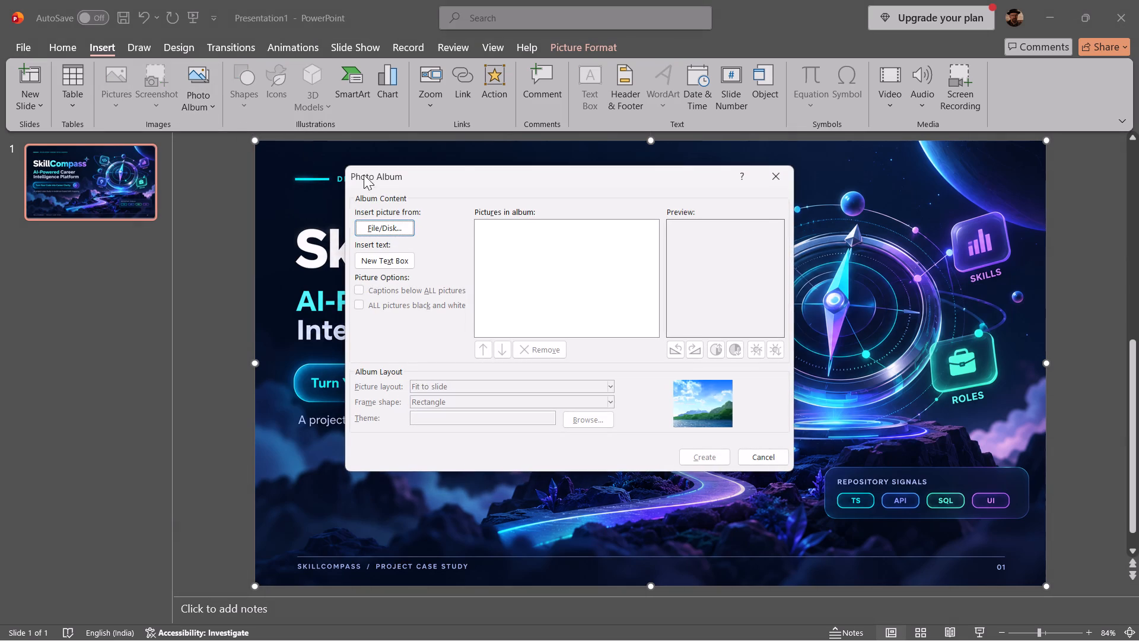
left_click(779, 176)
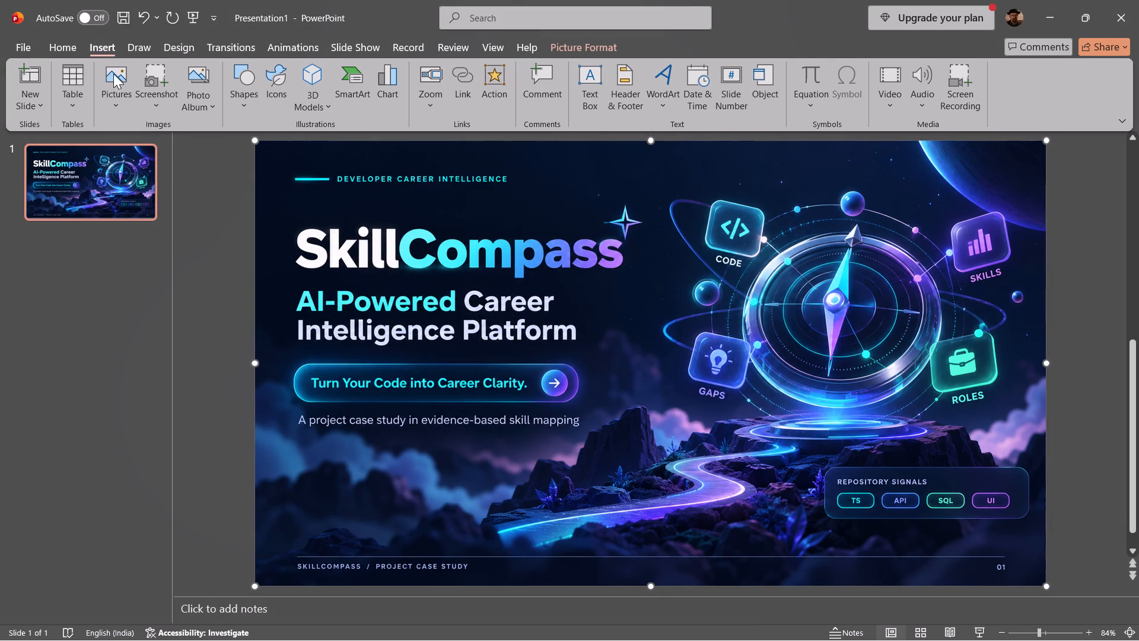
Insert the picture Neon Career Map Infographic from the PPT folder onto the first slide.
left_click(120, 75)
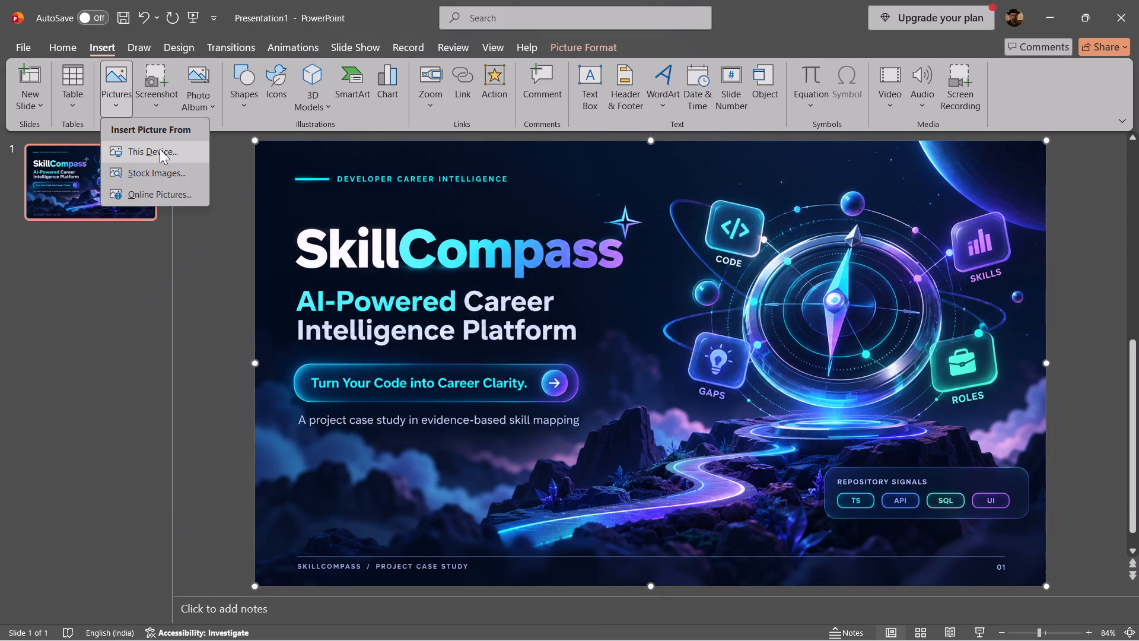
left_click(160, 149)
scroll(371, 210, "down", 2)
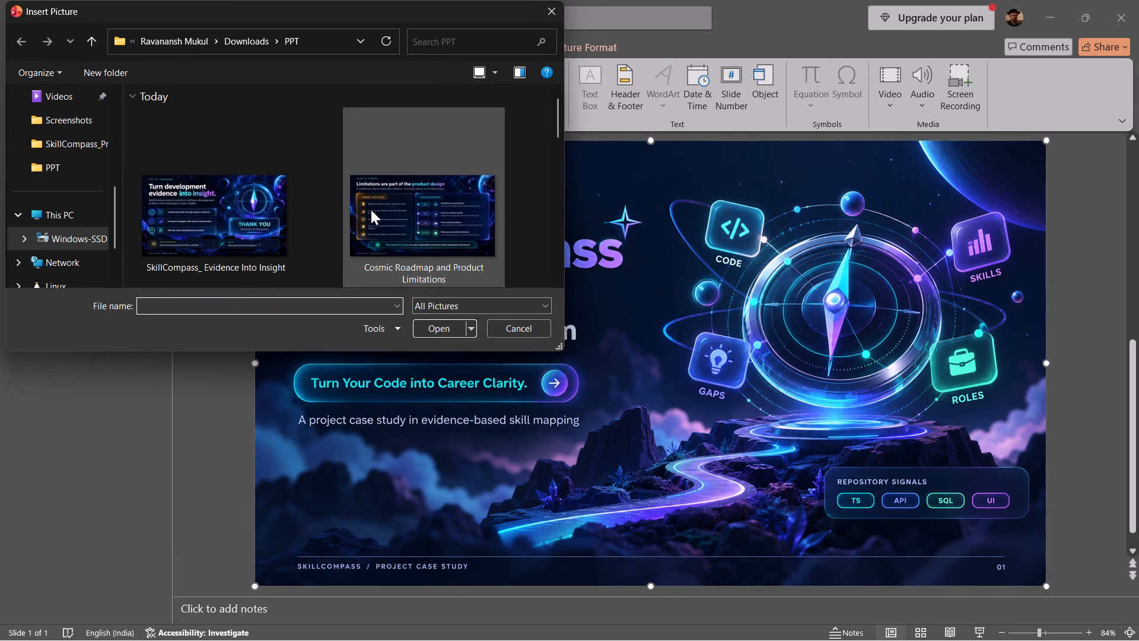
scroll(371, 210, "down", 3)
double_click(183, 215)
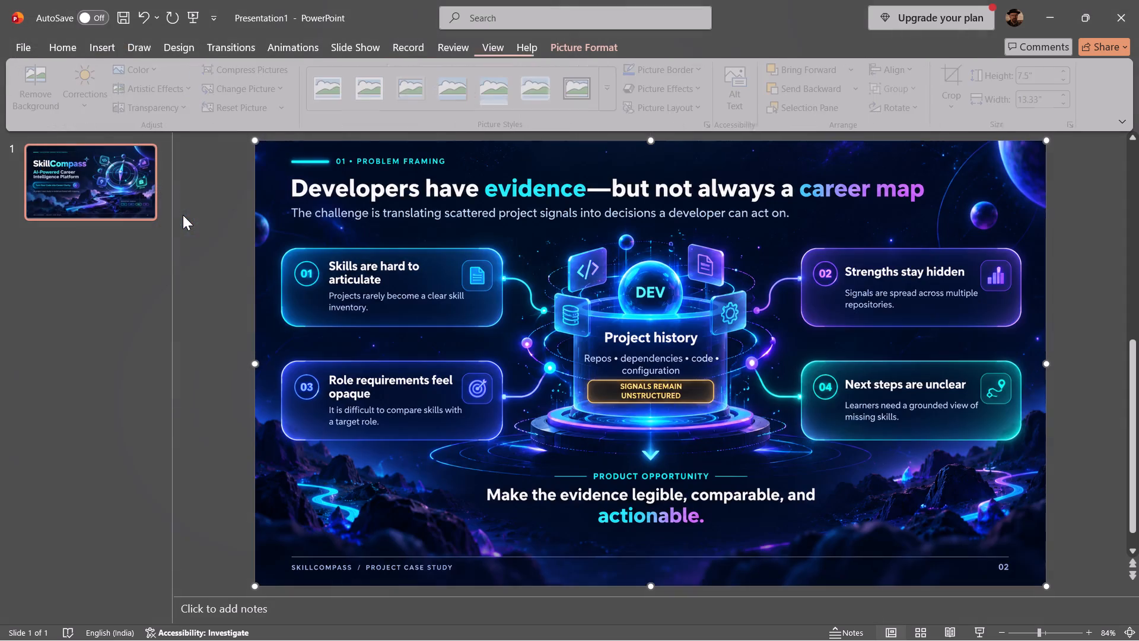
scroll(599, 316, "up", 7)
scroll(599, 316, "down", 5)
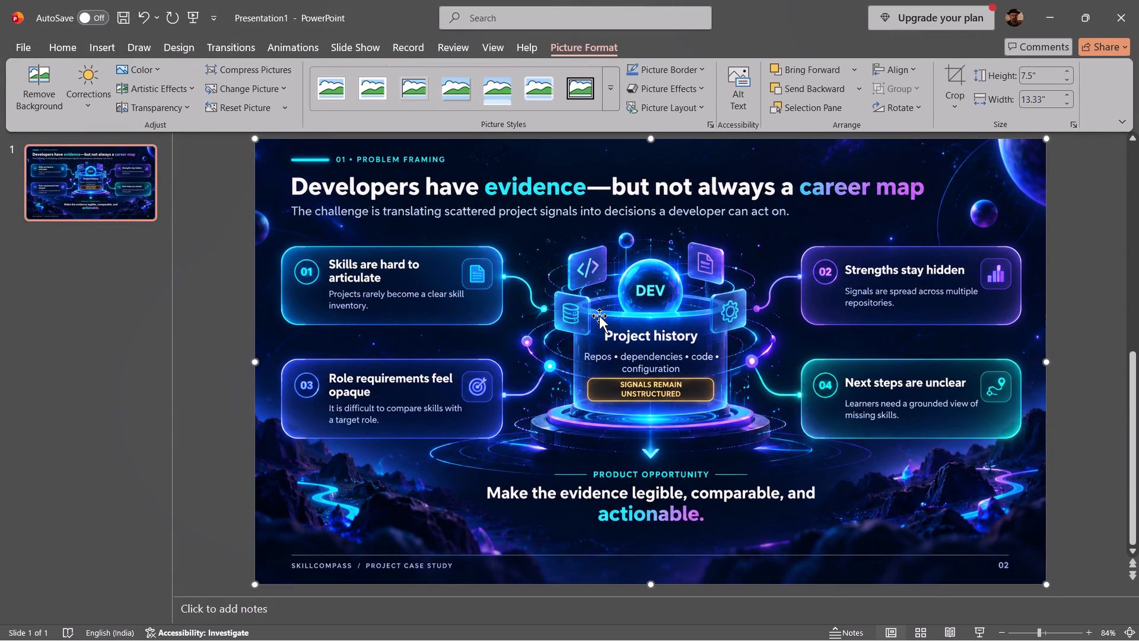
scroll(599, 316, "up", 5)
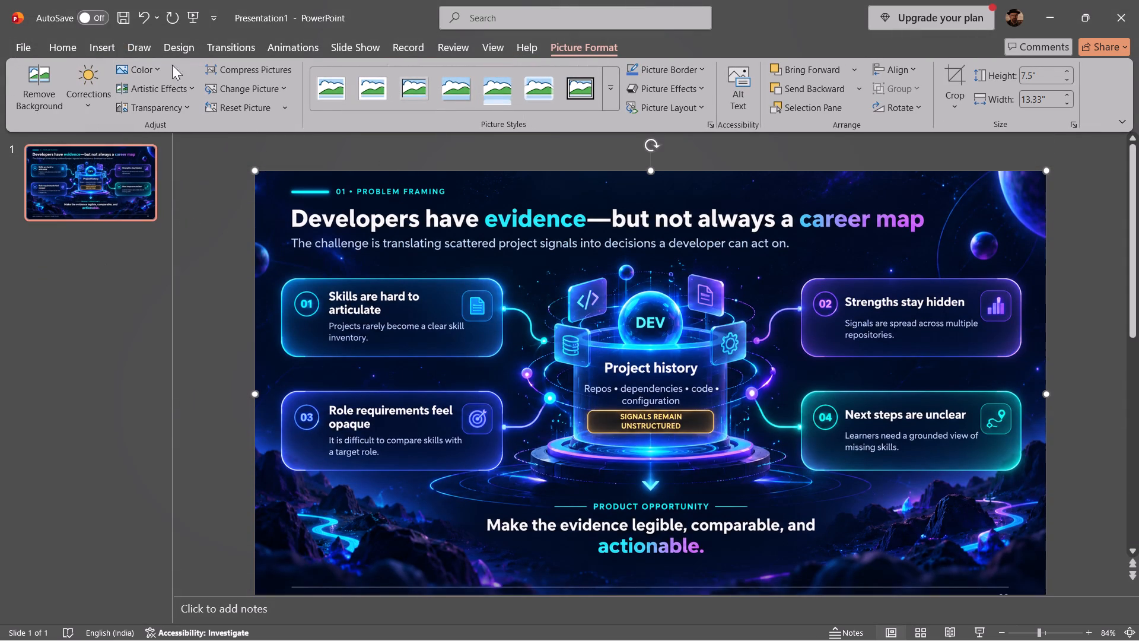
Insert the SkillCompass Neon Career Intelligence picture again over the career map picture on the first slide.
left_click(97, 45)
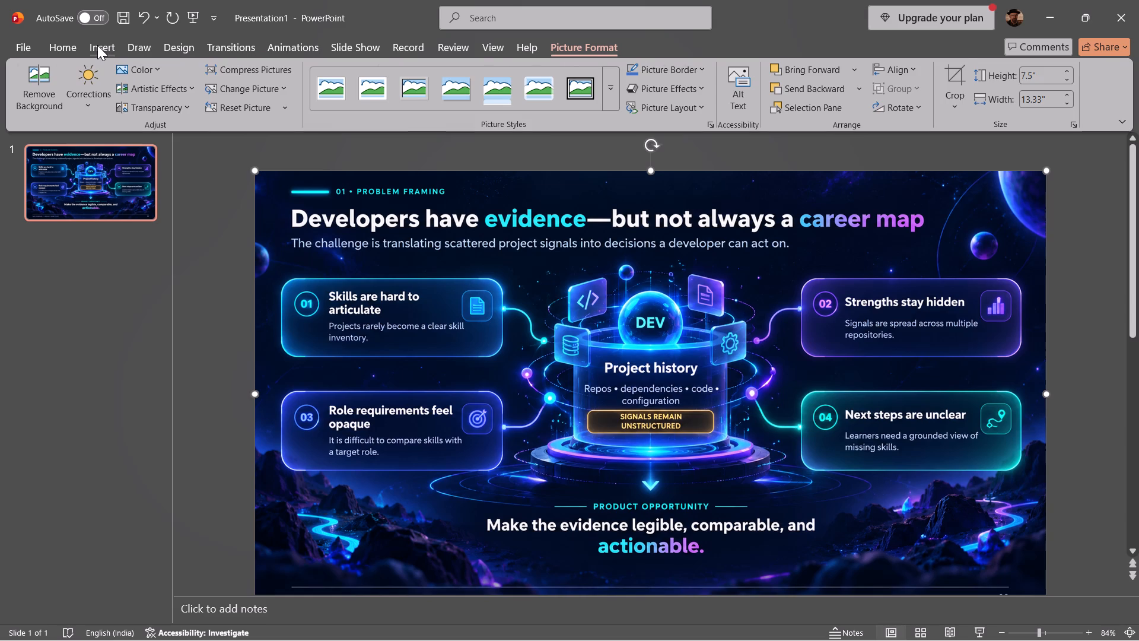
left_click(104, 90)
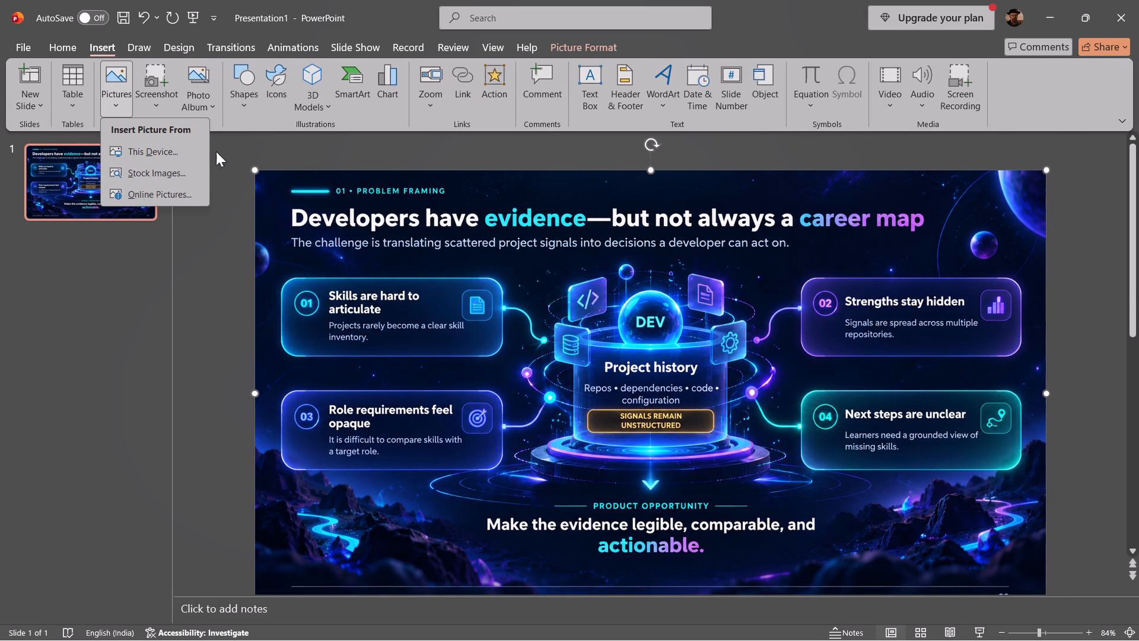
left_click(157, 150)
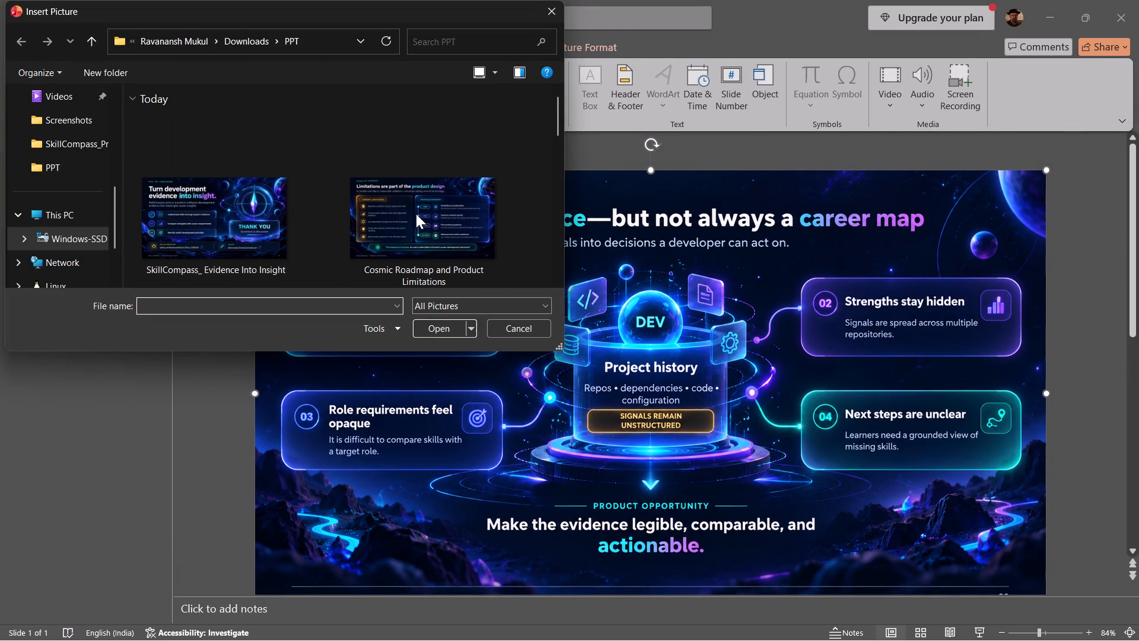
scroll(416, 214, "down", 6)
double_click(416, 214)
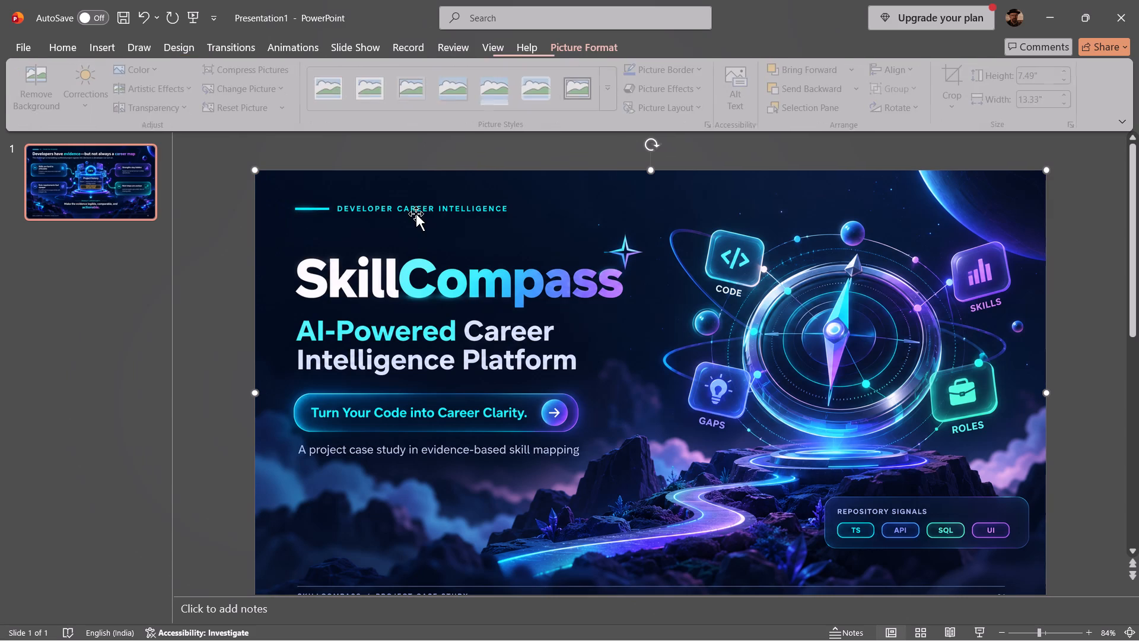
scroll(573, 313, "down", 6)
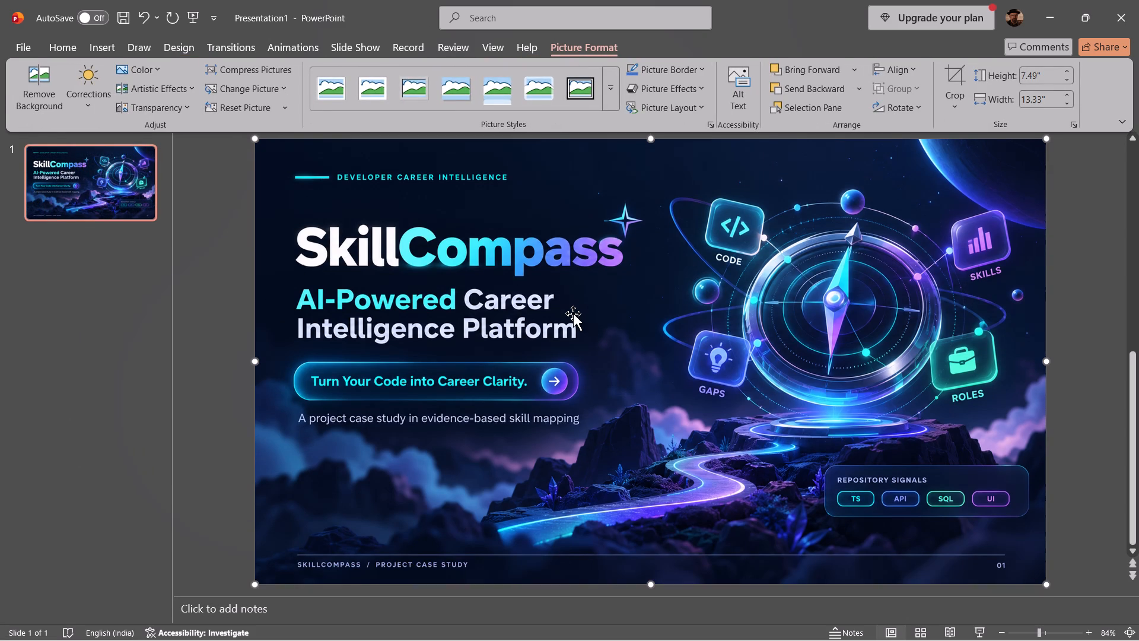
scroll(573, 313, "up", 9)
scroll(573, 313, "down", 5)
Add fifteen new empty slides after the SkillCompass title slide, making 16 in total, and return to the first slide.
left_click(102, 47)
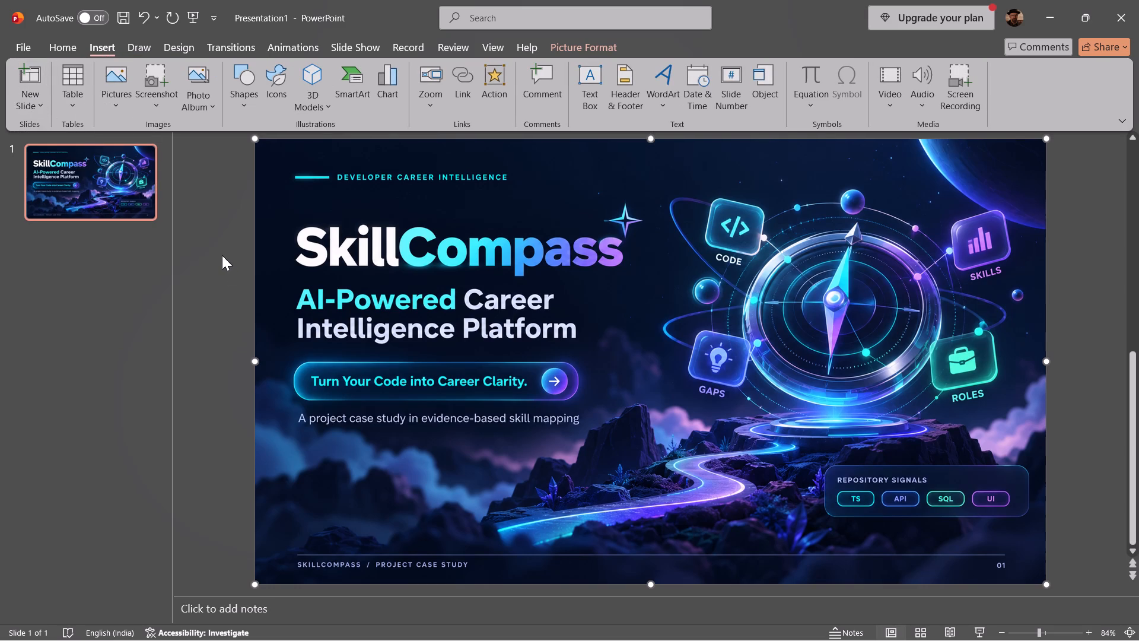
key("ctrl+m")
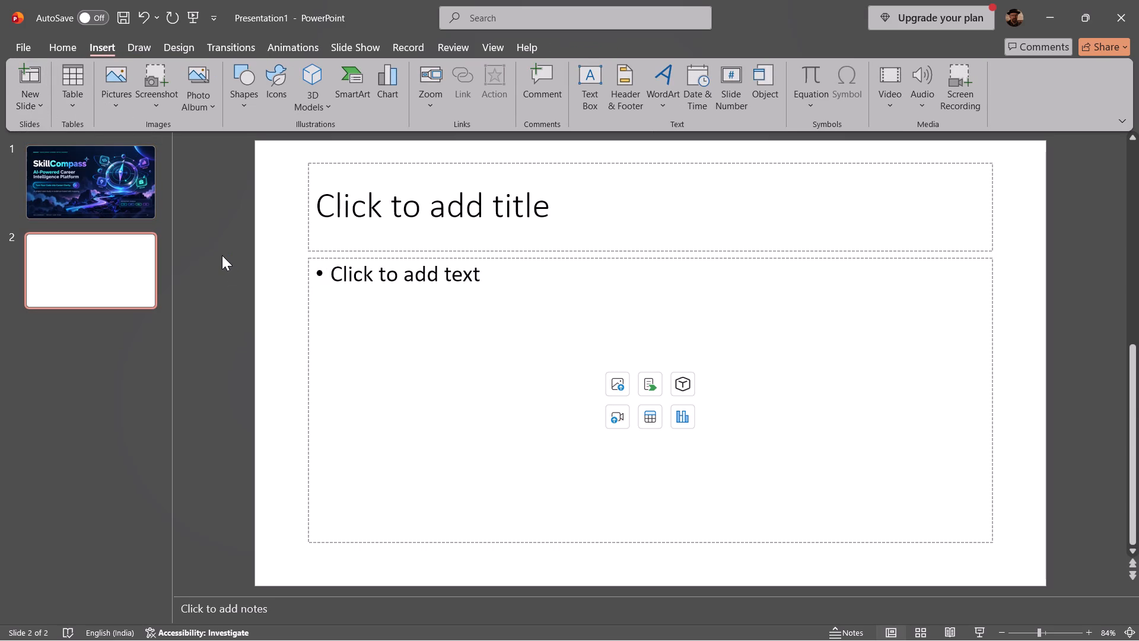
key("ctrl+m")
key("ctrl+m")
key("ctrl+m")
key("ctrl+m")
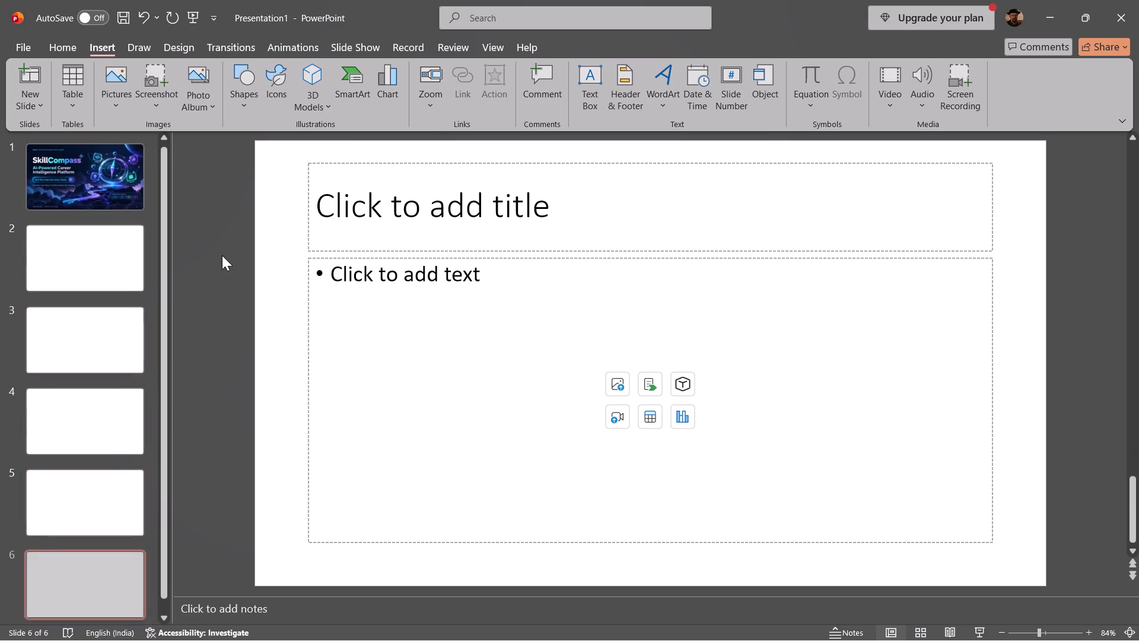
key("ctrl+m")
key("ctrl+m")
key("ctrl+m")
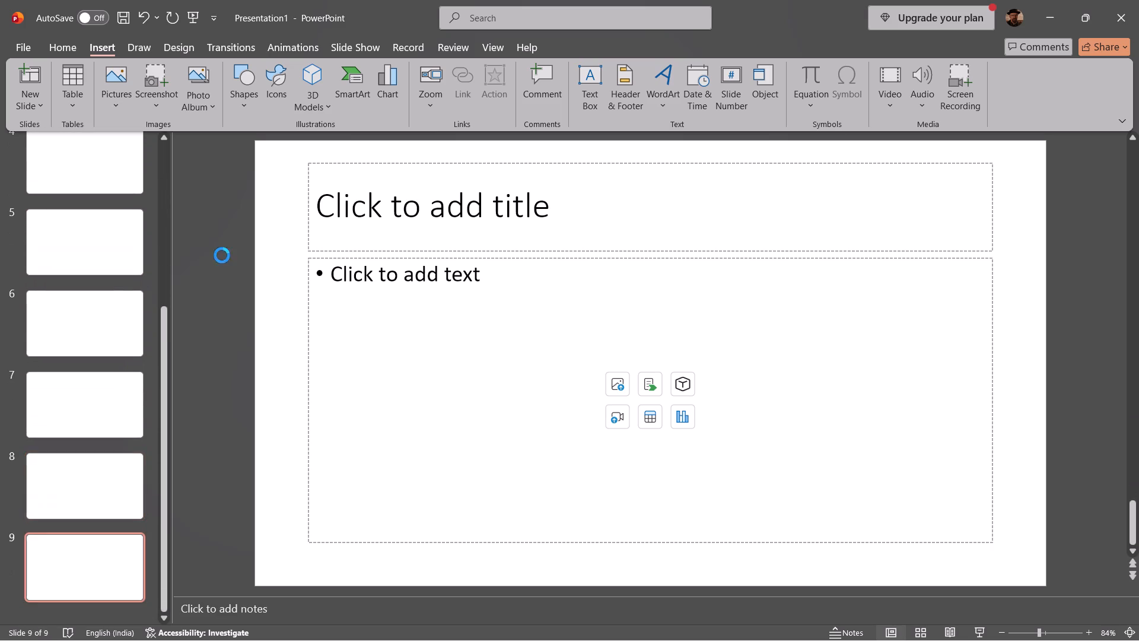
key("ctrl+m")
key("ctrl+m")
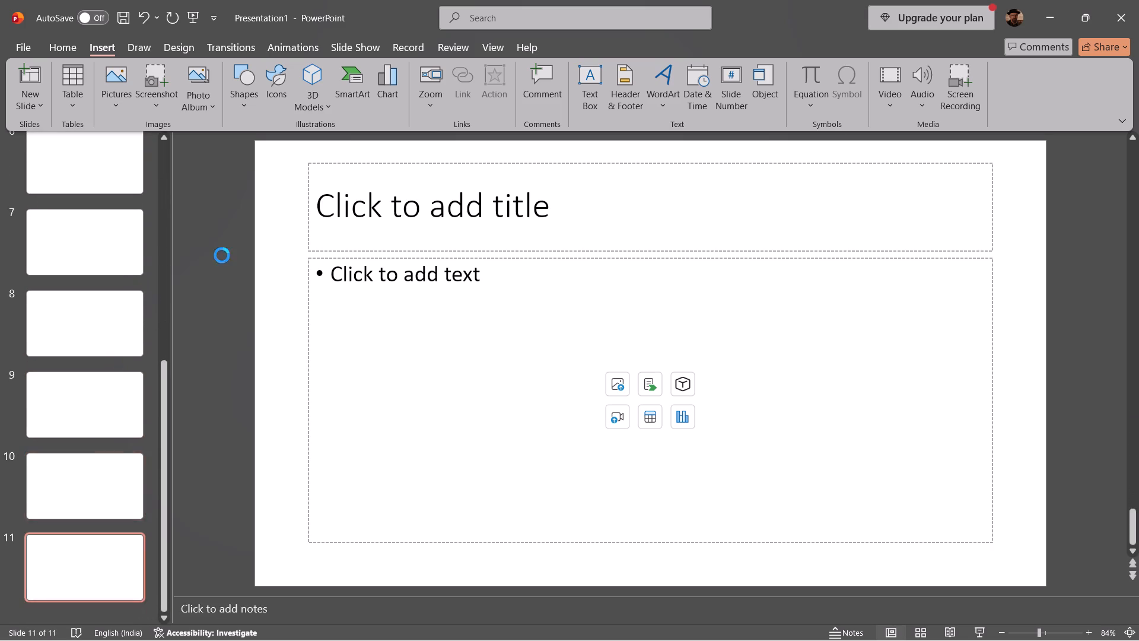
key("ctrl+m")
key("ctrl+m")
key("ctrl+m")
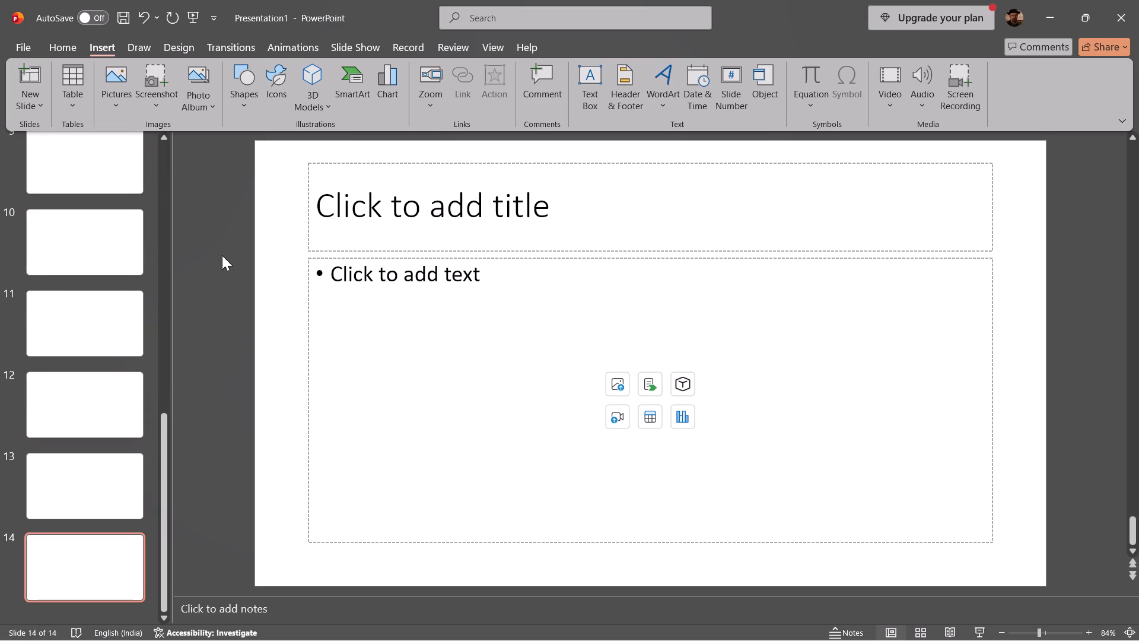
key("ctrl+m")
key("ctrl+m")
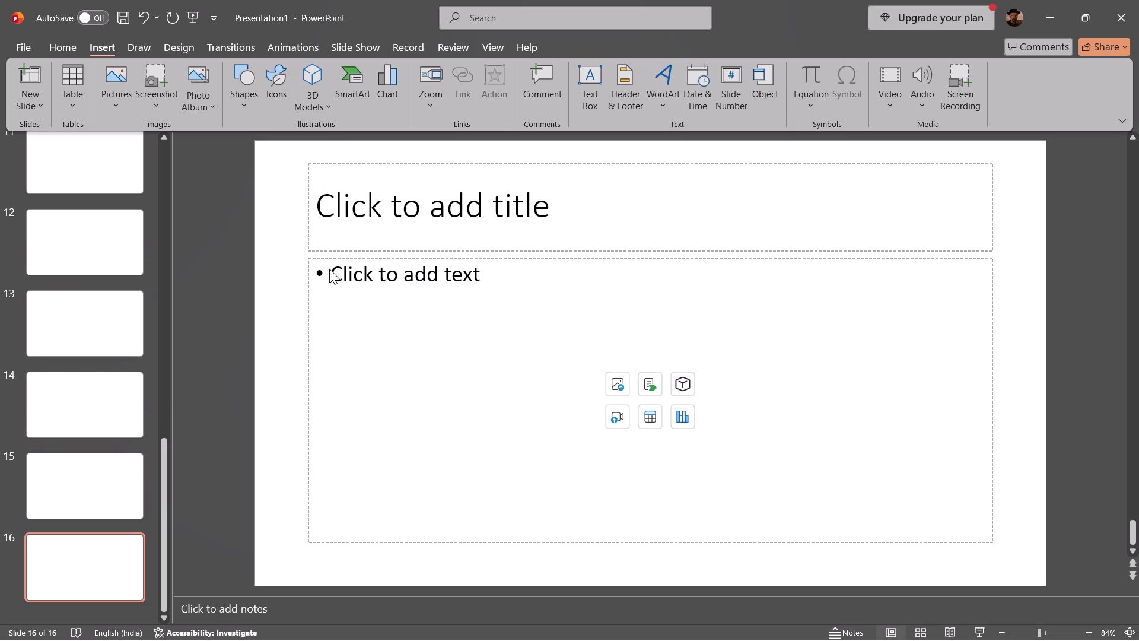
scroll(300, 252, "up", 7)
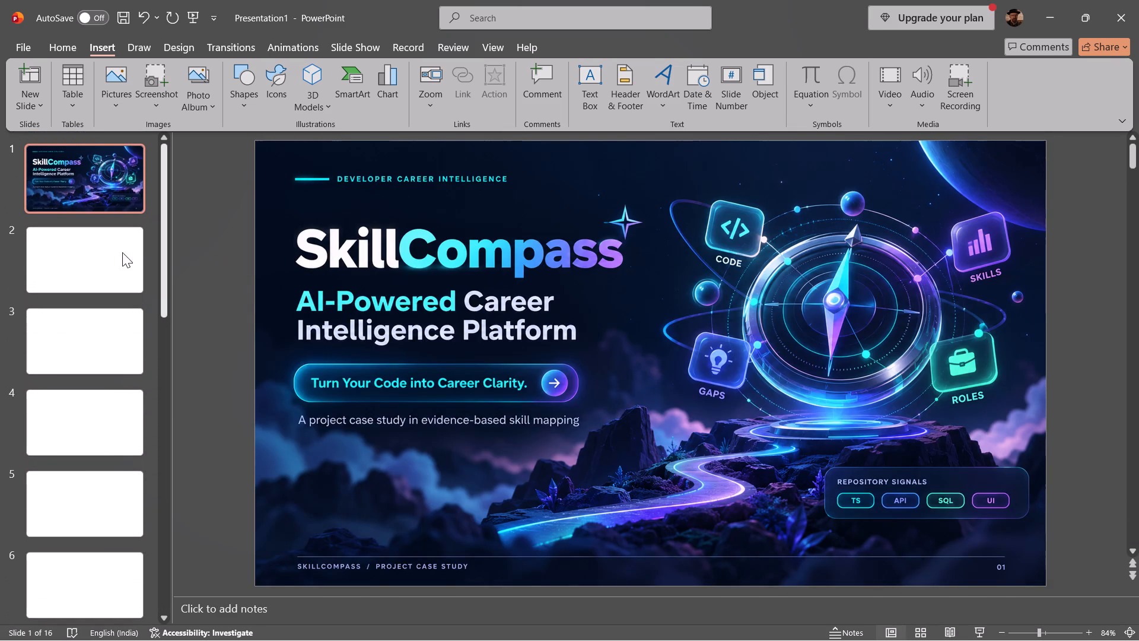
Insert the picture Neon Career Map Infographic from the PPT folder in Downloads onto slide 2.
left_click(56, 263)
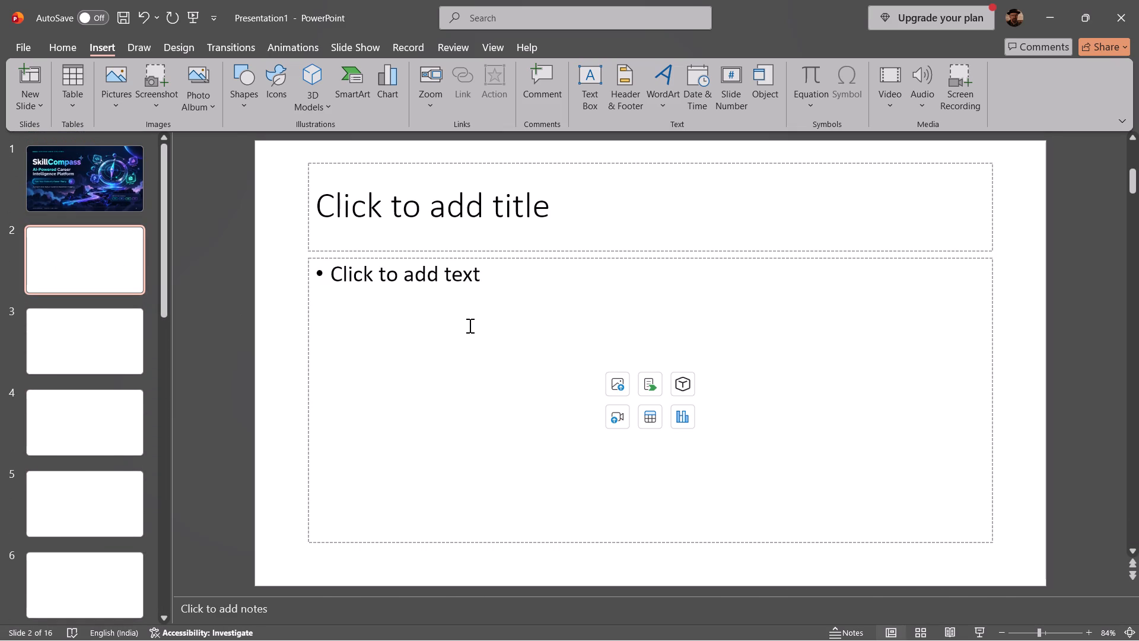
left_click(113, 80)
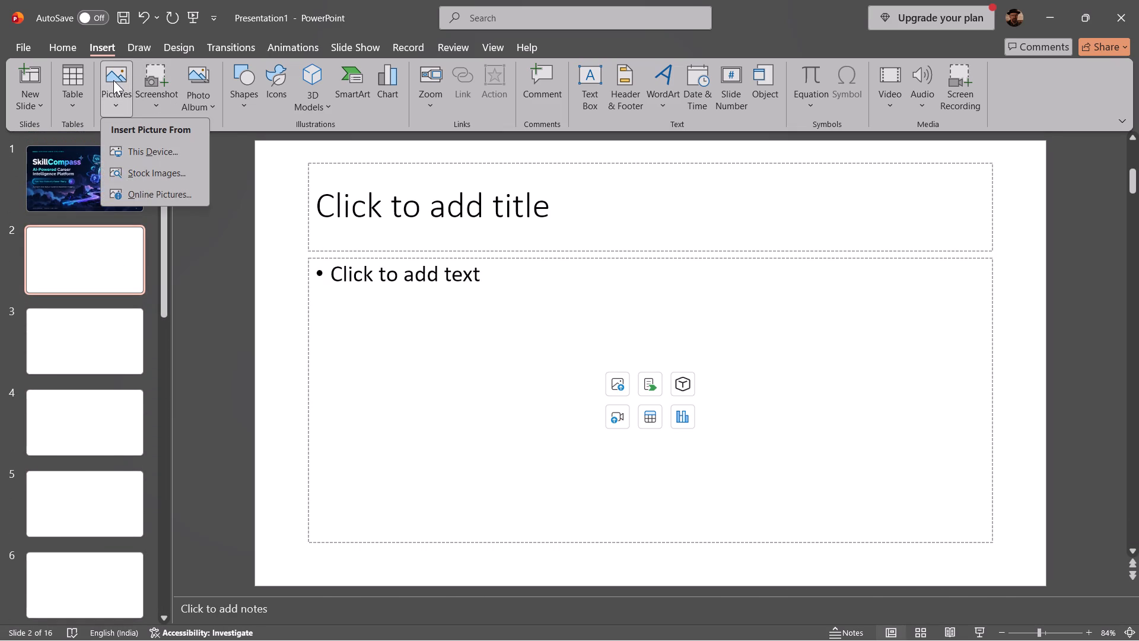
left_click(162, 144)
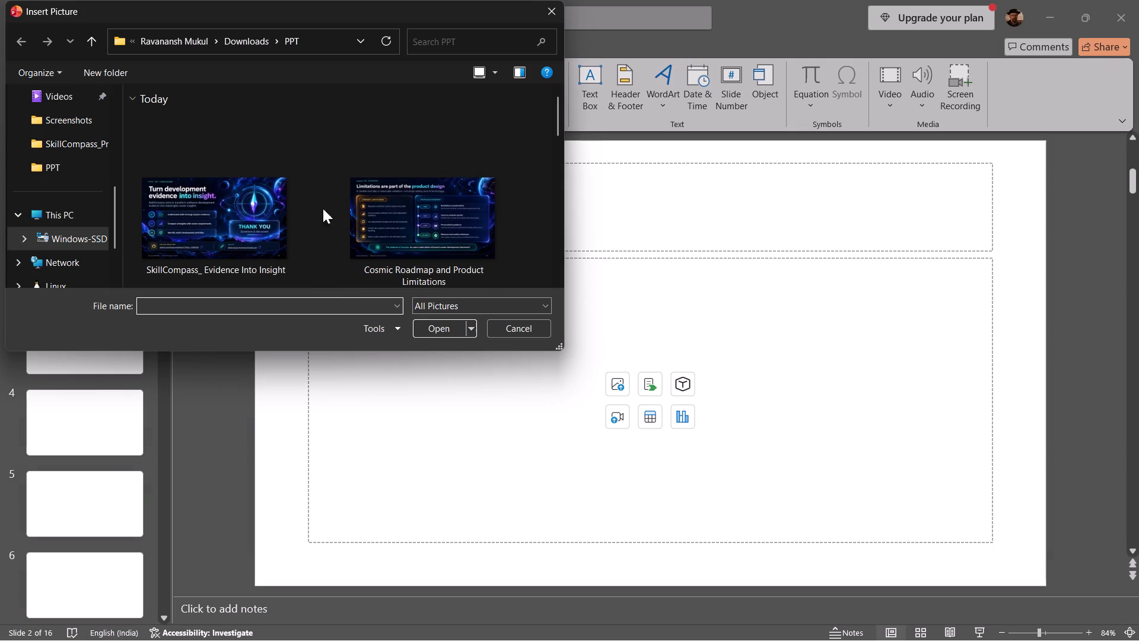
scroll(370, 191, "down", 6)
double_click(221, 209)
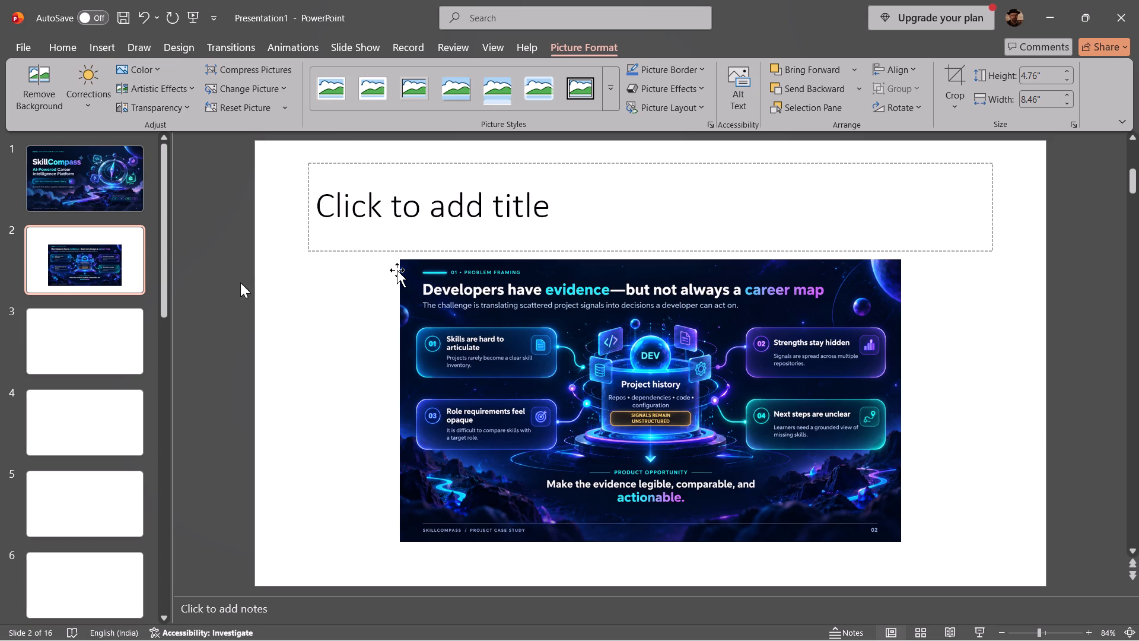
Align the career map picture with slide 2's upper-left corner and enlarge it proportionally to fill the whole slide.
scroll(211, 275, "up", 5)
scroll(211, 275, "down", 3)
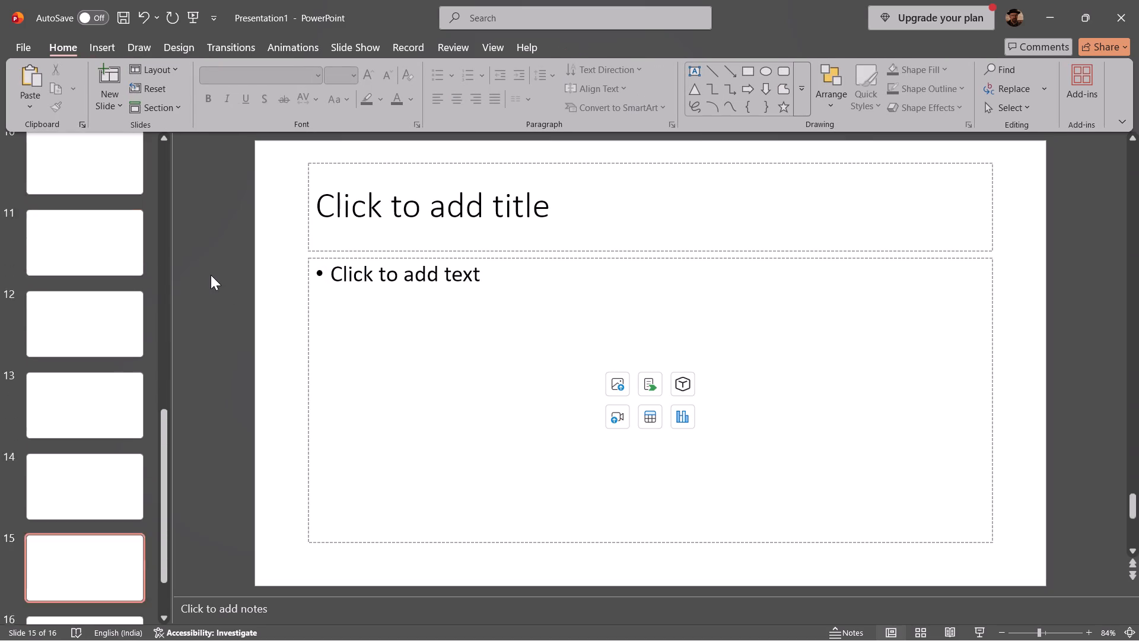
scroll(211, 275, "down", 5)
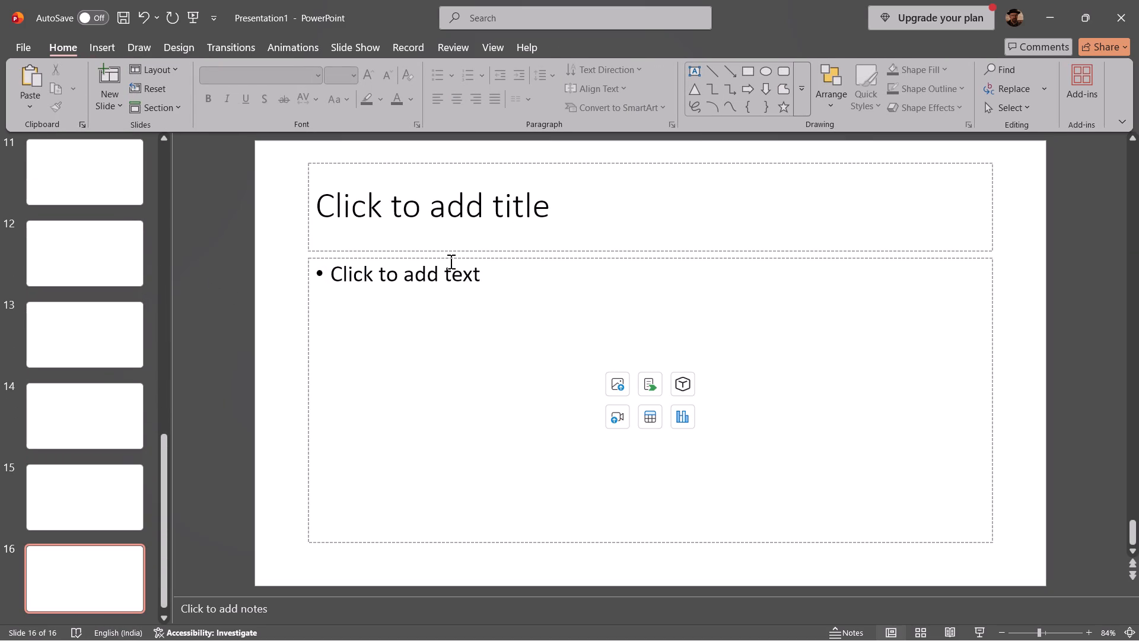
scroll(218, 199, "up", 11)
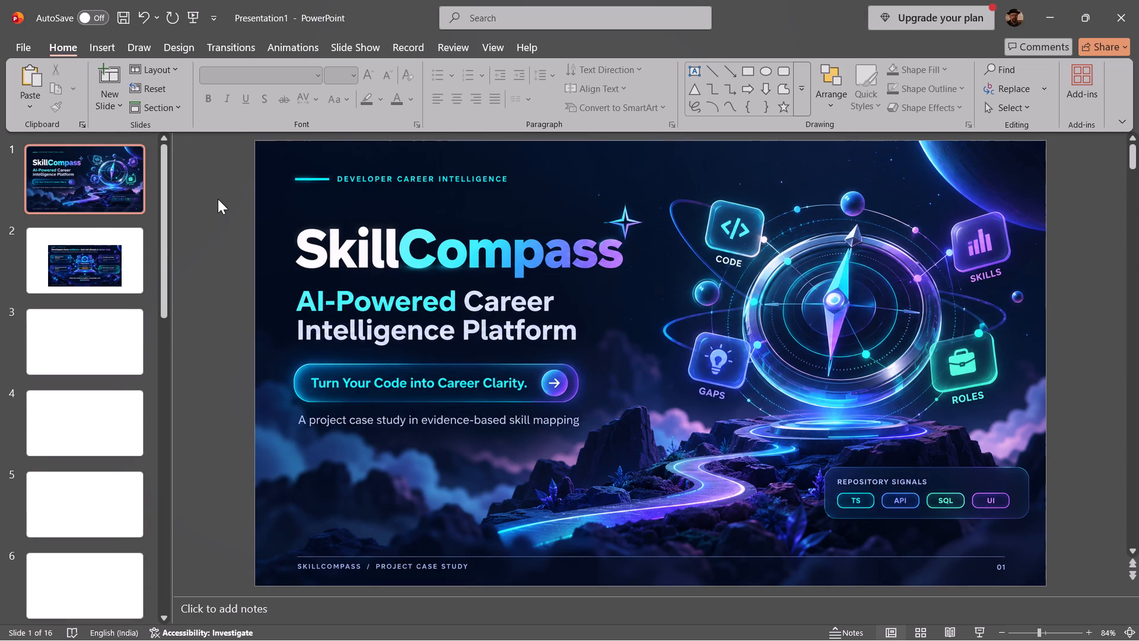
left_click(109, 274)
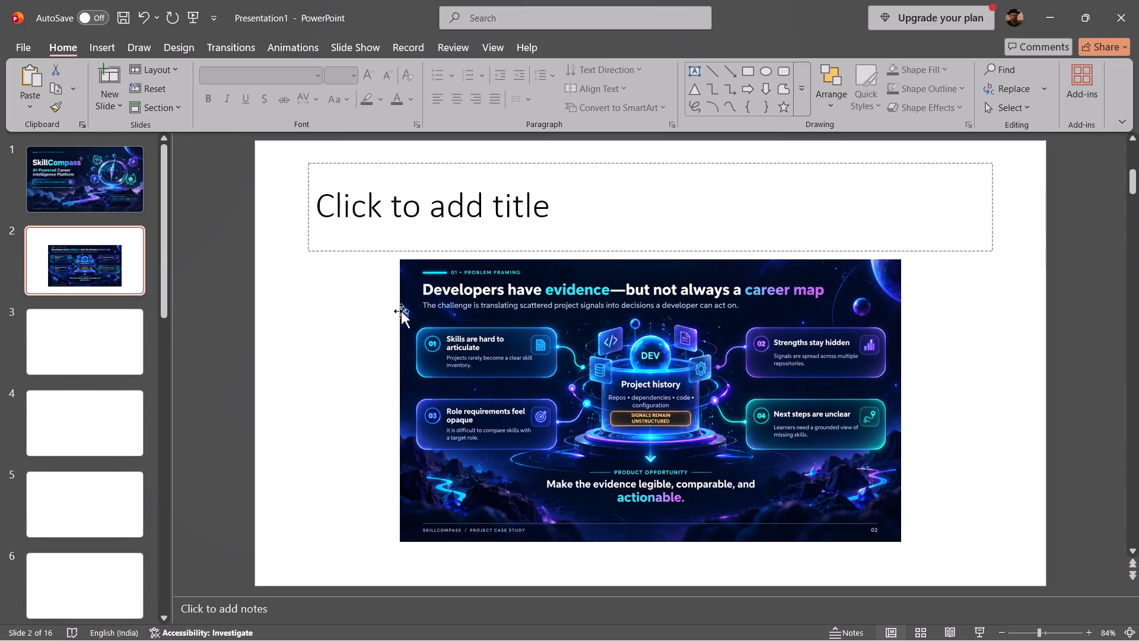
left_click_drag(402, 262, 301, 158)
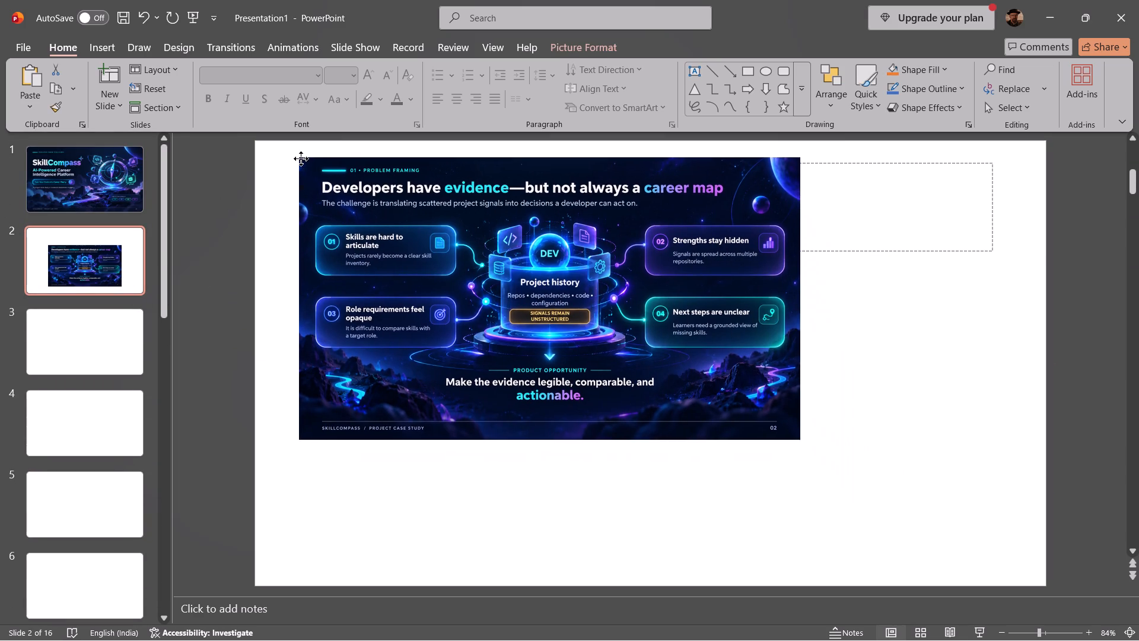
left_click_drag(301, 158, 260, 144)
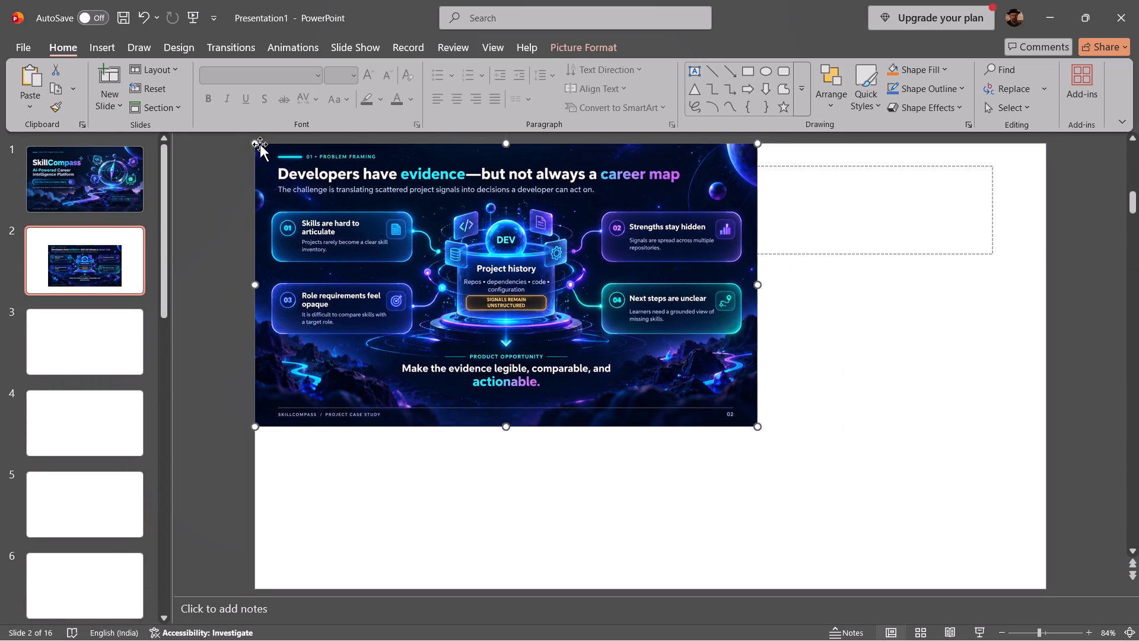
left_click_drag(758, 426, 1049, 561)
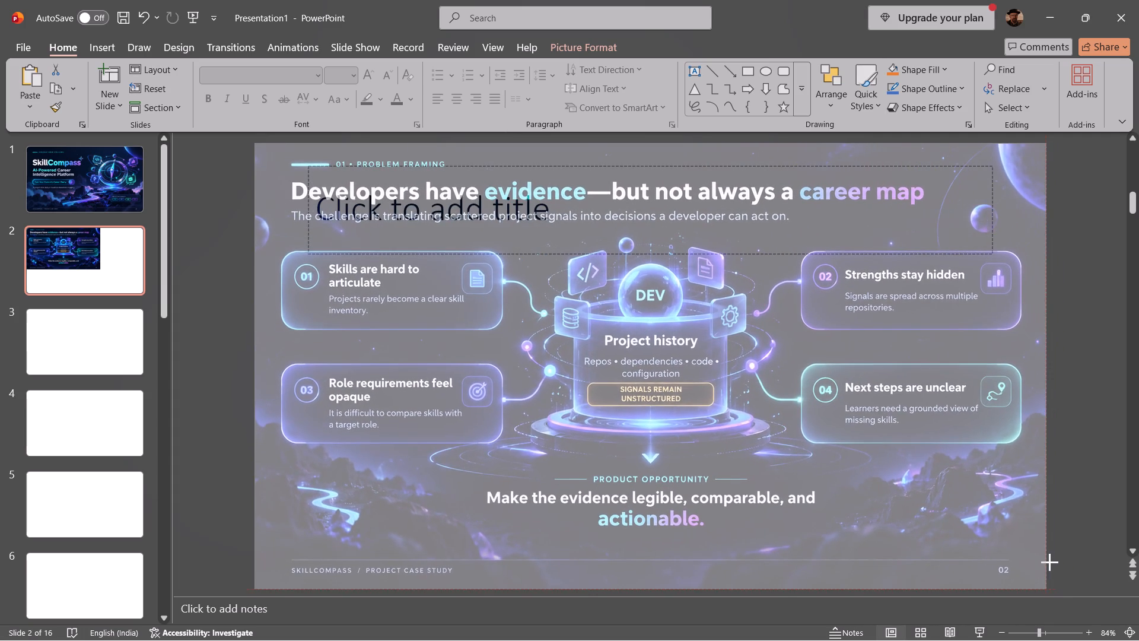
left_click_drag(1049, 561, 1019, 548)
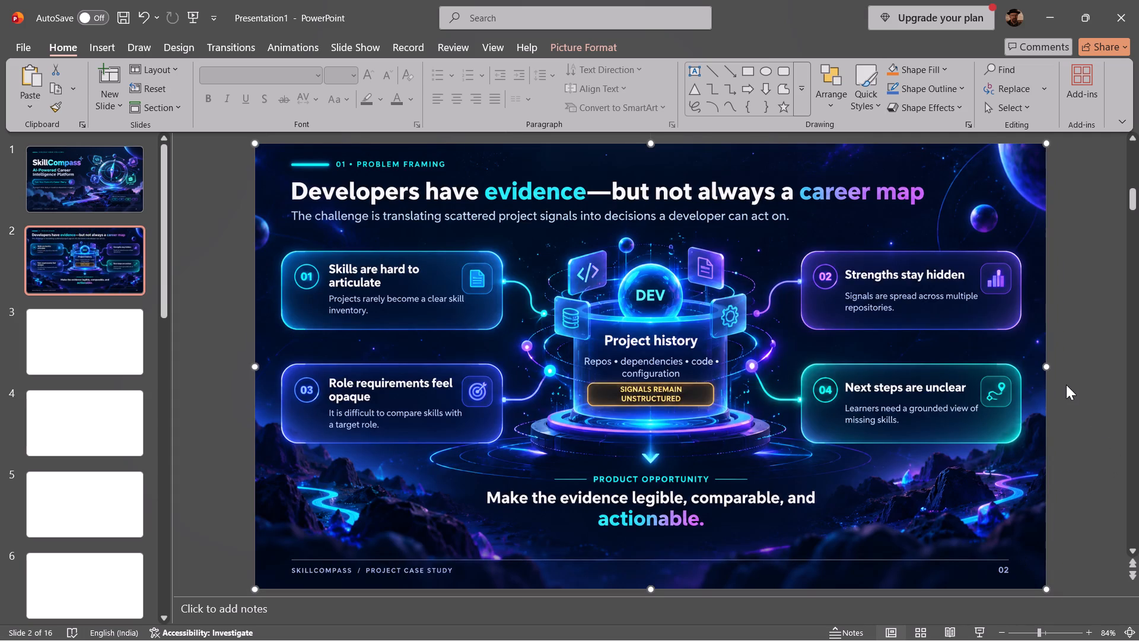
On slide 3, open the device file chooser for inserting a picture into the content placeholder.
scroll(1066, 385, "down", 1)
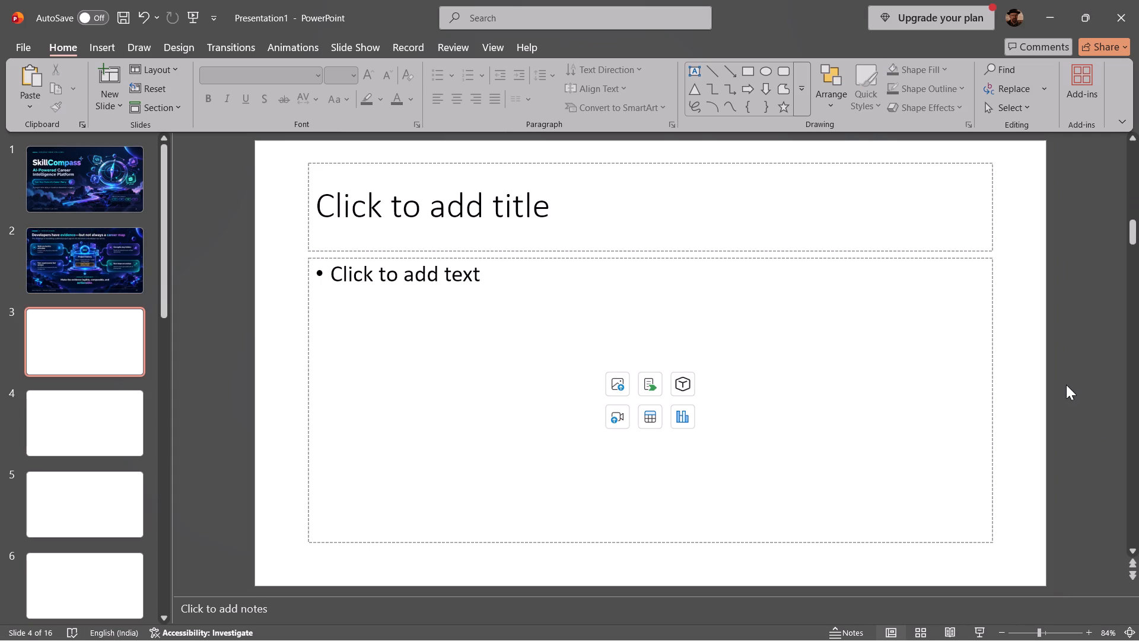
left_click(72, 345)
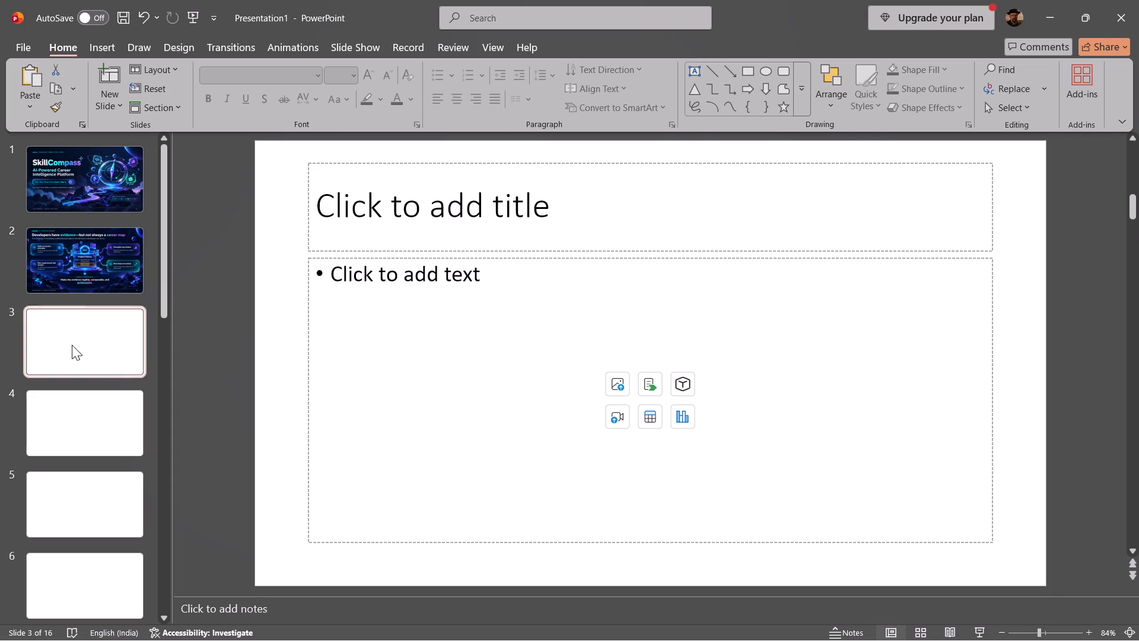
right_click(478, 214)
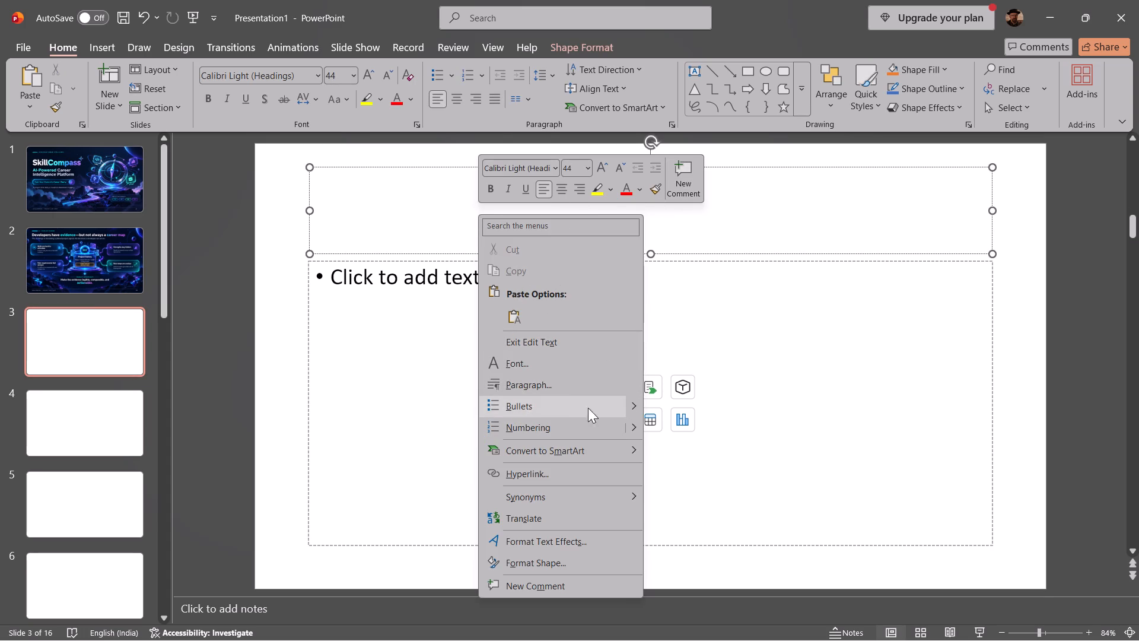
left_click(857, 350)
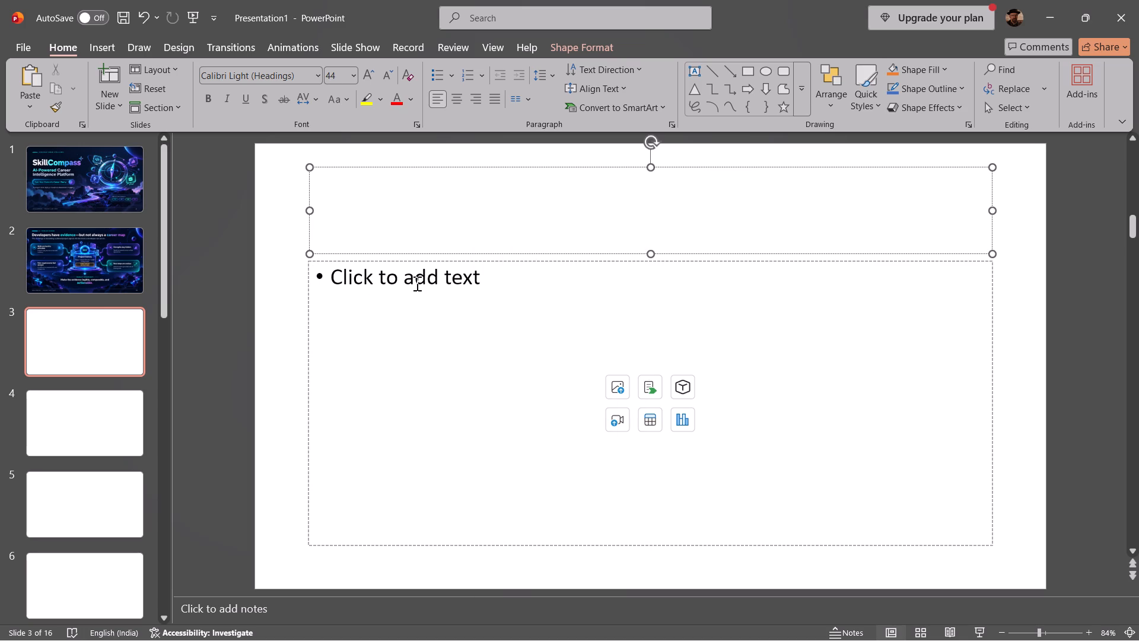
left_click(618, 385)
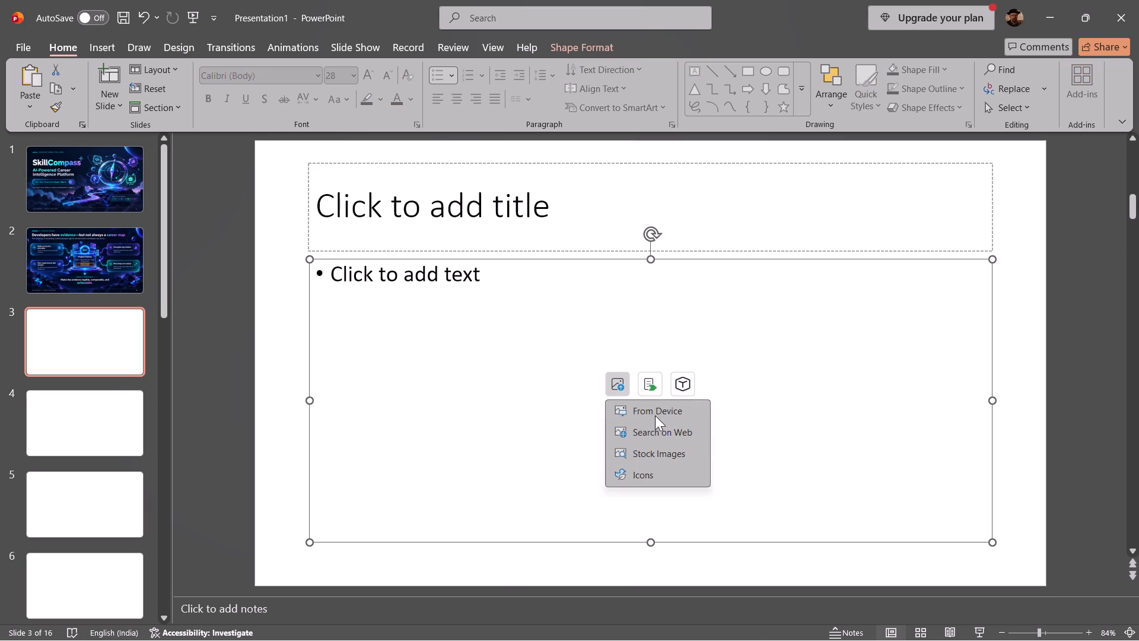
left_click(655, 415)
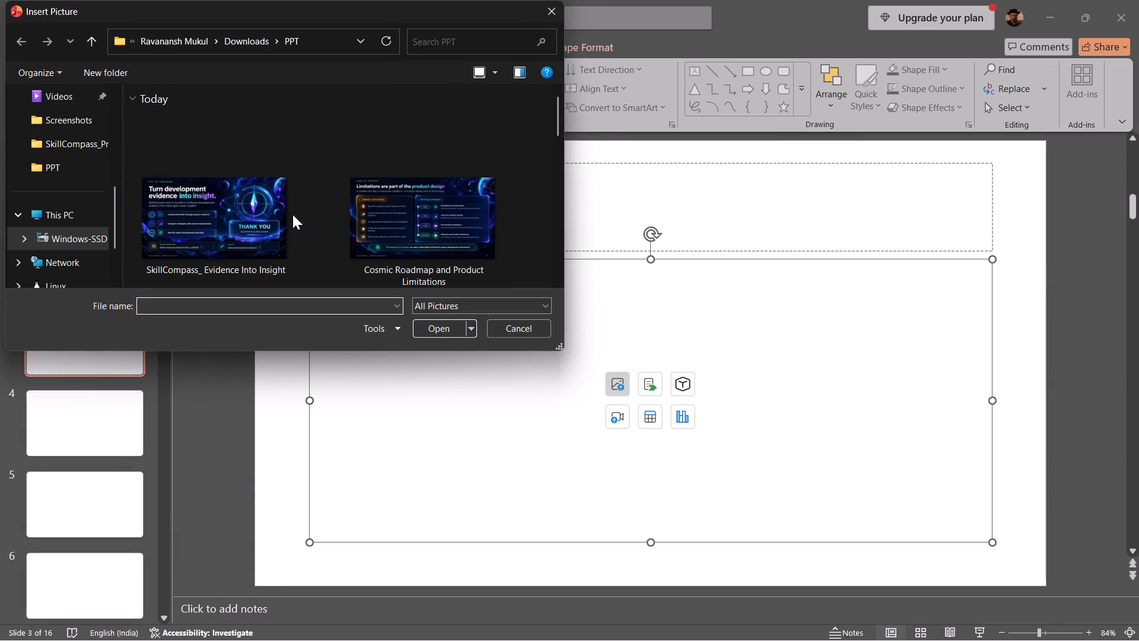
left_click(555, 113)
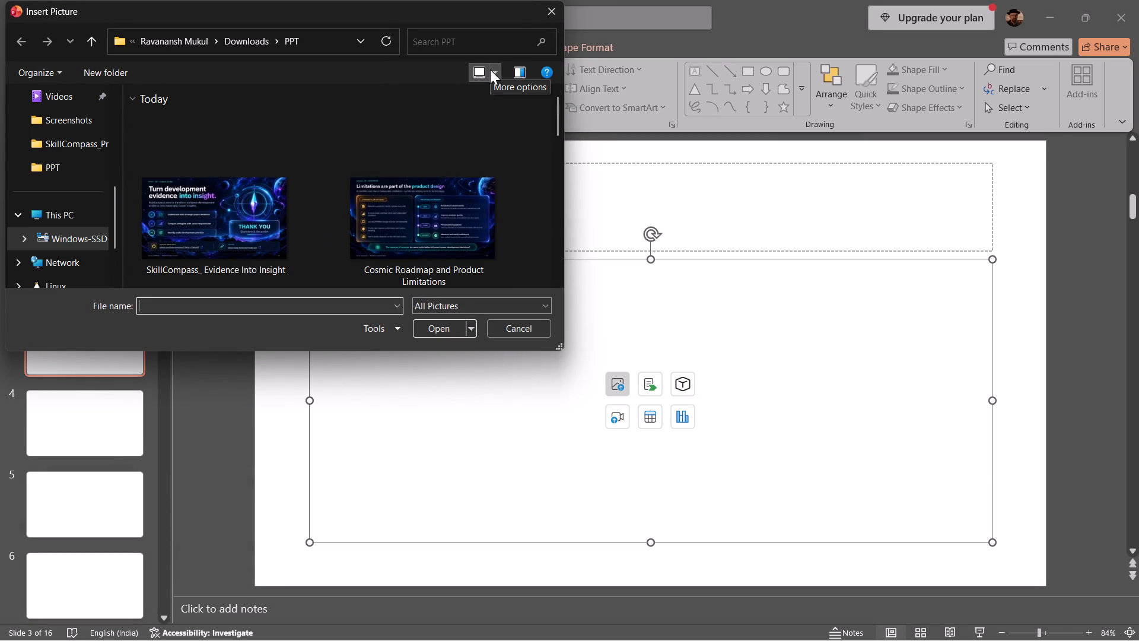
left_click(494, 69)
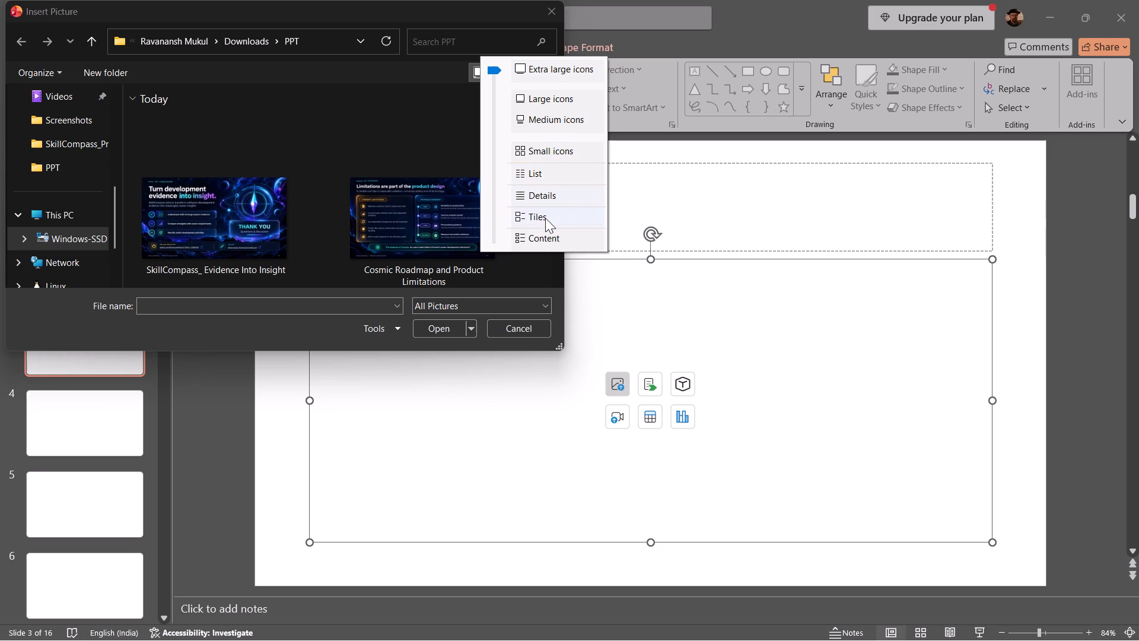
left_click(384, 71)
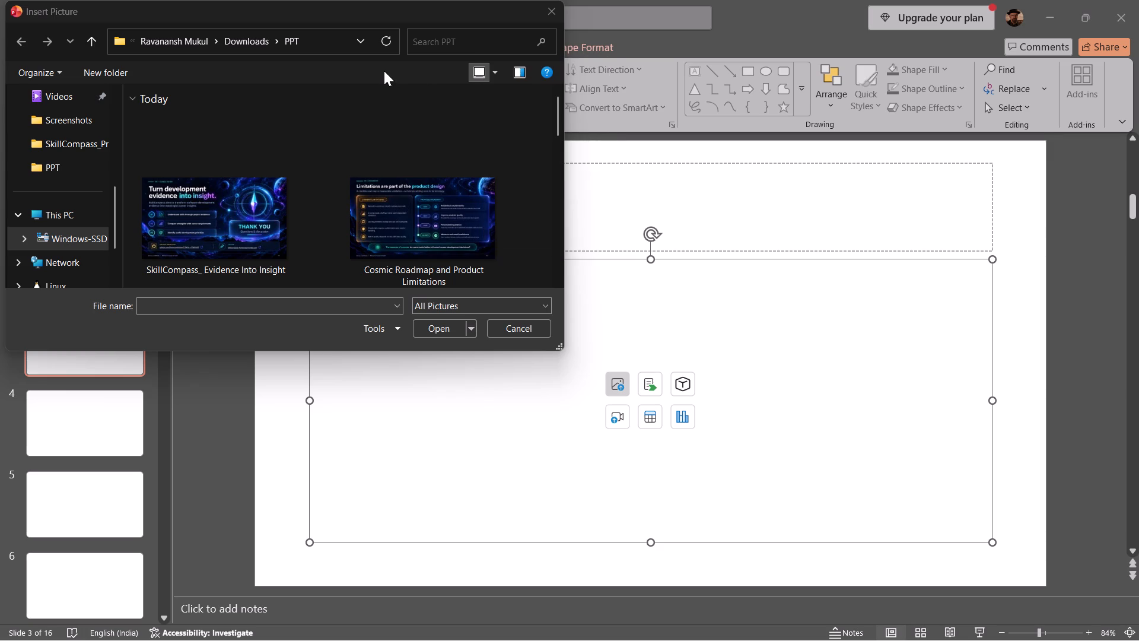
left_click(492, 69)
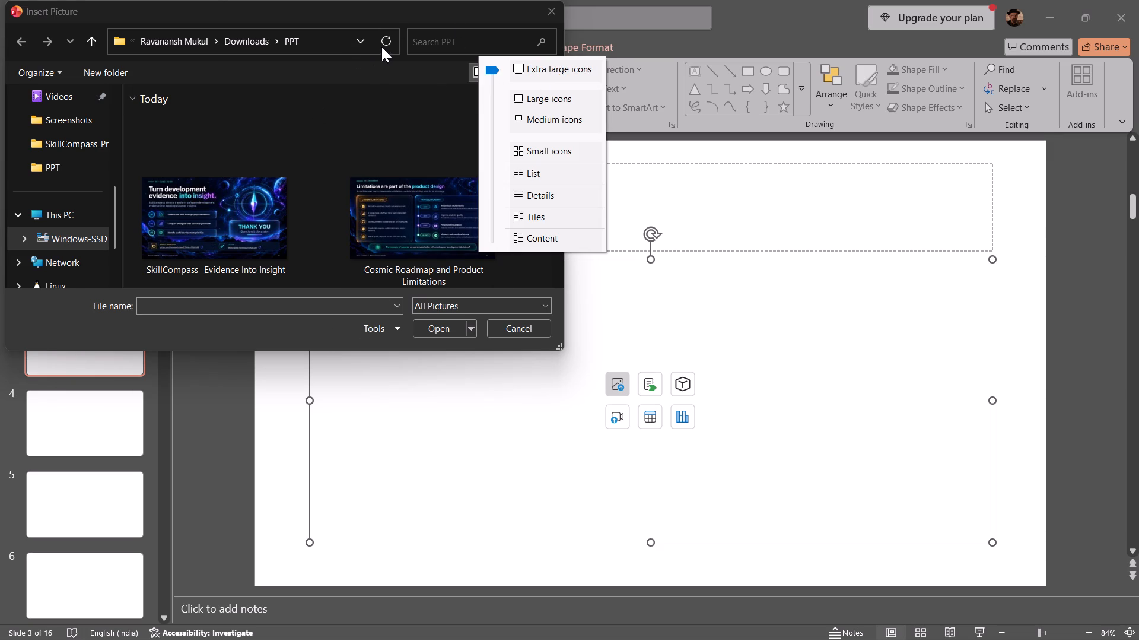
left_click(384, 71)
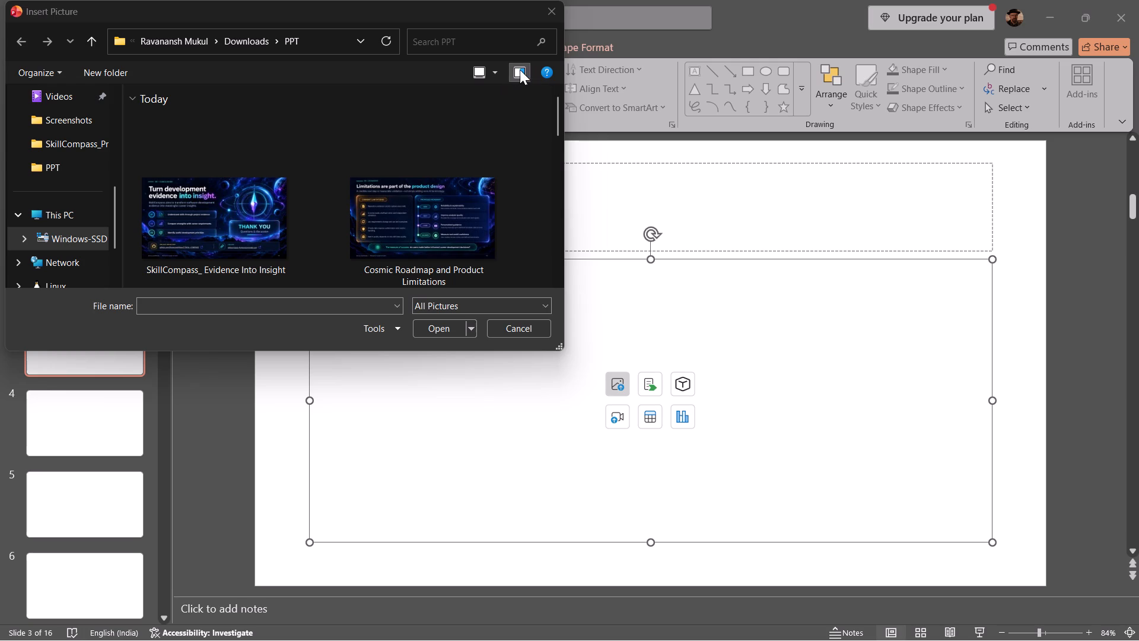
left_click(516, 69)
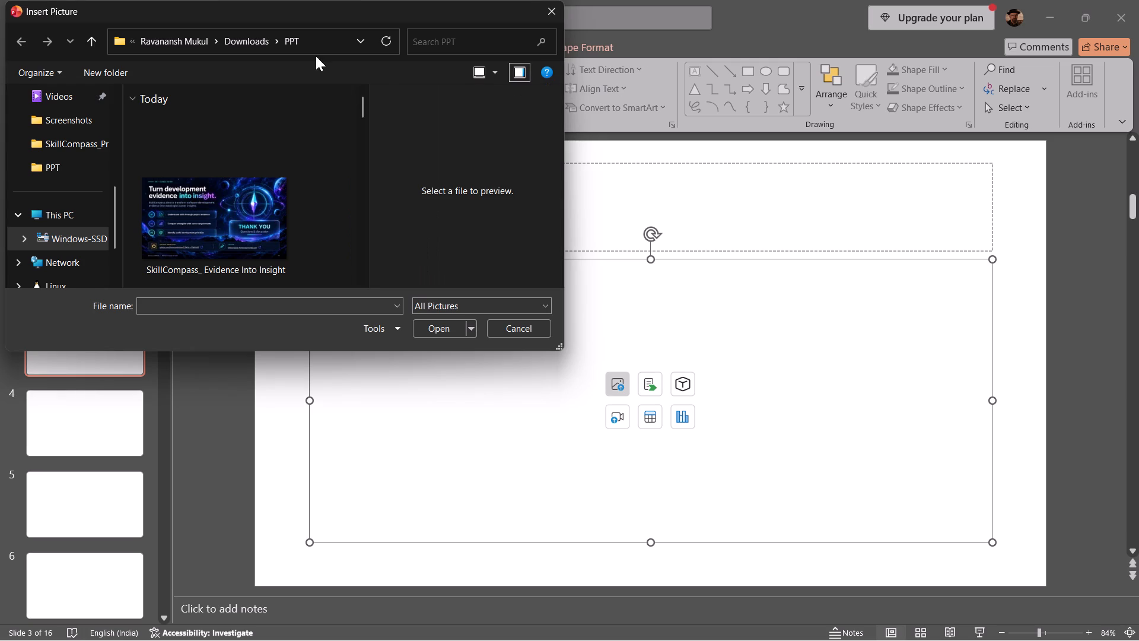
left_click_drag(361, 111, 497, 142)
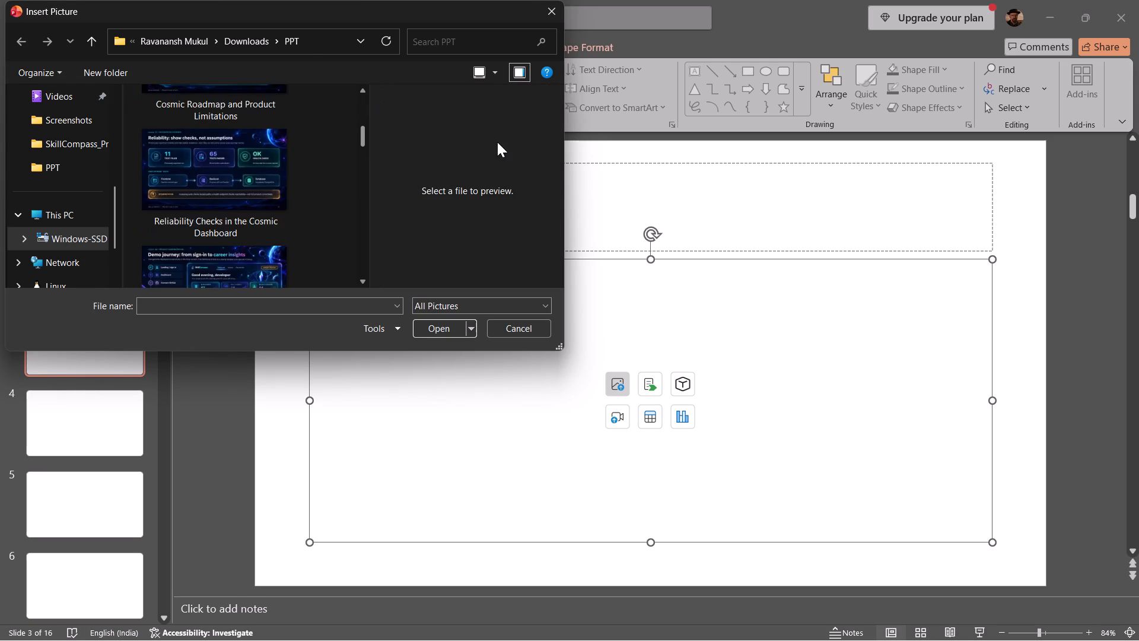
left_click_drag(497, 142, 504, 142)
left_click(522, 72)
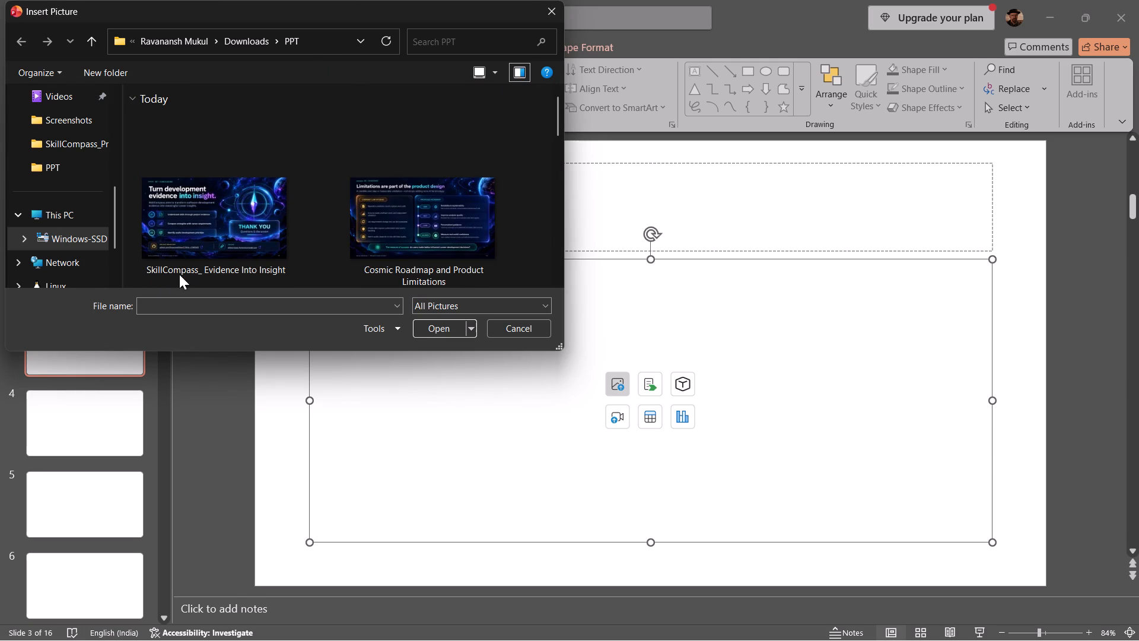
Insert the picture From Claims to Role Requirements from the PPT folder onto slide 3.
scroll(387, 183, "down", 3)
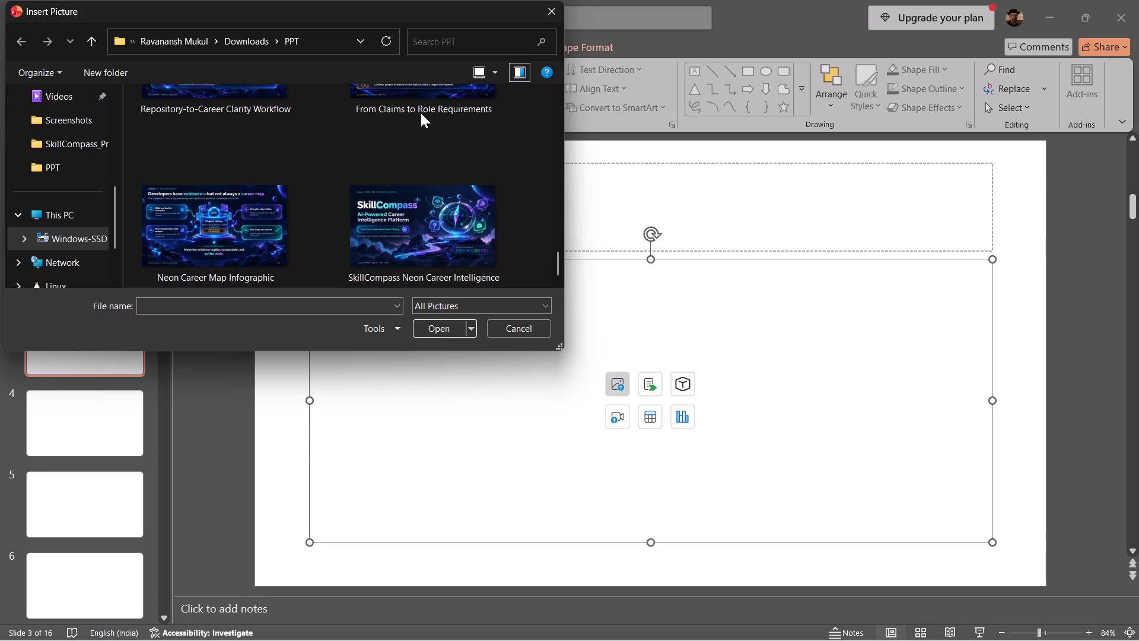
double_click(425, 97)
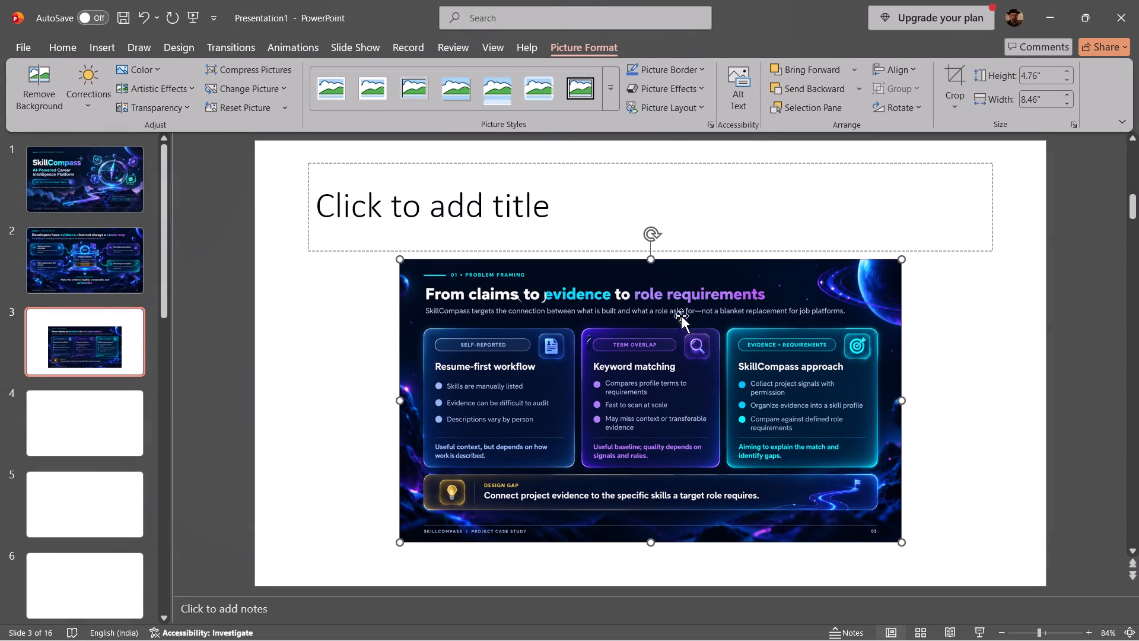
Align the role requirements picture with slide 3's upper-left corner and enlarge it to fill the slide, 7.5" high by 13.33" wide.
left_click(402, 258)
left_click(621, 276)
left_click_drag(642, 303, 507, 192)
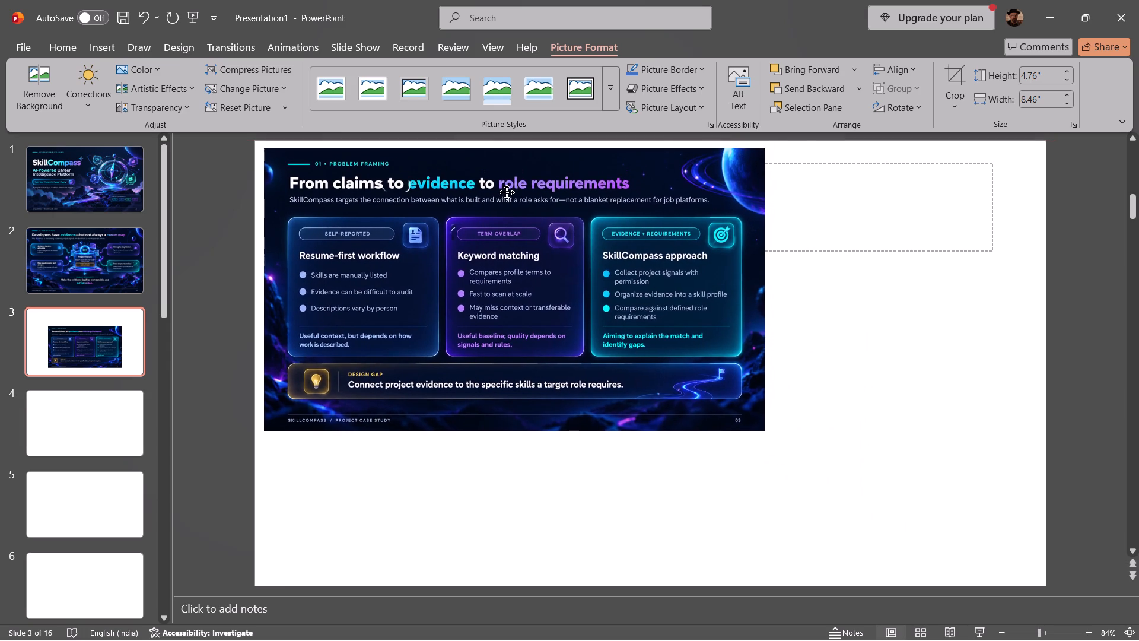
left_click_drag(507, 192, 499, 186)
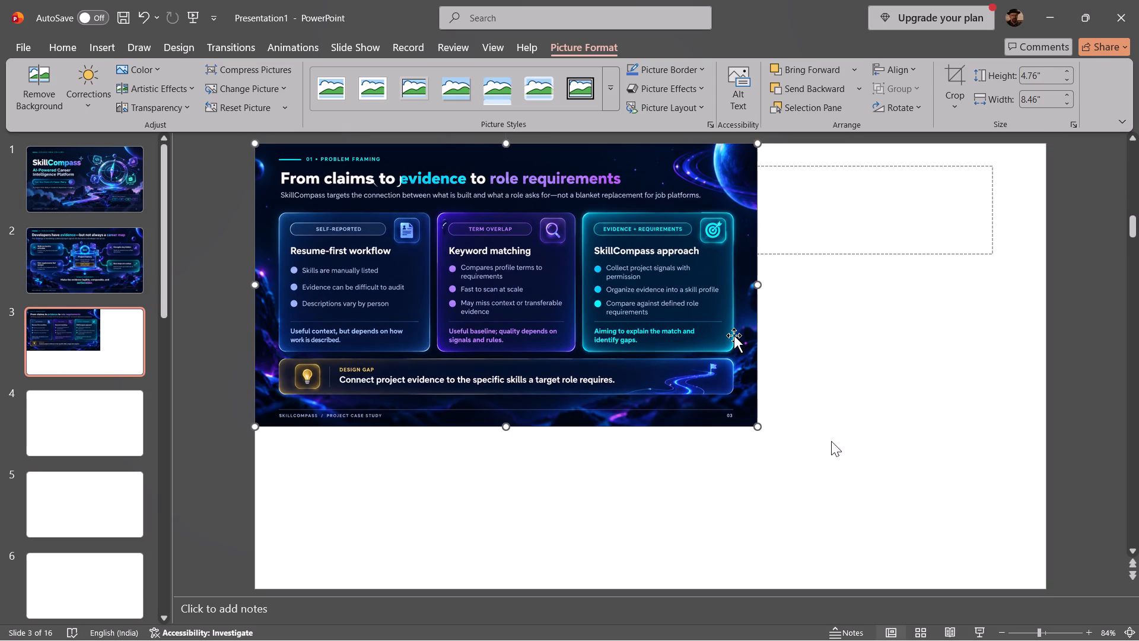
left_click_drag(758, 426, 879, 500)
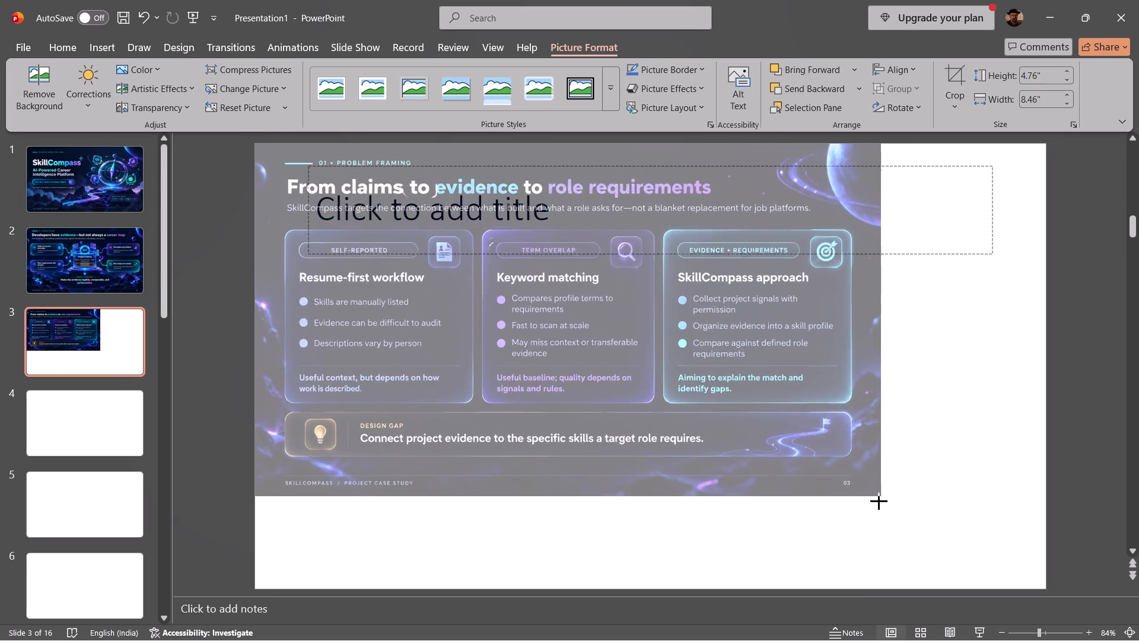
left_click_drag(879, 500, 1058, 469)
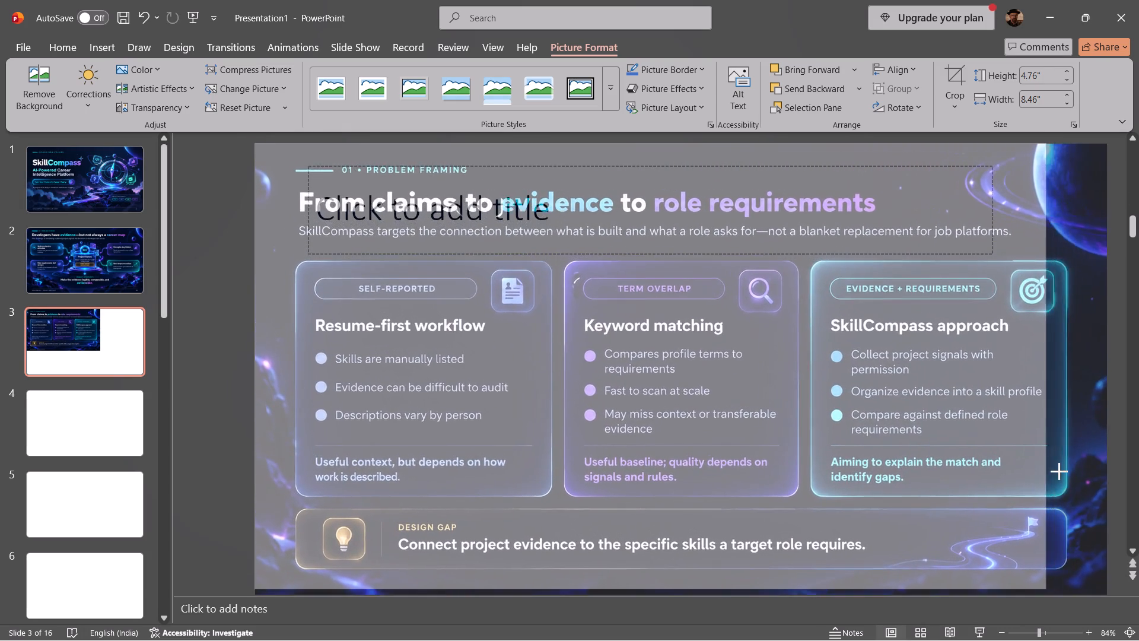
left_click_drag(1058, 469, 1048, 448)
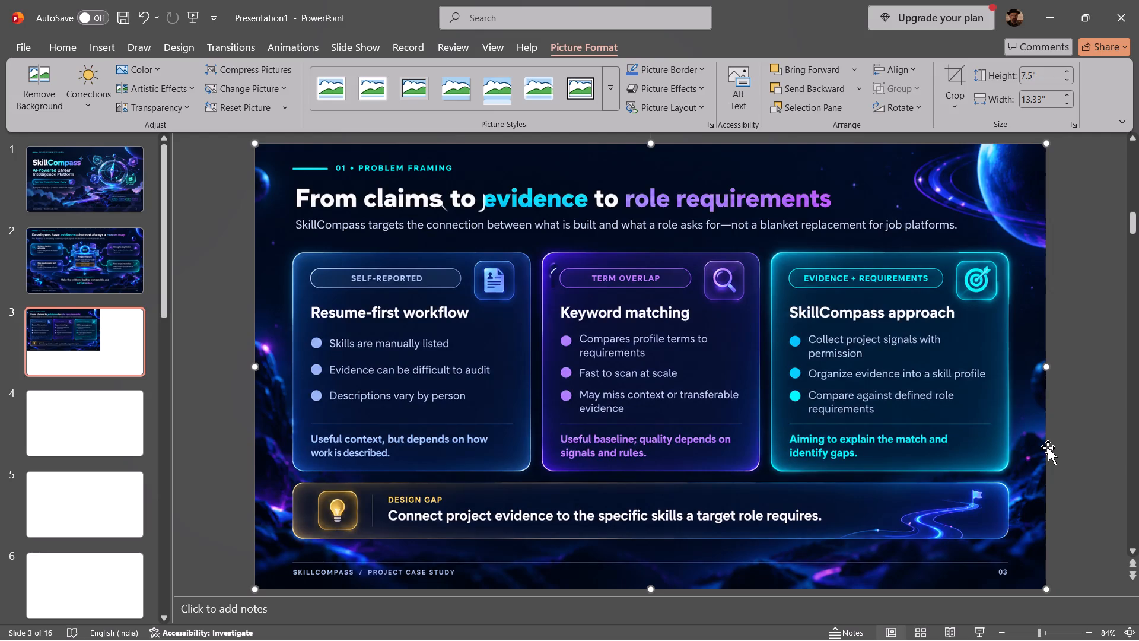
Insert the picture Repository-to-Career Clarity Workflow from the PPT folder into slide 4's content placeholder.
scroll(1086, 373, "down", 3)
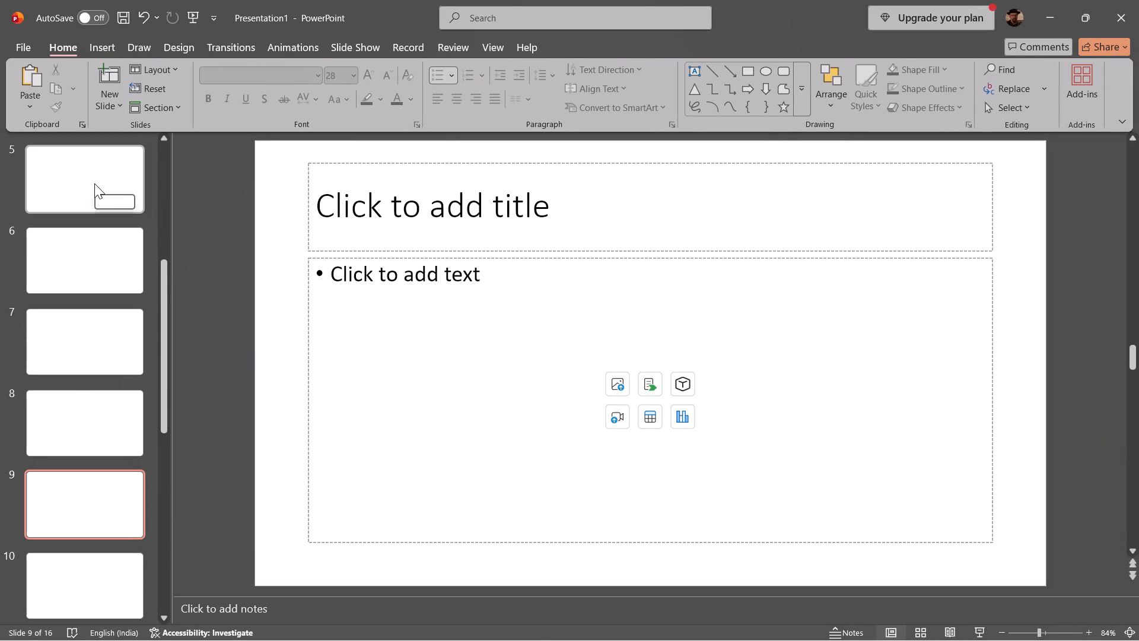
scroll(94, 183, "up", 2)
left_click(75, 423)
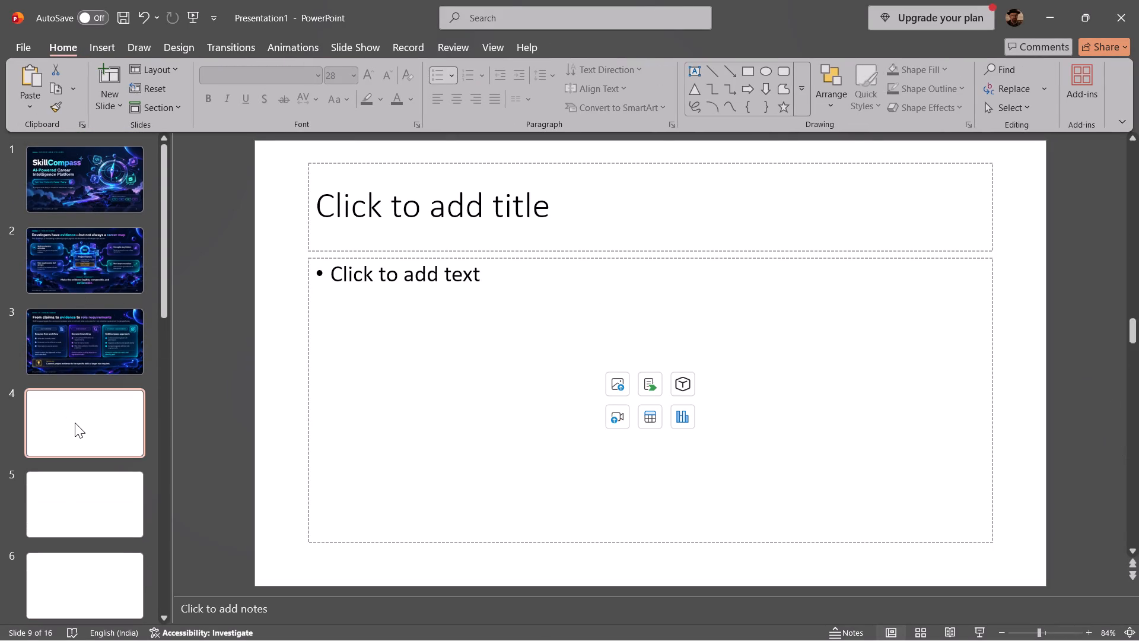
left_click(614, 383)
left_click(642, 401)
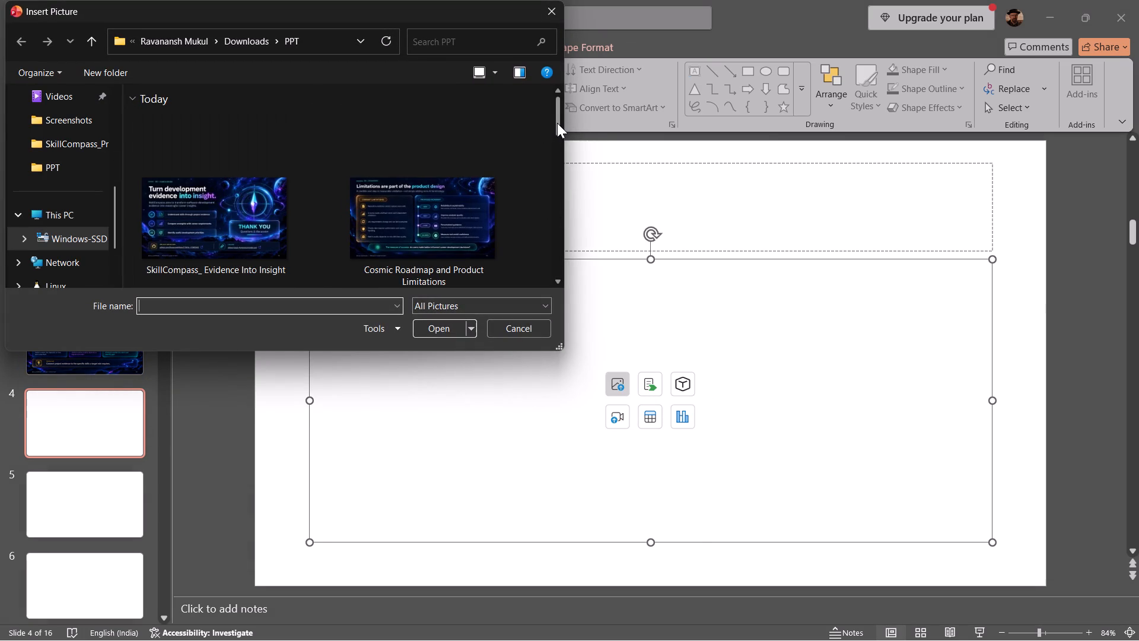
left_click_drag(557, 123, 566, 252)
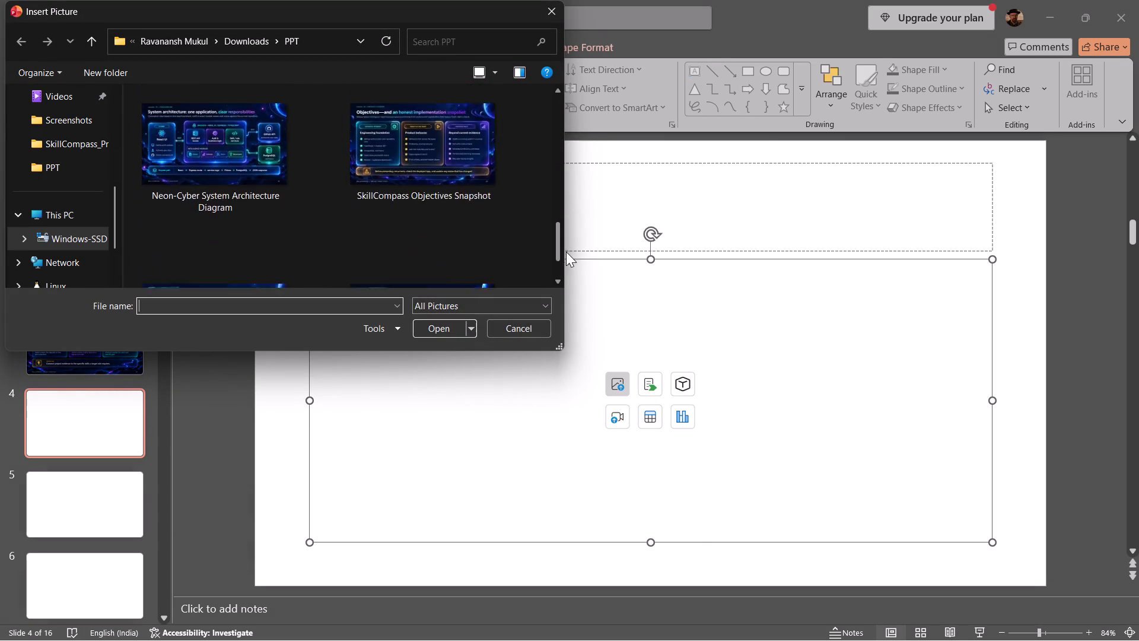
left_click_drag(566, 252, 564, 264)
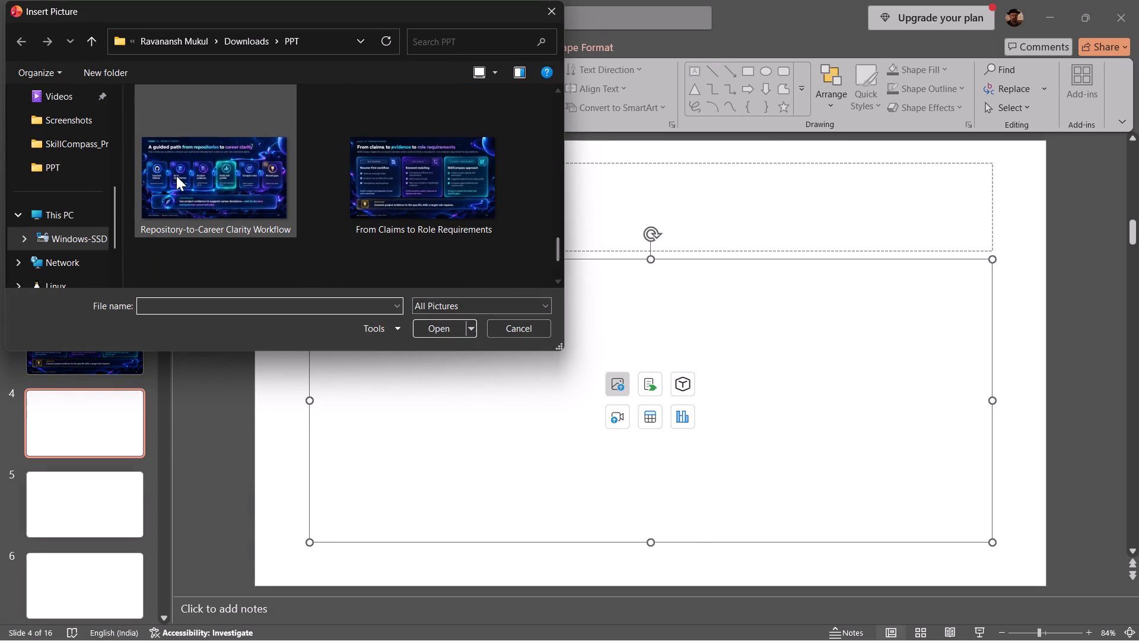
double_click(204, 185)
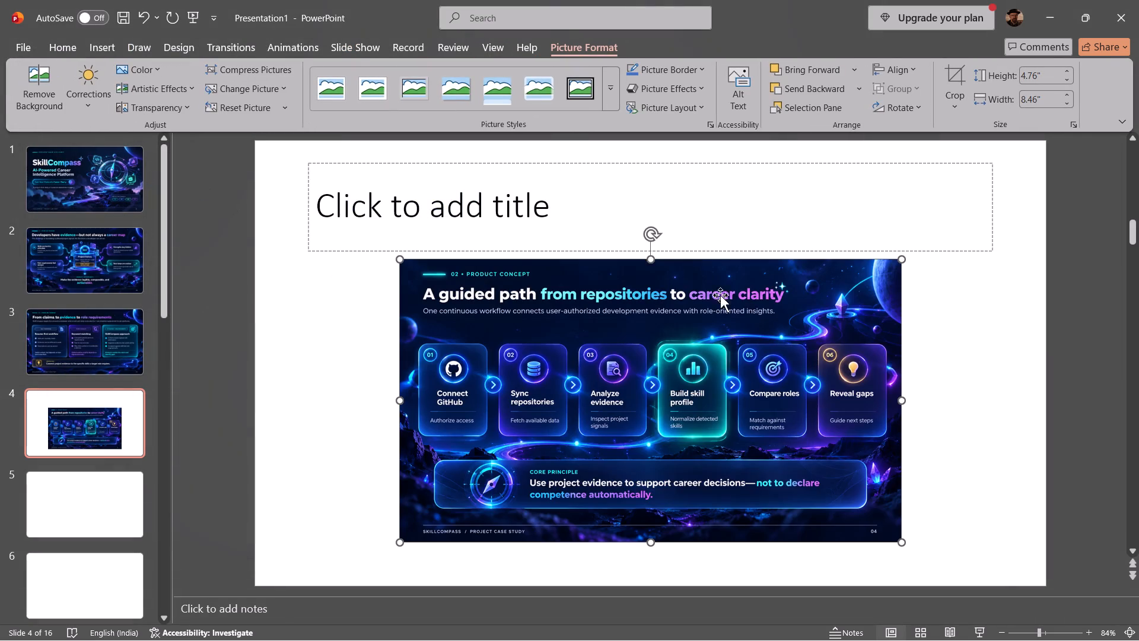
Align the career clarity picture with slide 4's upper-left corner and enlarge it to fill the slide, 7.5" high by 13.33" wide.
left_click_drag(505, 303, 376, 191)
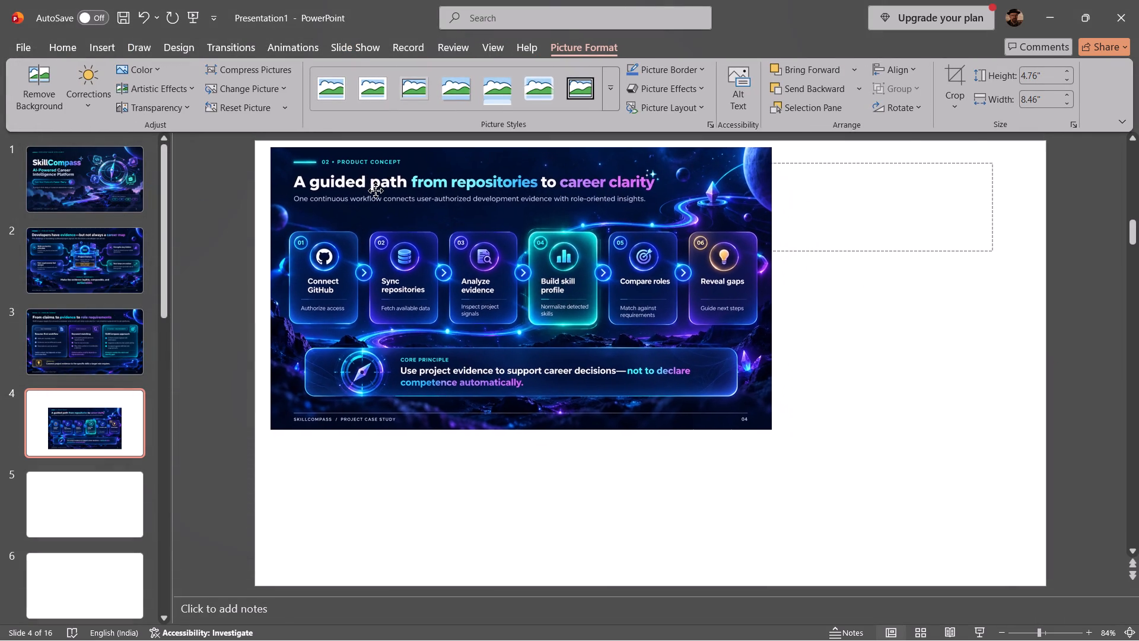
left_click_drag(376, 191, 364, 185)
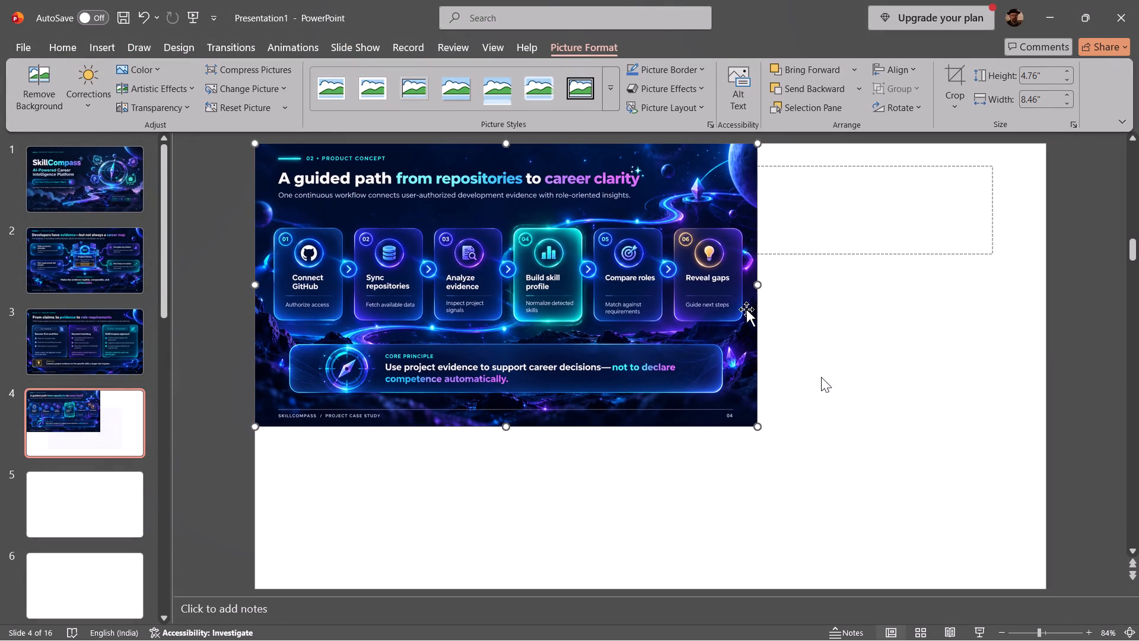
left_click_drag(758, 427, 781, 446)
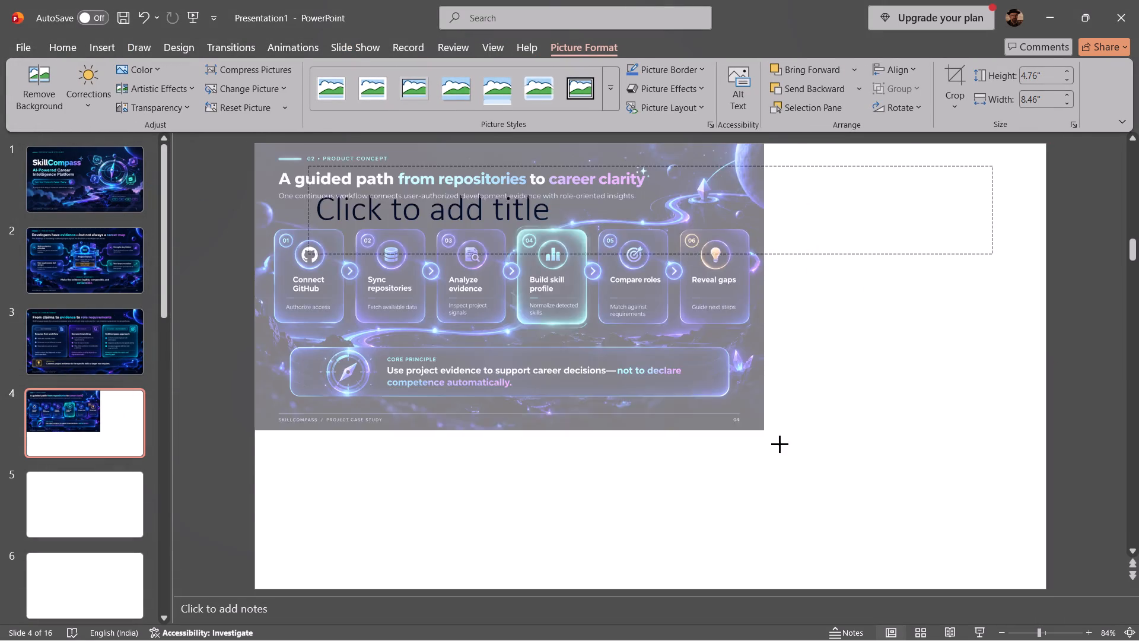
left_click_drag(781, 446, 971, 564)
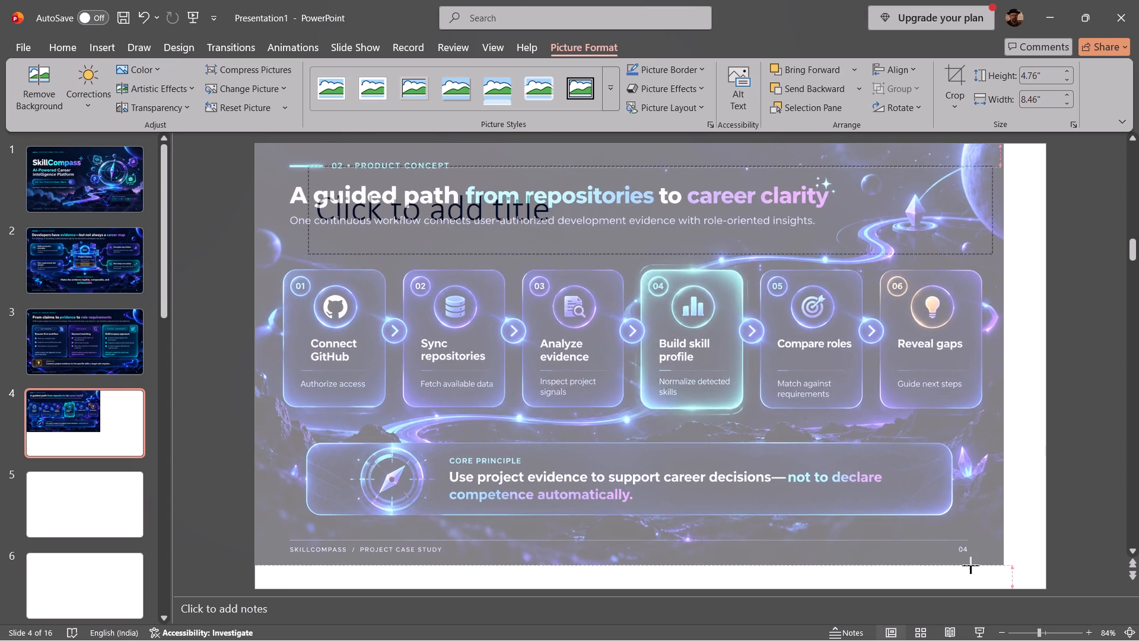
left_click_drag(971, 564, 1065, 557)
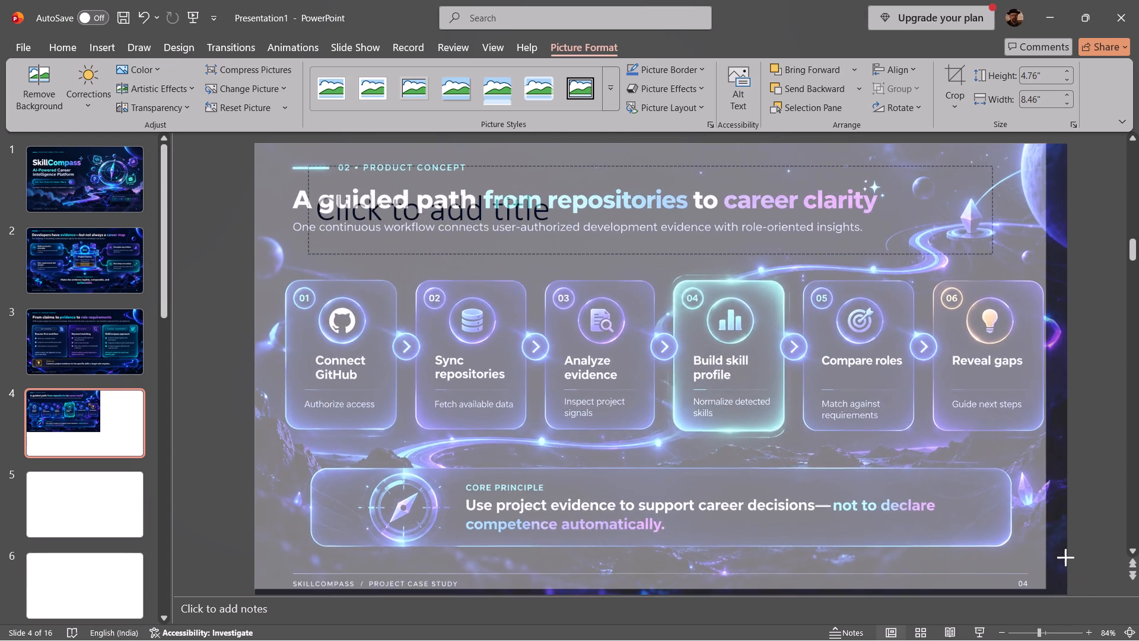
left_click_drag(1065, 557, 1043, 551)
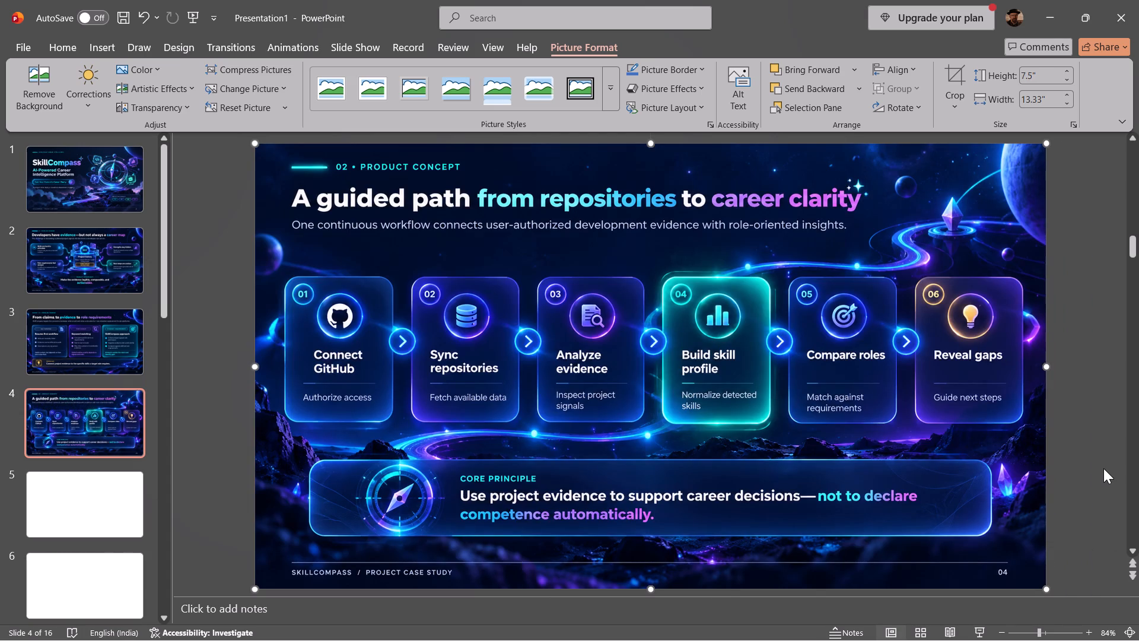
Insert the picture SkillCompass Objectives Snapshot from the PPT folder into slide 5's content placeholder.
scroll(1103, 468, "down", 1)
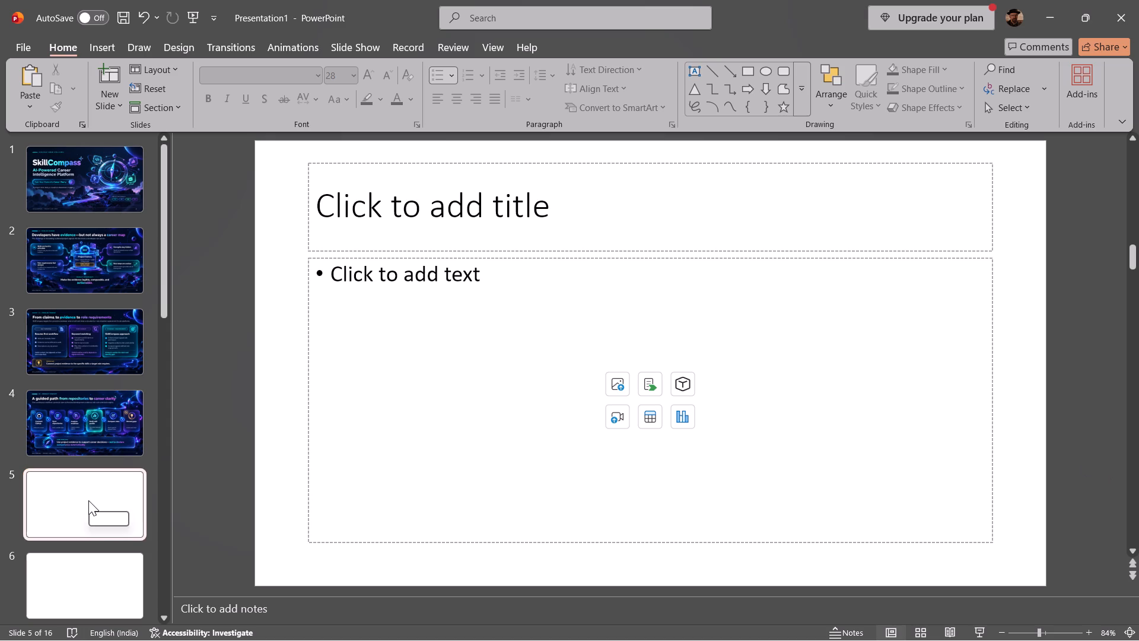
left_click(616, 382)
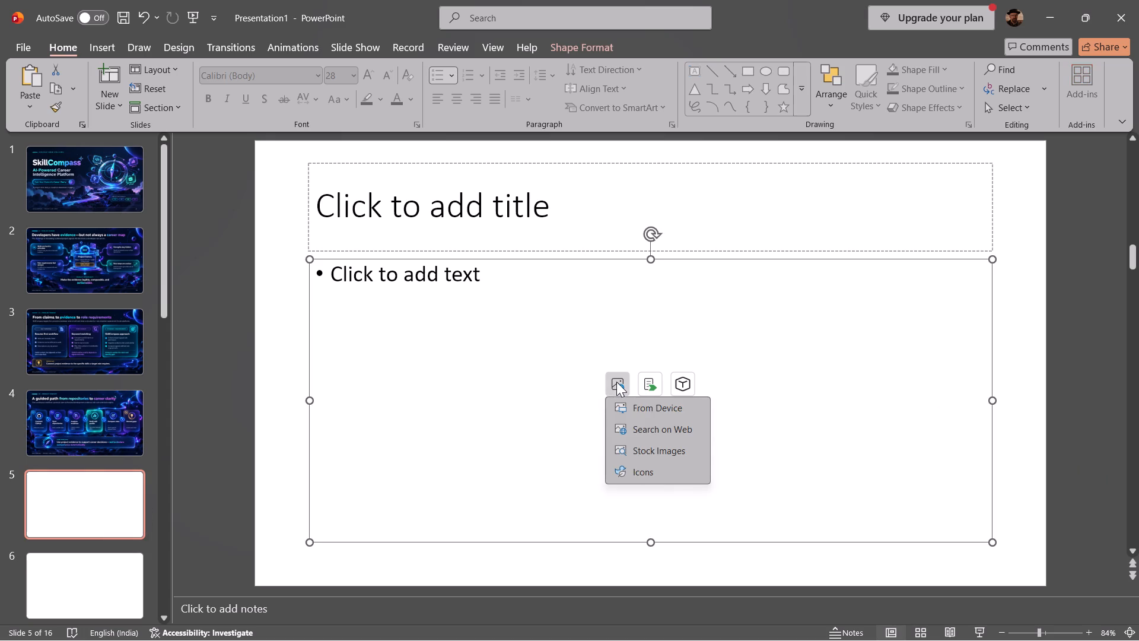
left_click(651, 412)
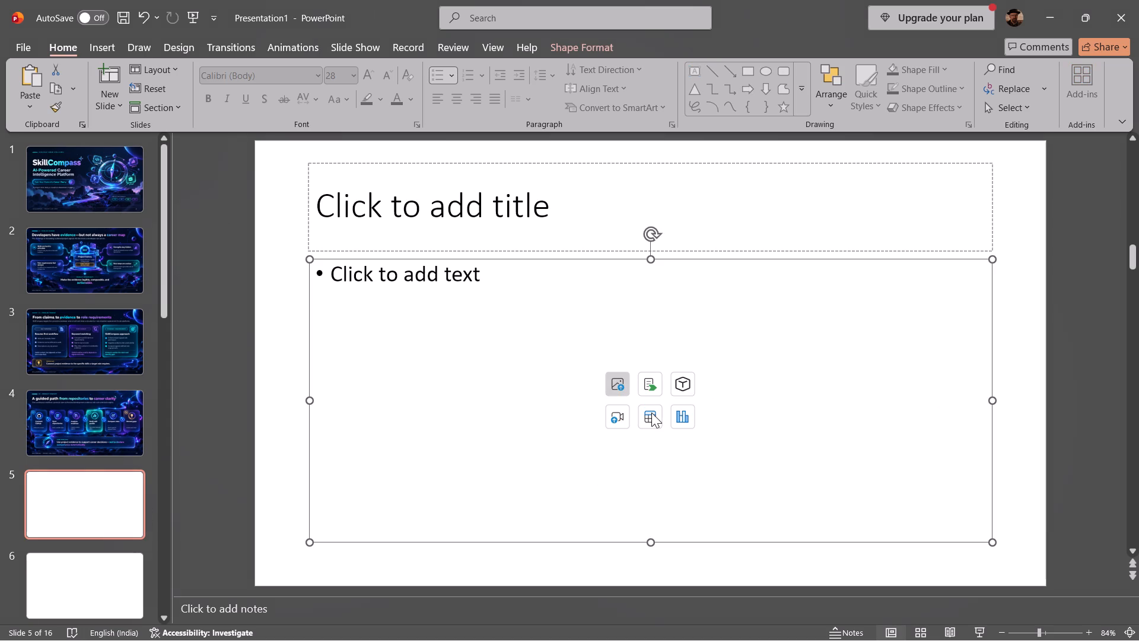
left_click_drag(557, 113, 536, 288)
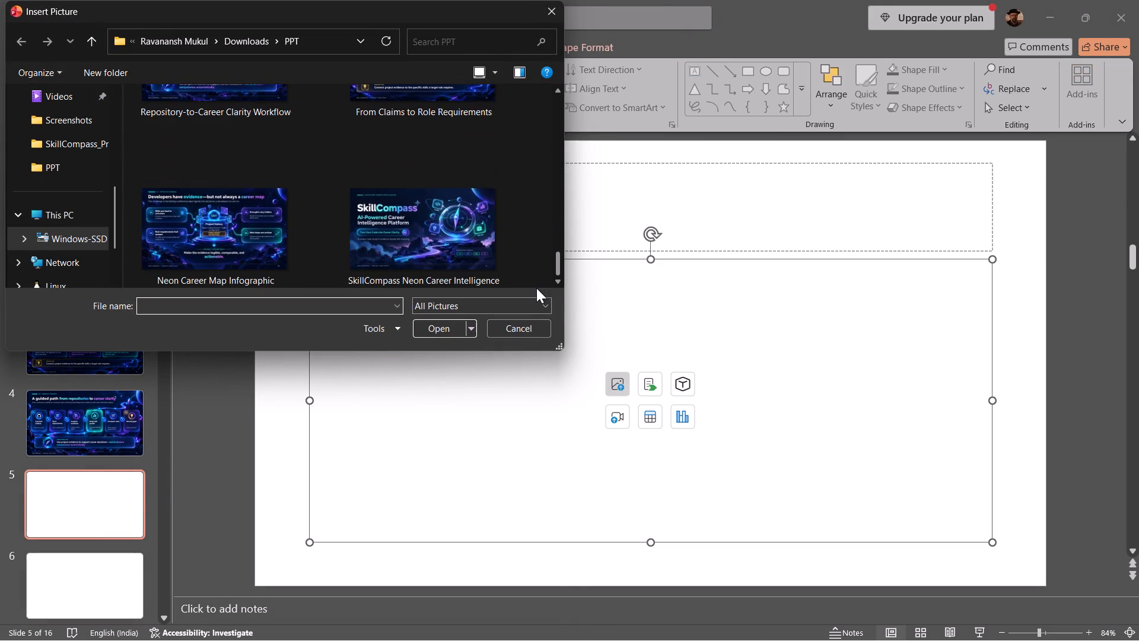
left_click_drag(536, 288, 555, 229)
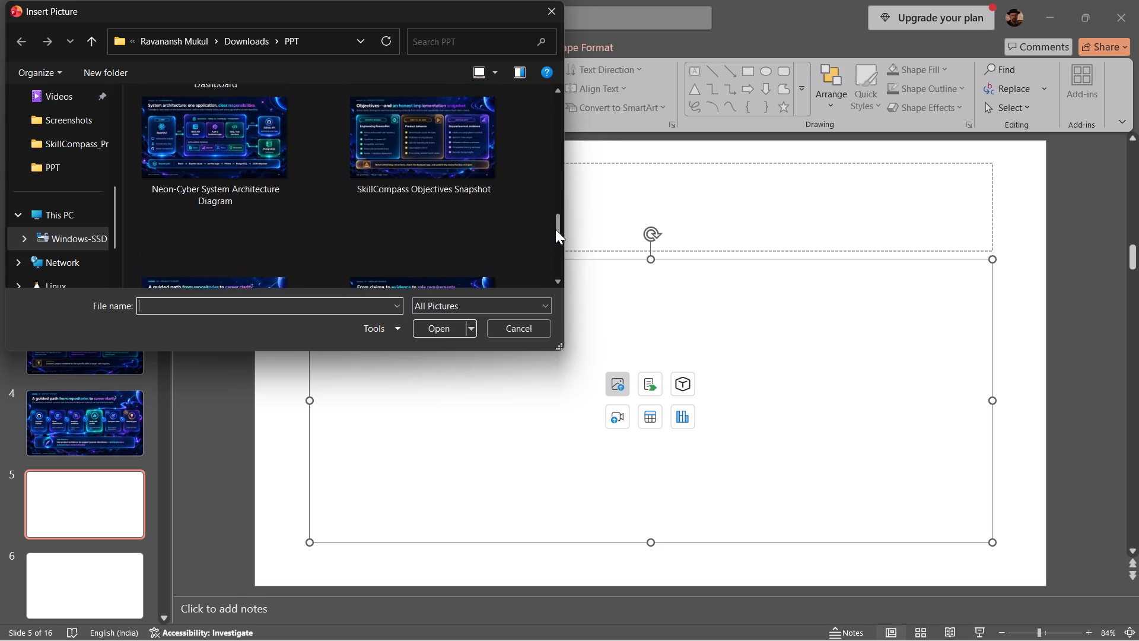
left_click_drag(555, 229, 556, 229)
double_click(410, 148)
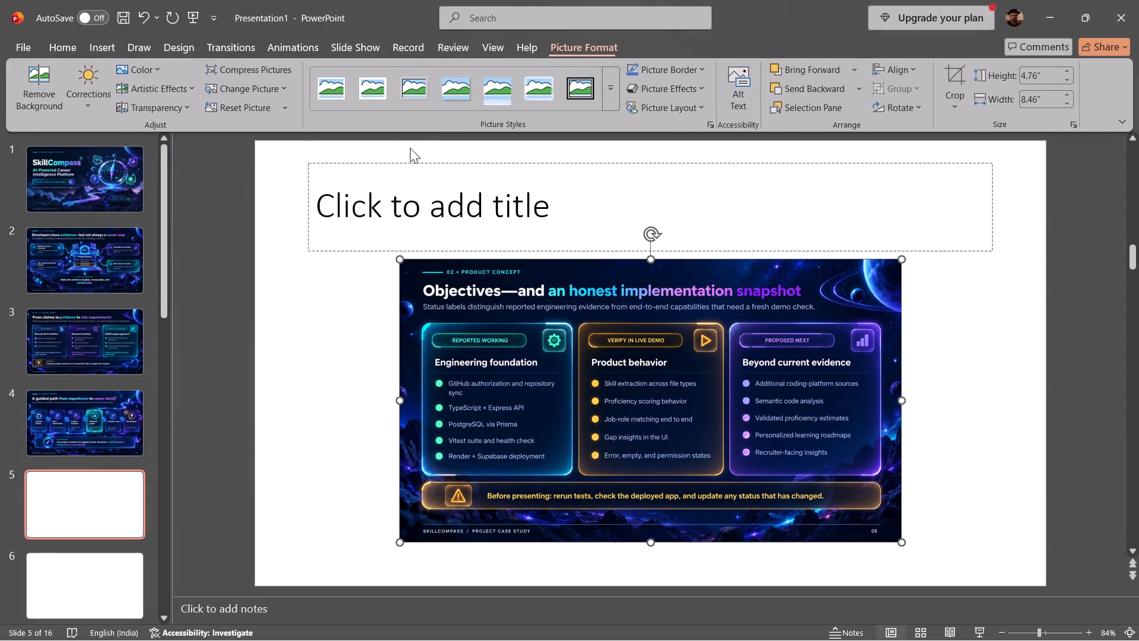
Align the objectives picture with slide 5's upper-left corner and enlarge it to fill the slide, 7.5" high by 13.33" wide.
left_click_drag(483, 280, 387, 186)
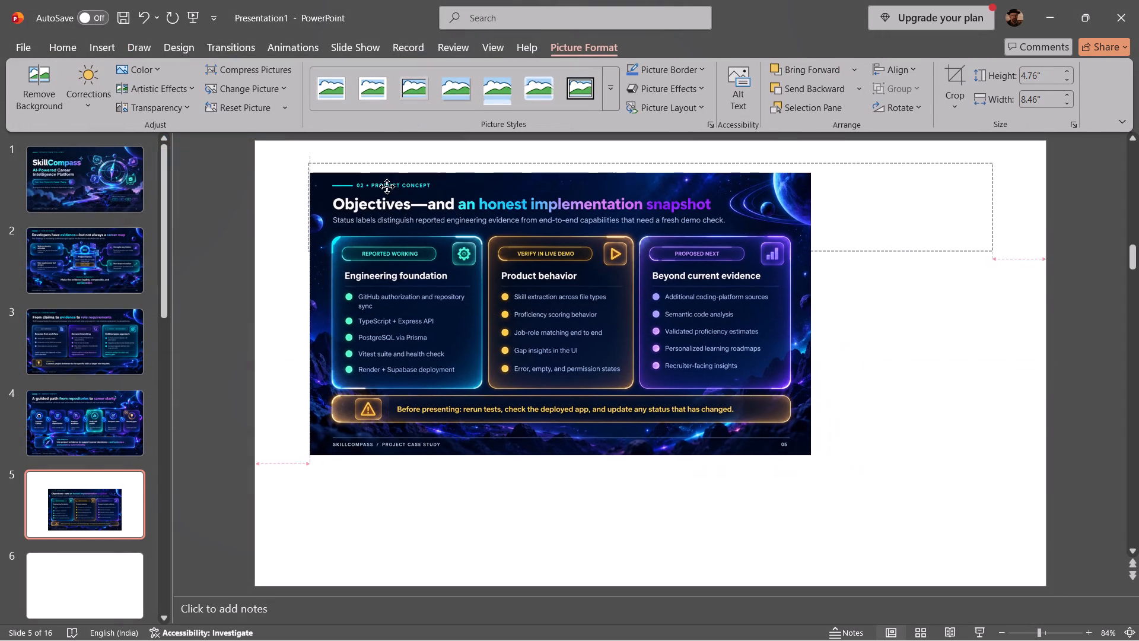
left_click_drag(387, 186, 337, 158)
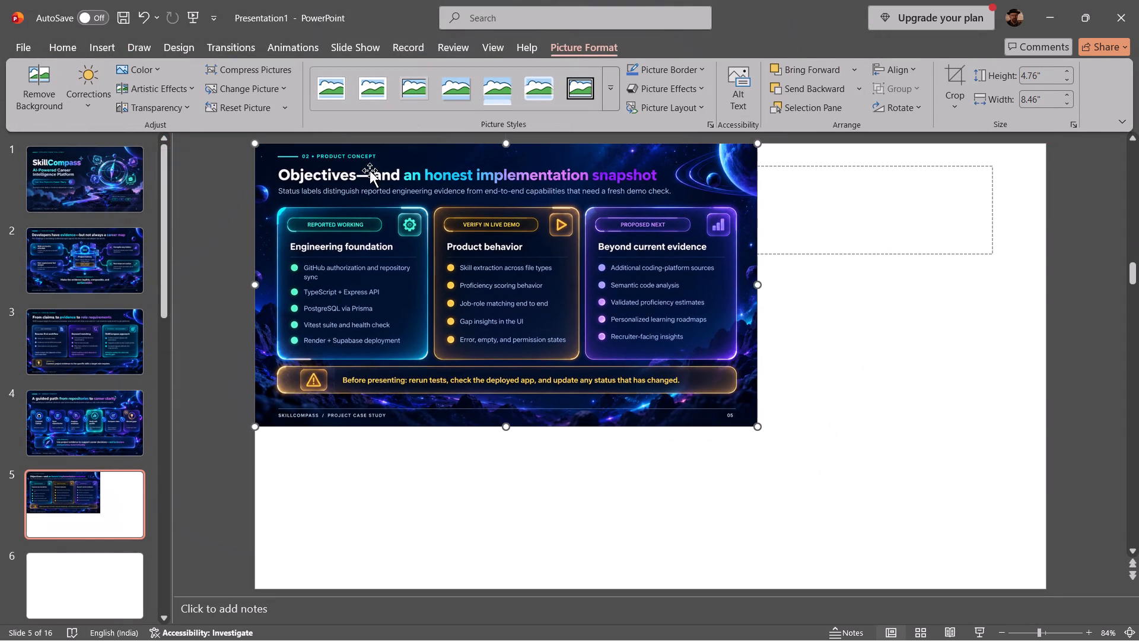
left_click_drag(759, 427, 1029, 576)
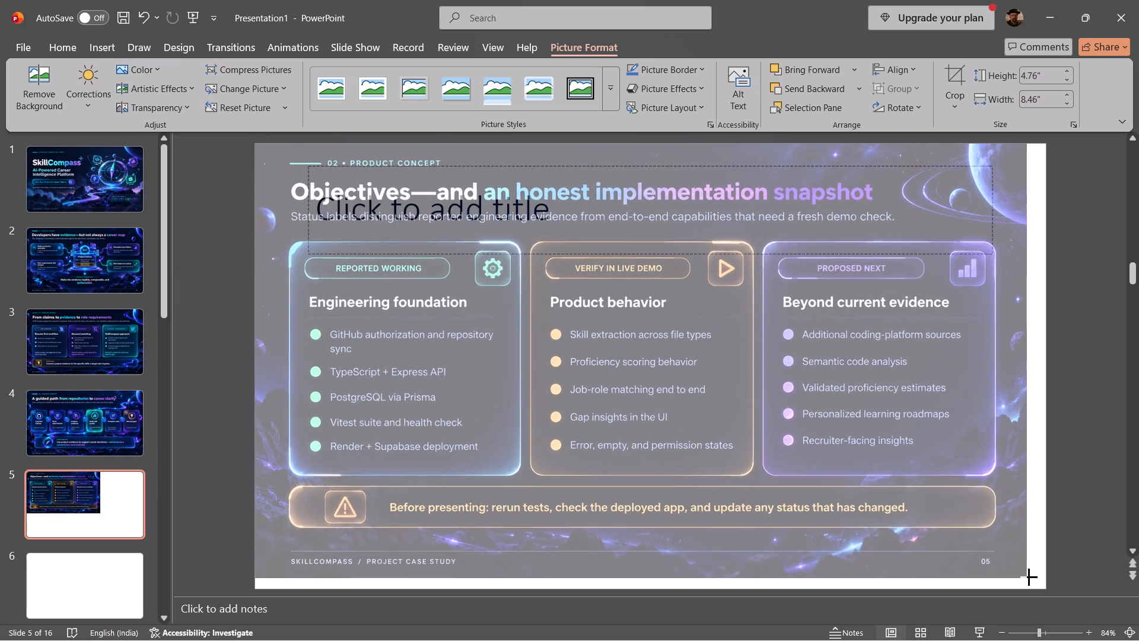
left_click_drag(1029, 576, 1046, 576)
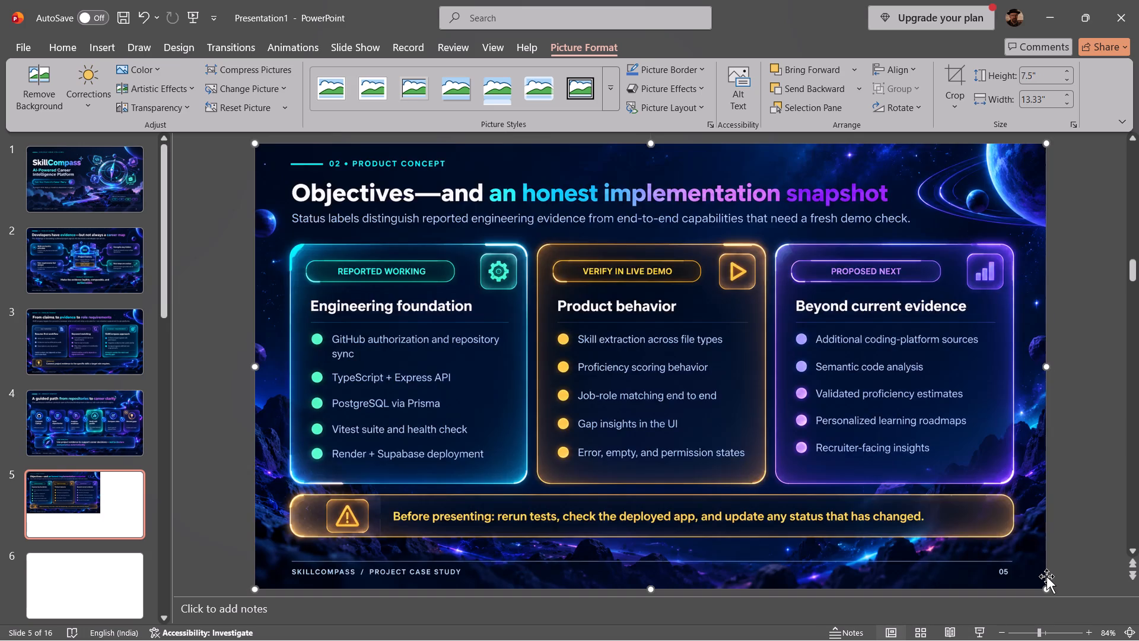
Insert the picture Neon-Cyber System Architecture Diagram from the PPT folder into slide 6's content placeholder.
scroll(1064, 430, "down", 1)
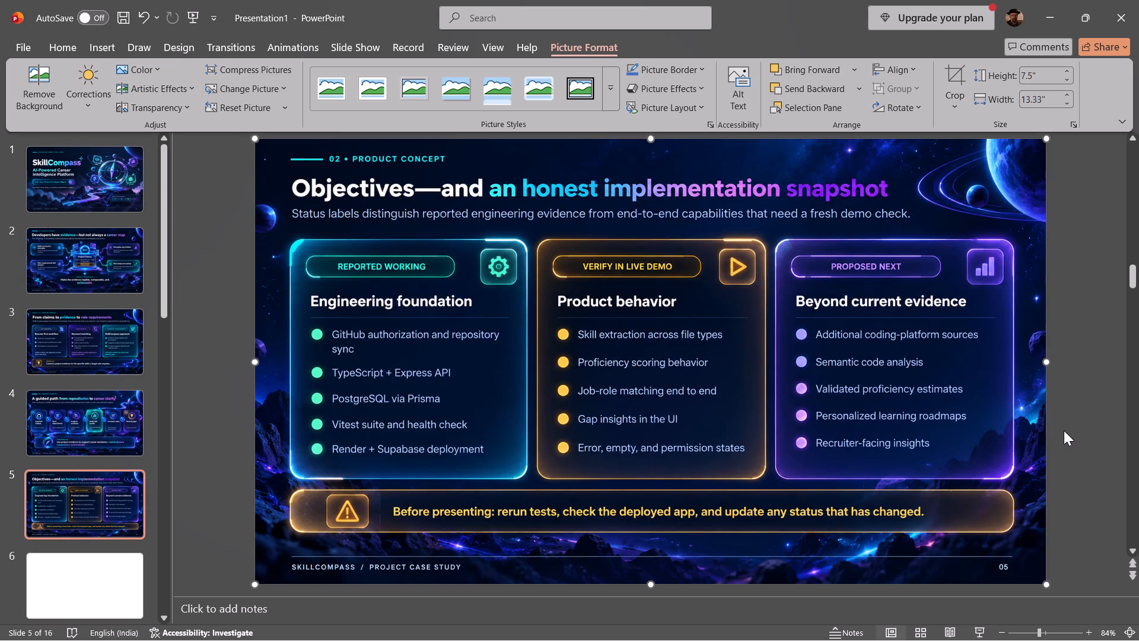
scroll(1064, 430, "down", 1)
left_click(109, 443)
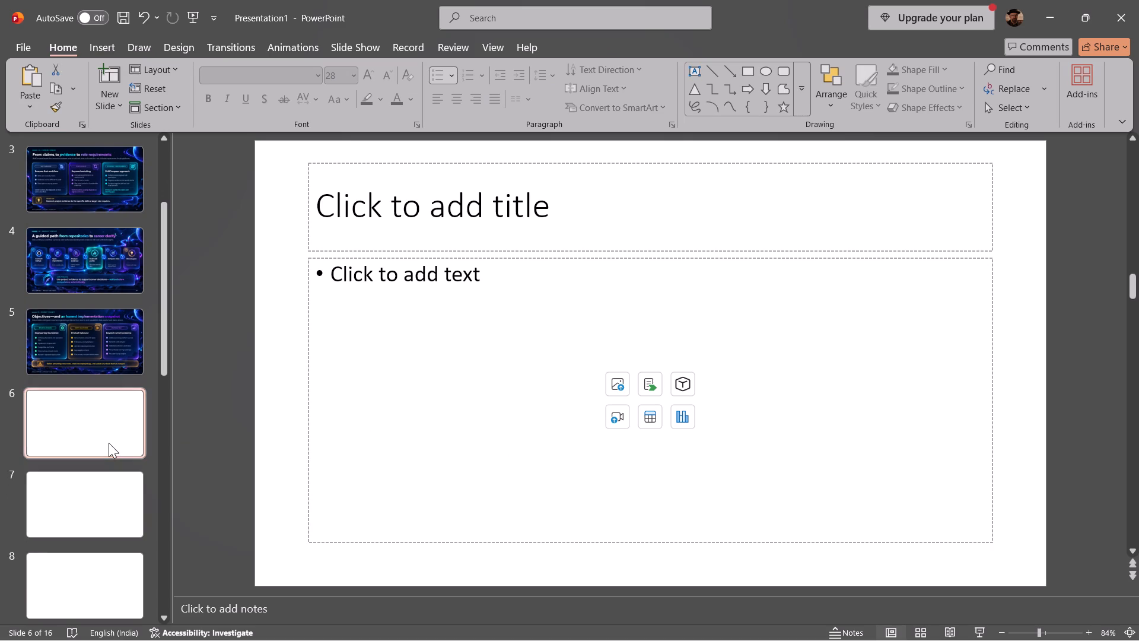
left_click(618, 383)
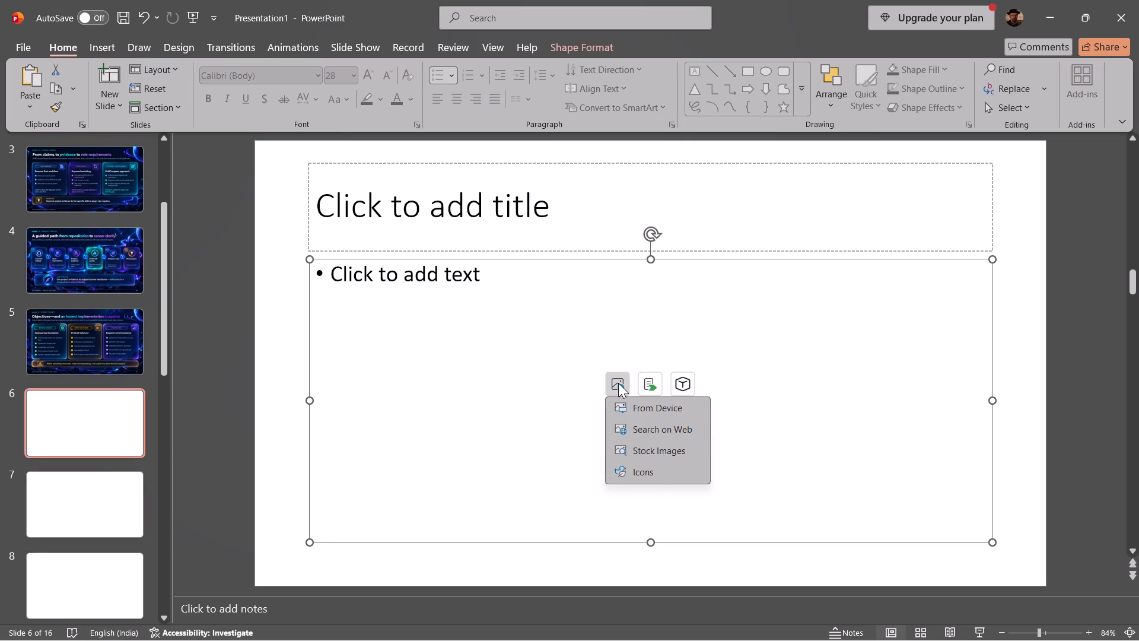
left_click(651, 405)
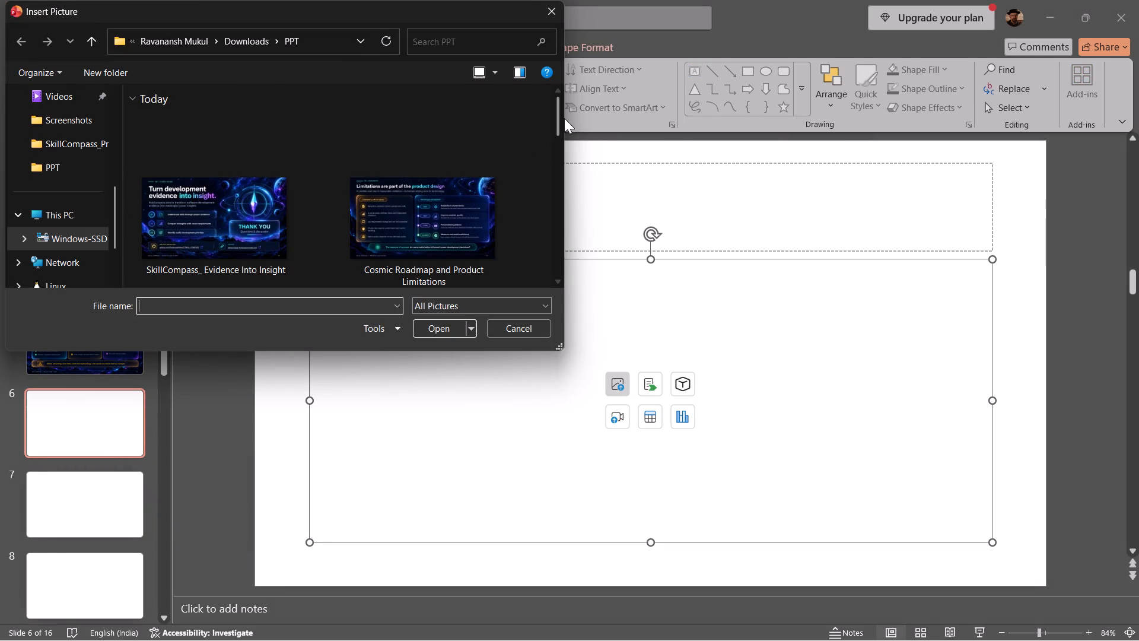
left_click_drag(558, 121, 560, 161)
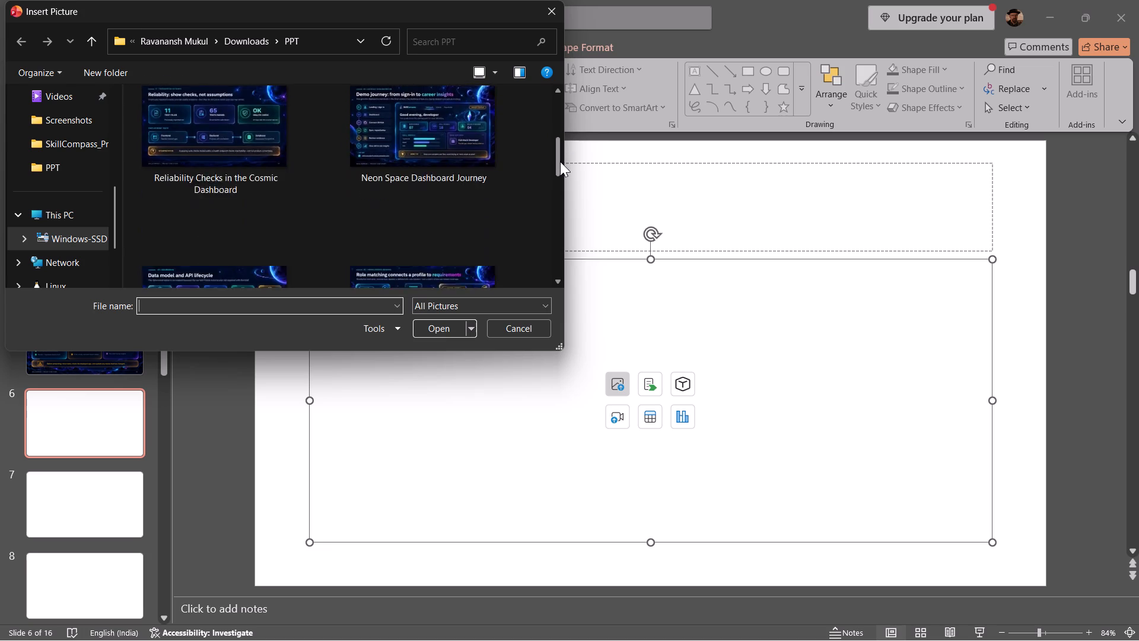
left_click_drag(560, 161, 560, 184)
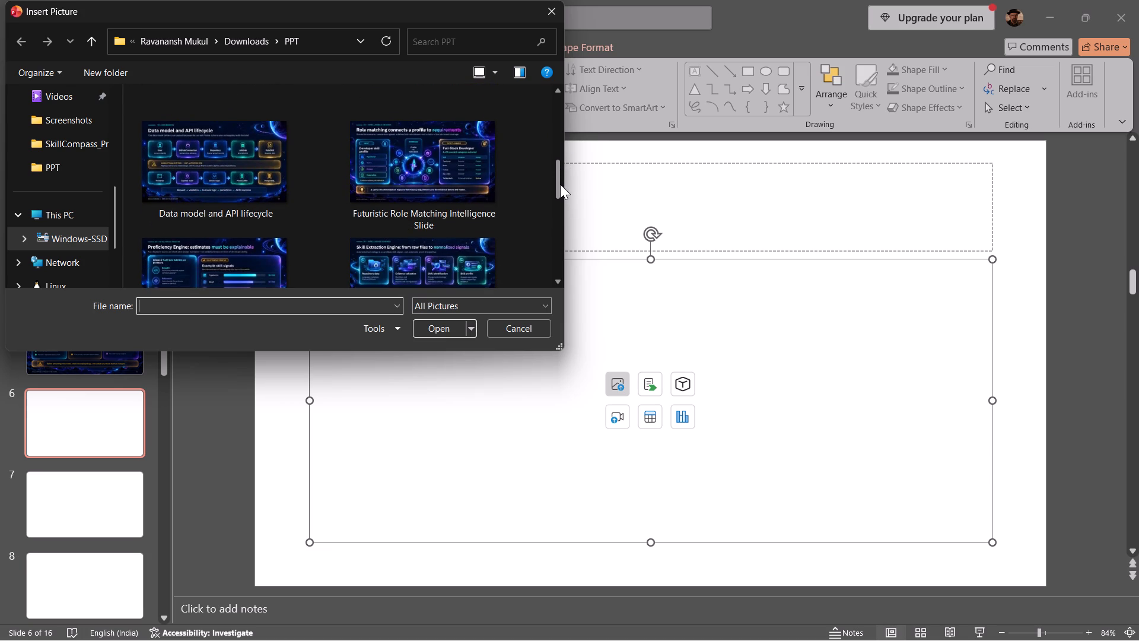
left_click_drag(560, 184, 559, 212)
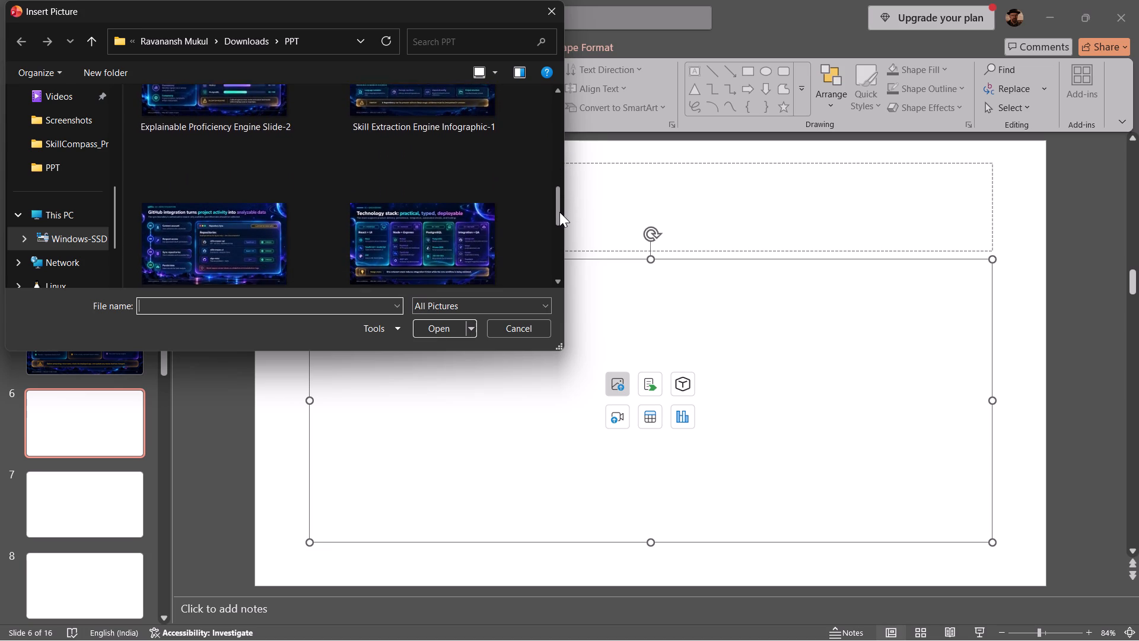
left_click_drag(559, 212, 559, 237)
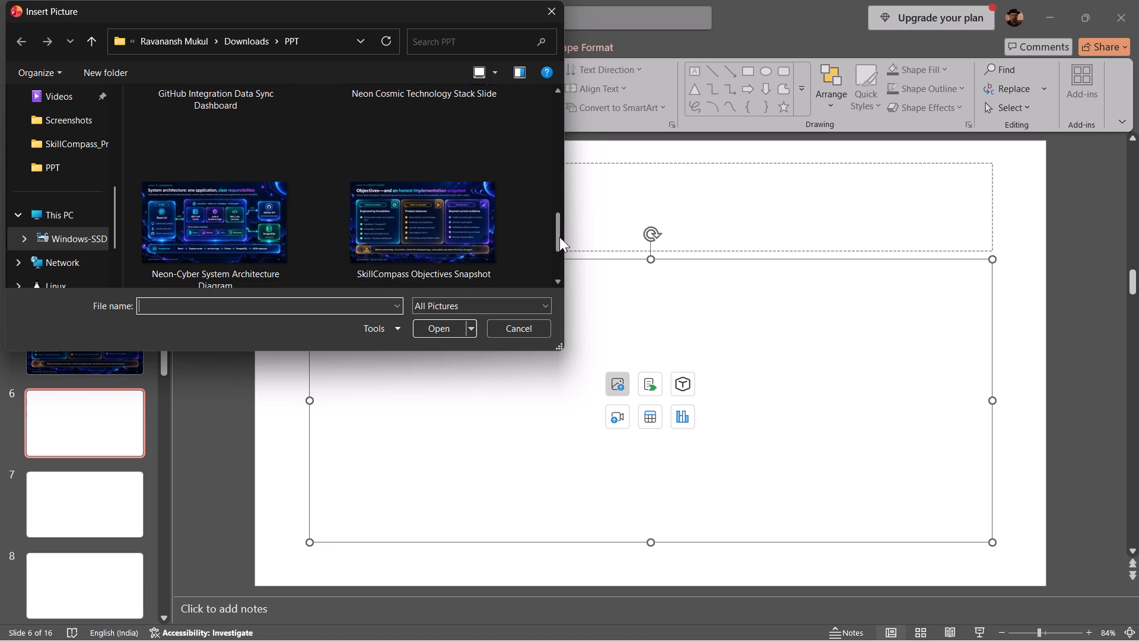
left_click_drag(559, 237, 558, 237)
double_click(225, 224)
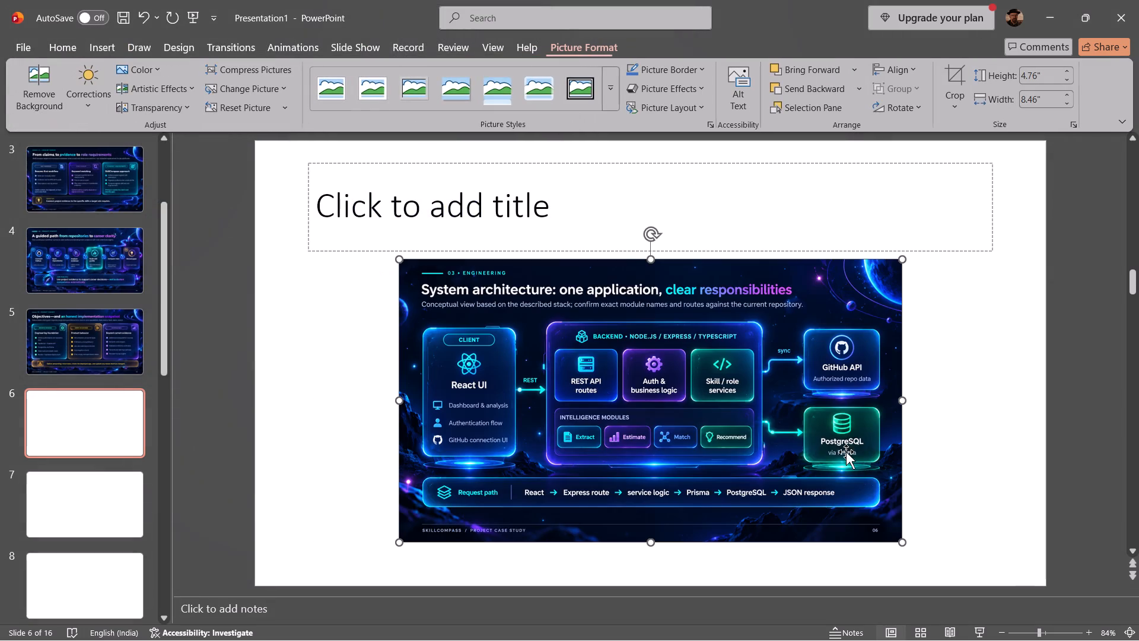
Align the system architecture picture with slide 6's upper-left corner and enlarge it to fill the slide, about 7.5" high by 13.34" wide.
left_click_drag(555, 329, 413, 212)
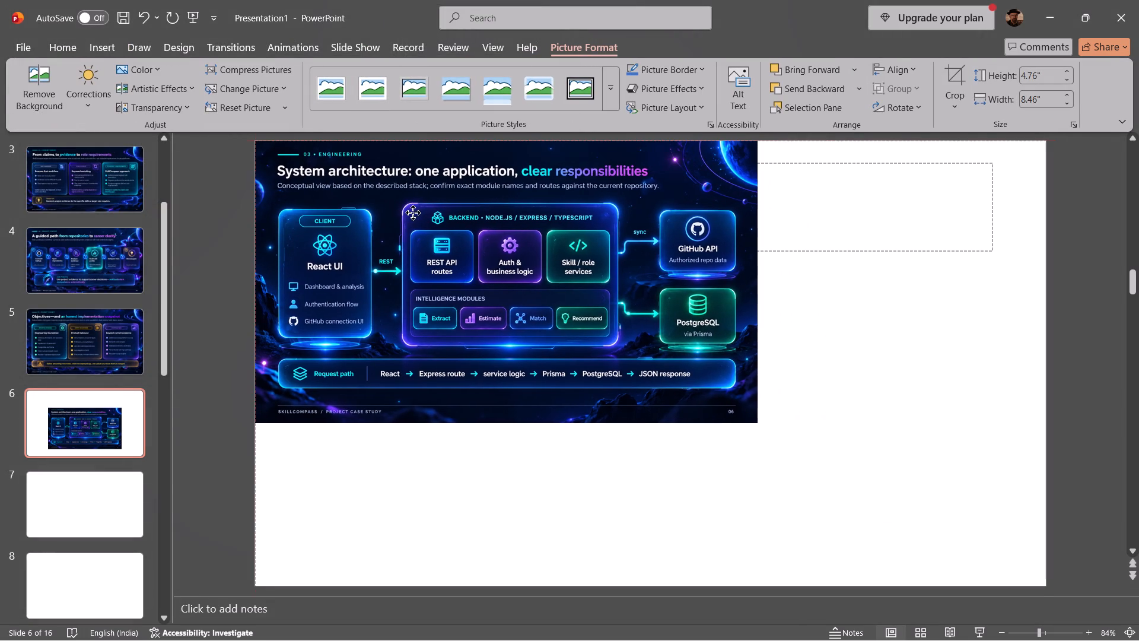
left_click_drag(413, 212, 411, 212)
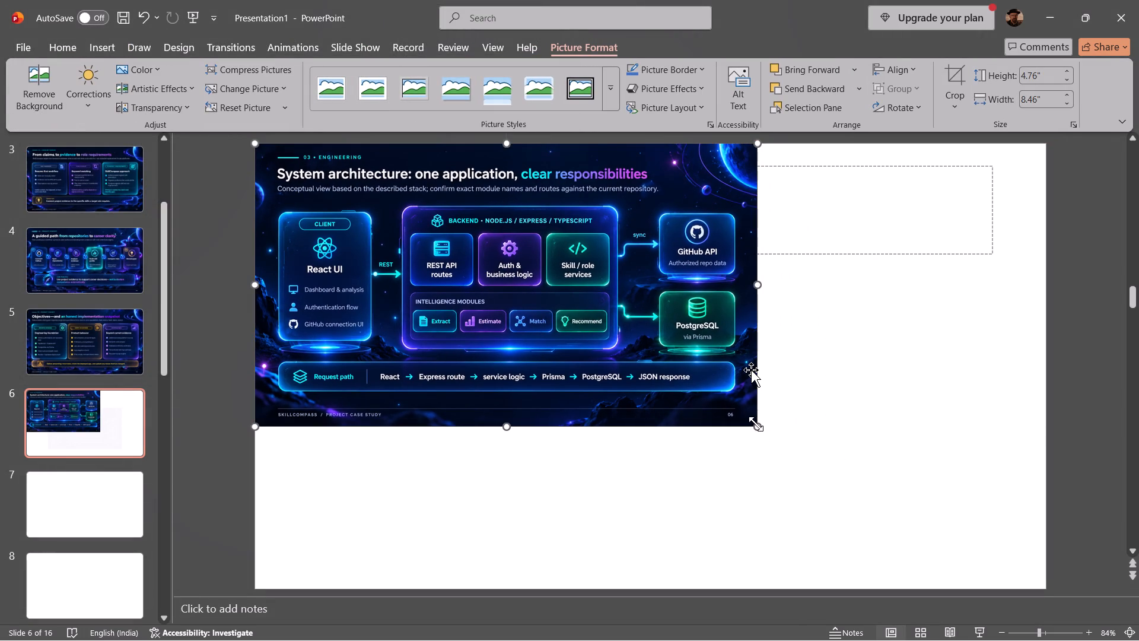
left_click_drag(756, 424, 994, 556)
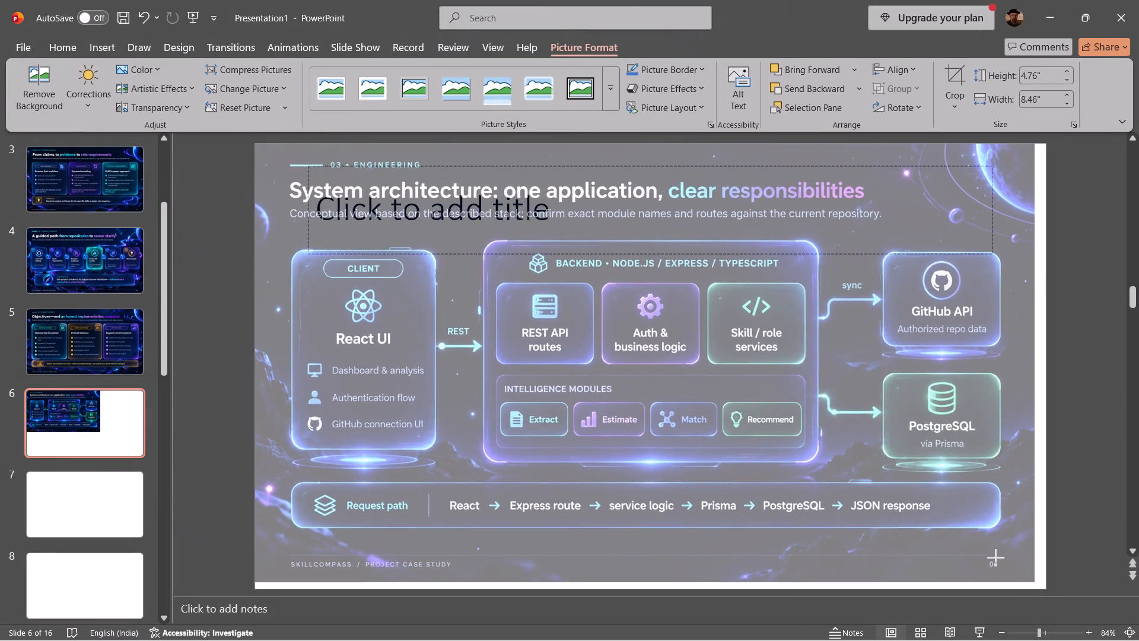
left_click_drag(994, 556, 1022, 587)
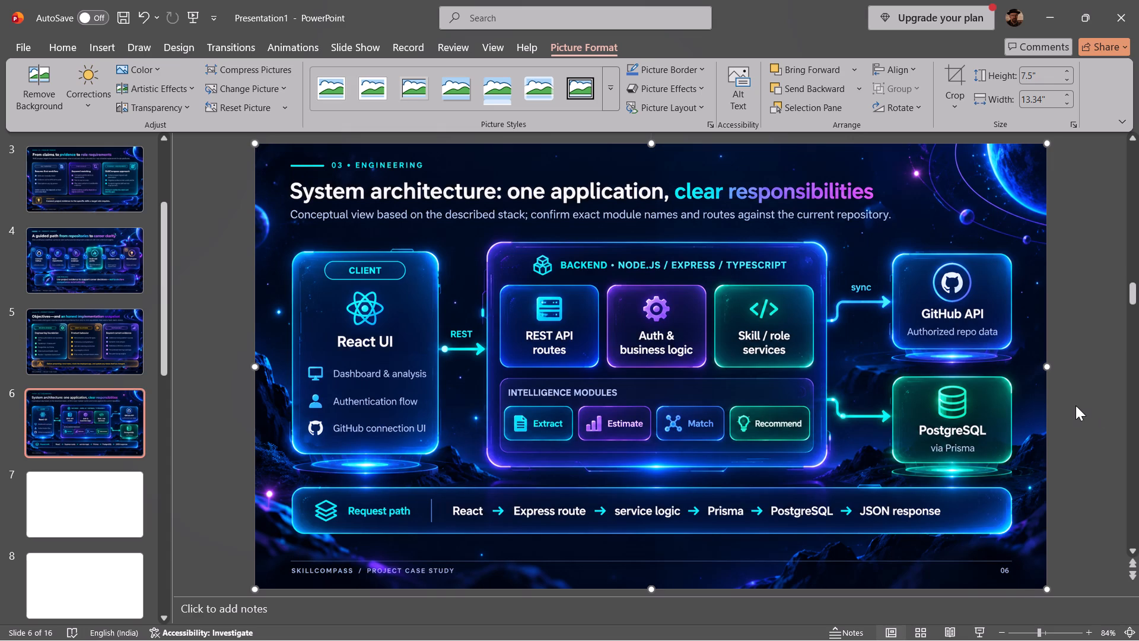
Insert the picture Neon Cosmic Technology Stack Slide from the PPT folder into slide 7's content placeholder.
scroll(1076, 402, "down", 1)
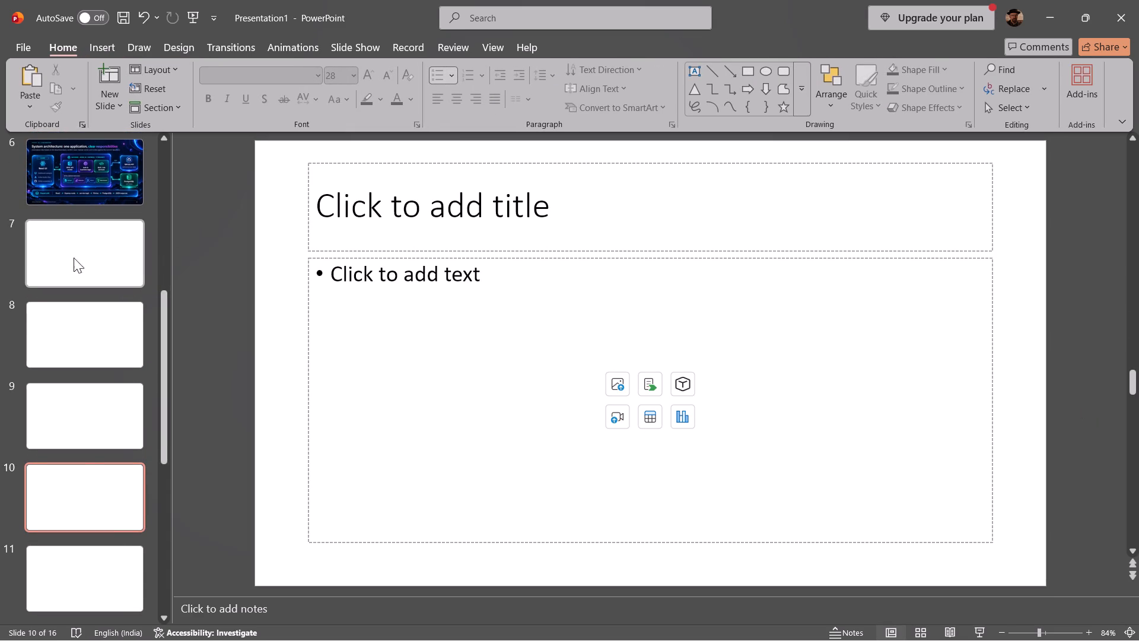
left_click(63, 257)
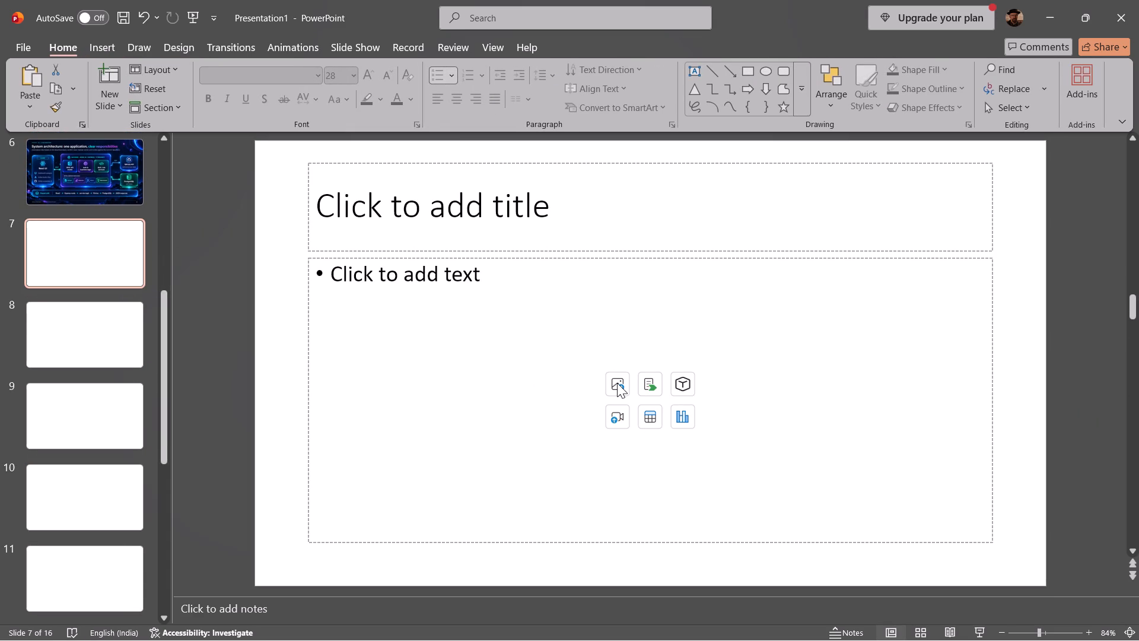
left_click(616, 383)
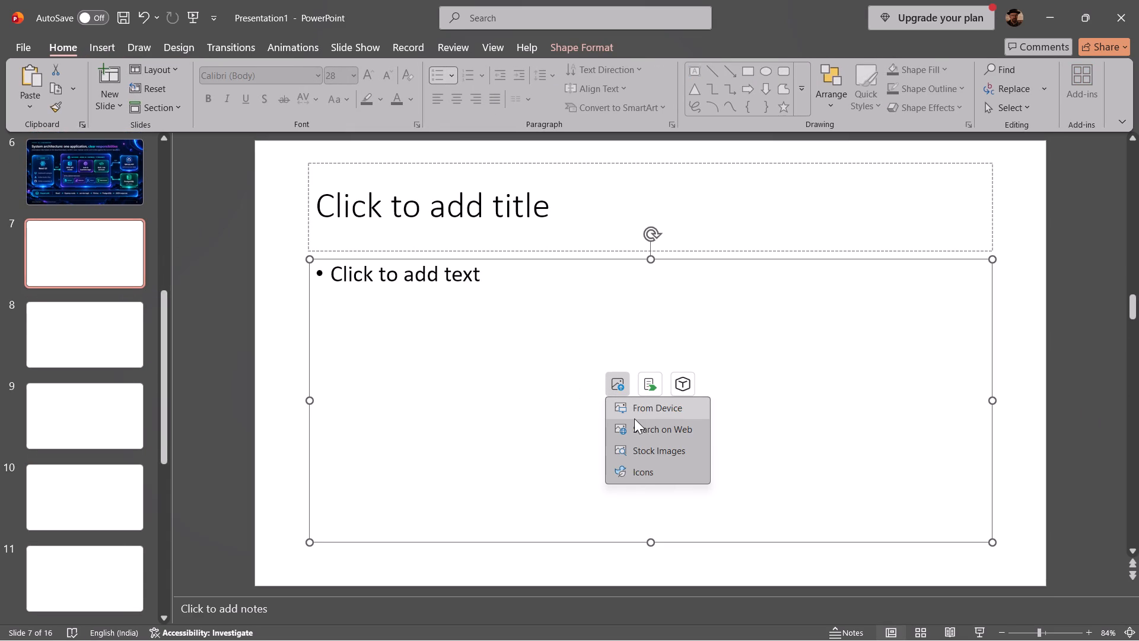
left_click(639, 407)
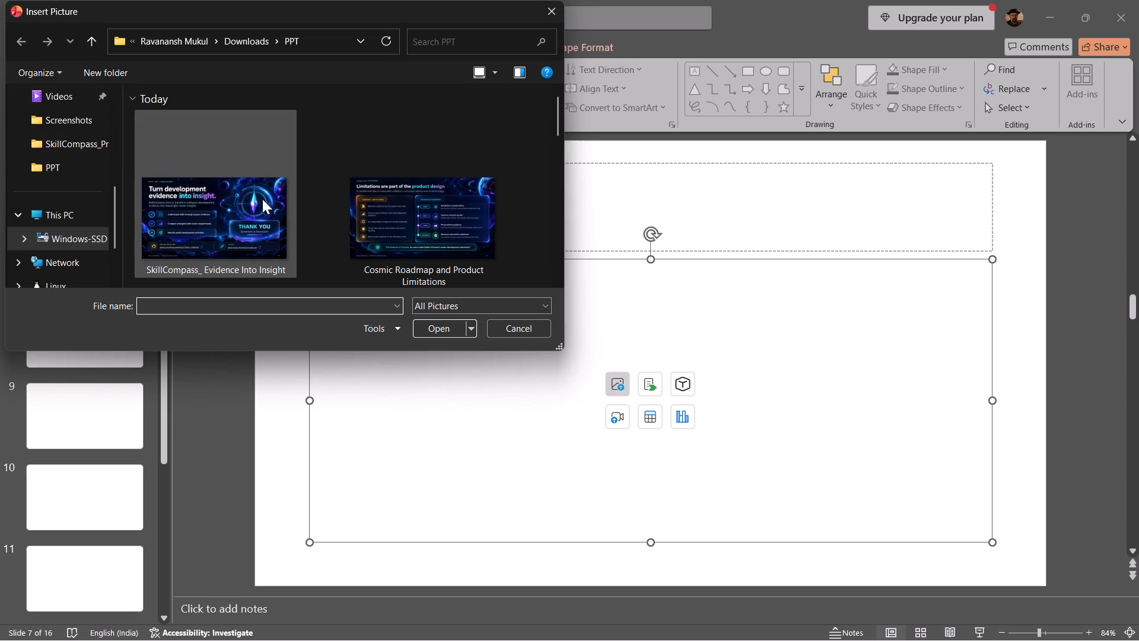
left_click_drag(556, 116, 559, 143)
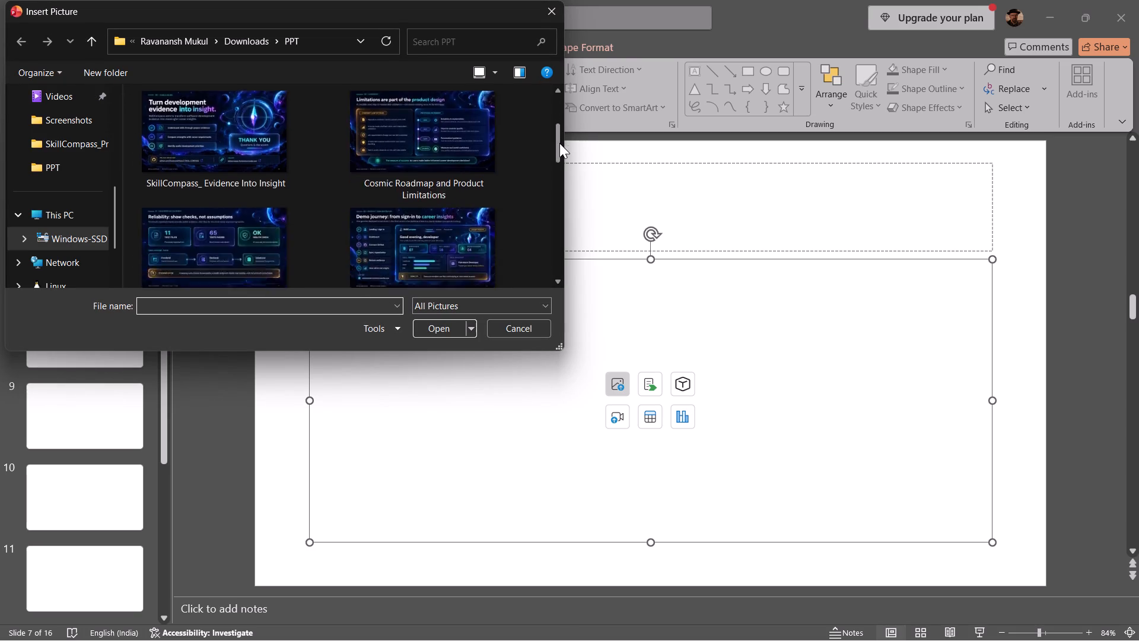
left_click_drag(559, 143, 557, 204)
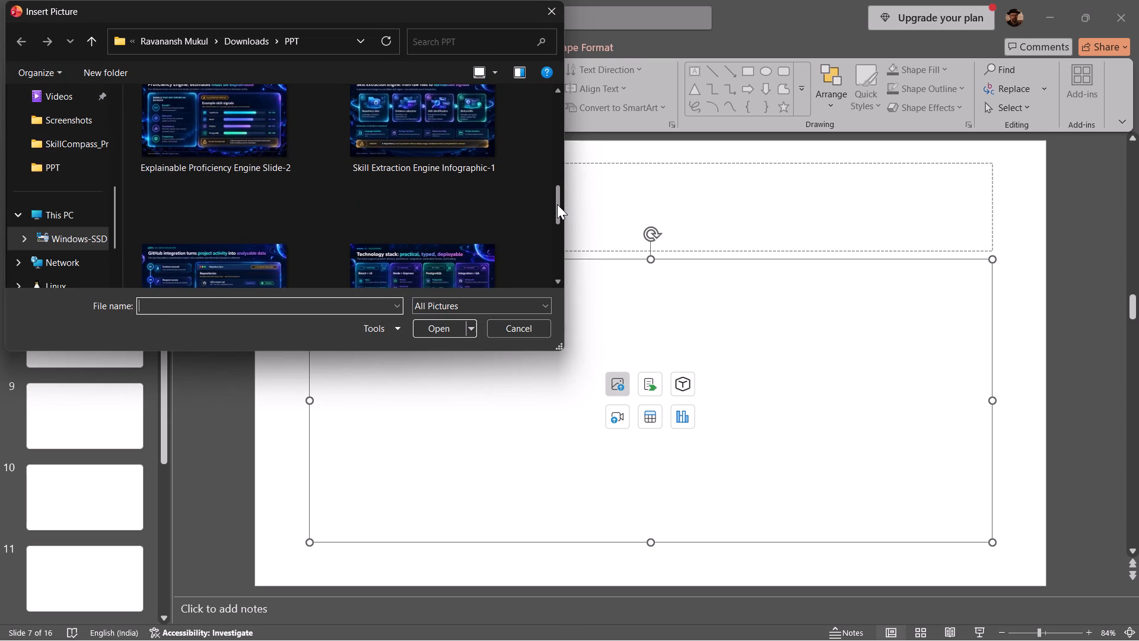
left_click_drag(557, 204, 553, 233)
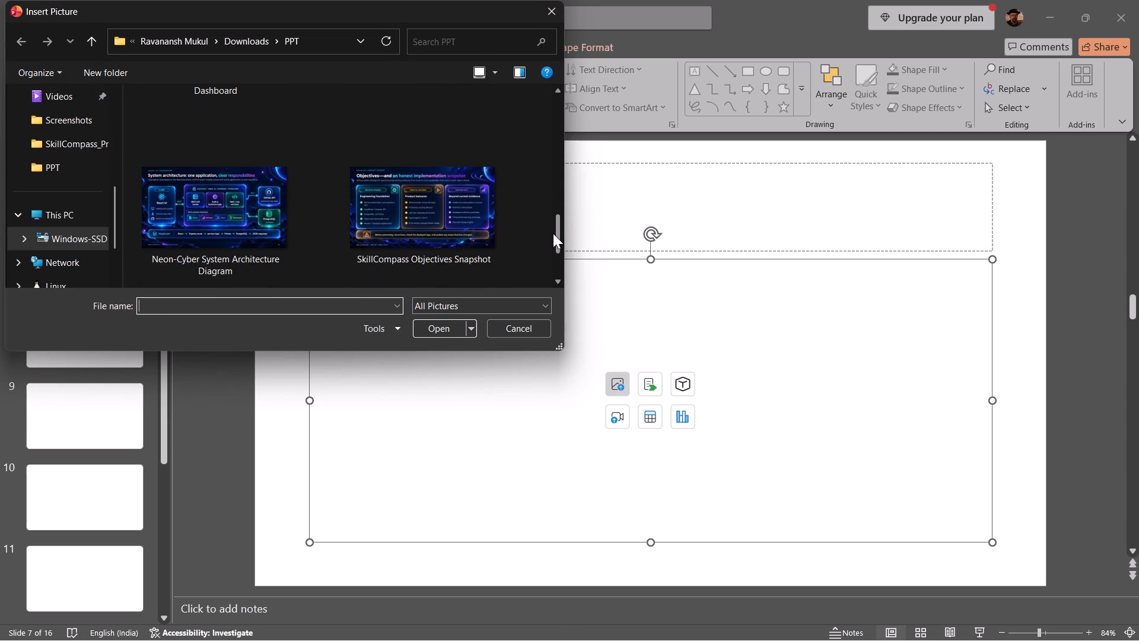
left_click_drag(553, 233, 554, 218)
double_click(397, 160)
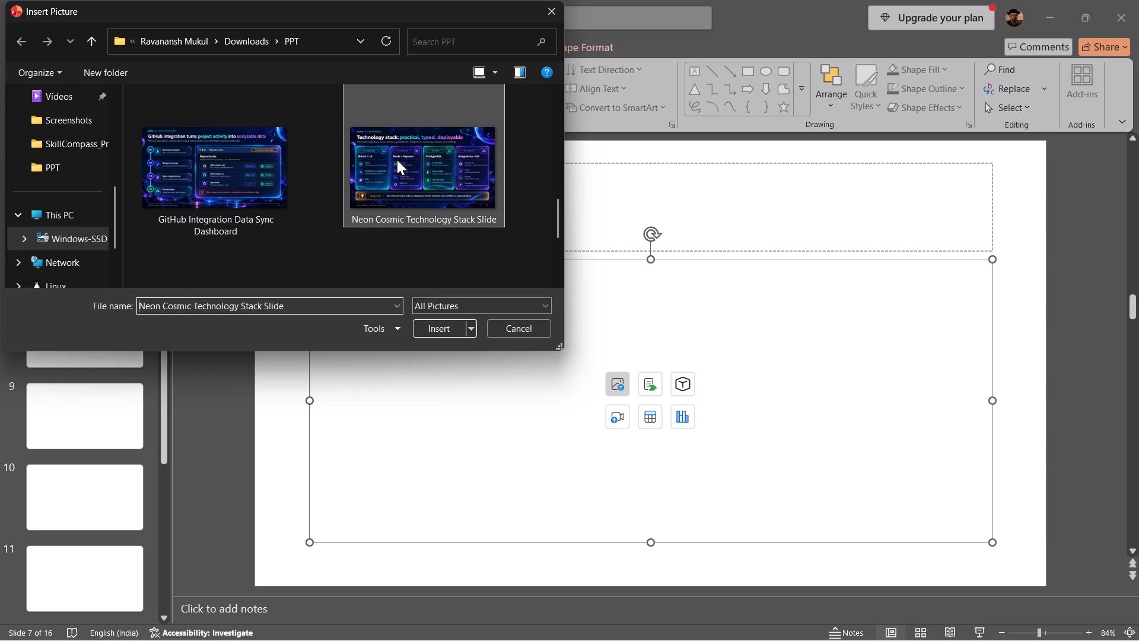
Align the technology stack picture with slide 7's upper-left corner and enlarge it to fill the slide, 7.5" high by 13.33" wide.
left_click_drag(516, 316, 375, 198)
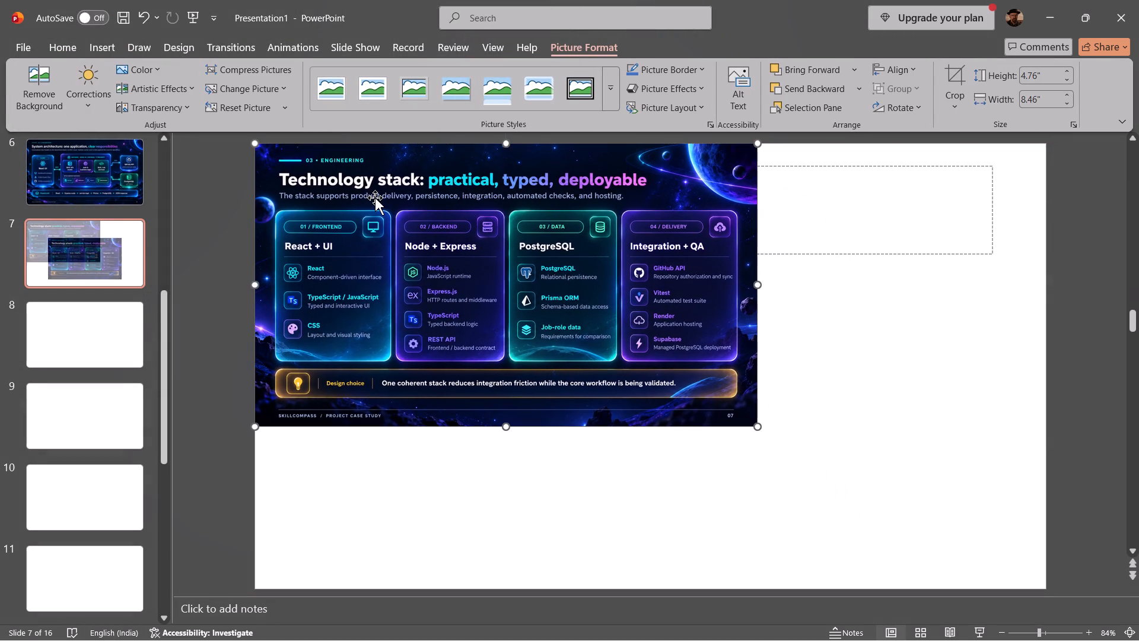
left_click_drag(758, 427, 1038, 571)
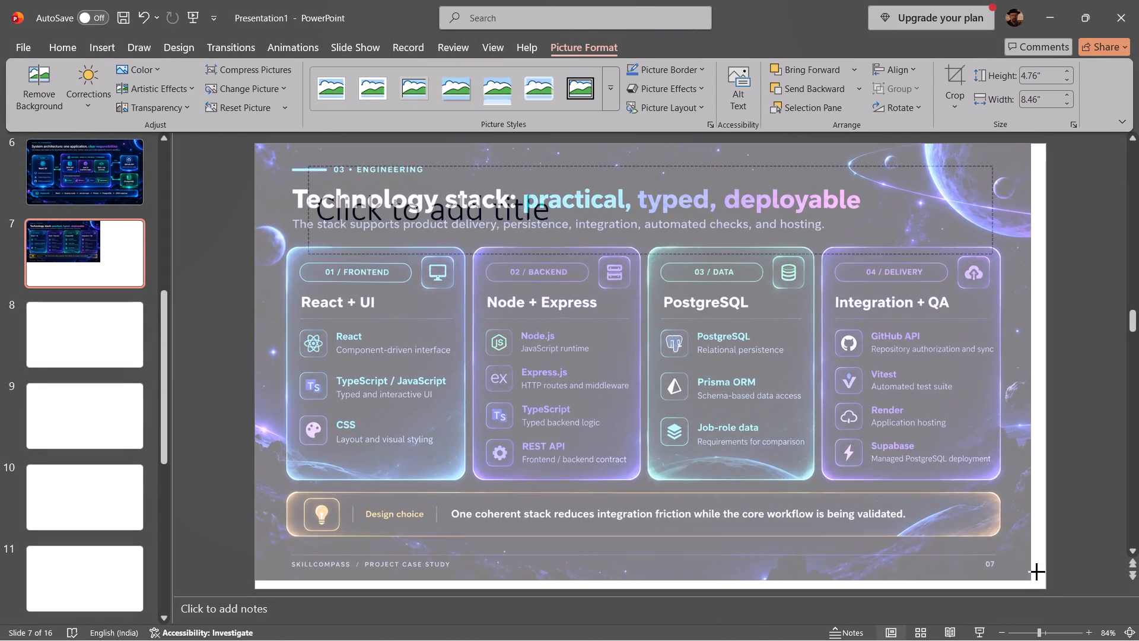
left_click_drag(1038, 571, 1038, 549)
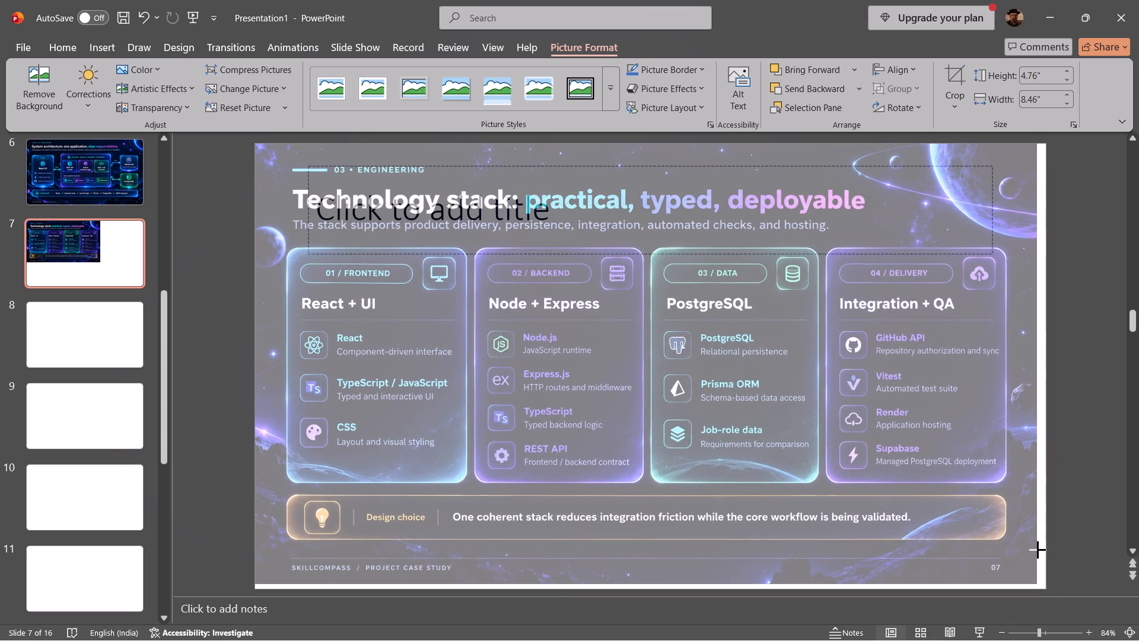
left_click_drag(1038, 549, 1043, 554)
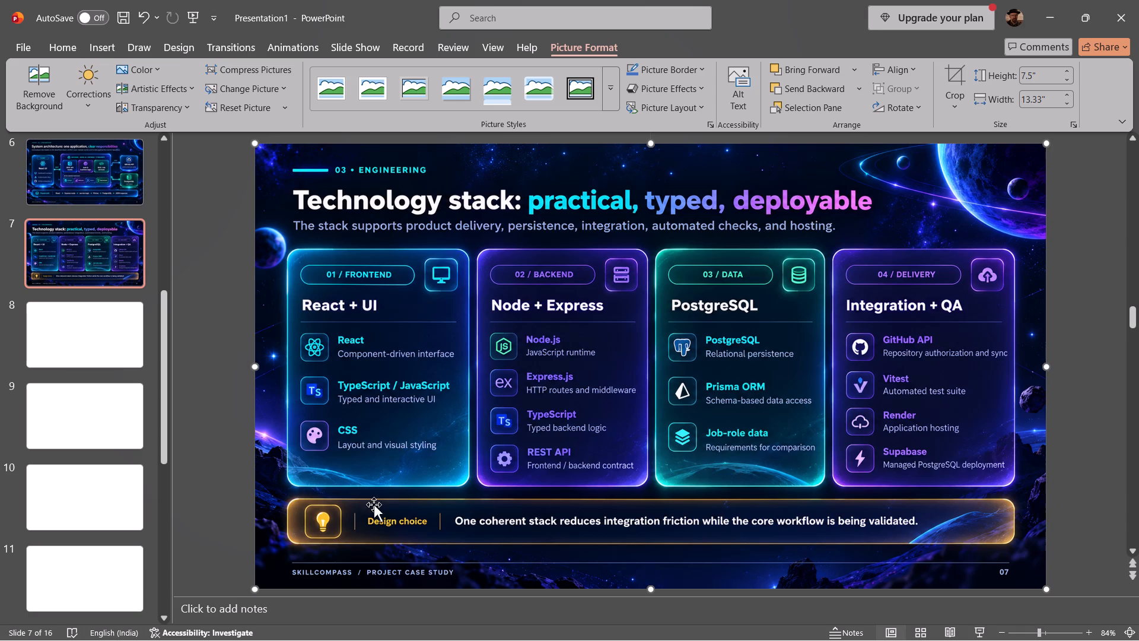
Insert the picture GitHub Integration Data Sync Dashboard from the PPT folder into slide 8's content placeholder.
left_click(80, 341)
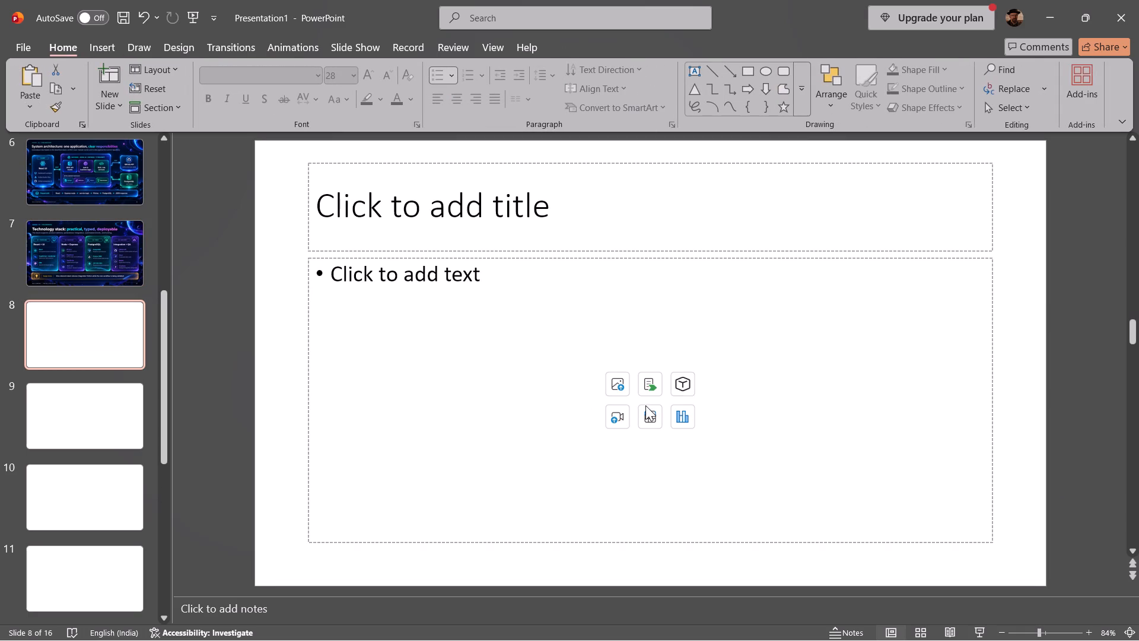
left_click(615, 379)
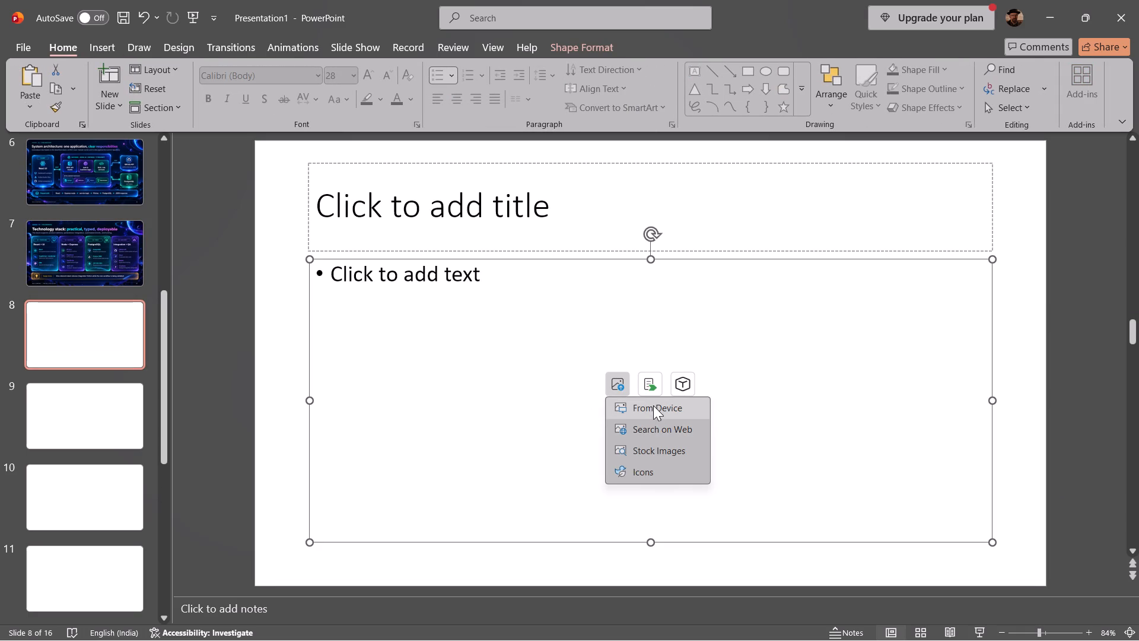
left_click(653, 405)
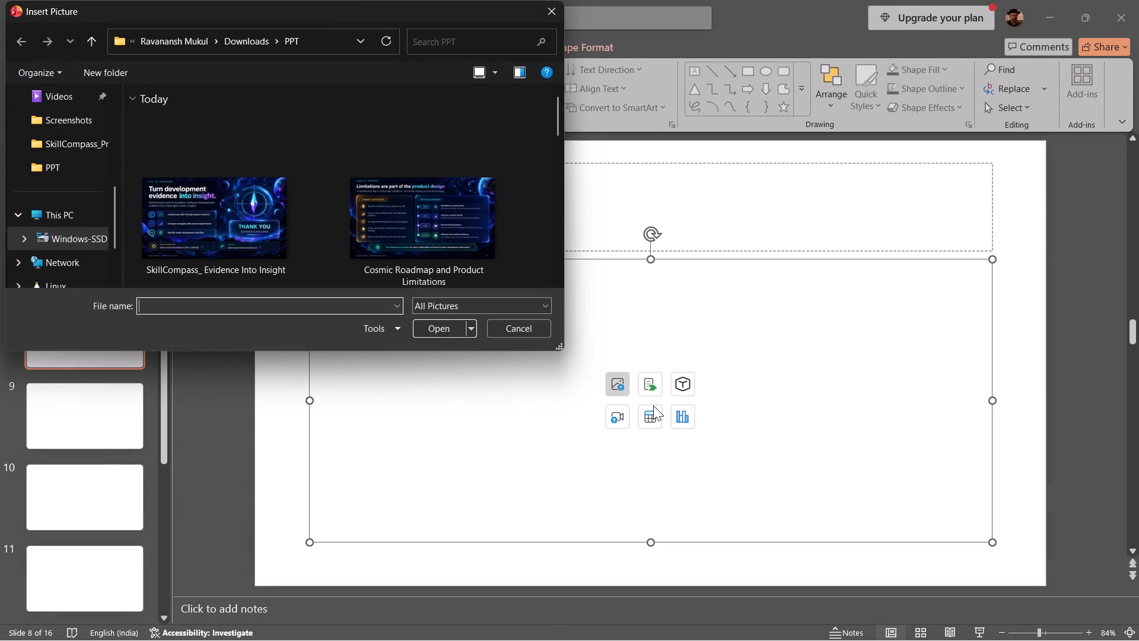
left_click_drag(557, 122, 558, 132)
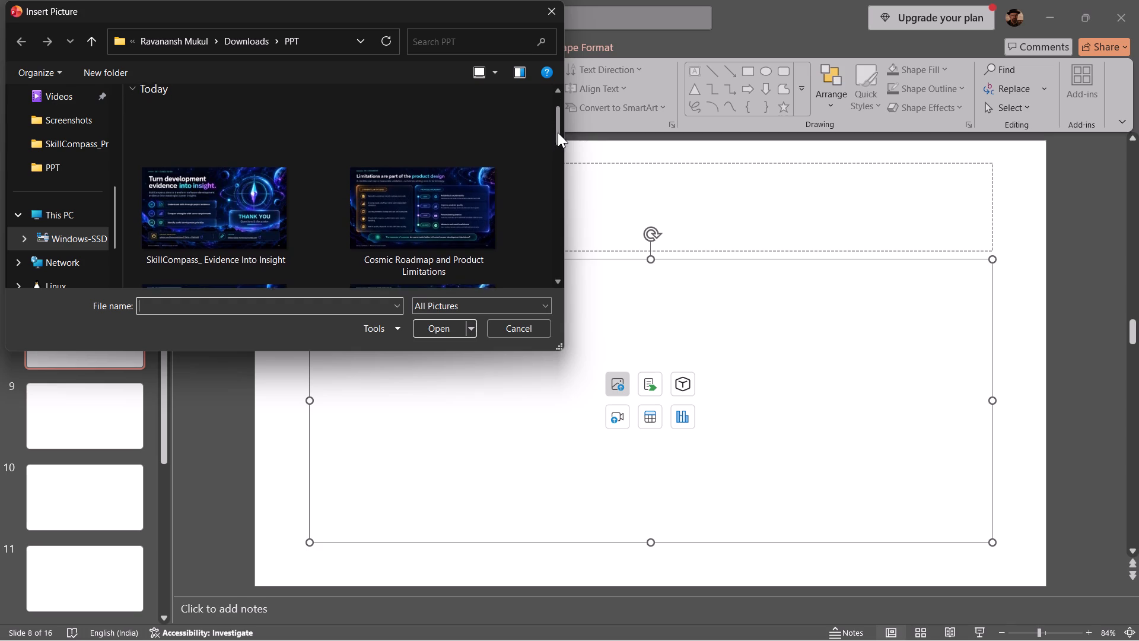
left_click_drag(558, 132, 572, 188)
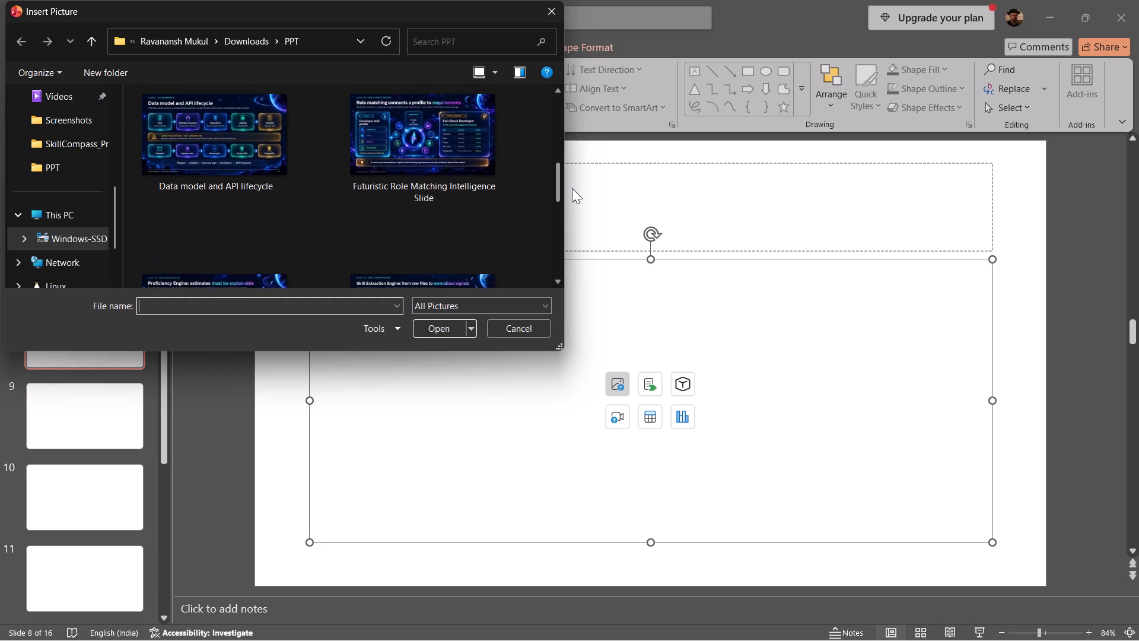
left_click_drag(572, 188, 575, 223)
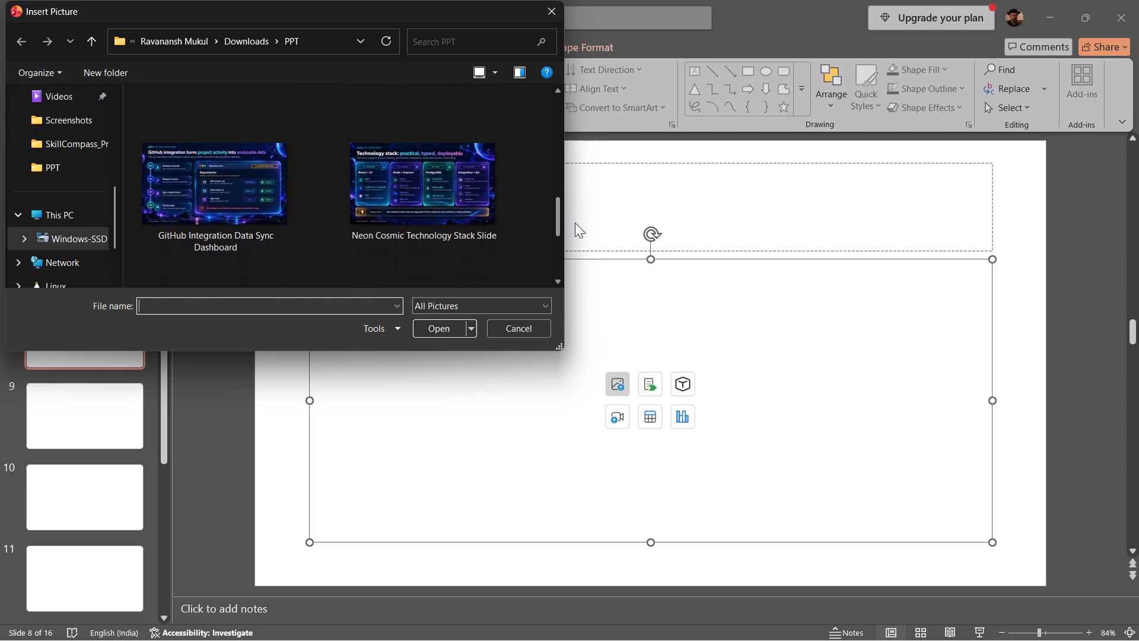
left_click_drag(575, 223, 576, 226)
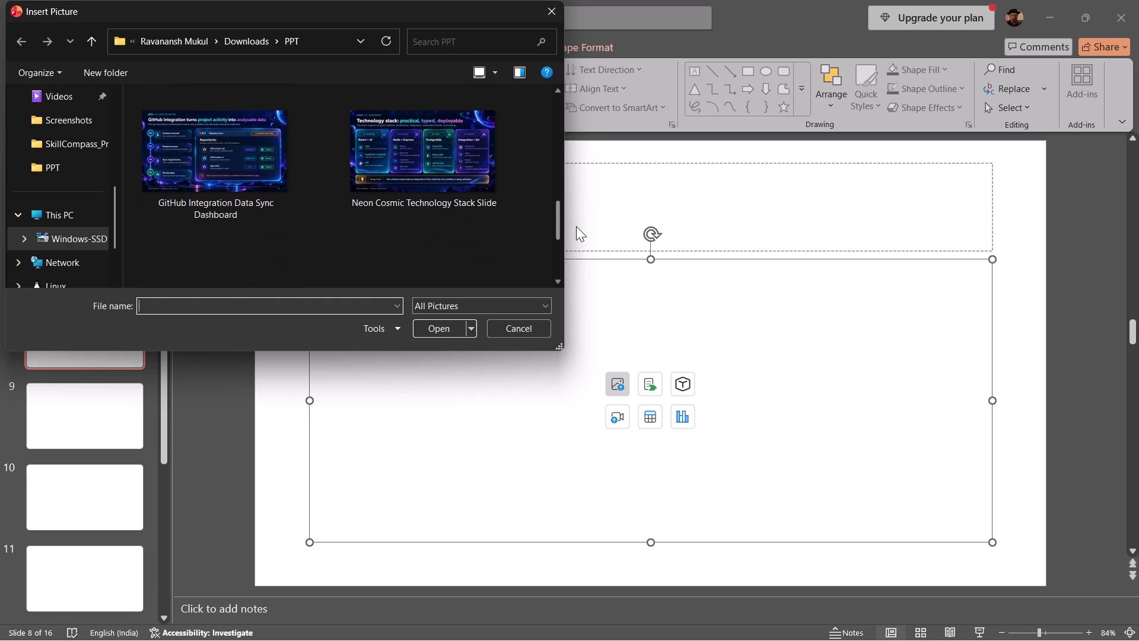
double_click(221, 158)
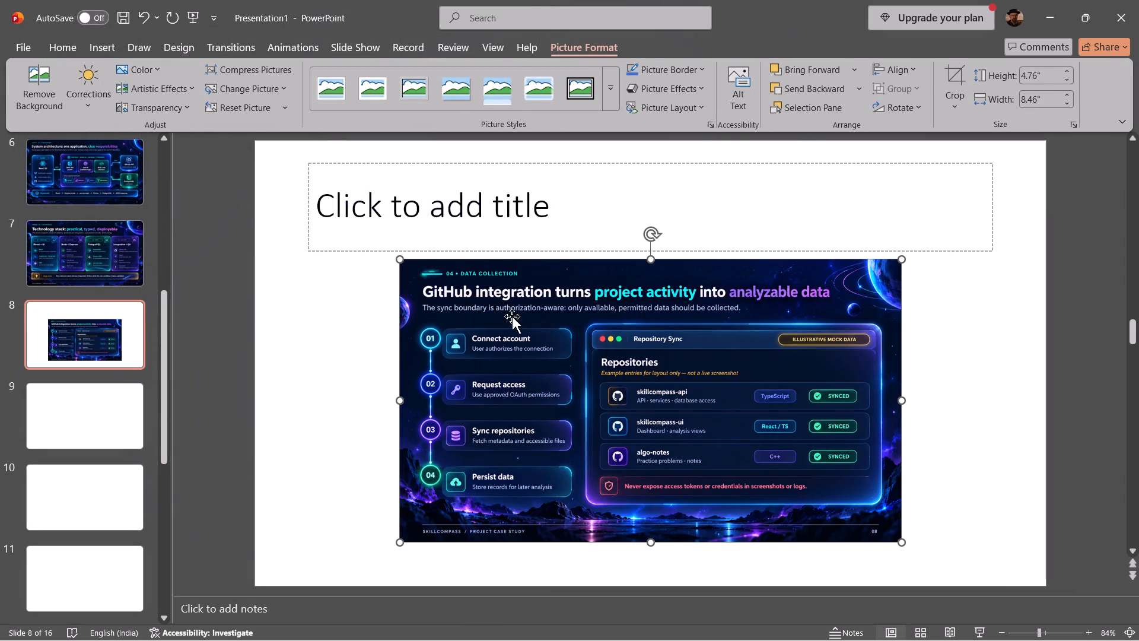
Align the GitHub integration picture with slide 8's upper-left corner and enlarge it to fill the slide, 7.5" high by 13.33" wide.
left_click_drag(539, 331, 400, 220)
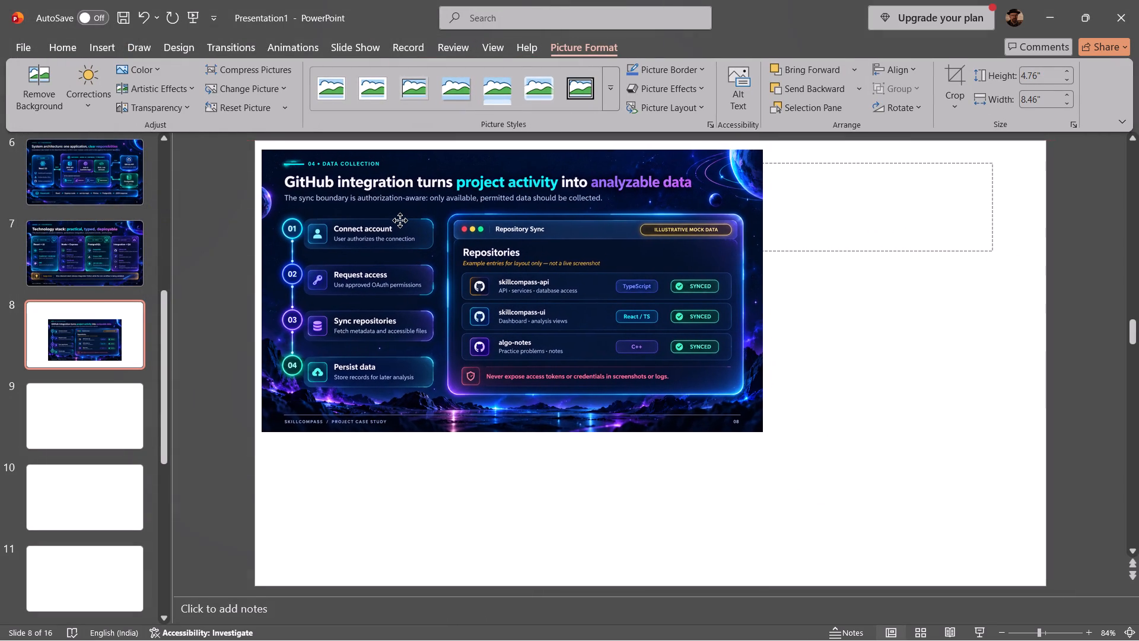
left_click_drag(400, 220, 394, 215)
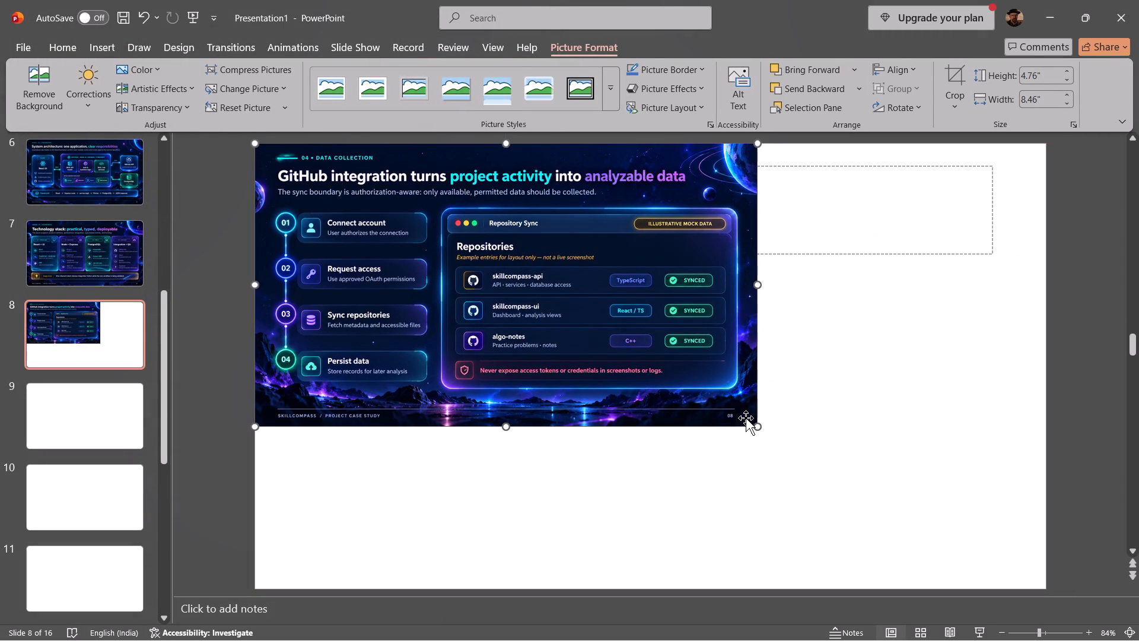
left_click_drag(758, 426, 1019, 575)
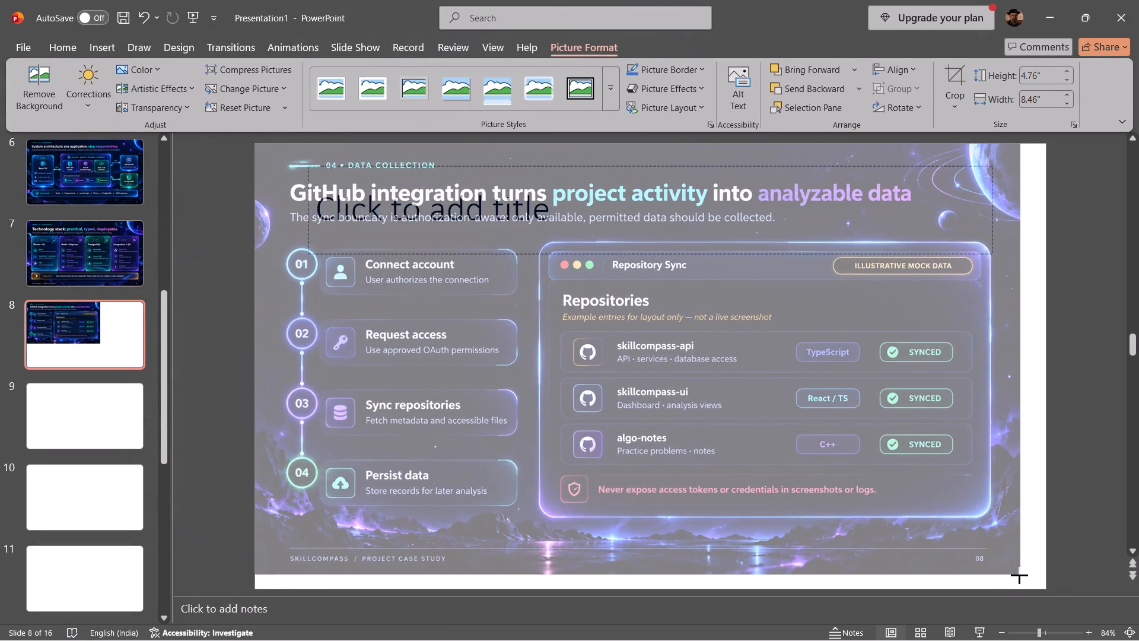
left_click_drag(1019, 575, 1045, 579)
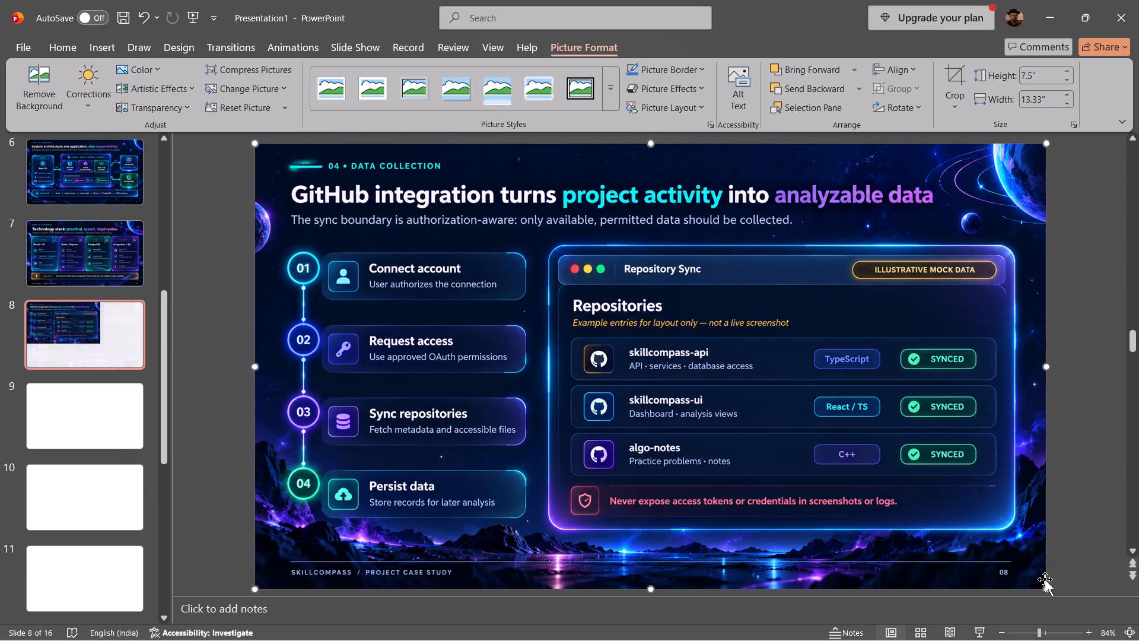
Insert the picture Skill Extraction Engine Infographic-1 from the PPT folder into slide 9's content placeholder.
left_click(68, 406)
left_click(613, 381)
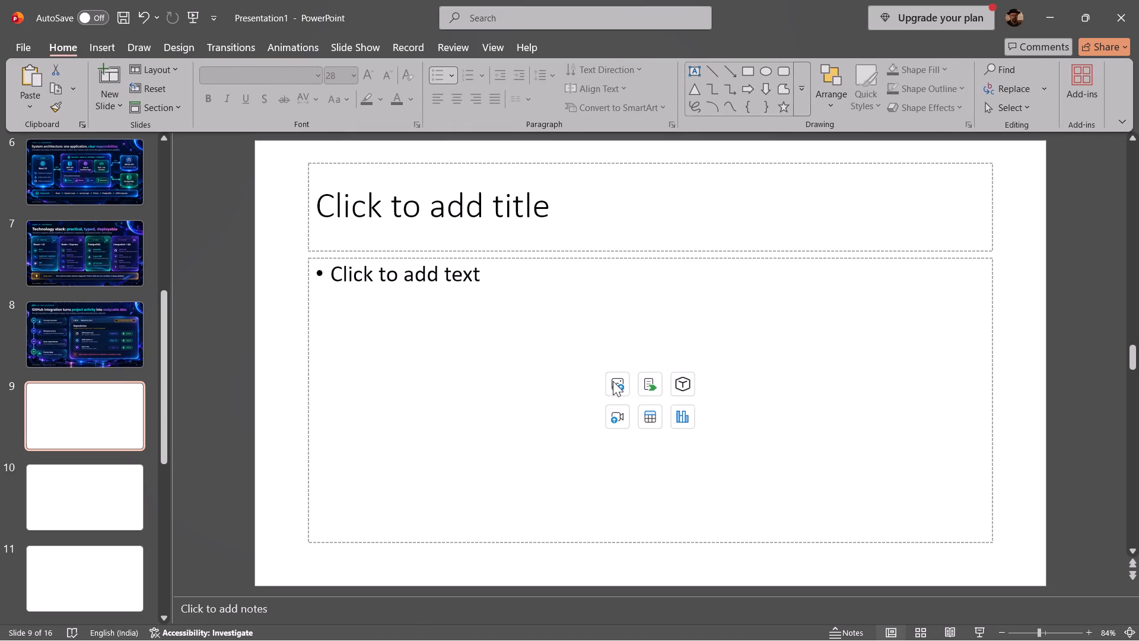
left_click(640, 411)
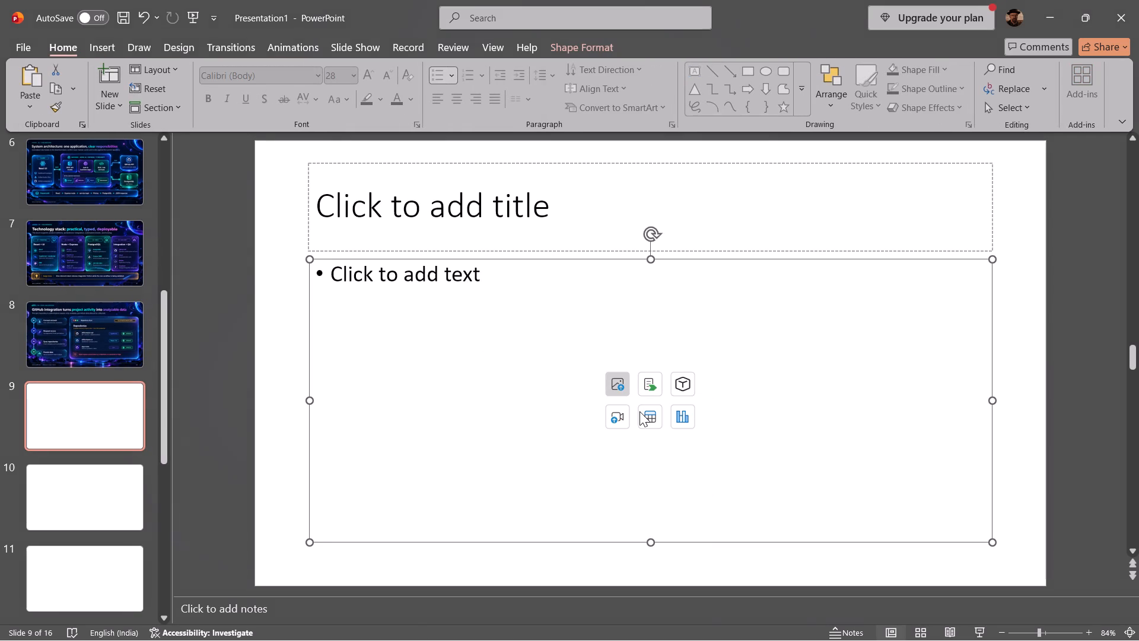
left_click_drag(558, 117, 559, 199)
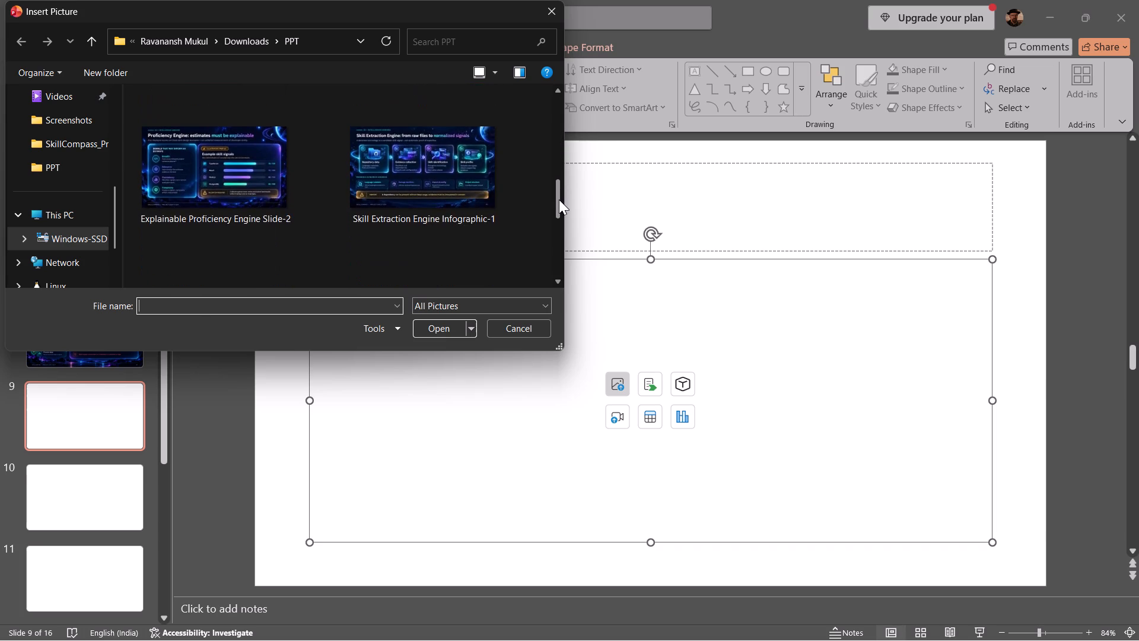
left_click_drag(559, 199, 560, 215)
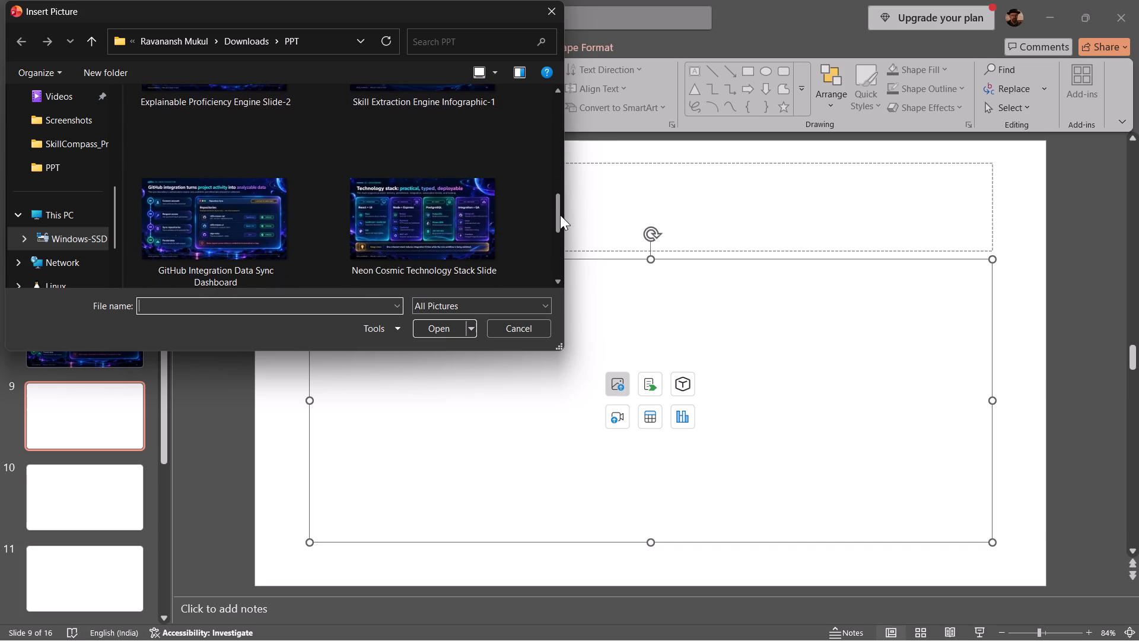
left_click_drag(560, 215, 559, 228)
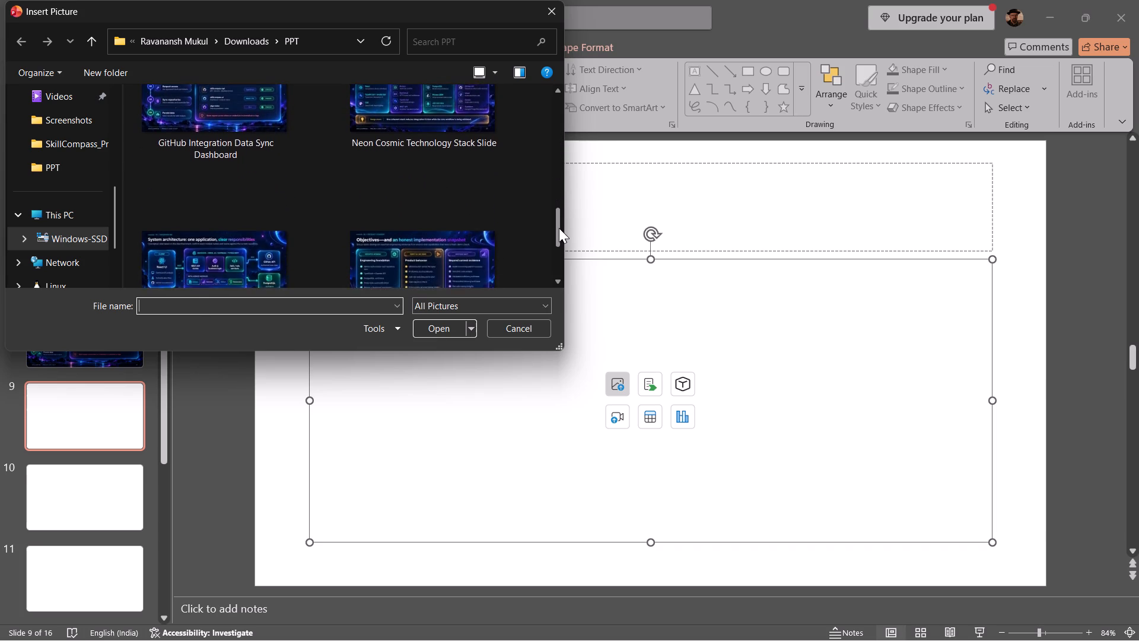
left_click_drag(559, 228, 561, 189)
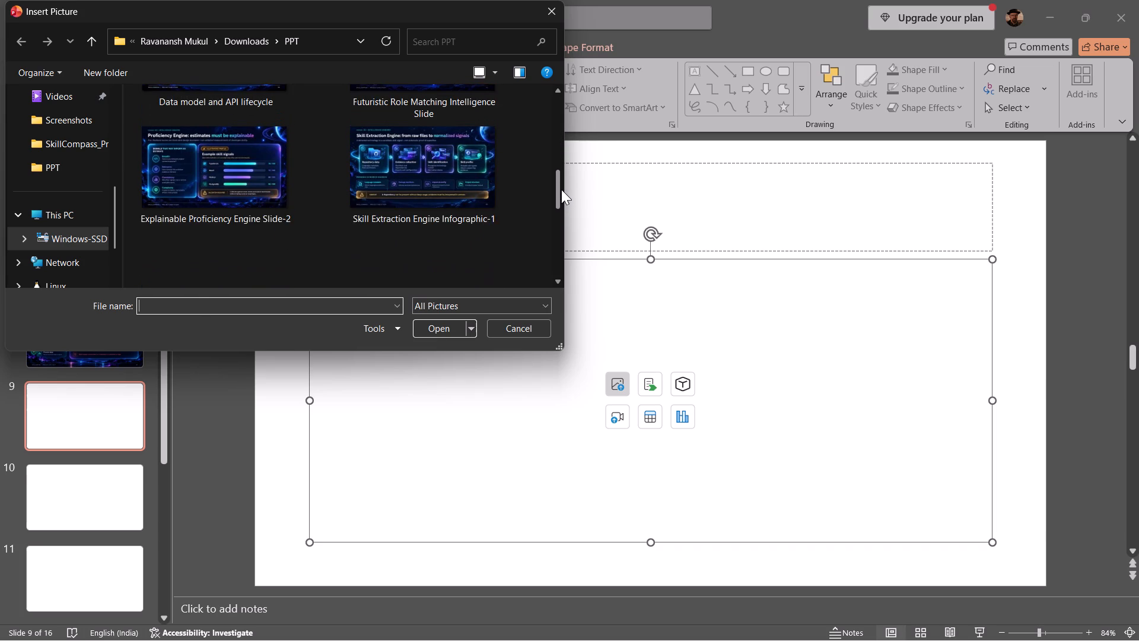
left_click_drag(561, 189, 562, 184)
double_click(429, 193)
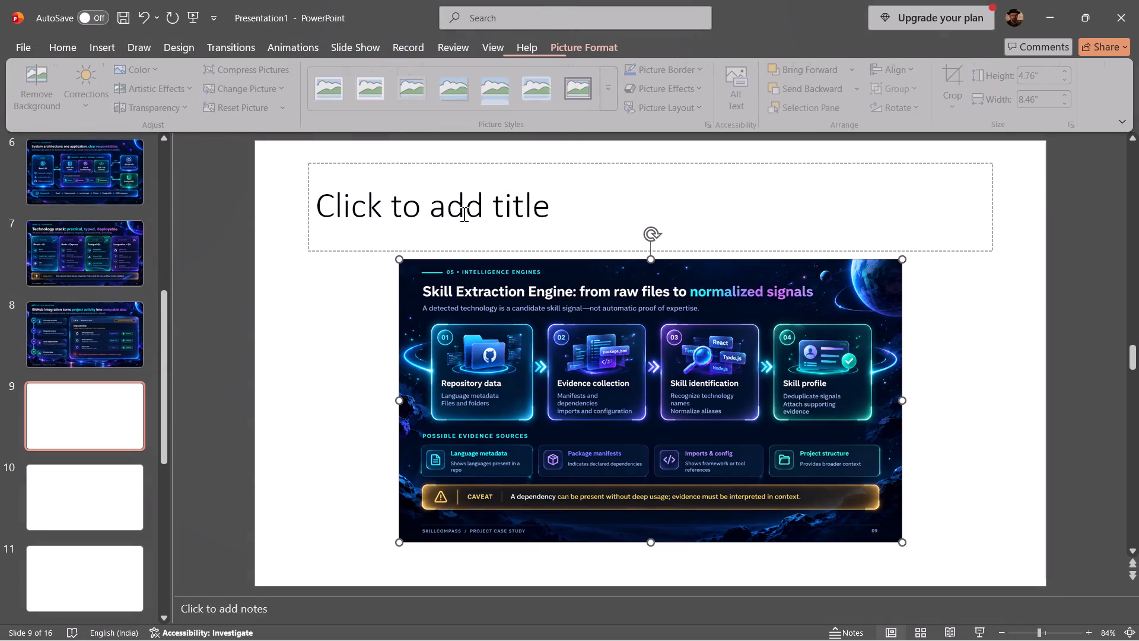
Align the skill extraction picture with slide 9's upper-left corner and enlarge it to fill the slide, 7.5" high by 13.33" wide.
left_click_drag(626, 375, 487, 259)
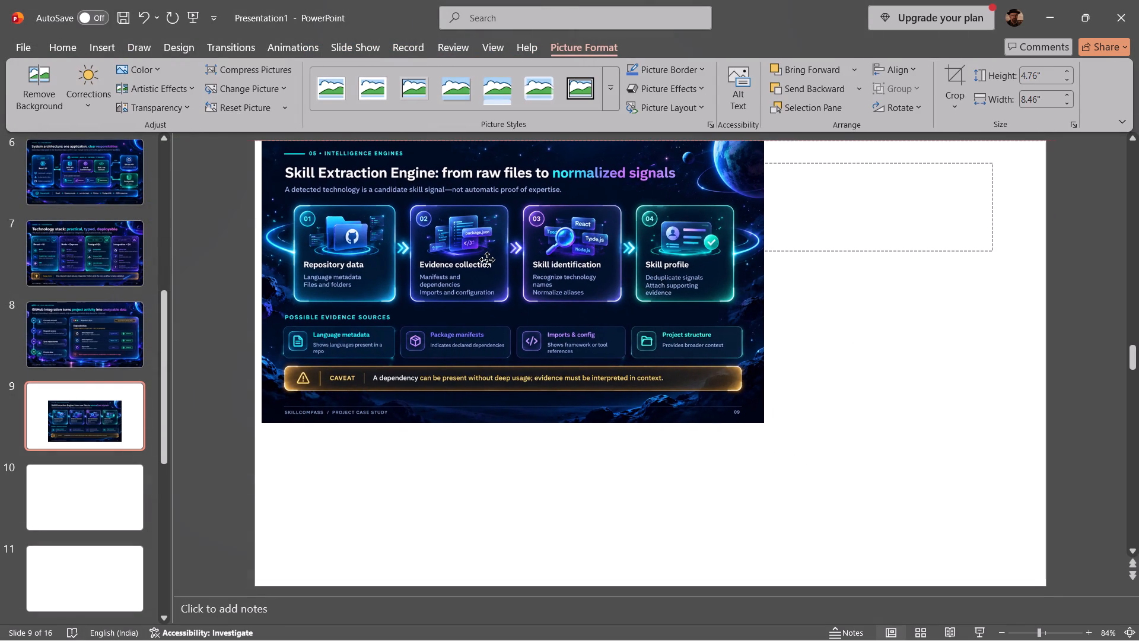
left_click_drag(487, 259, 483, 258)
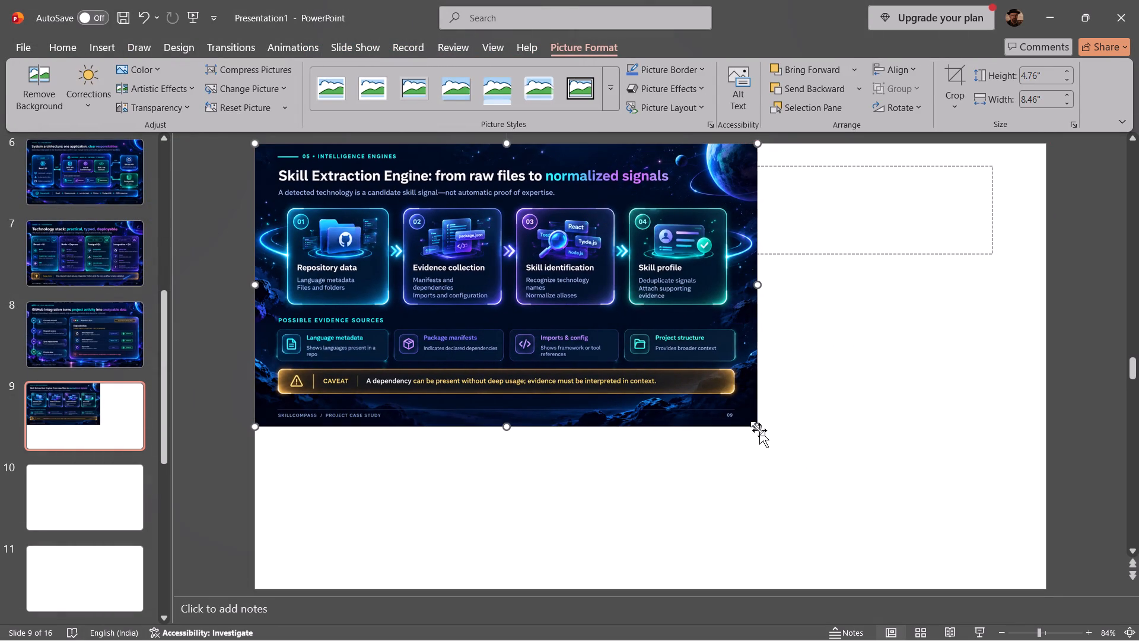
left_click_drag(755, 426, 987, 570)
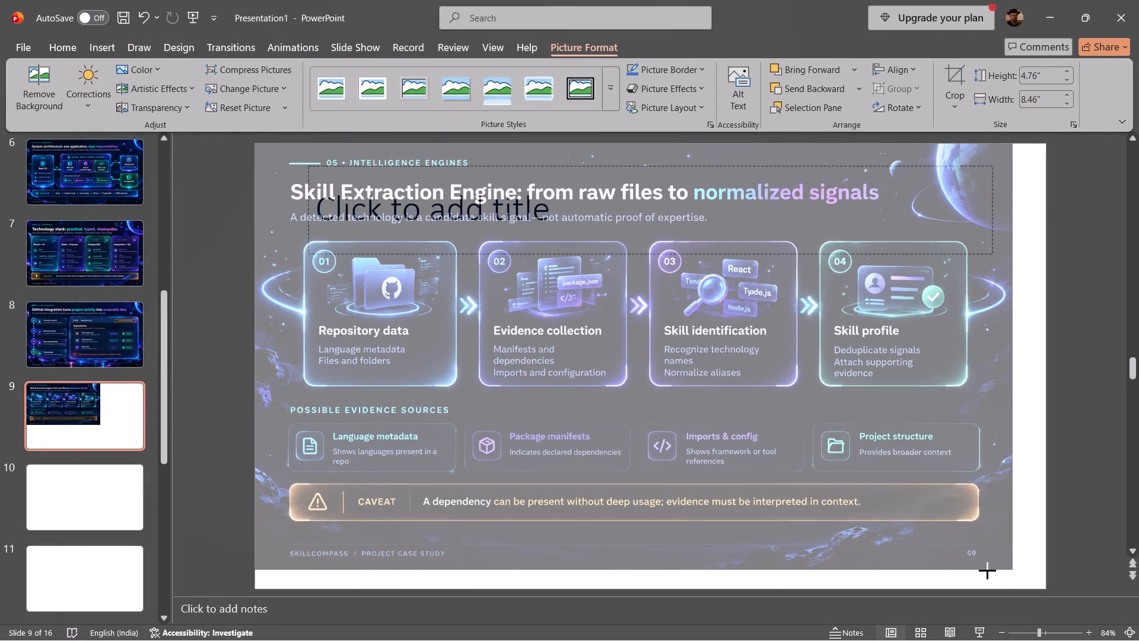
left_click_drag(987, 570, 1042, 553)
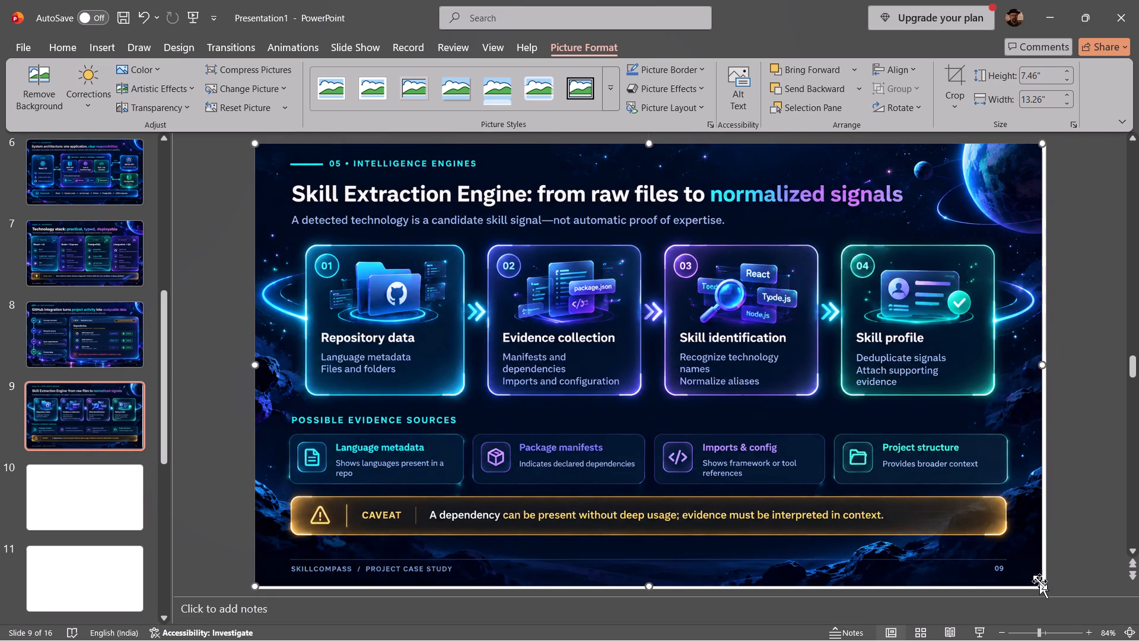
left_click_drag(1040, 582, 1046, 584)
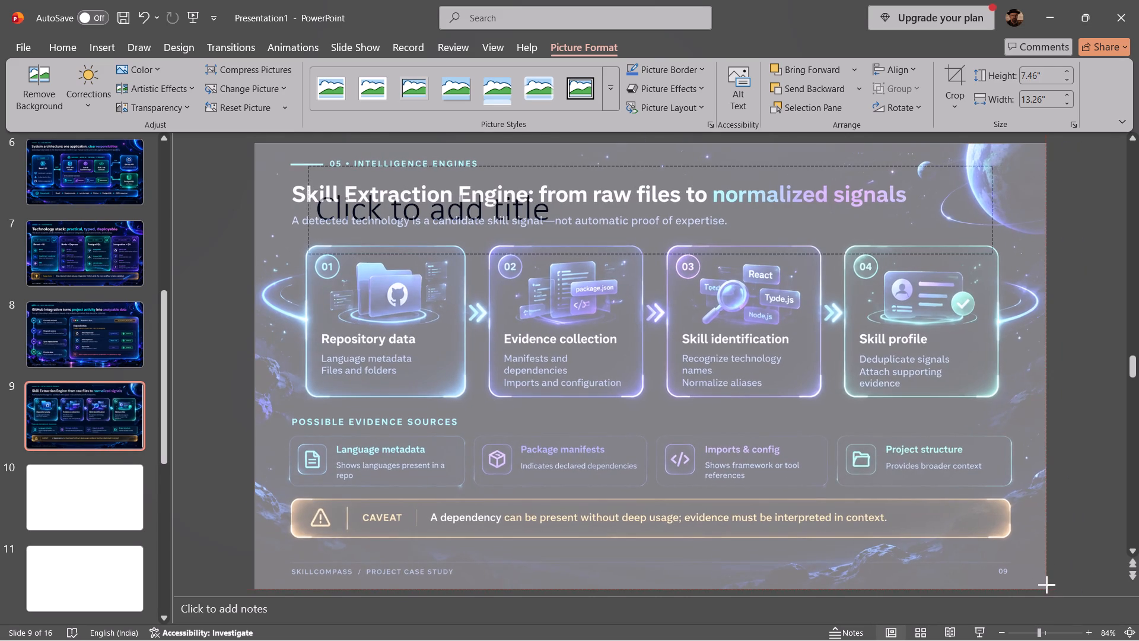
left_click_drag(1046, 584, 1046, 585)
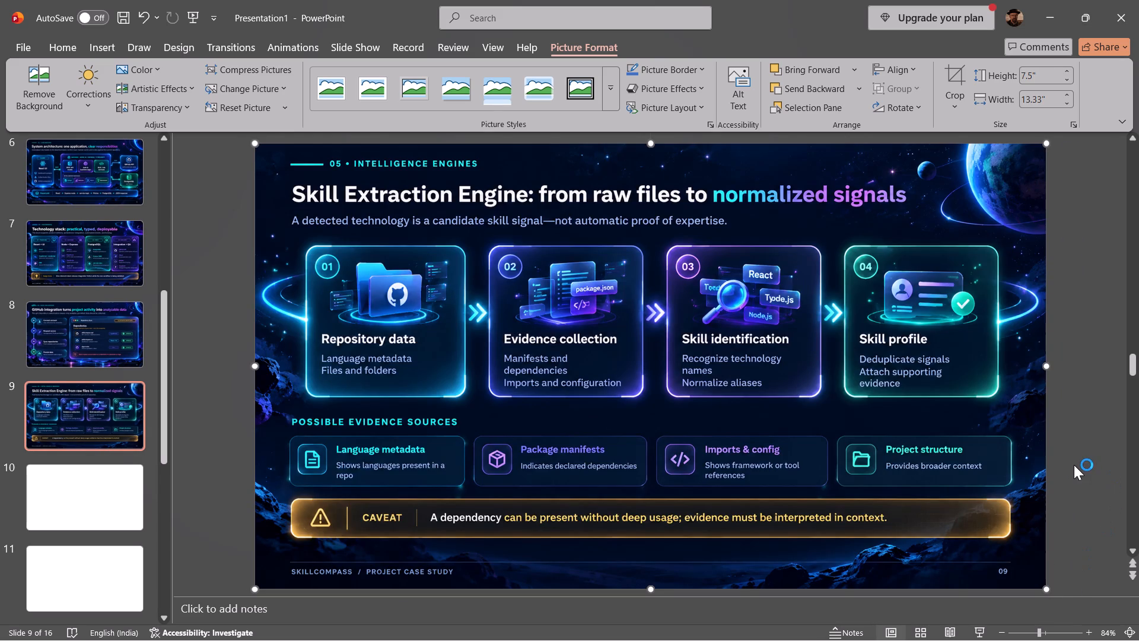
Insert the picture Explainable Proficiency Engine Slide-2 from the PPT folder into slide 10's content placeholder.
scroll(1074, 465, "down", 2)
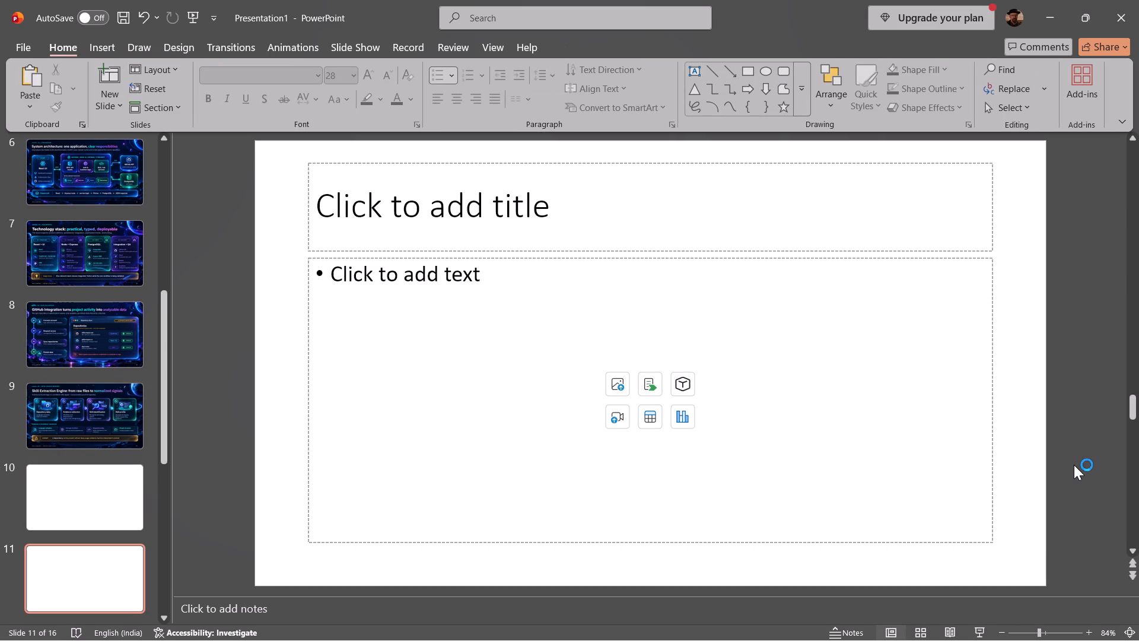
left_click(71, 509)
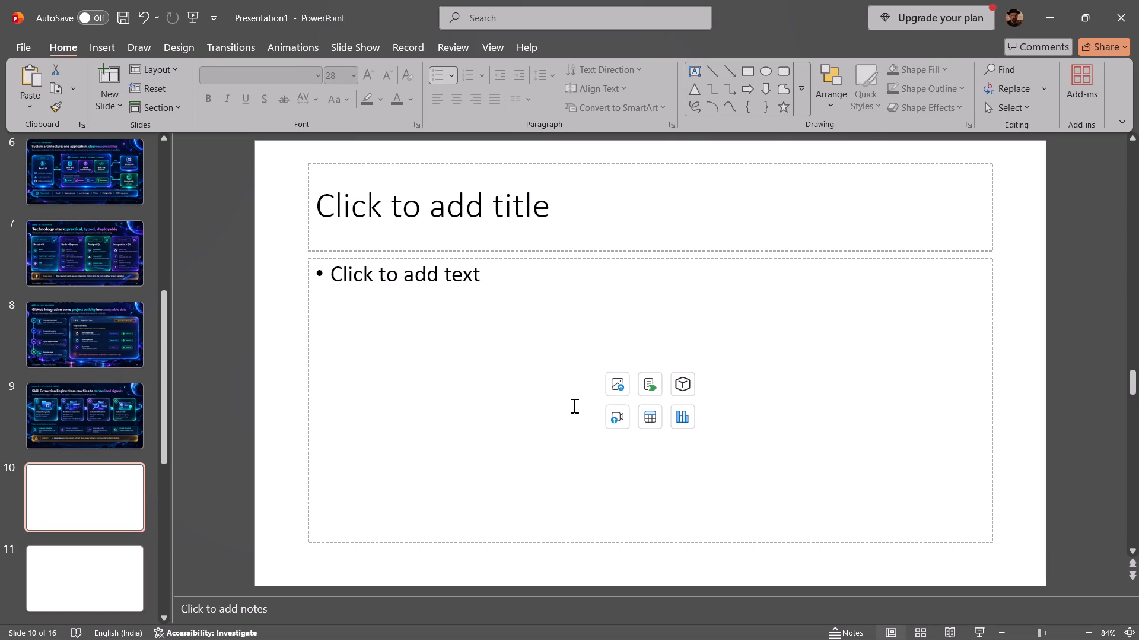
left_click(616, 383)
left_click(653, 403)
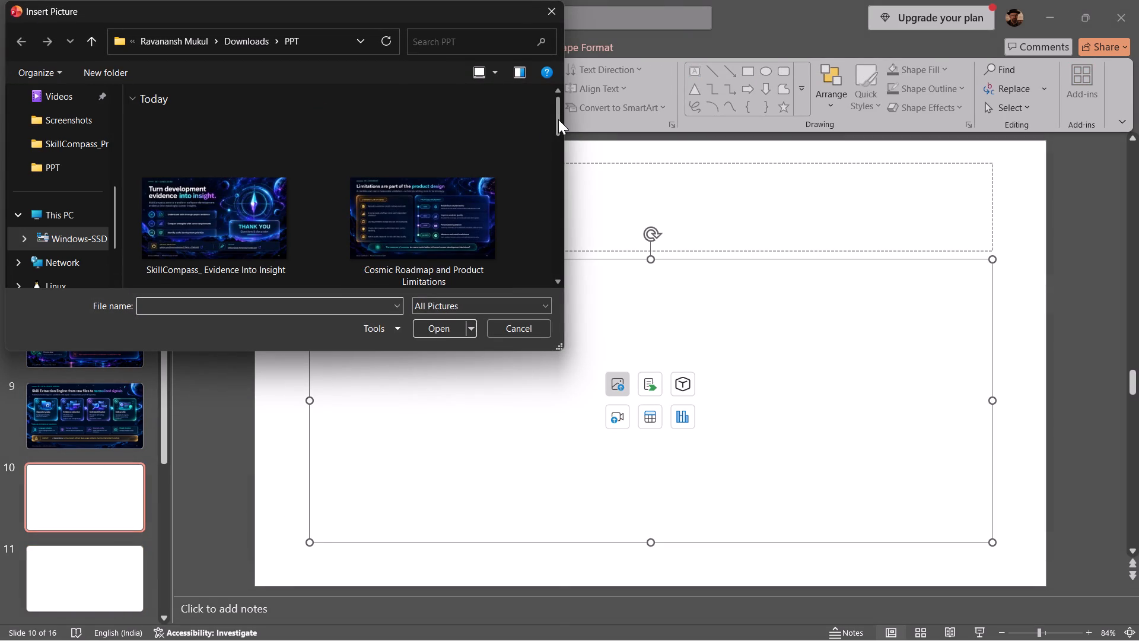
left_click_drag(558, 119, 562, 197)
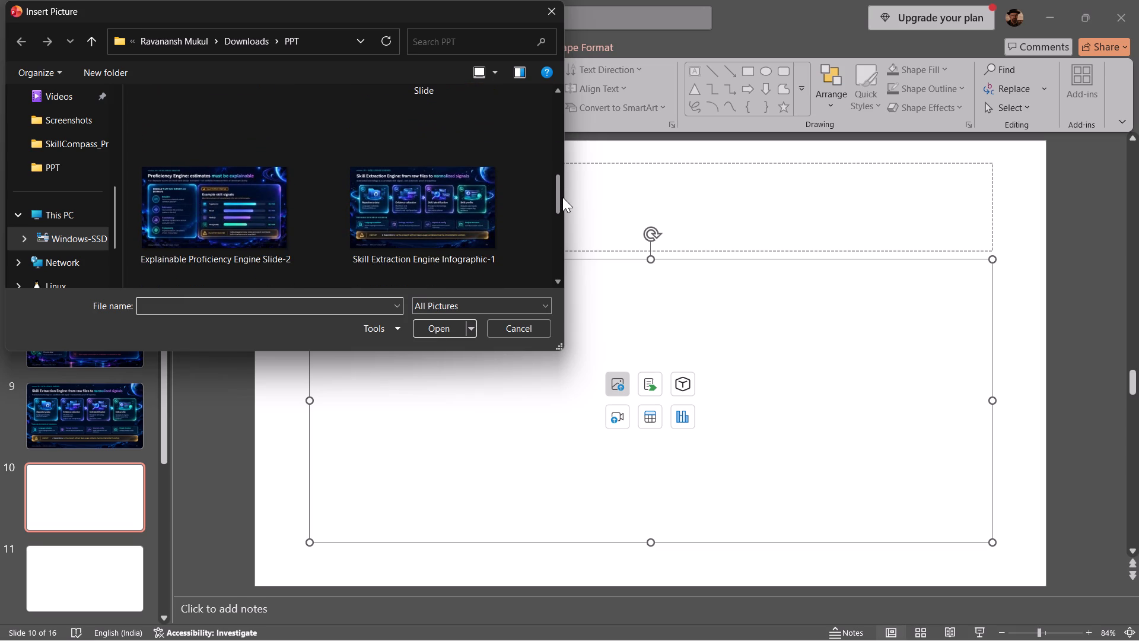
left_click_drag(562, 197, 562, 210)
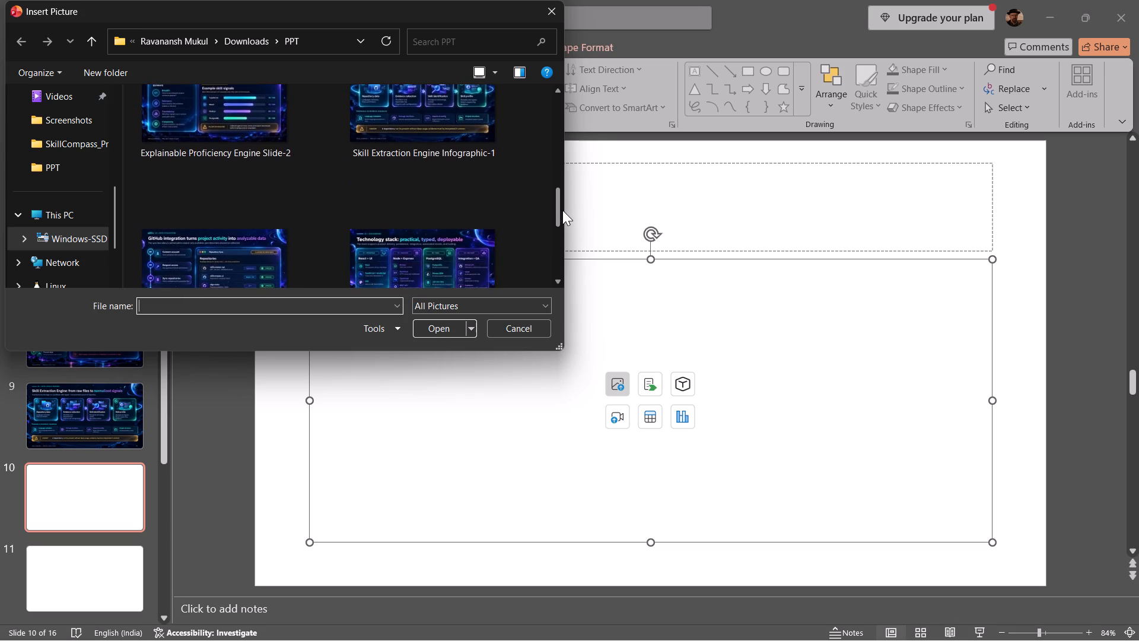
left_click_drag(562, 210, 562, 239)
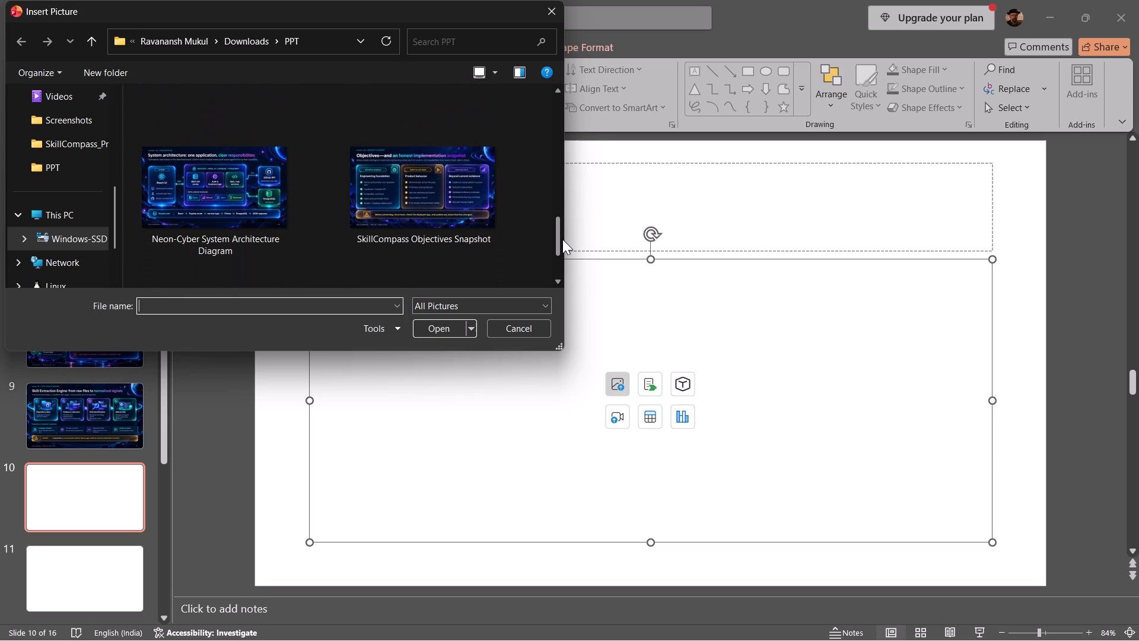
left_click_drag(562, 239, 560, 211)
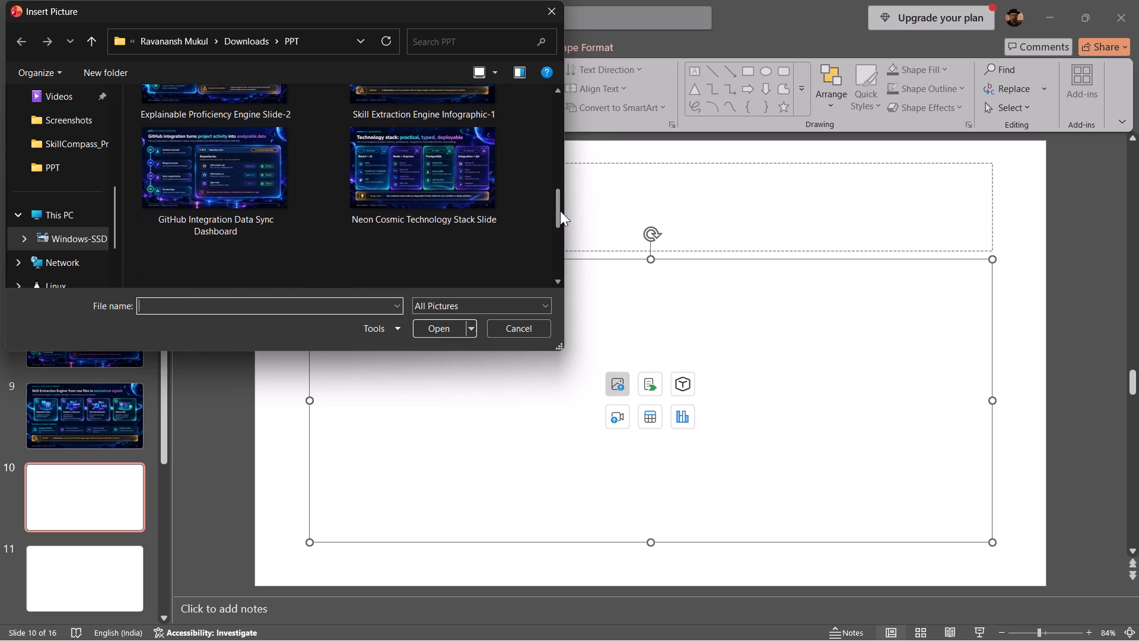
left_click_drag(560, 211, 559, 220)
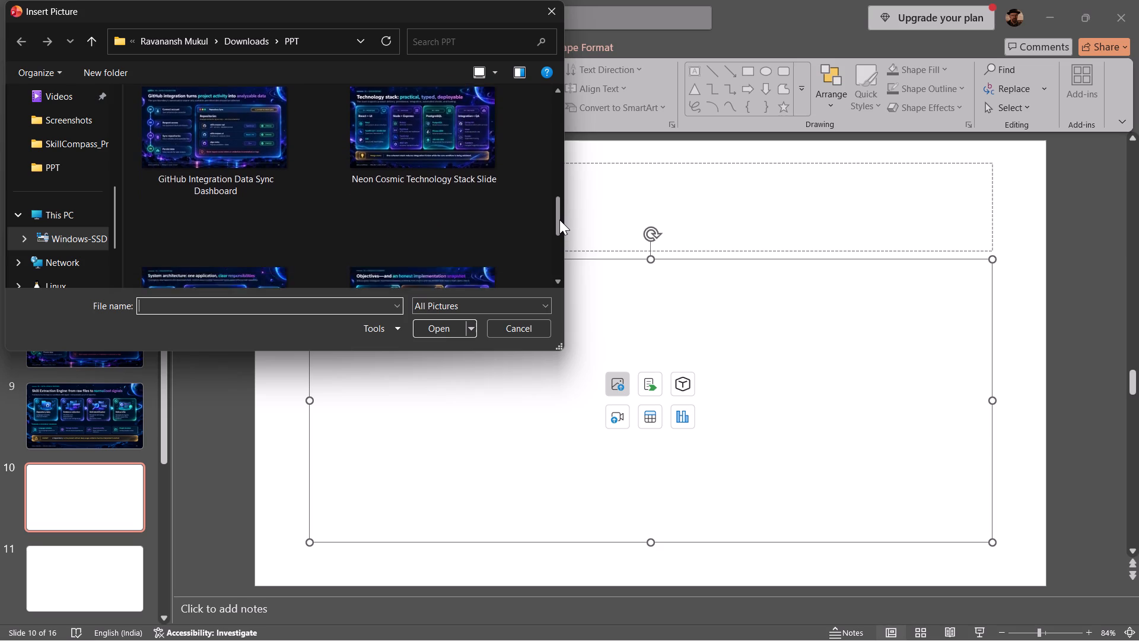
left_click_drag(559, 220, 558, 203)
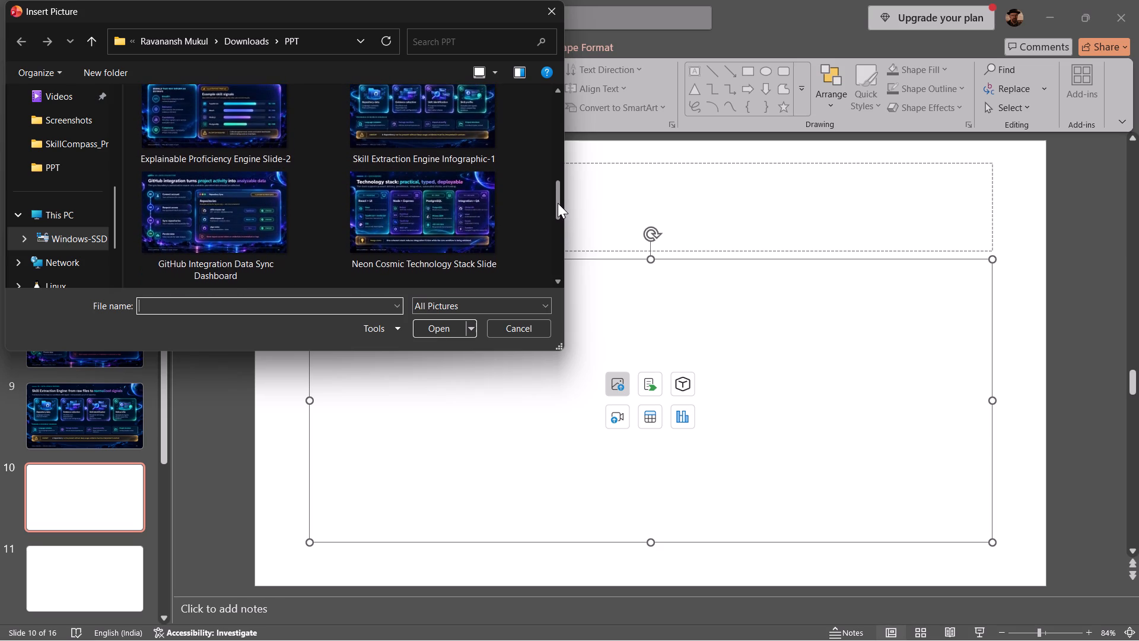
left_click_drag(558, 203, 558, 202)
double_click(225, 113)
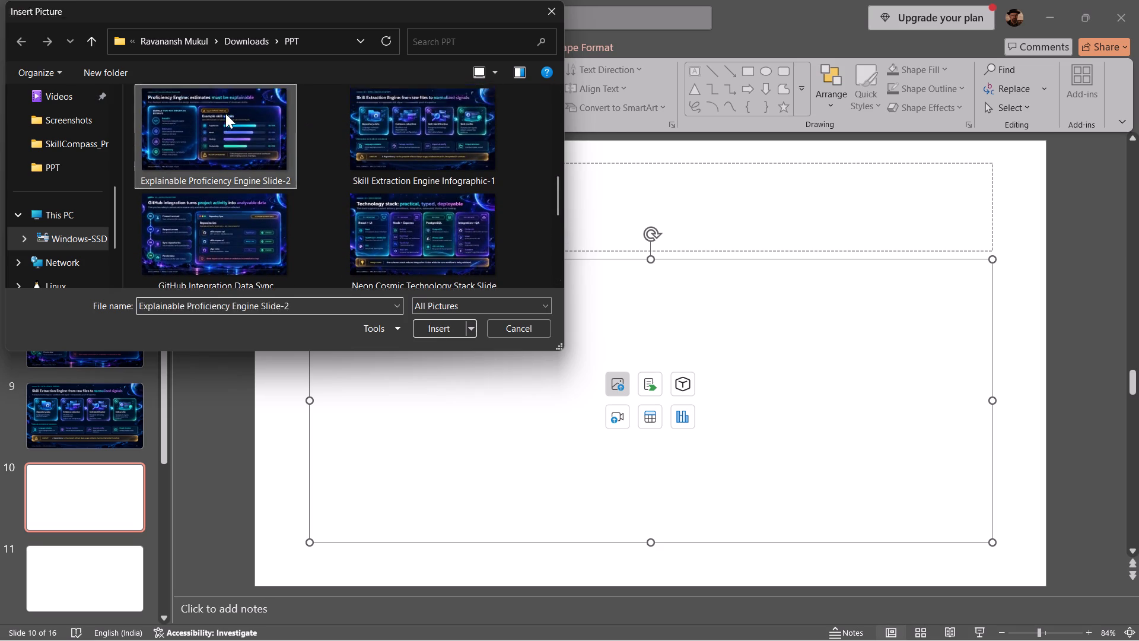
Align the proficiency engine picture with slide 10's upper-left corner and enlarge it to fill the slide, 7.5" high by 13.33" wide.
left_click_drag(555, 329, 418, 221)
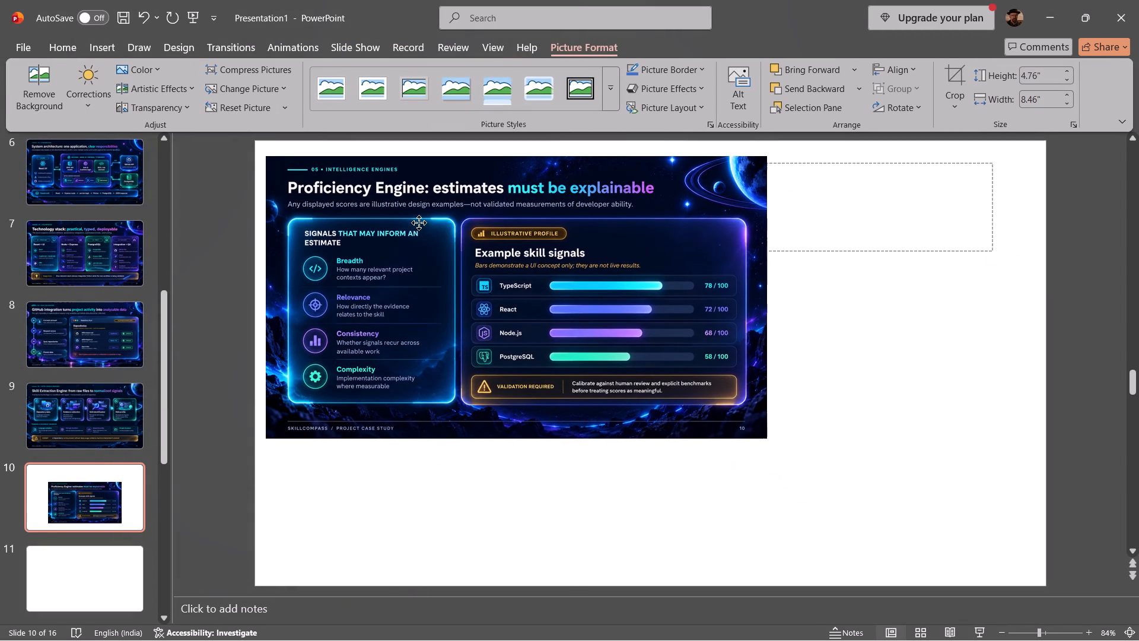
left_click_drag(418, 221, 407, 211)
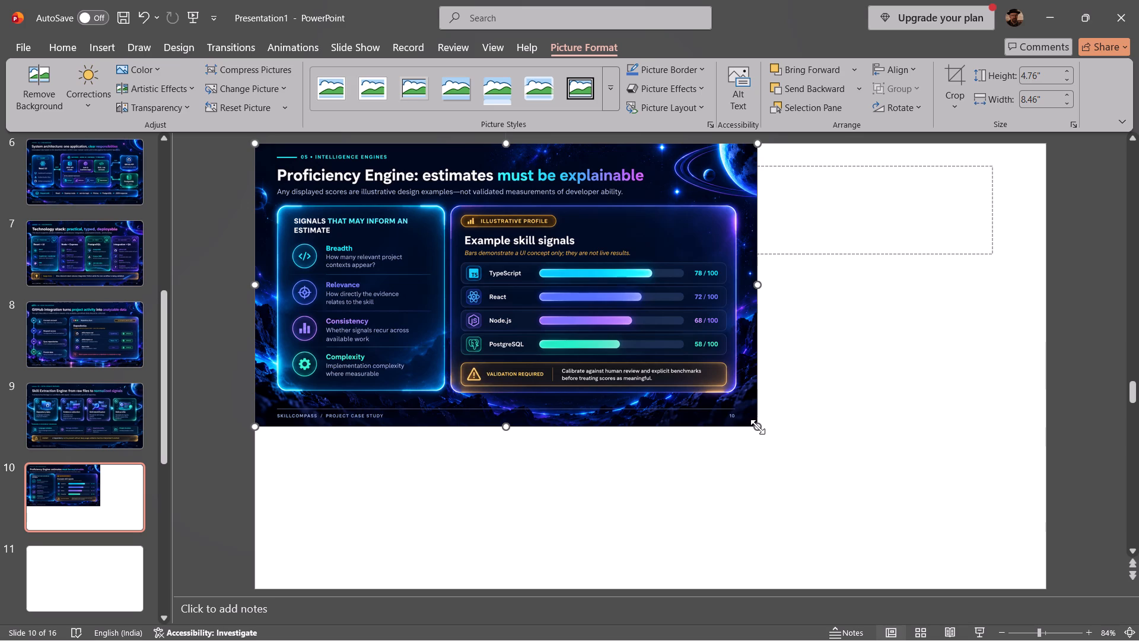
left_click_drag(758, 427, 1008, 575)
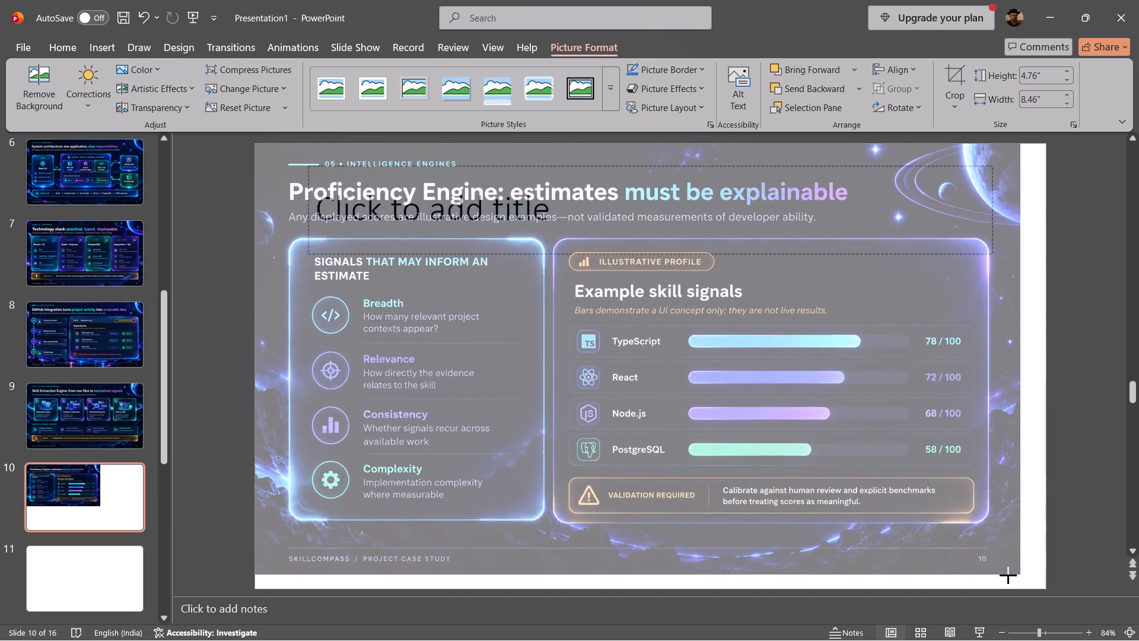
left_click_drag(1008, 575, 1019, 590)
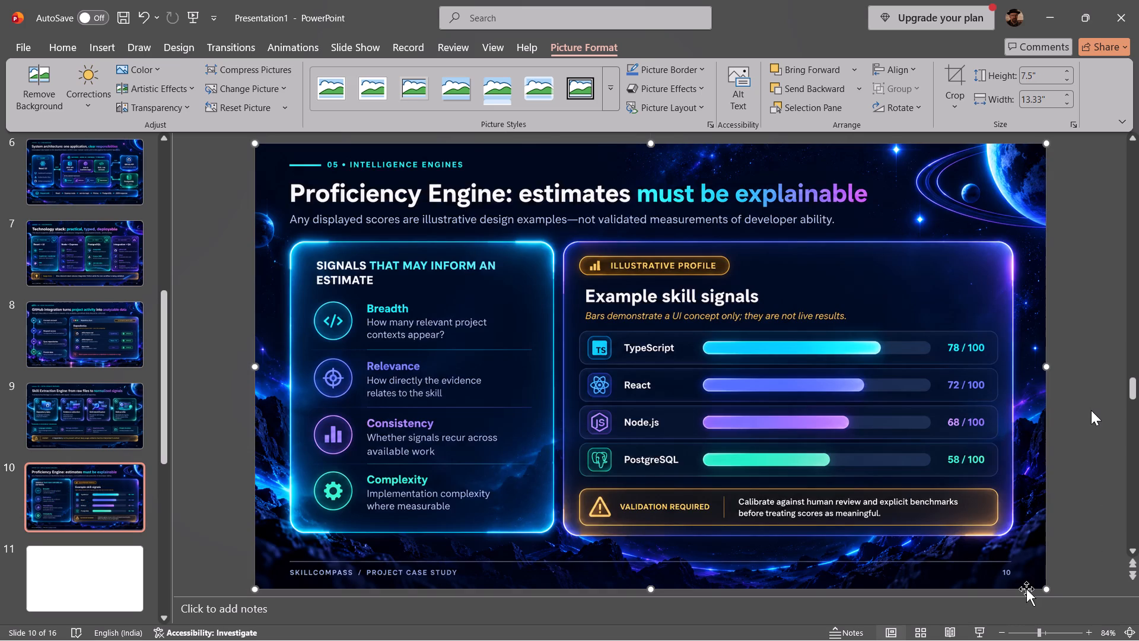
Insert the picture Futuristic Role Matching Intelligence Slide from the PPT folder into slide 11's content placeholder.
left_click(84, 570)
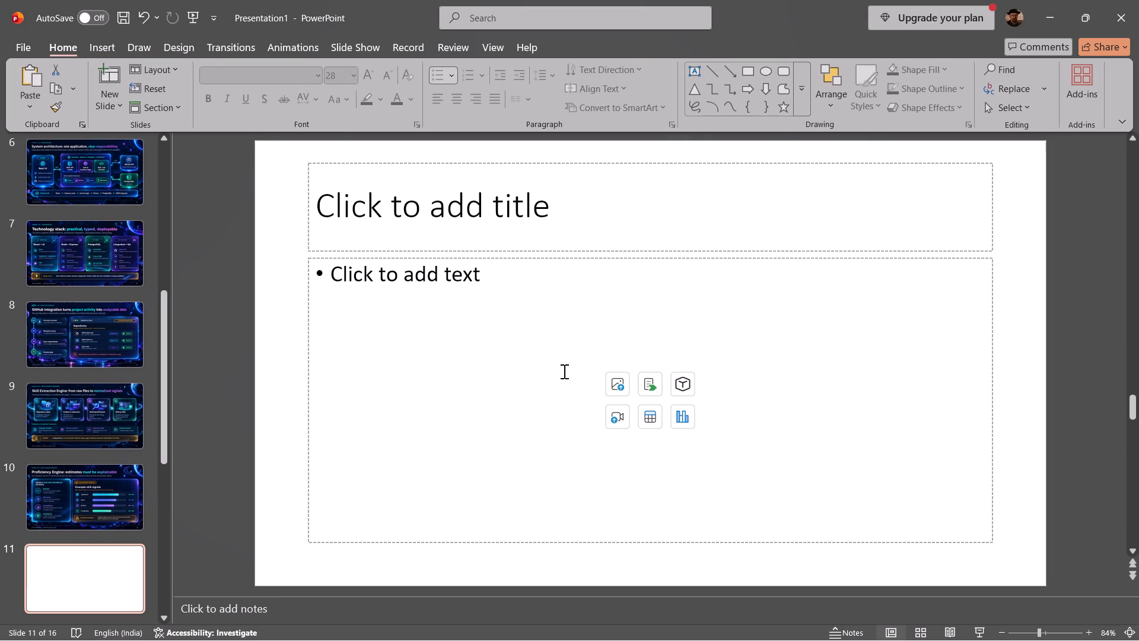
left_click(616, 389)
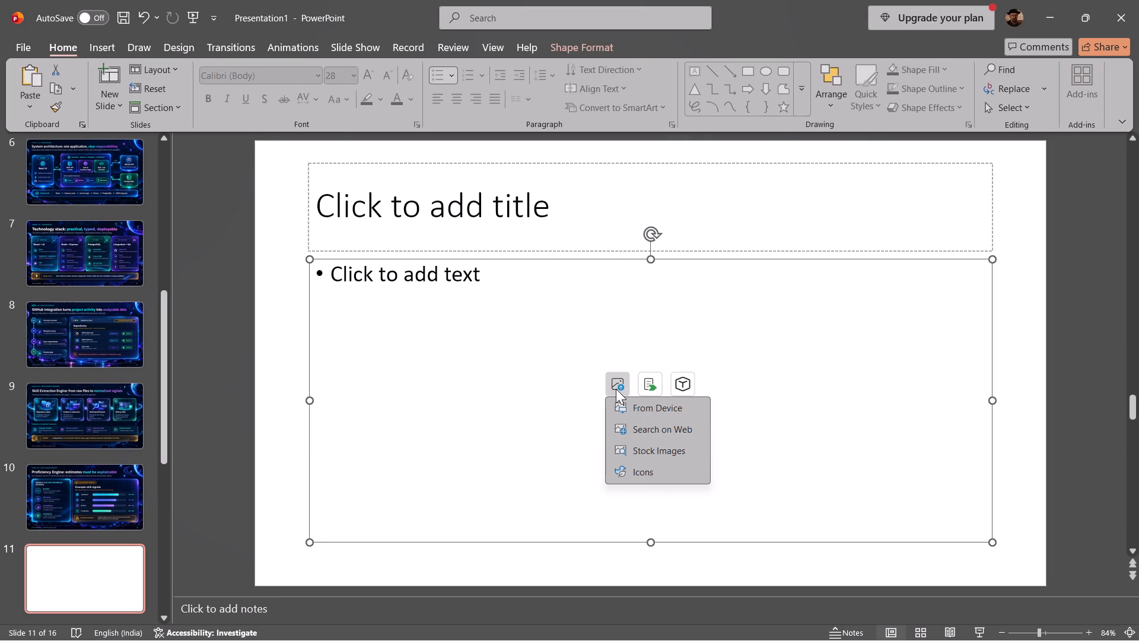
left_click(638, 404)
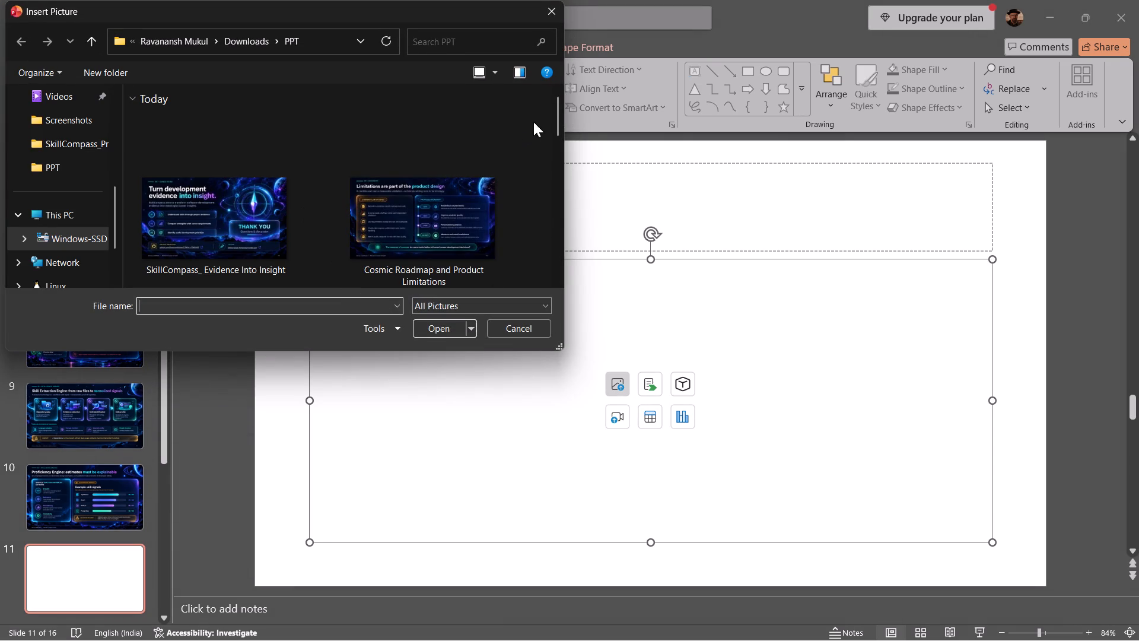
left_click_drag(558, 122, 558, 135)
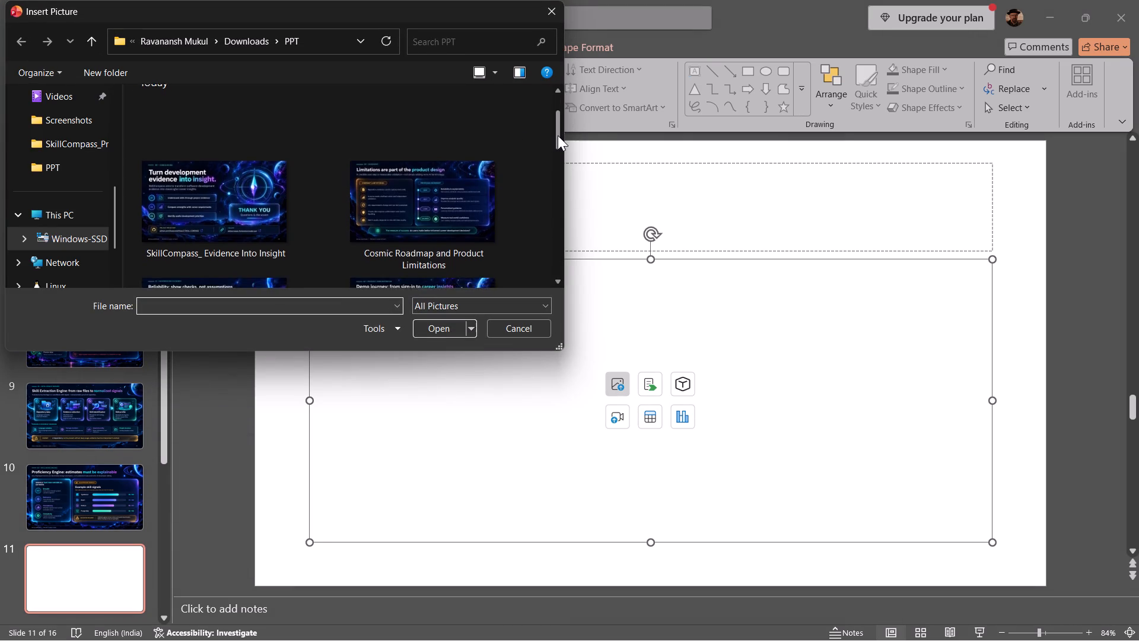
left_click_drag(558, 135, 561, 182)
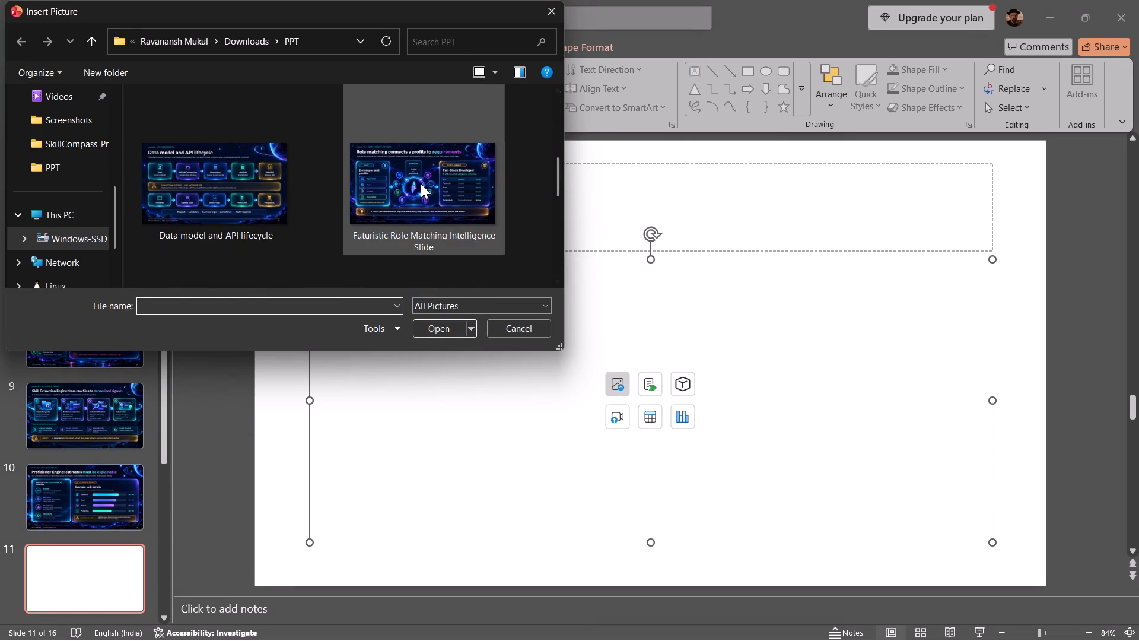
double_click(421, 183)
Align the role matching picture with slide 11's upper-left corner and enlarge it to fill the slide, 7.5" high by 13.33" wide.
left_click_drag(575, 357, 462, 287)
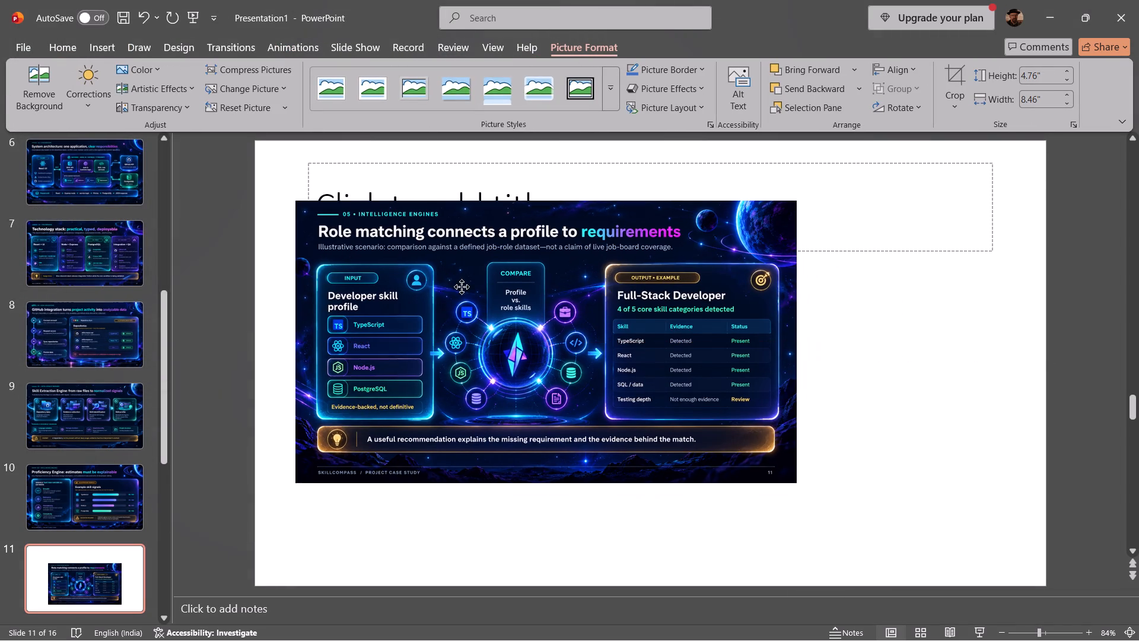
left_click_drag(462, 287, 430, 238)
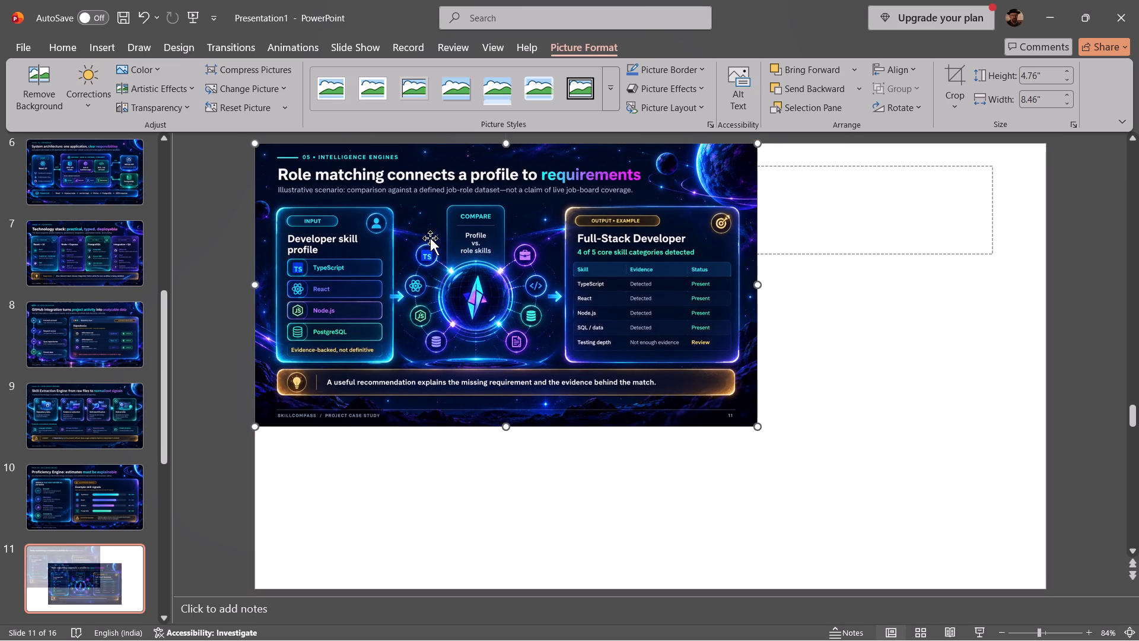
left_click_drag(760, 429, 788, 449)
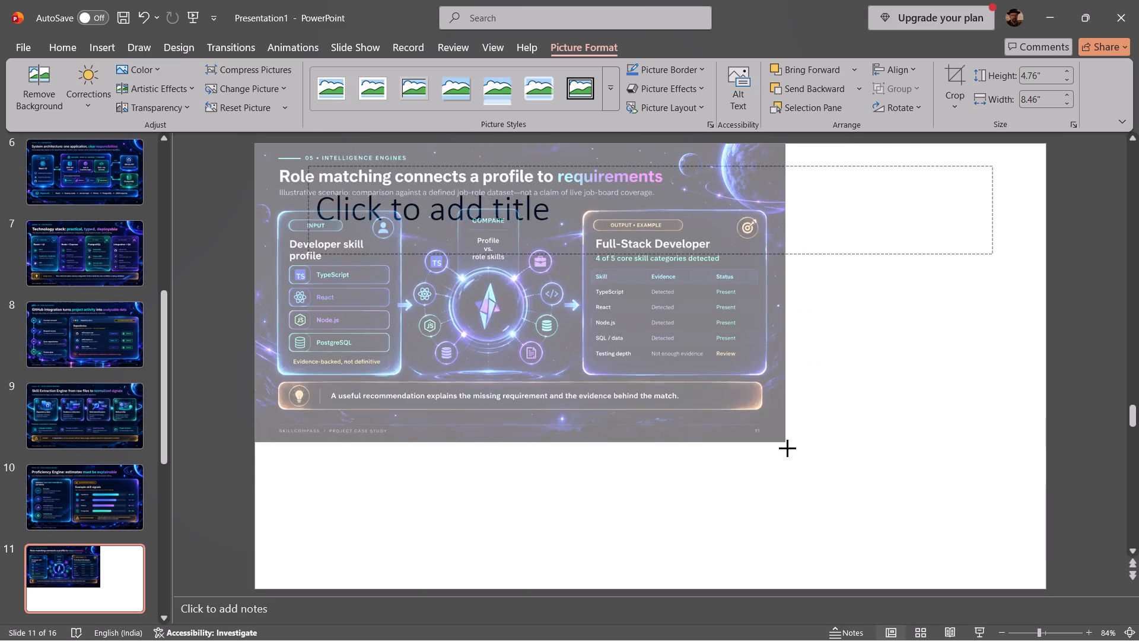
left_click_drag(788, 449, 1028, 548)
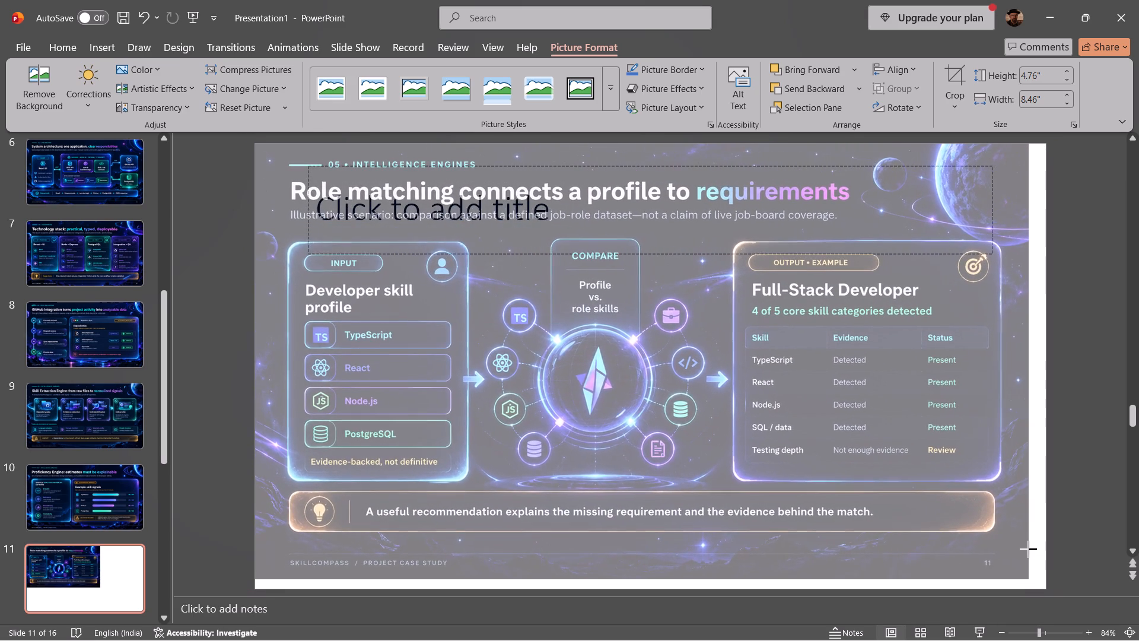
left_click_drag(1028, 548, 1039, 570)
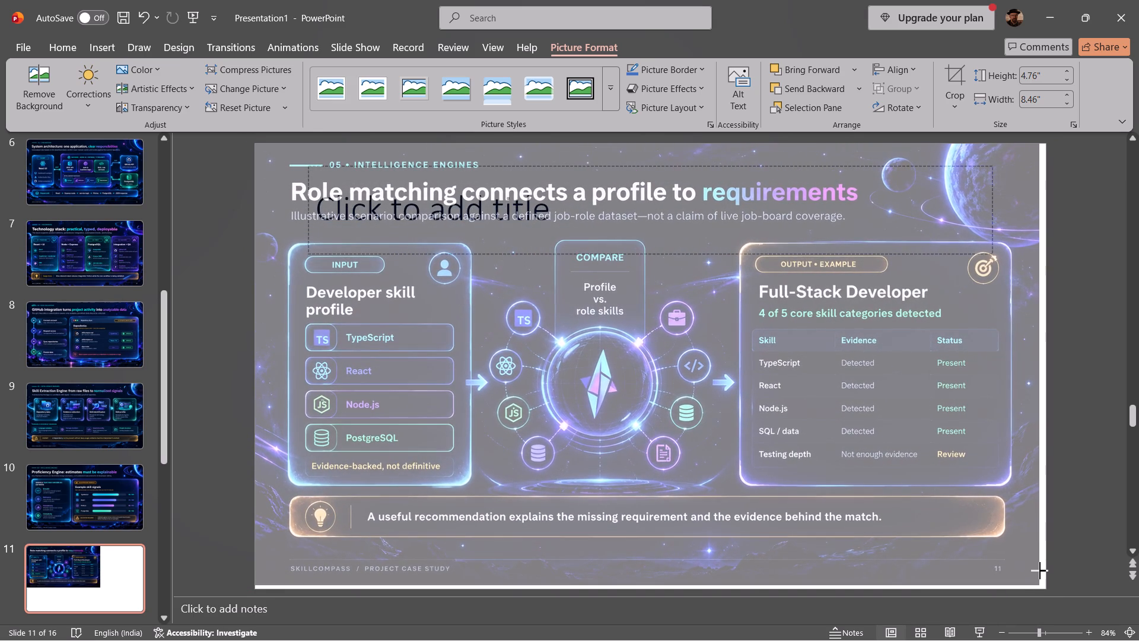
left_click_drag(1039, 570, 1048, 552)
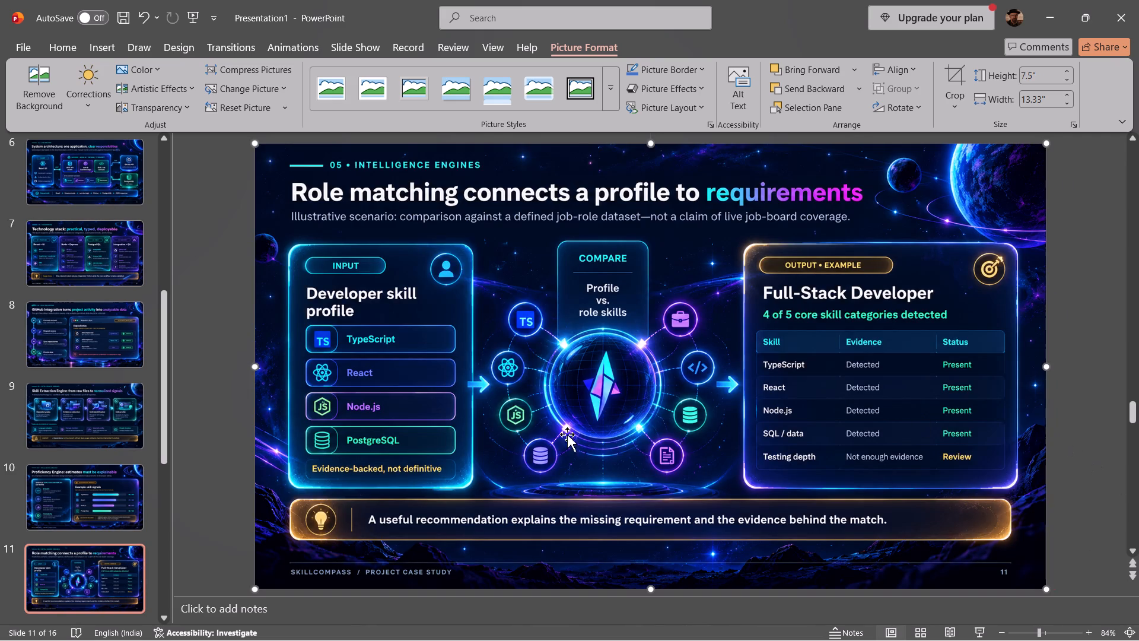
Insert the picture Data model and API lifecycle from the PPT folder into slide 12's content placeholder.
scroll(152, 350, "down", 1)
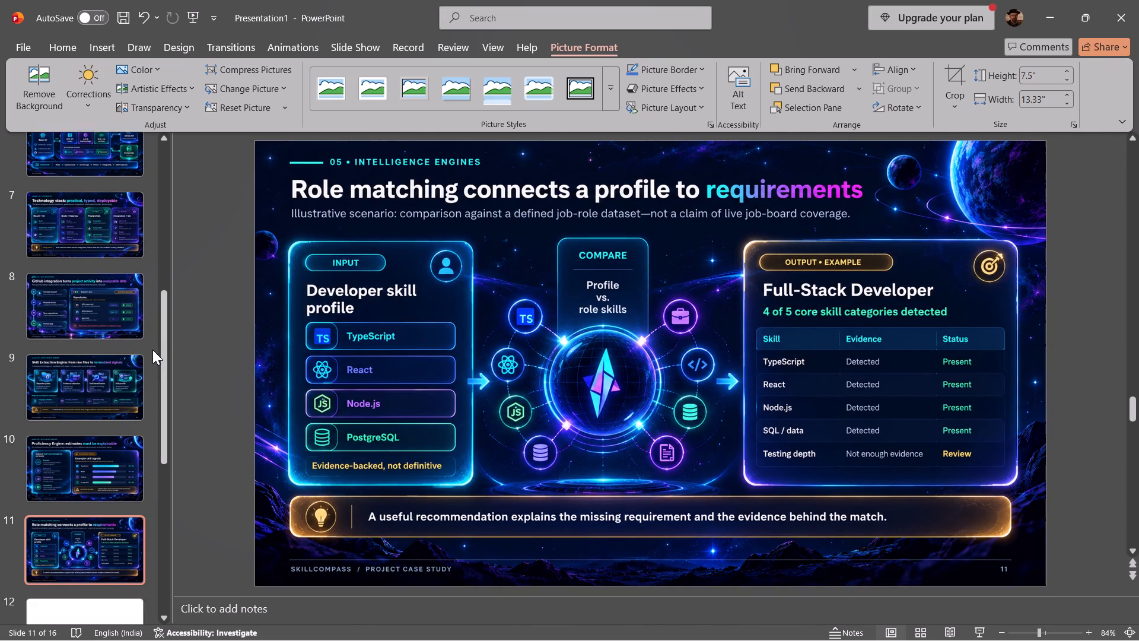
scroll(152, 350, "down", 1)
left_click(79, 290)
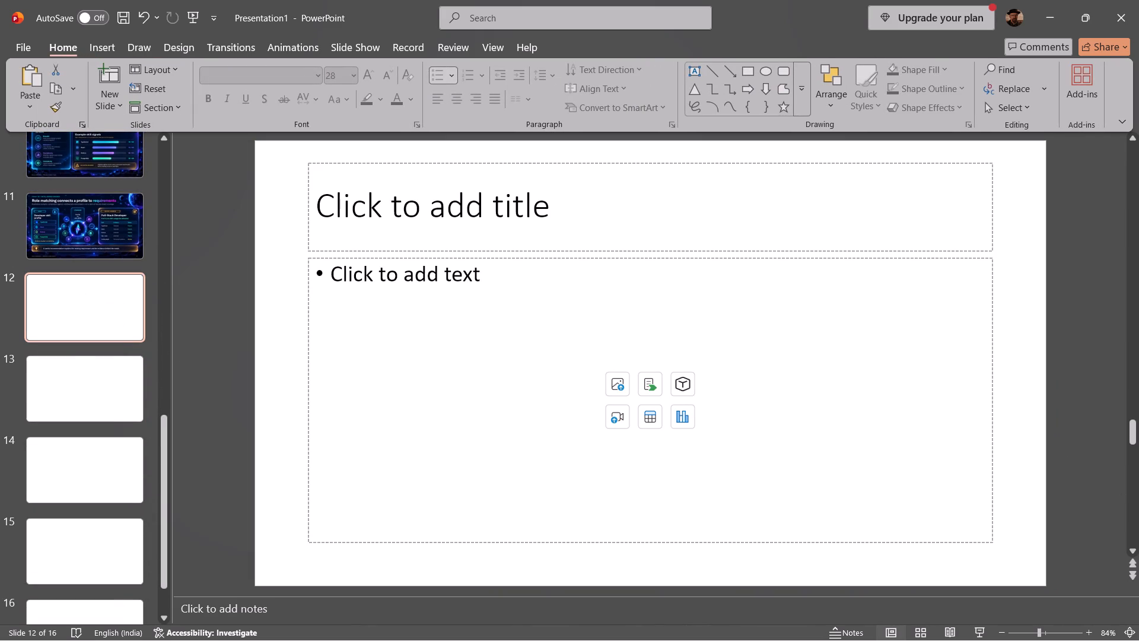
left_click(617, 385)
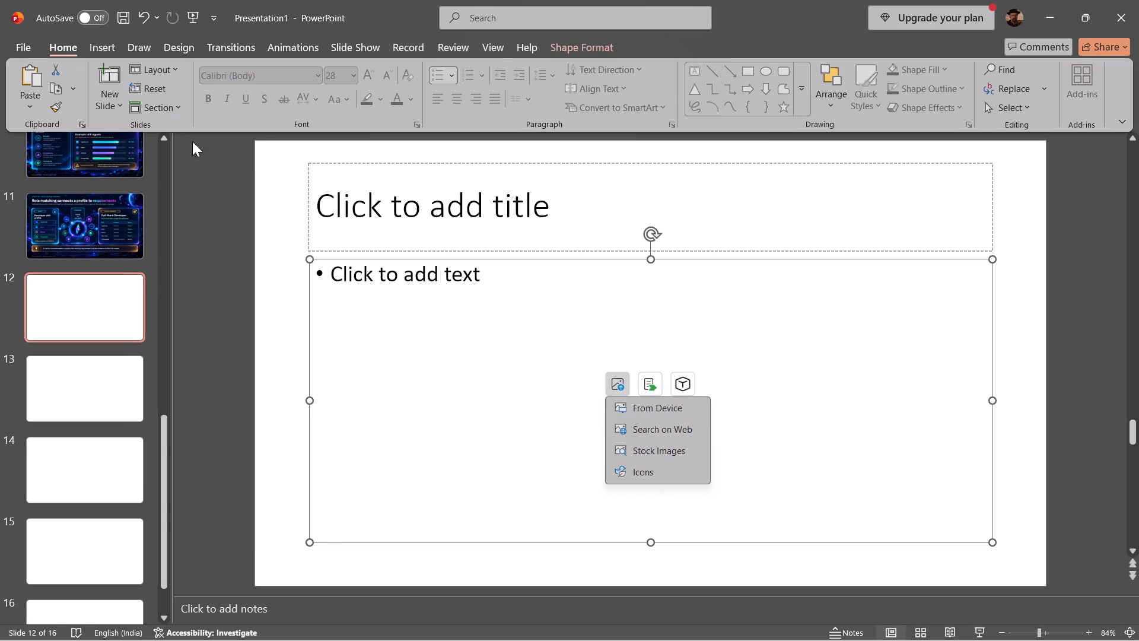
left_click(631, 399)
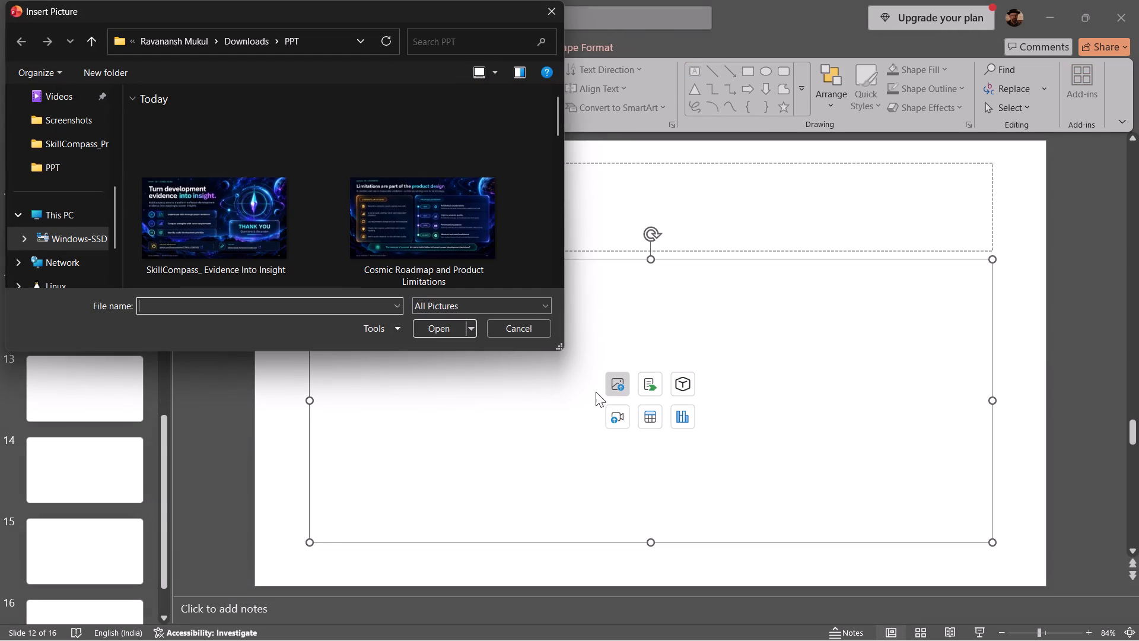
left_click_drag(558, 116, 558, 125)
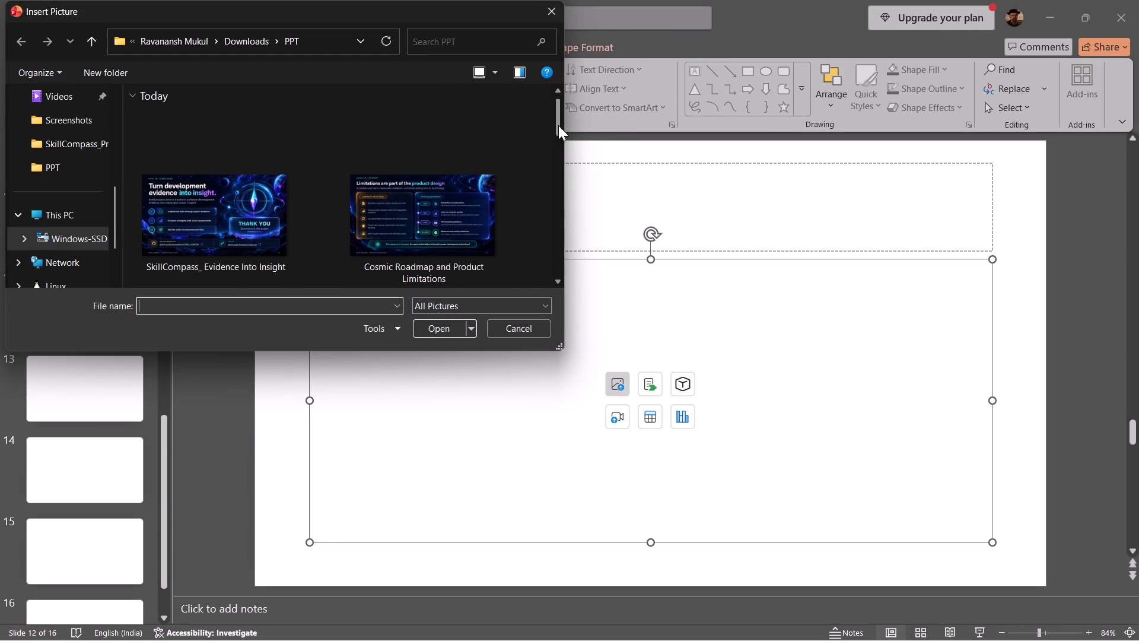
left_click_drag(558, 125, 553, 172)
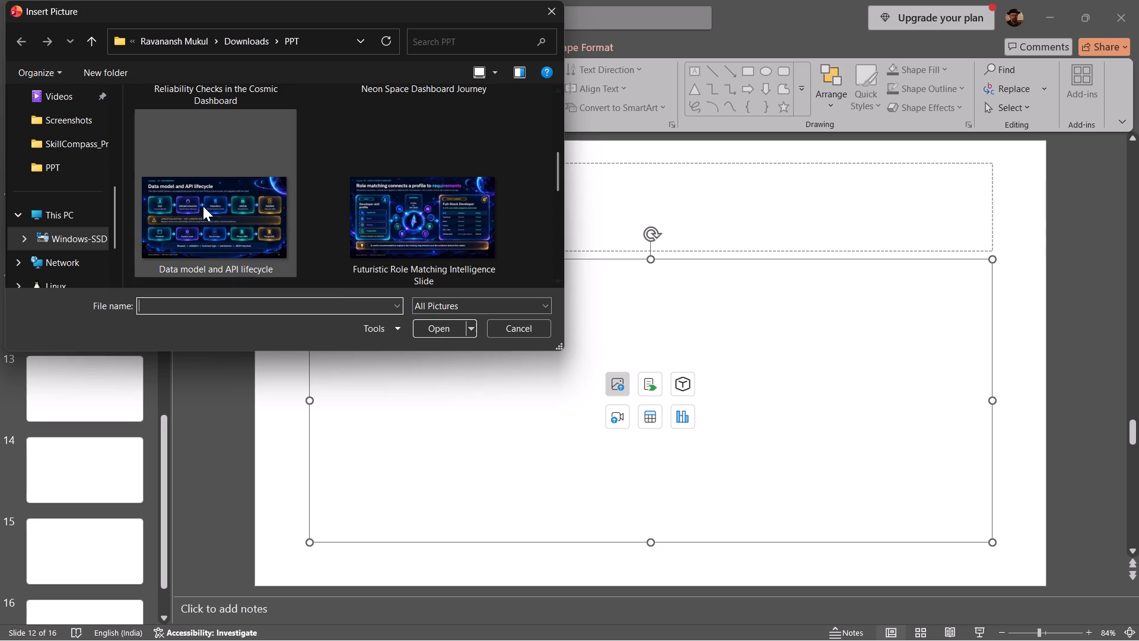
double_click(207, 212)
Align the data model picture with slide 12's upper-left corner and enlarge it to fill the slide, 7.5" high by 13.33" wide.
left_click_drag(620, 378, 499, 294)
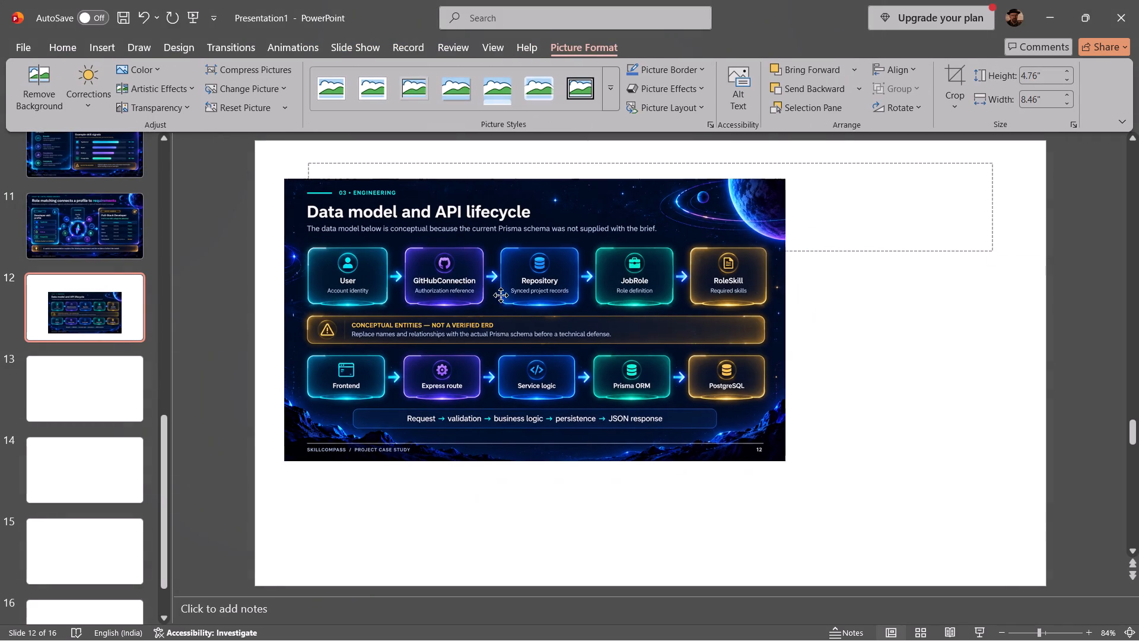
left_click_drag(499, 294, 473, 259)
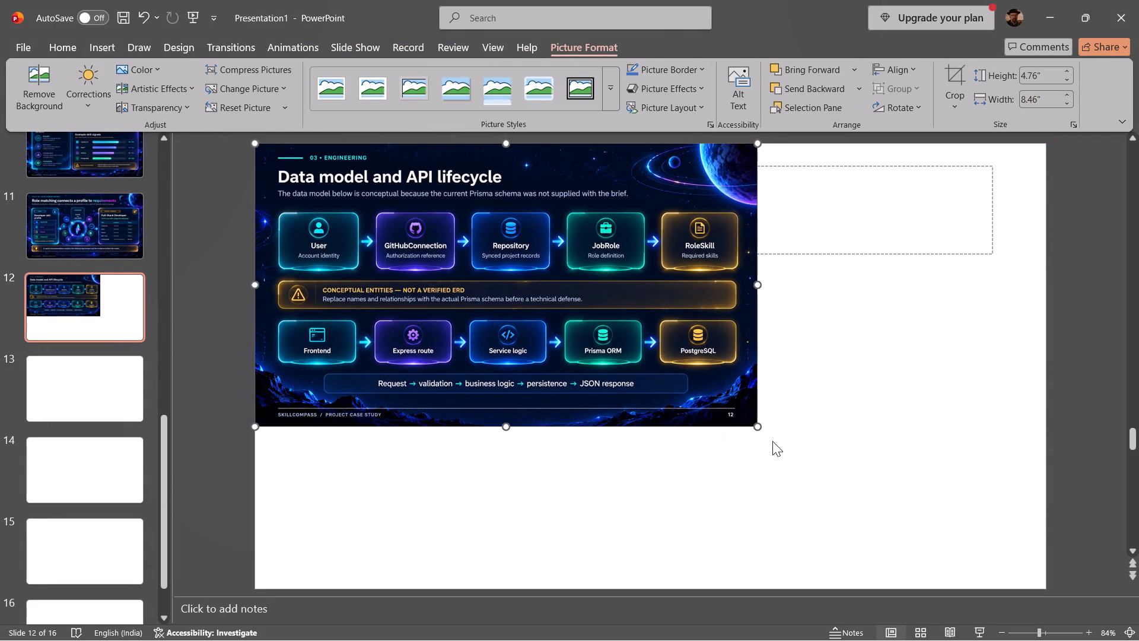
left_click_drag(756, 426, 1050, 585)
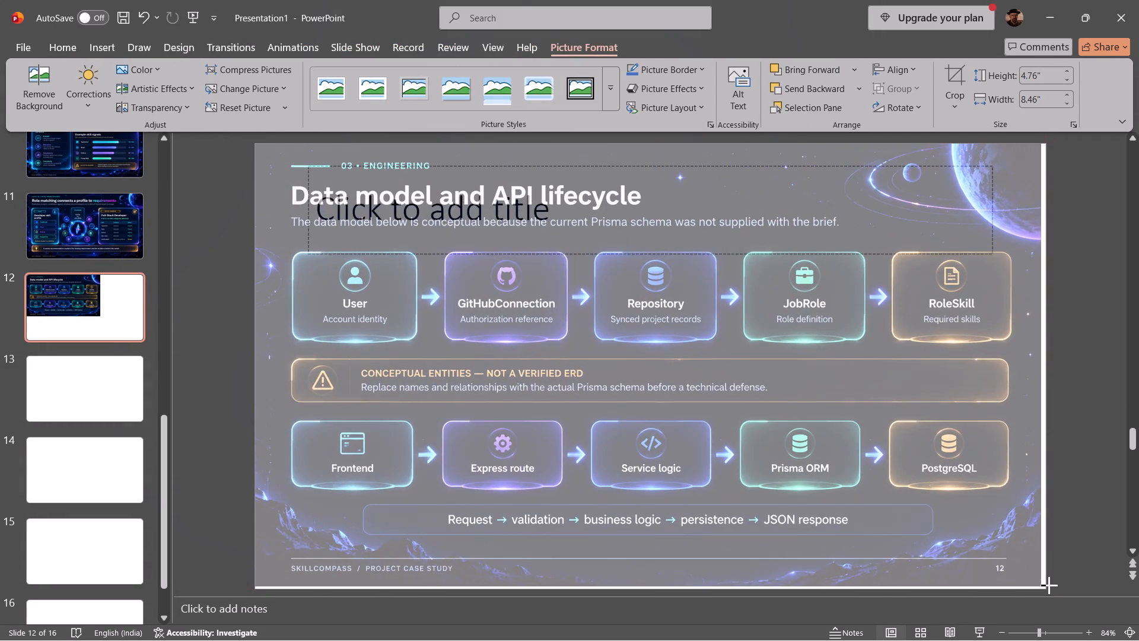
left_click_drag(1050, 585, 1048, 569)
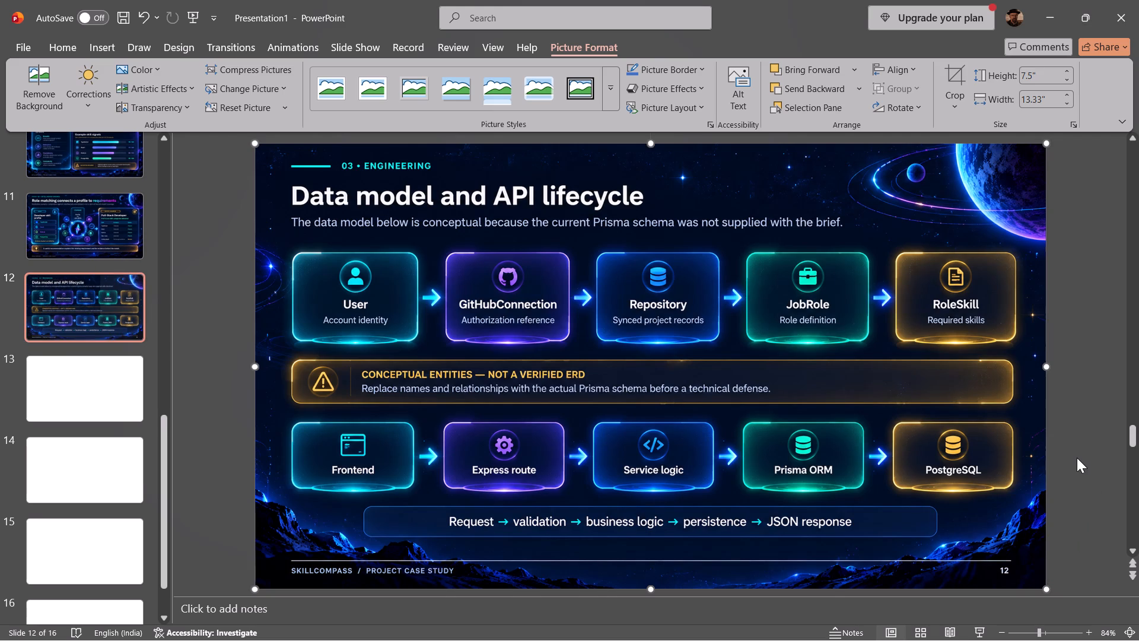
Insert the picture Neon Space Dashboard Journey from the PPT folder into slide 13's content placeholder.
scroll(1077, 458, "down", 1)
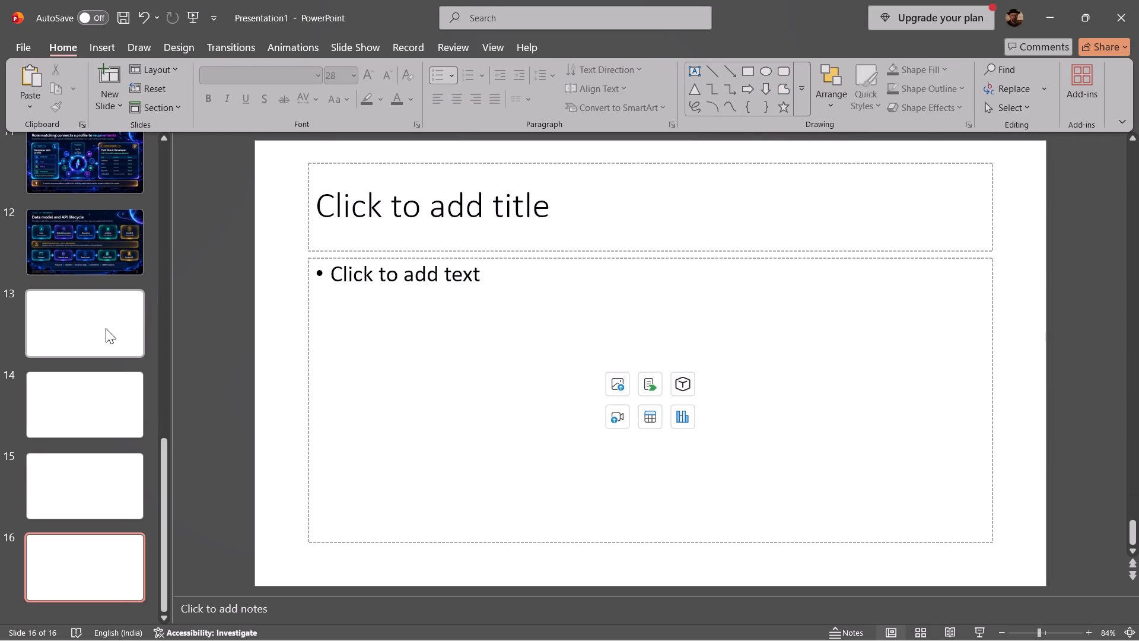
left_click(106, 328)
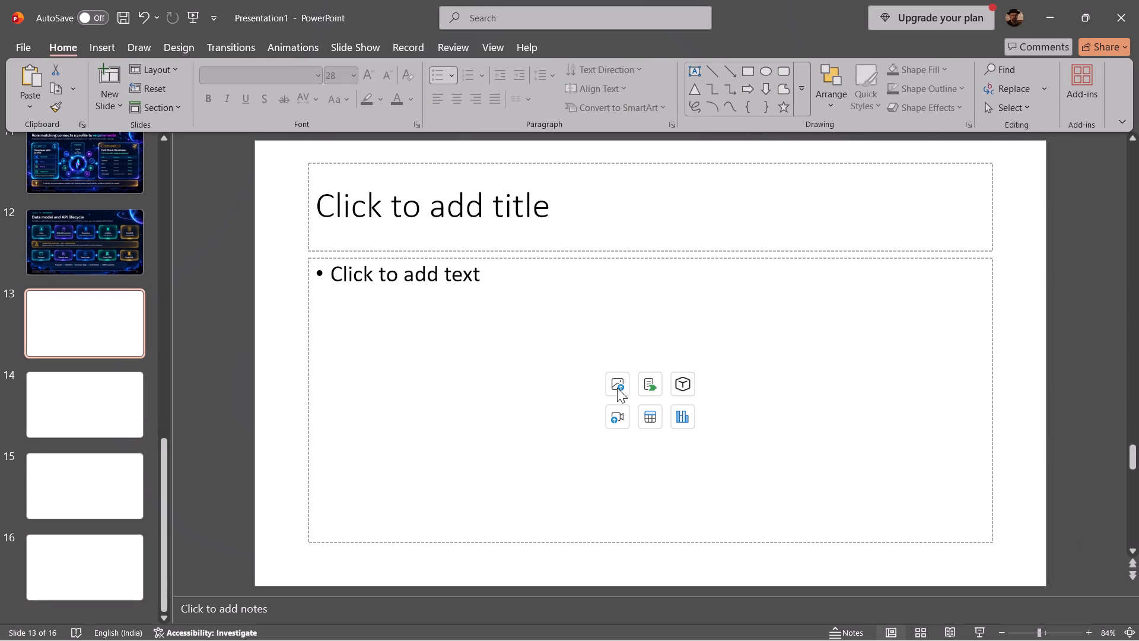
left_click(617, 385)
left_click(642, 405)
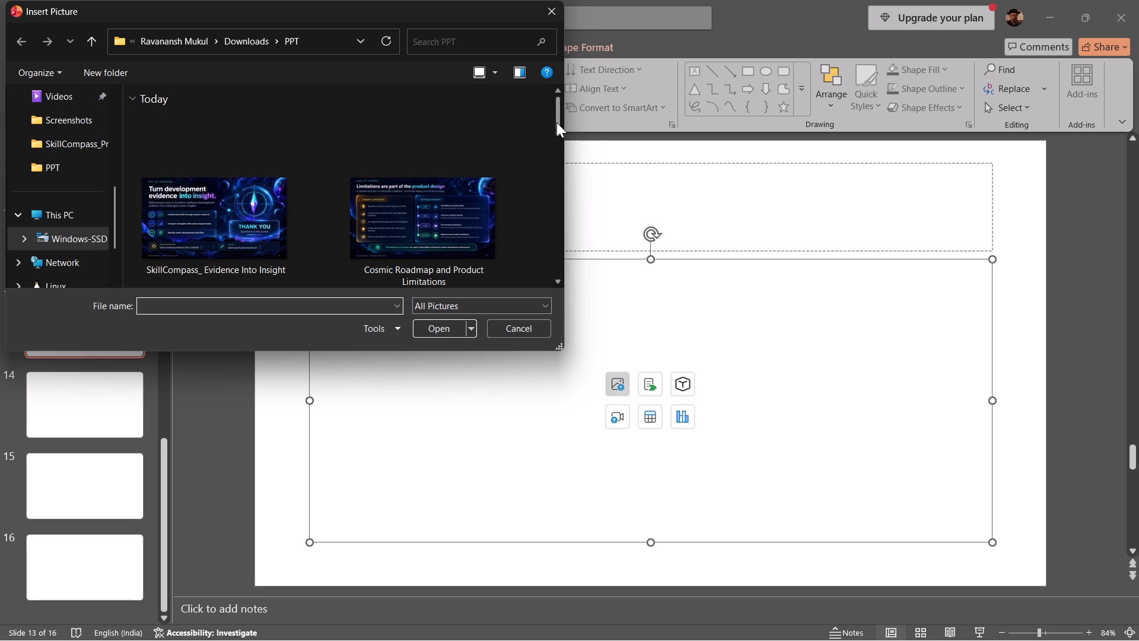
left_click_drag(556, 122, 558, 164)
double_click(415, 116)
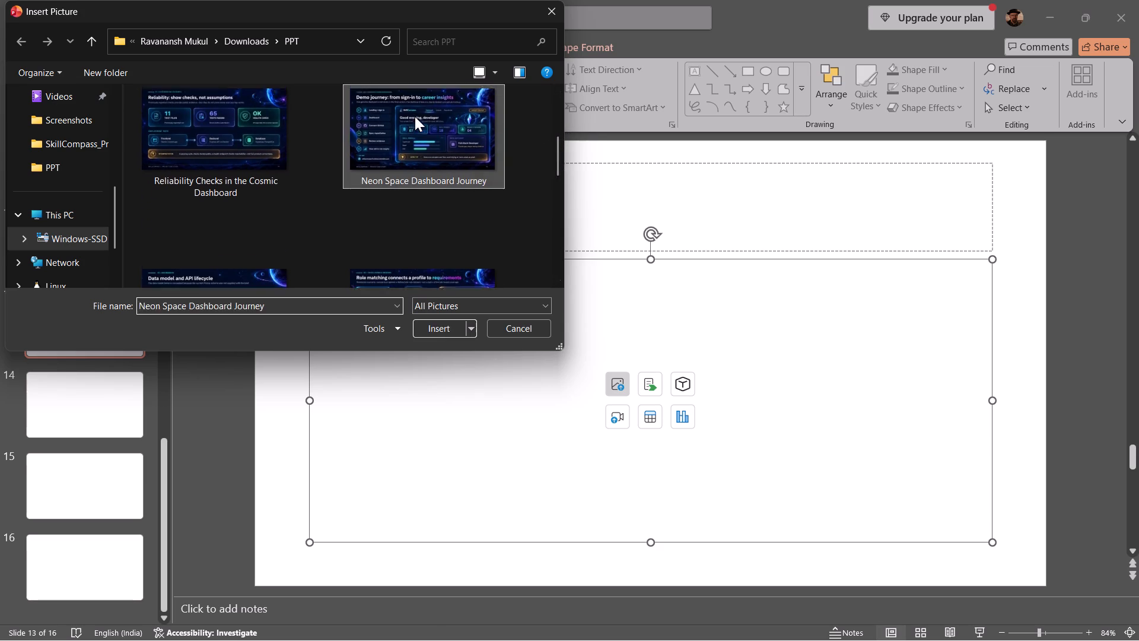
Align the demo journey picture with slide 13's upper-left corner and enlarge it to fill the slide, about 7.5" high by 13.34" wide.
left_click_drag(640, 379, 497, 262)
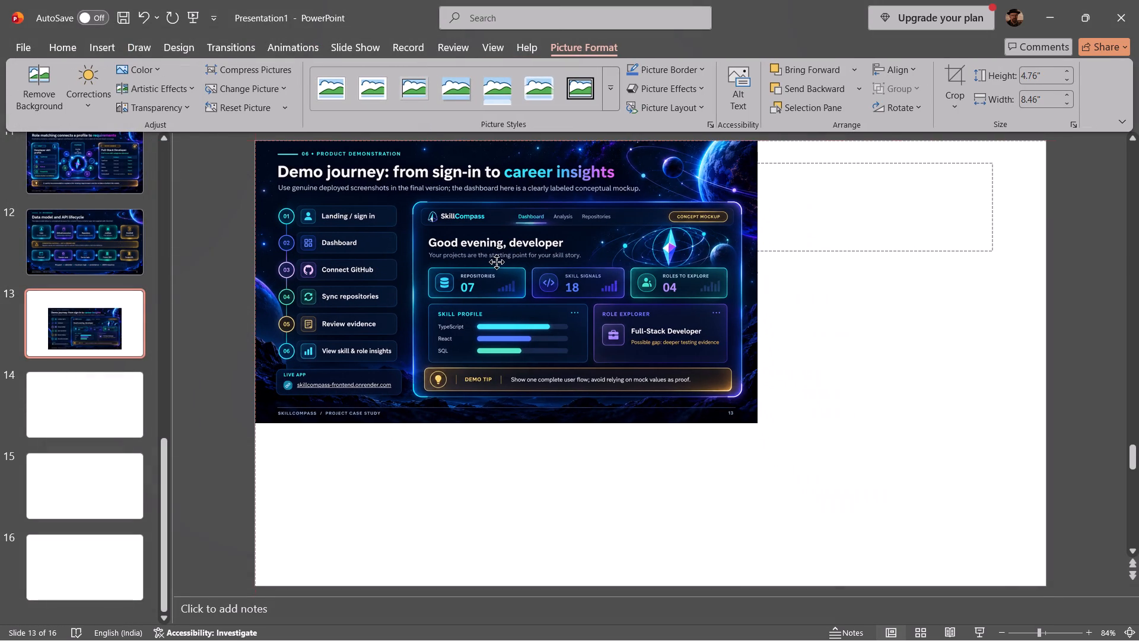
left_click_drag(497, 262, 496, 261)
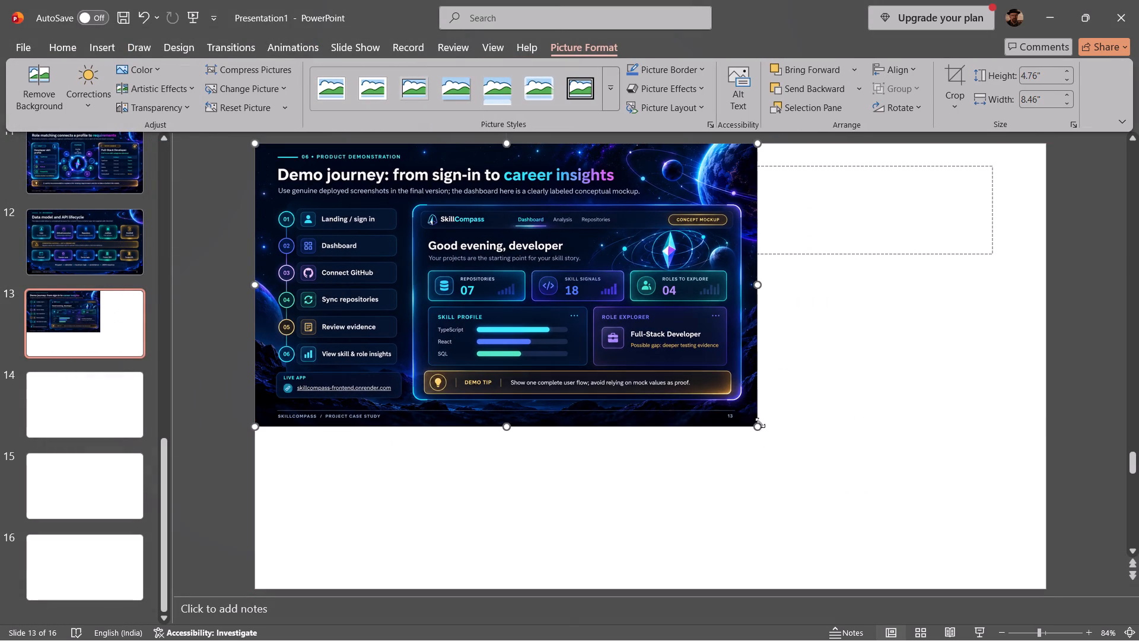
left_click_drag(758, 426, 1029, 576)
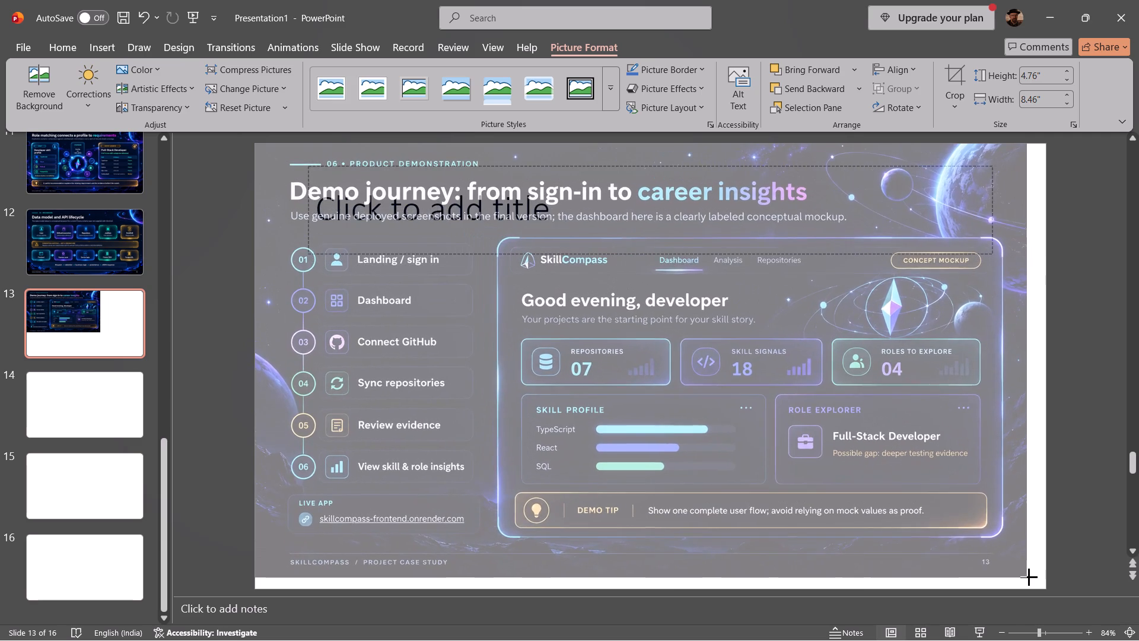
left_click_drag(1029, 576, 1039, 586)
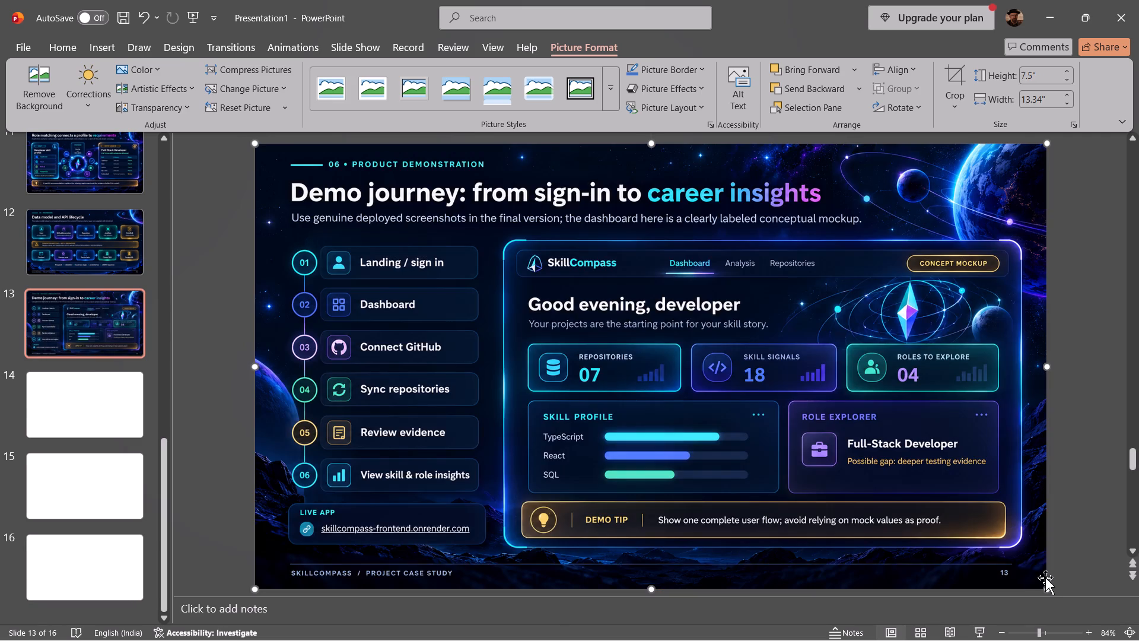
Insert the picture Reliability Checks in the Cosmic Dashboard from the PPT folder into slide 14's content placeholder.
left_click(84, 413)
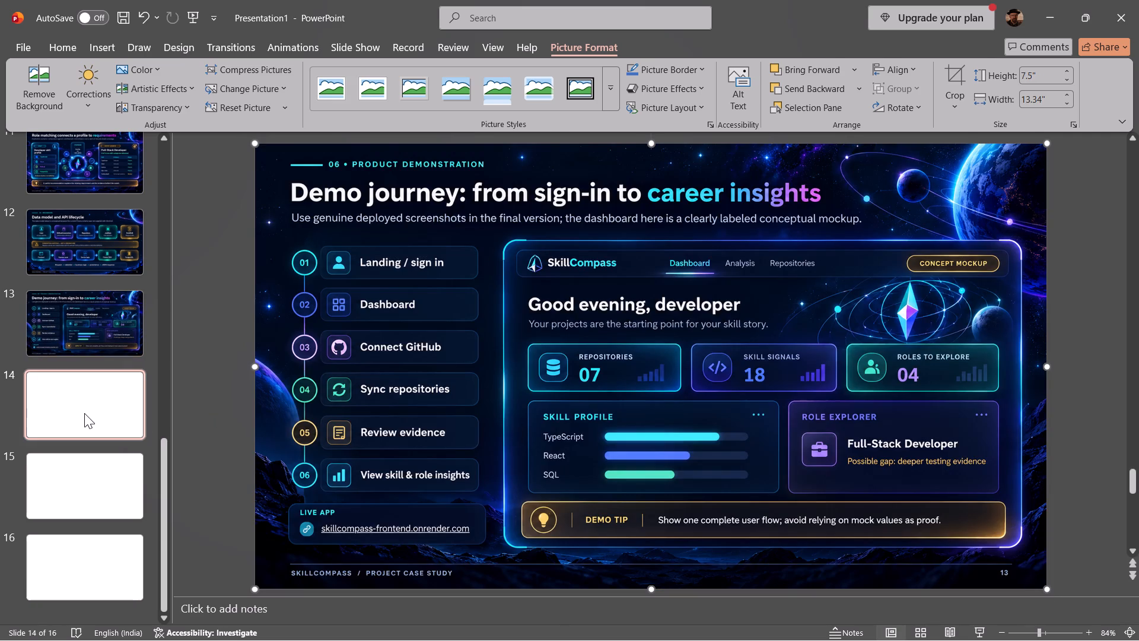
left_click(618, 382)
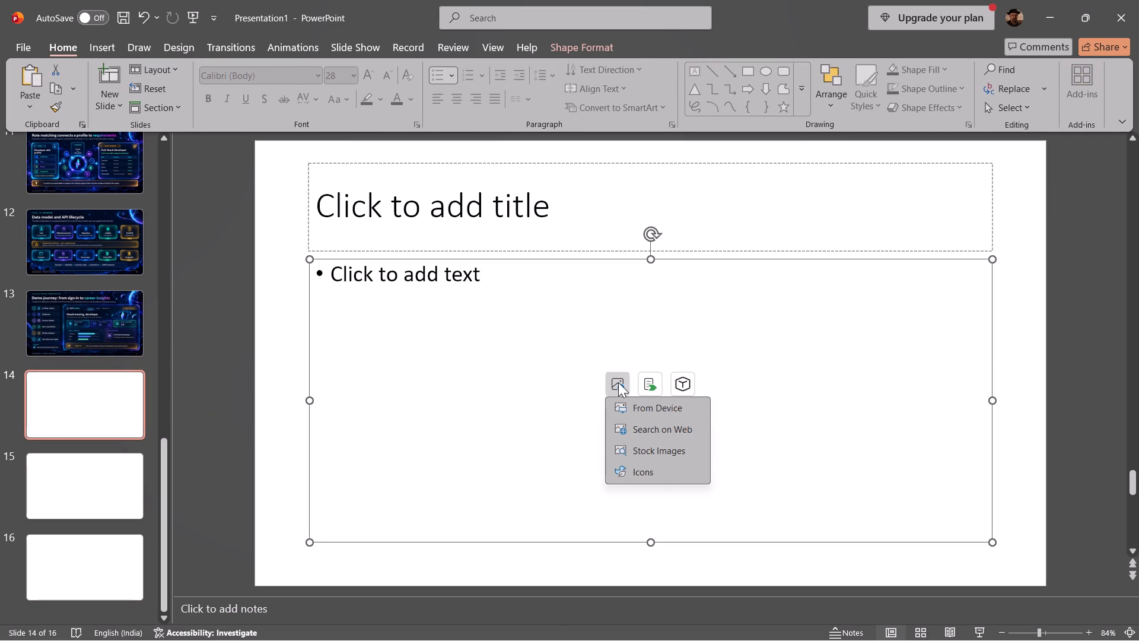
left_click(640, 403)
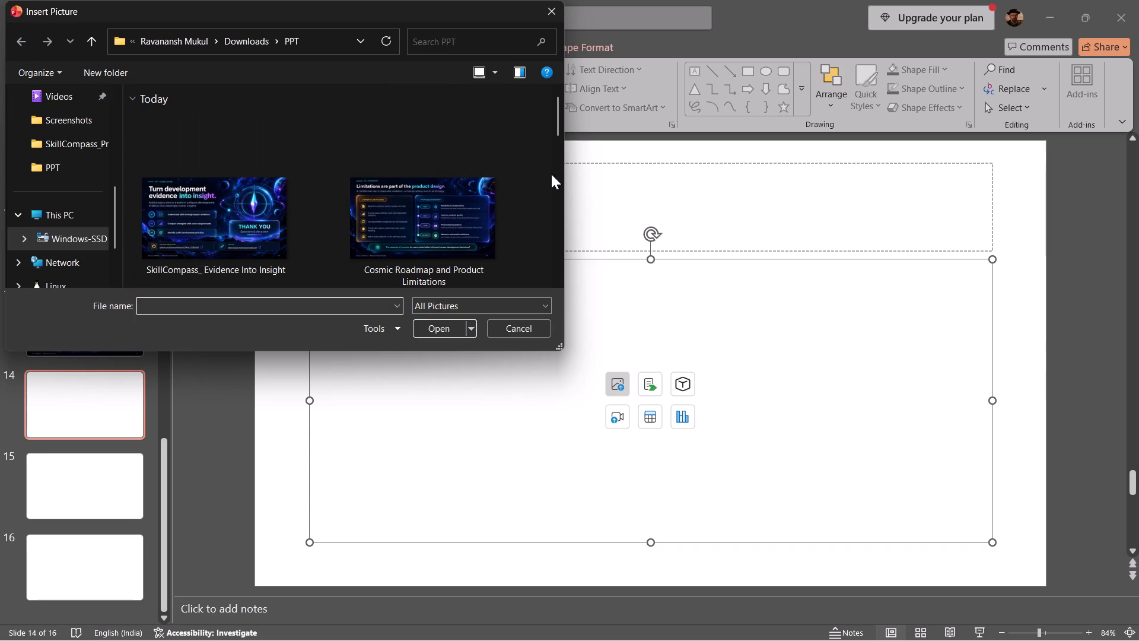
left_click_drag(556, 120, 557, 148)
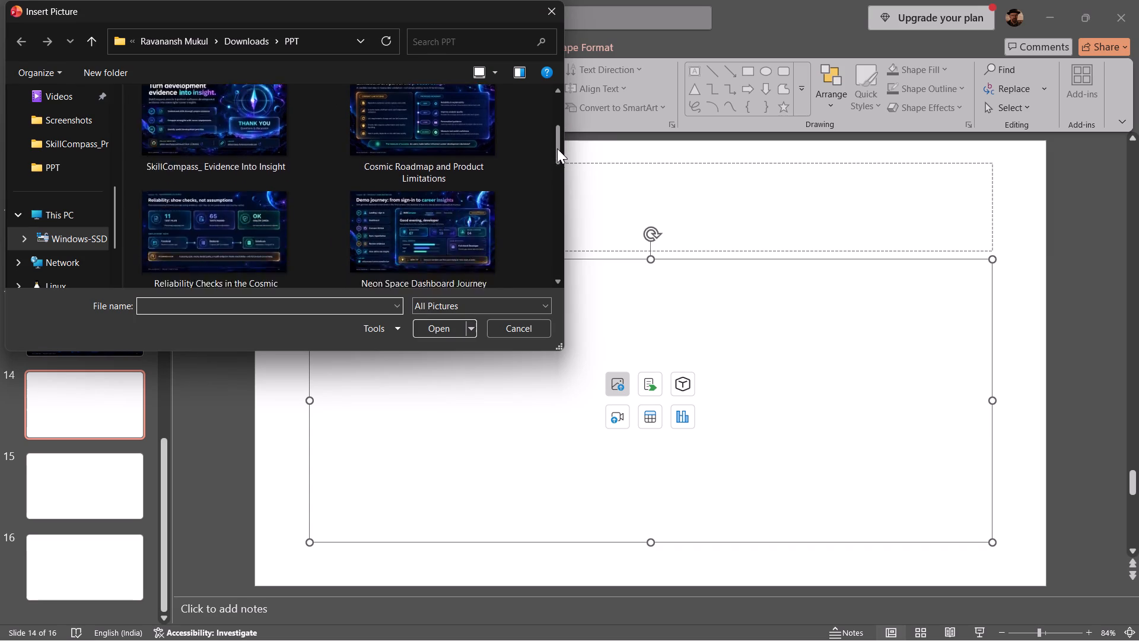
left_click_drag(557, 148, 559, 156)
double_click(211, 178)
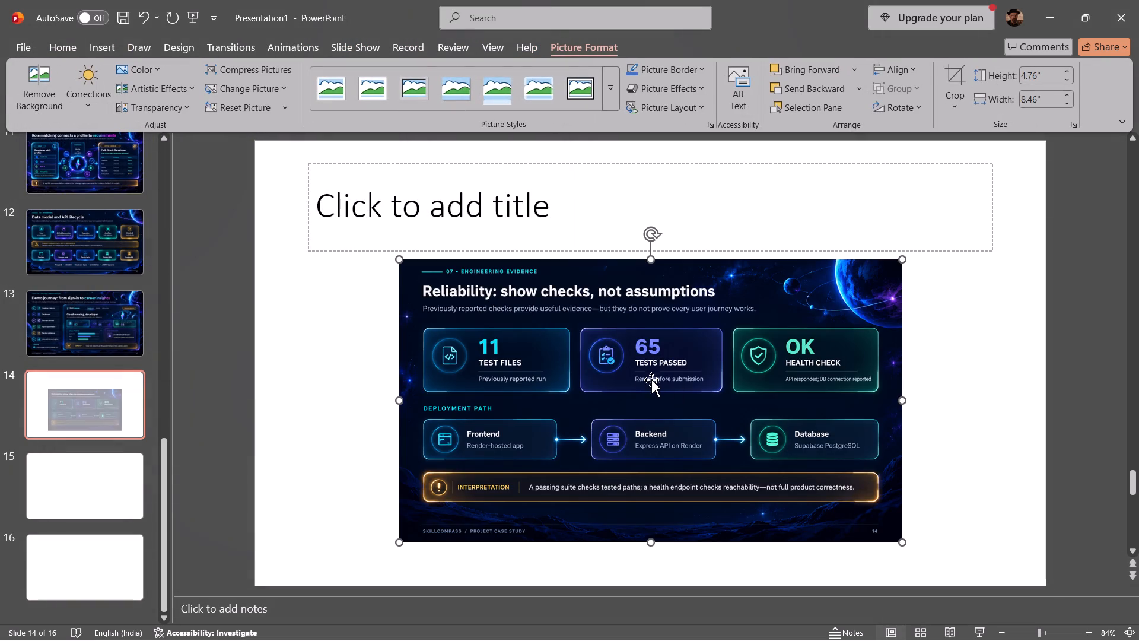
Move the reliability picture to slide 14's upper-left corner and enlarge it to about 7.5" high by 13.35" wide.
left_click_drag(644, 377, 499, 254)
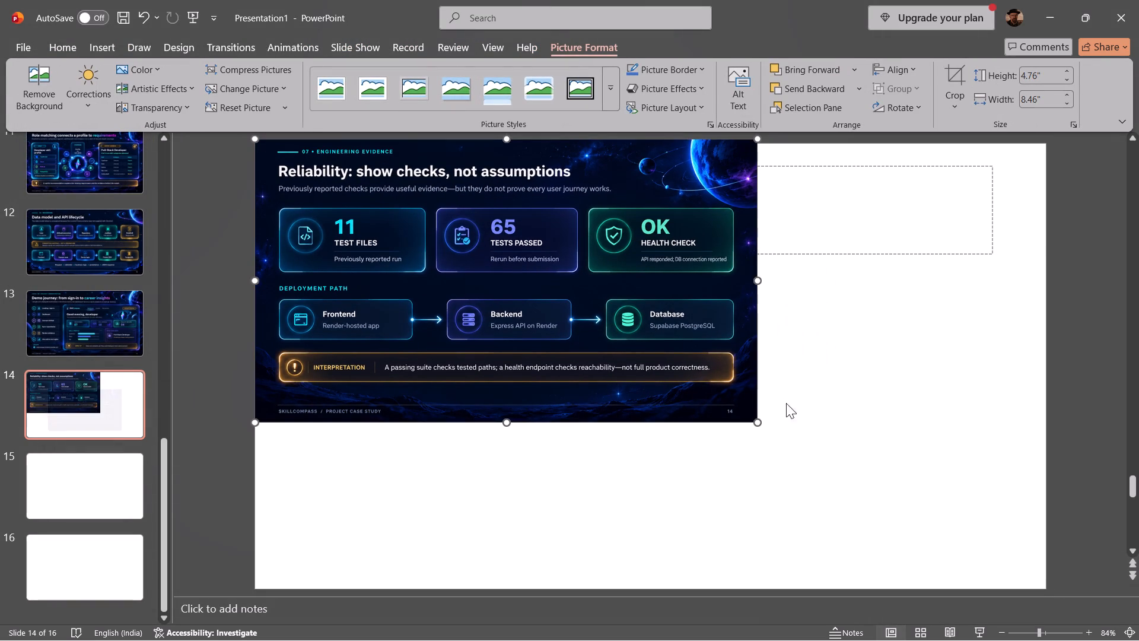
left_click_drag(758, 423, 809, 443)
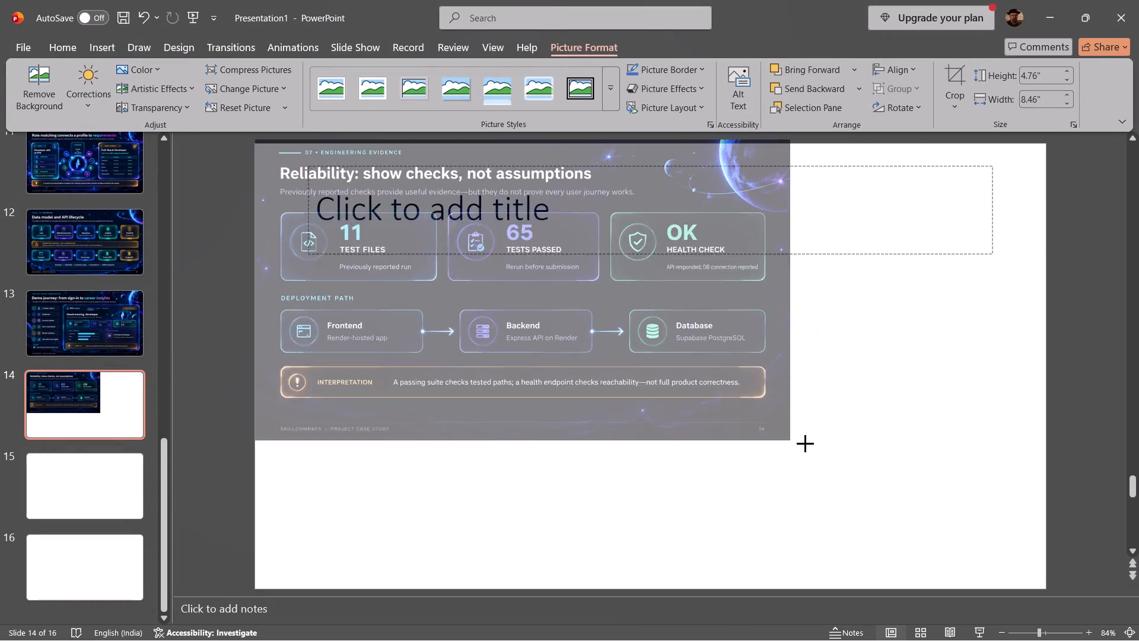
left_click_drag(809, 443, 1010, 582)
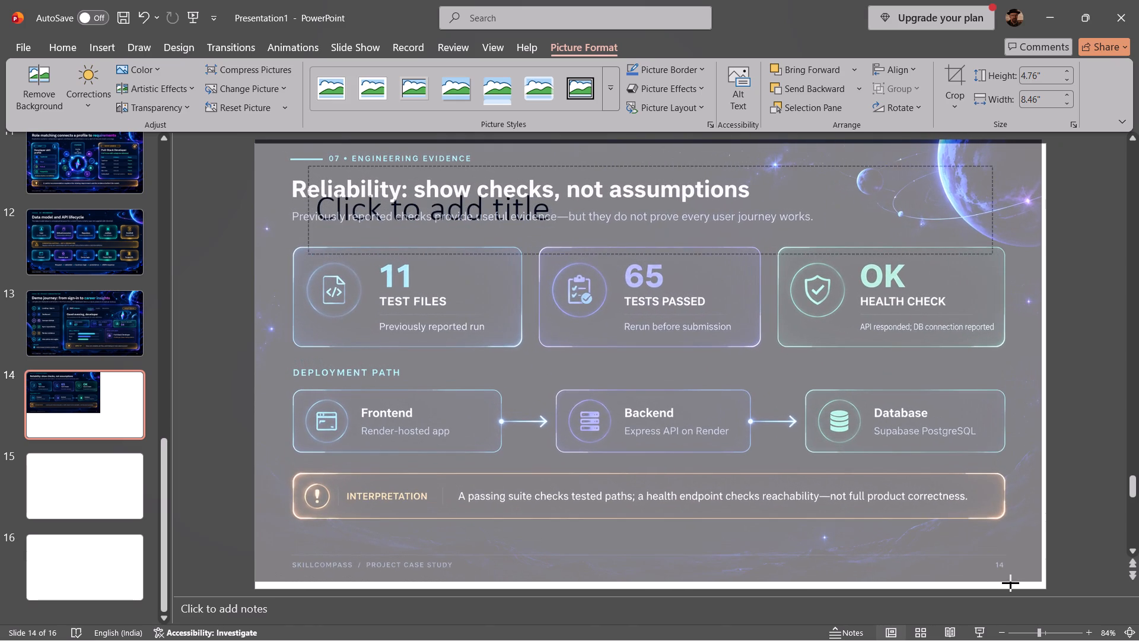
left_click_drag(1010, 582, 1035, 587)
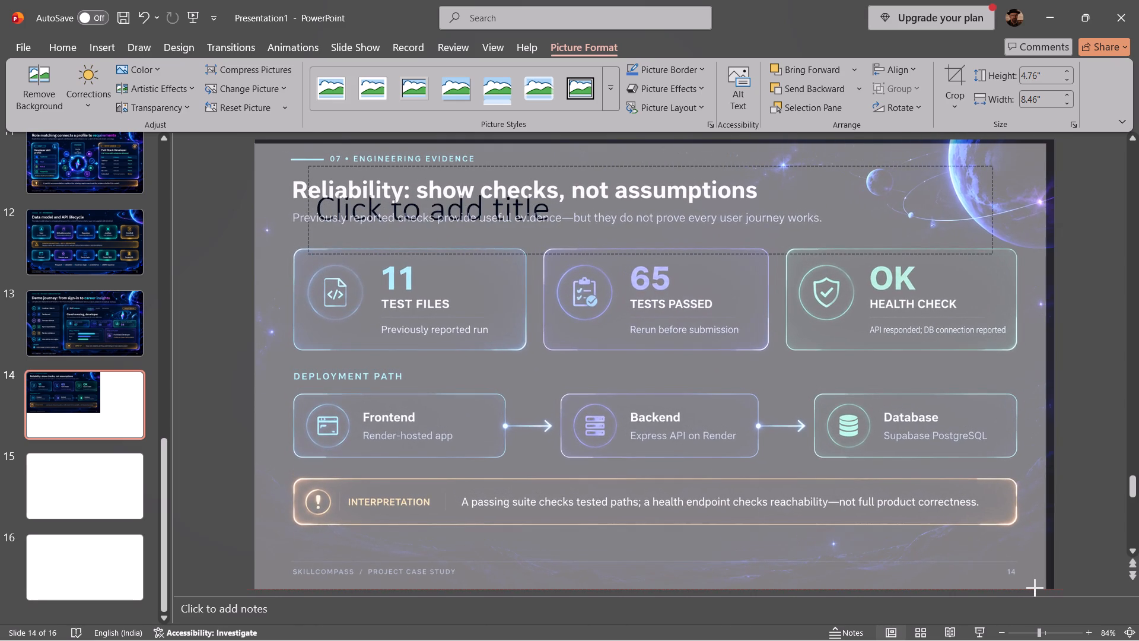
left_click_drag(1035, 587, 1017, 588)
left_click_drag(1017, 588, 1016, 585)
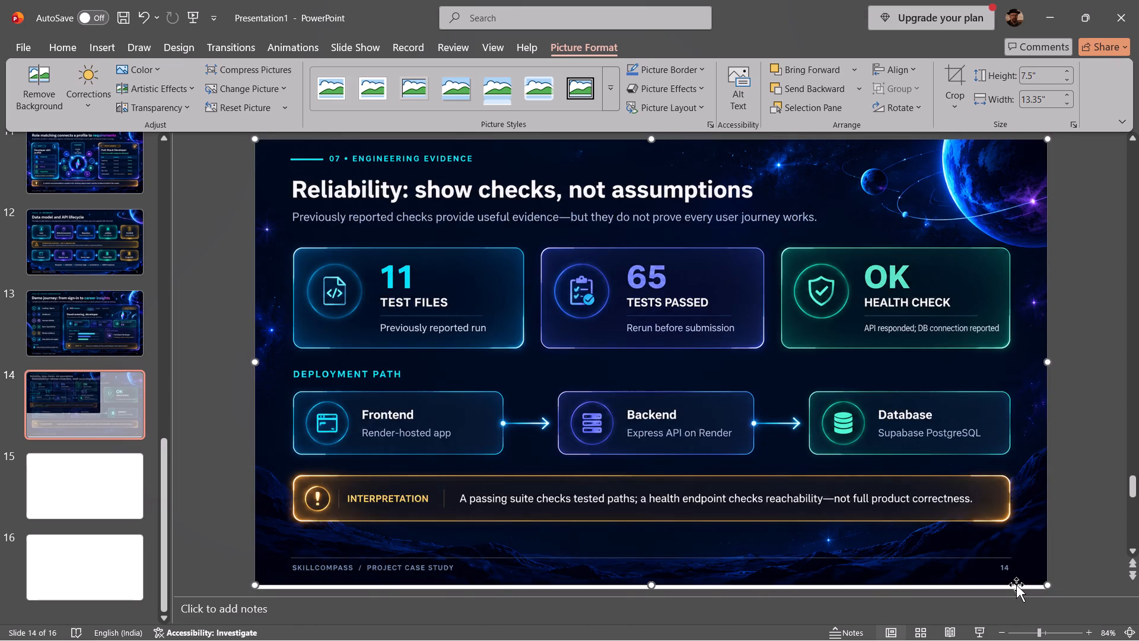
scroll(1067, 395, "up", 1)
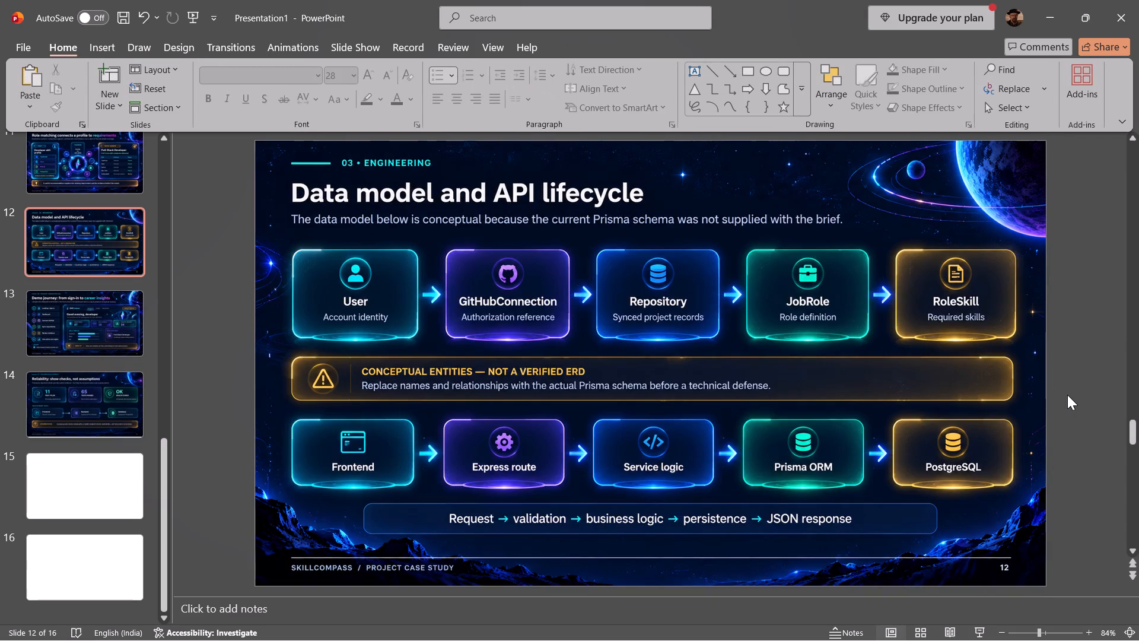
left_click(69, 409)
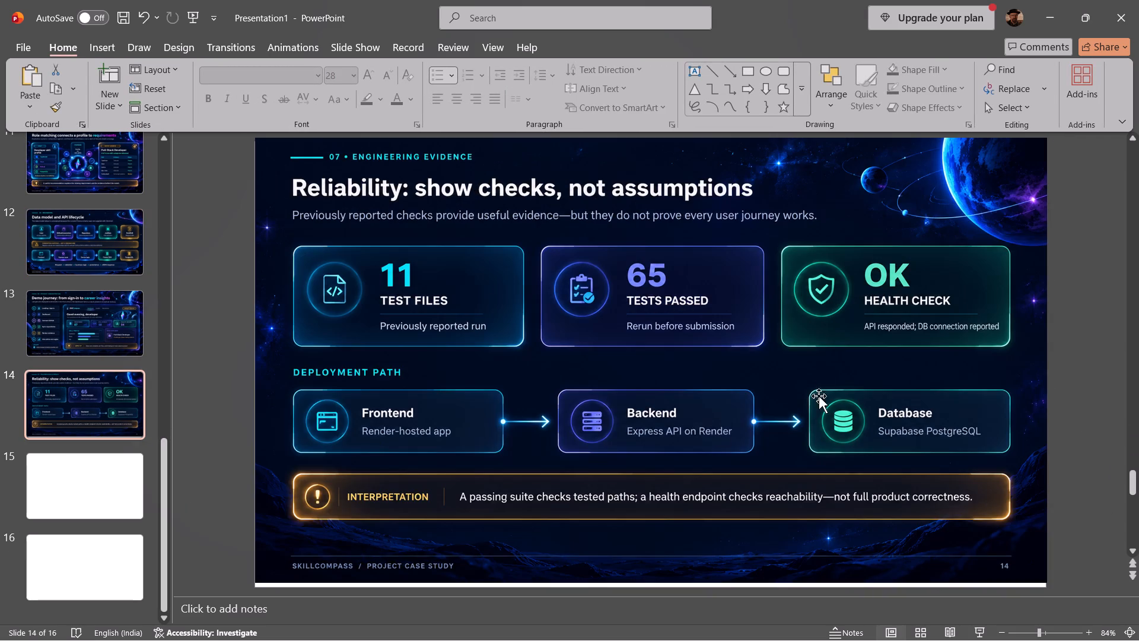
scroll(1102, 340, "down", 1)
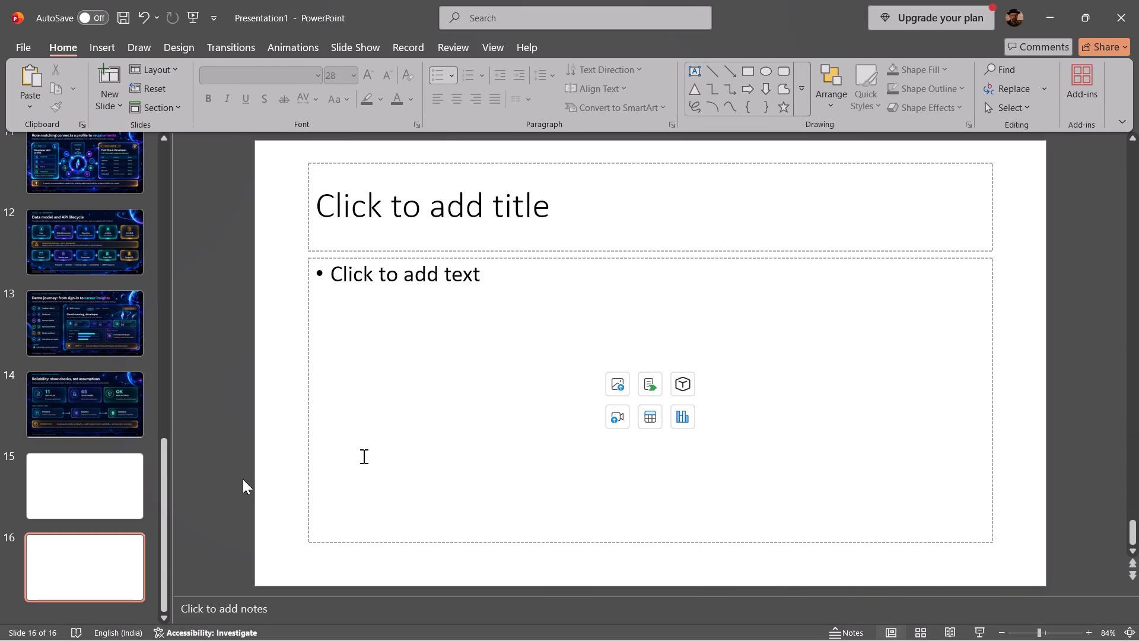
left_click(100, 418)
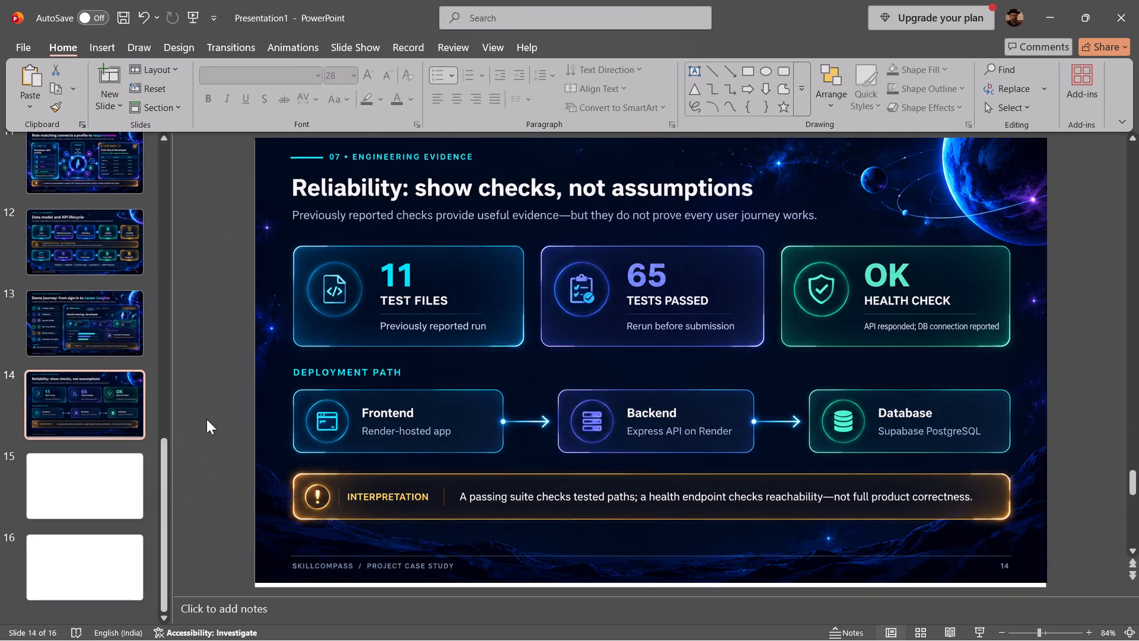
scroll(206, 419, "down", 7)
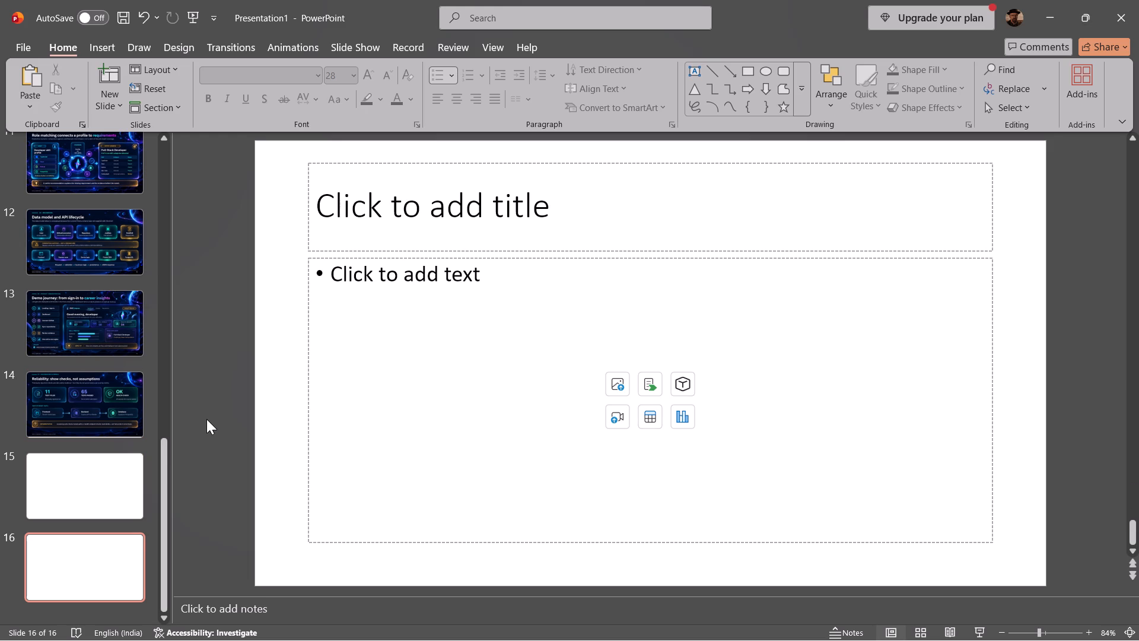
Insert the picture Cosmic Roadmap and Product Limitations from the PPT folder into slide 15's content placeholder.
left_click(110, 487)
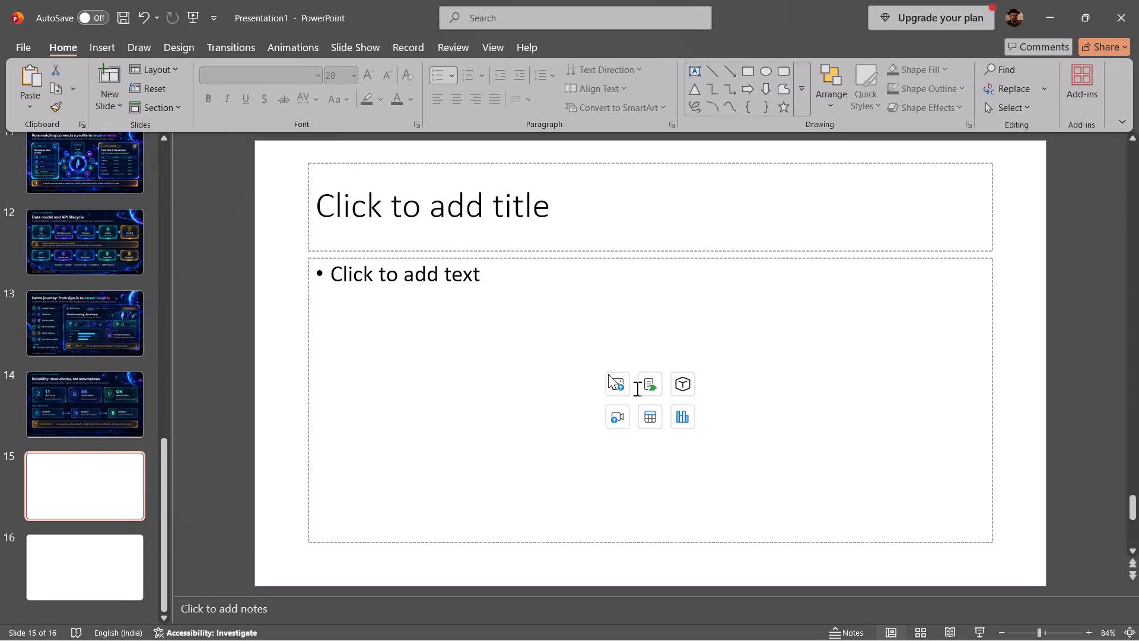
left_click(617, 380)
left_click(635, 405)
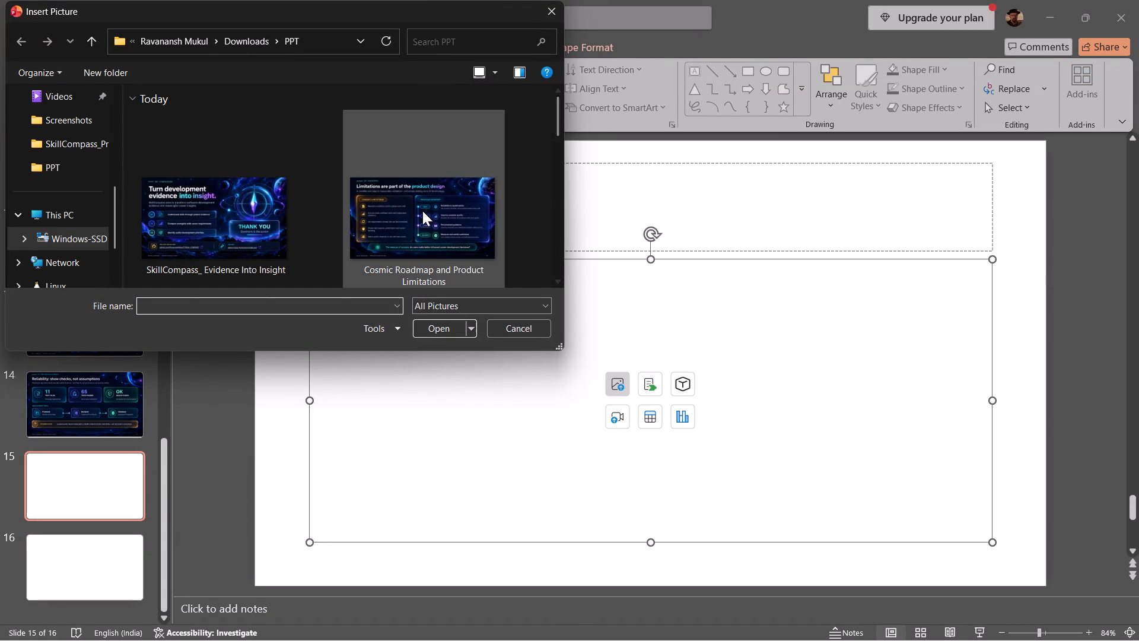
double_click(422, 211)
Move the limitations picture to slide 15's upper-left corner and enlarge it to cover the slide, about 7.55" high by 13.42" wide.
left_click_drag(618, 366, 475, 249)
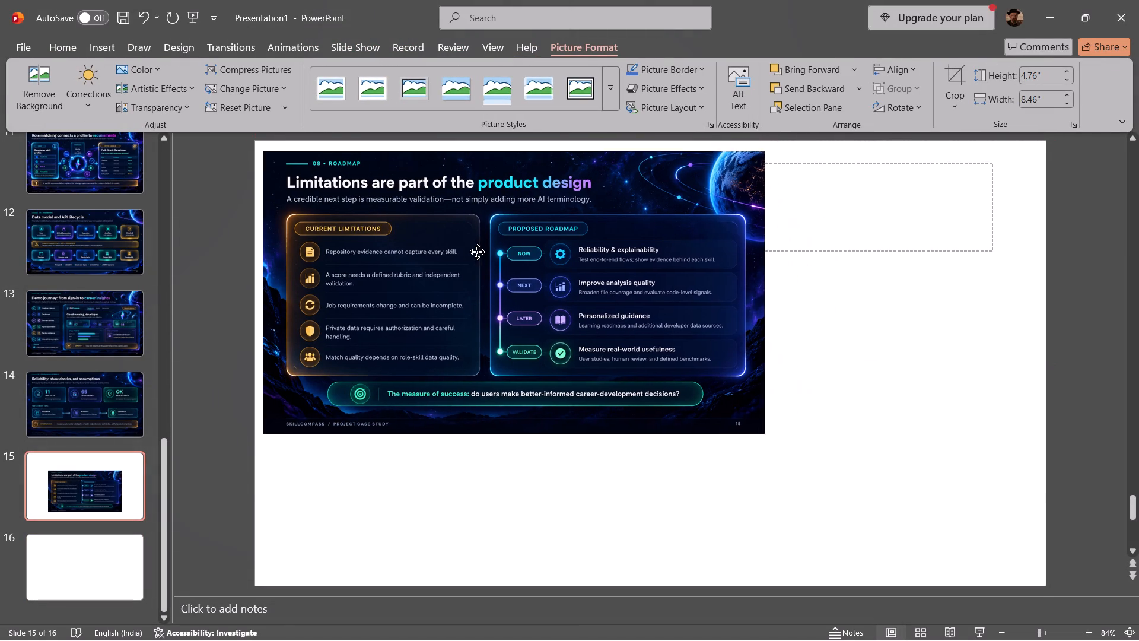
left_click_drag(475, 249, 472, 244)
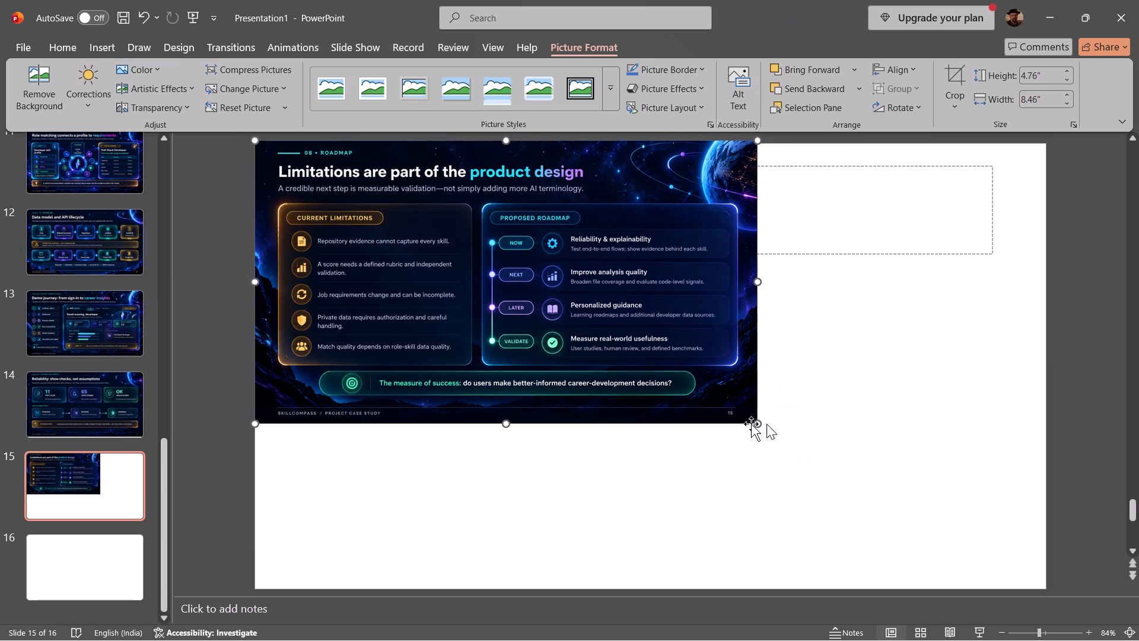
left_click_drag(758, 423, 1035, 567)
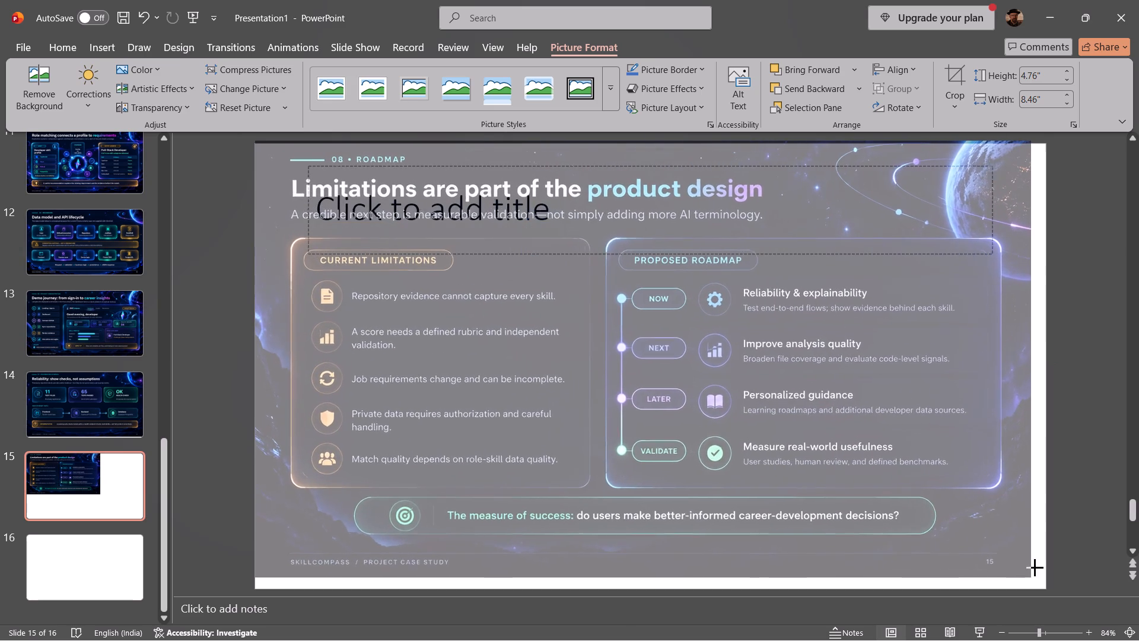
left_click_drag(1035, 567, 1043, 580)
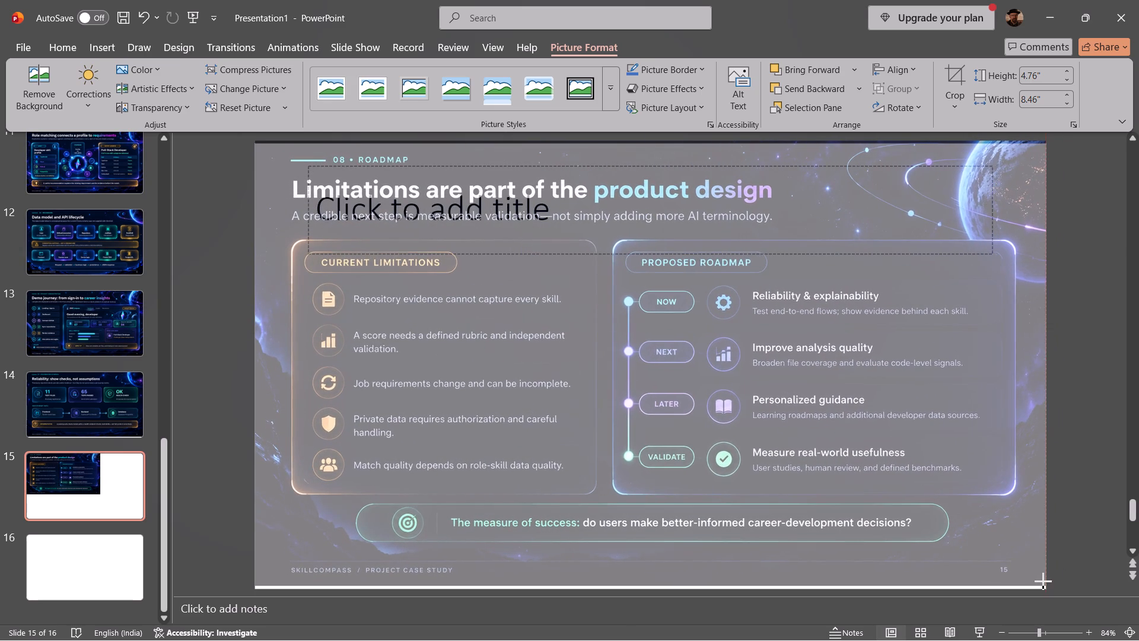
left_click_drag(1043, 580, 1048, 594)
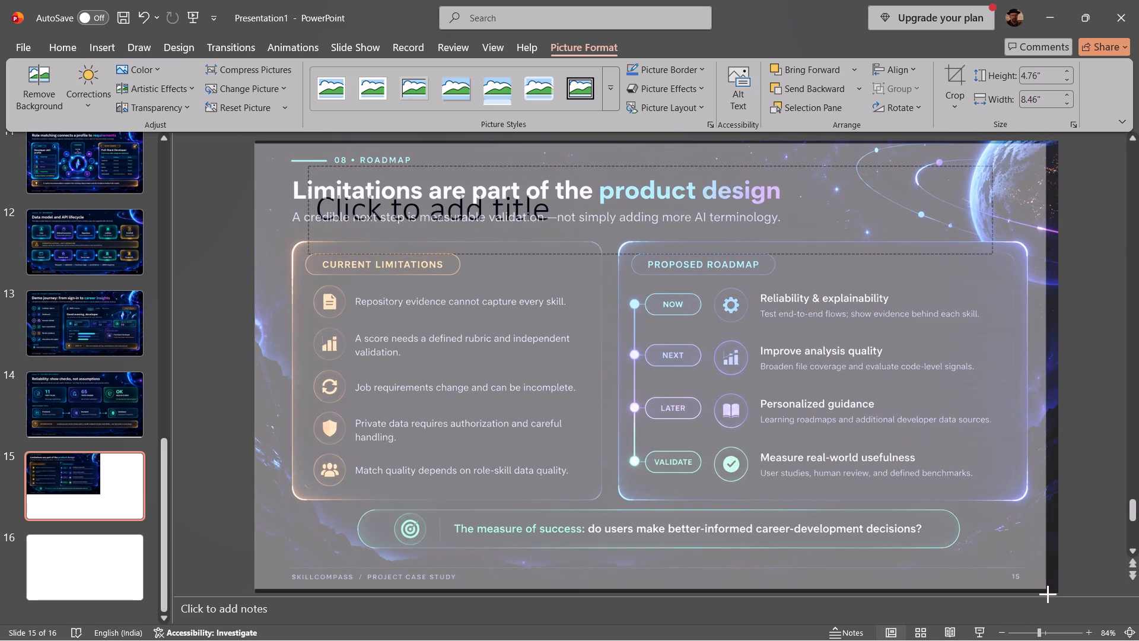
left_click_drag(1048, 594, 1047, 589)
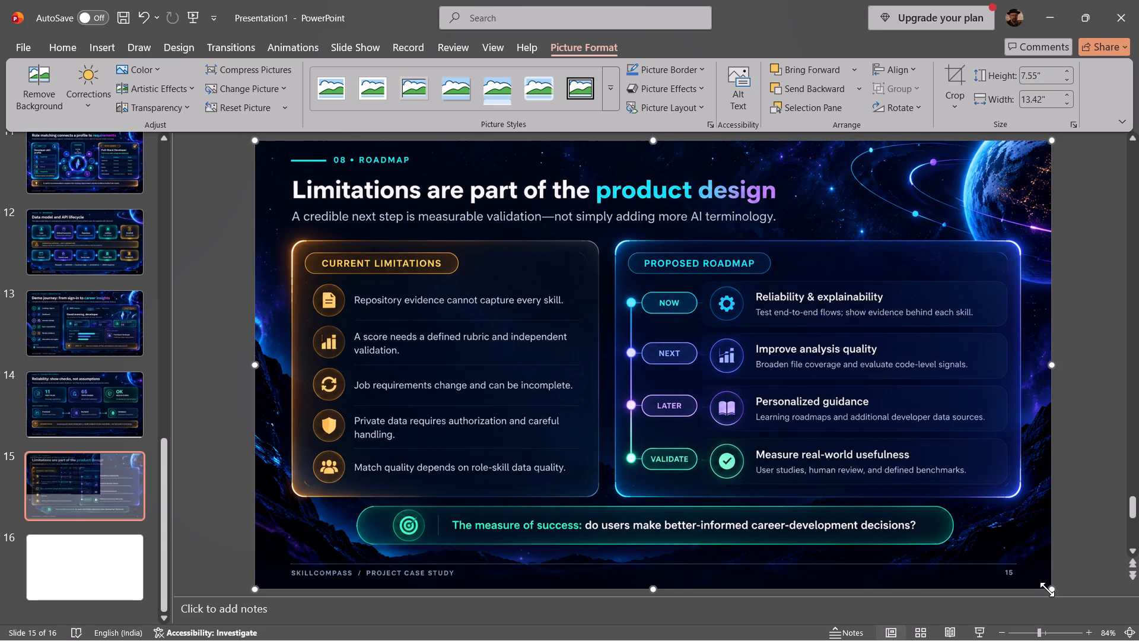
Insert the picture SkillCompass_ Evidence Into Insight from the PPT folder into slide 16's content placeholder.
scroll(1095, 424, "down", 3)
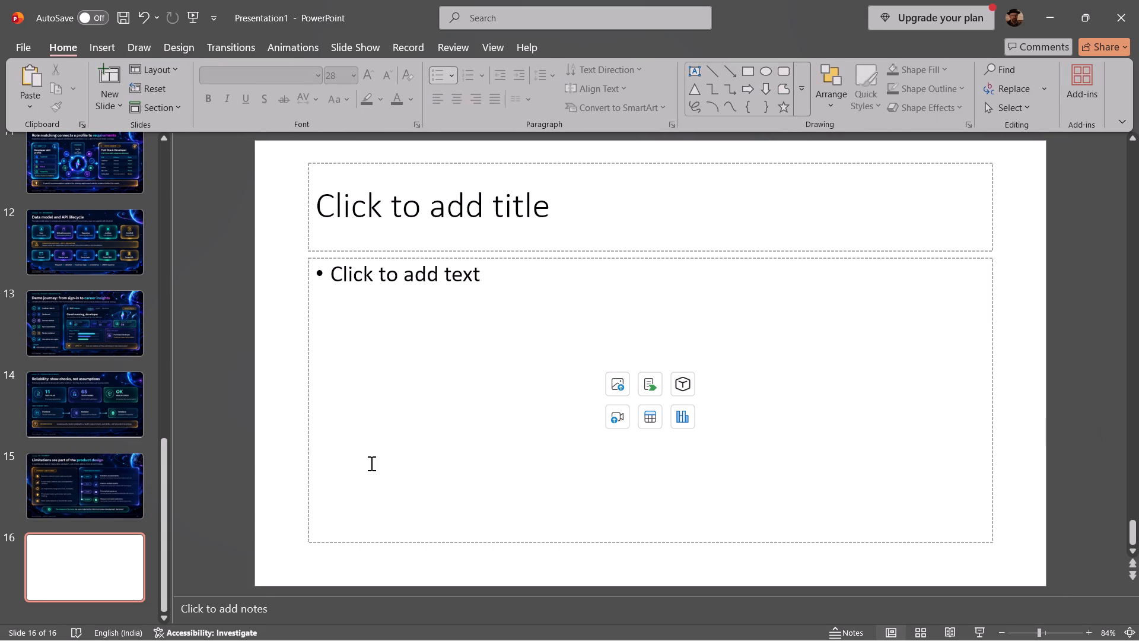
left_click(615, 383)
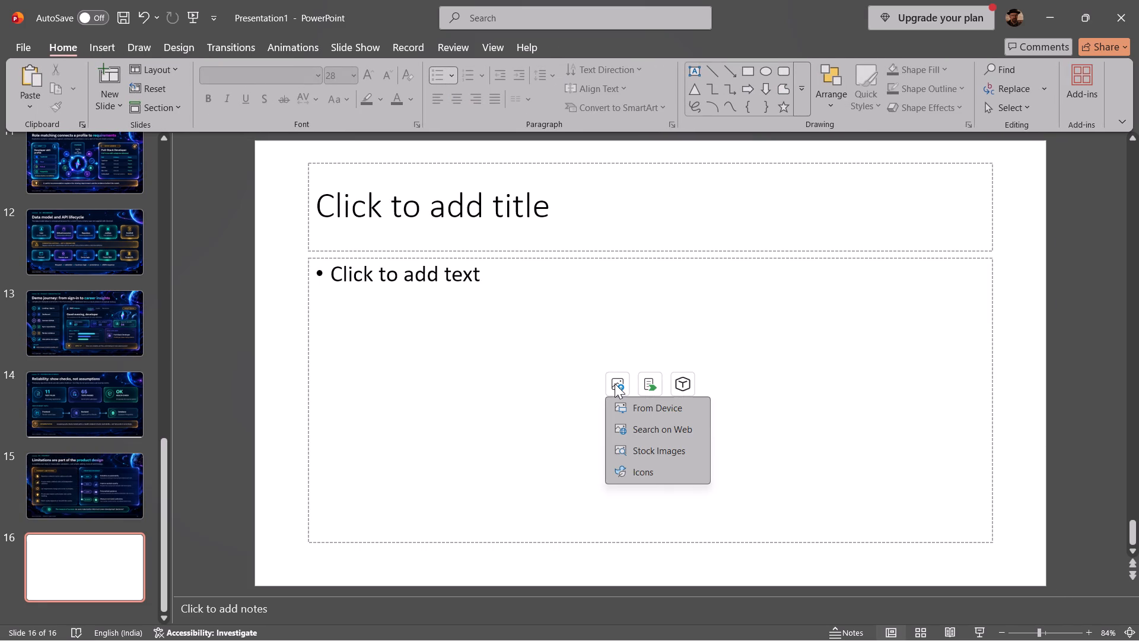
left_click(634, 402)
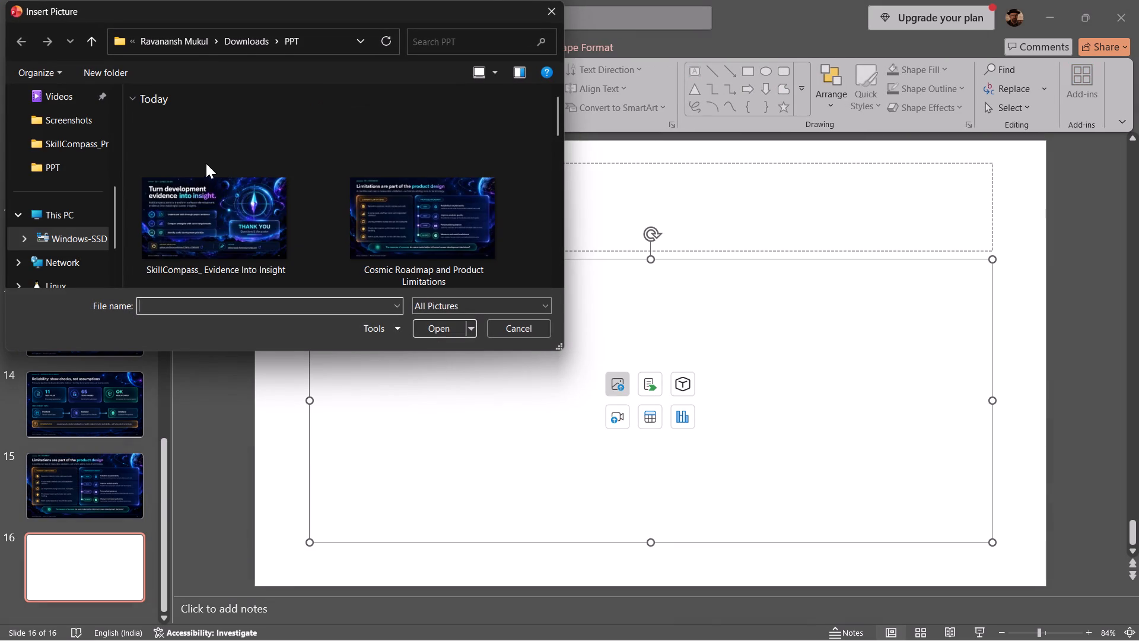
double_click(240, 219)
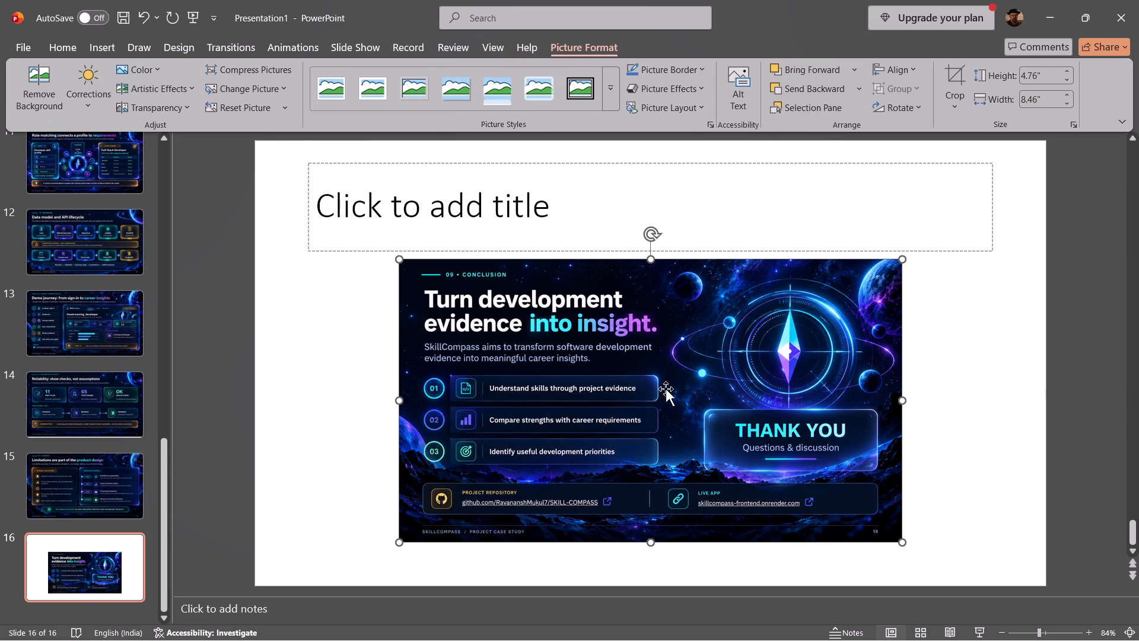
Align the conclusion picture with slide 16's upper-left corner and enlarge it to fill the slide, about 7.5" high by 13.34" wide.
left_click_drag(665, 389, 517, 267)
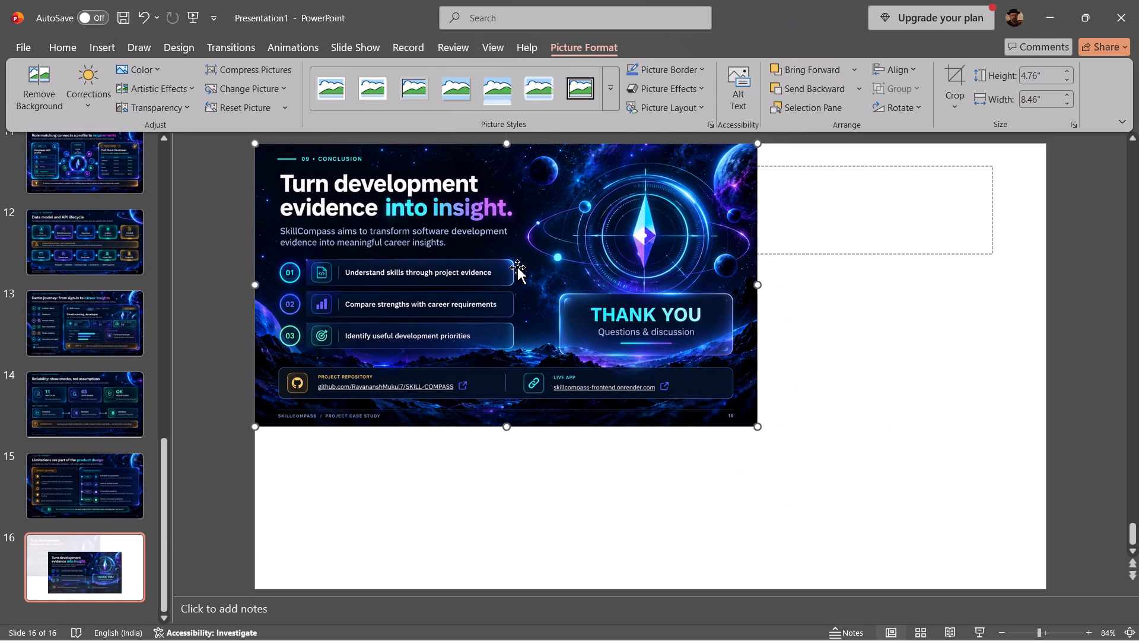
left_click_drag(755, 425, 854, 484)
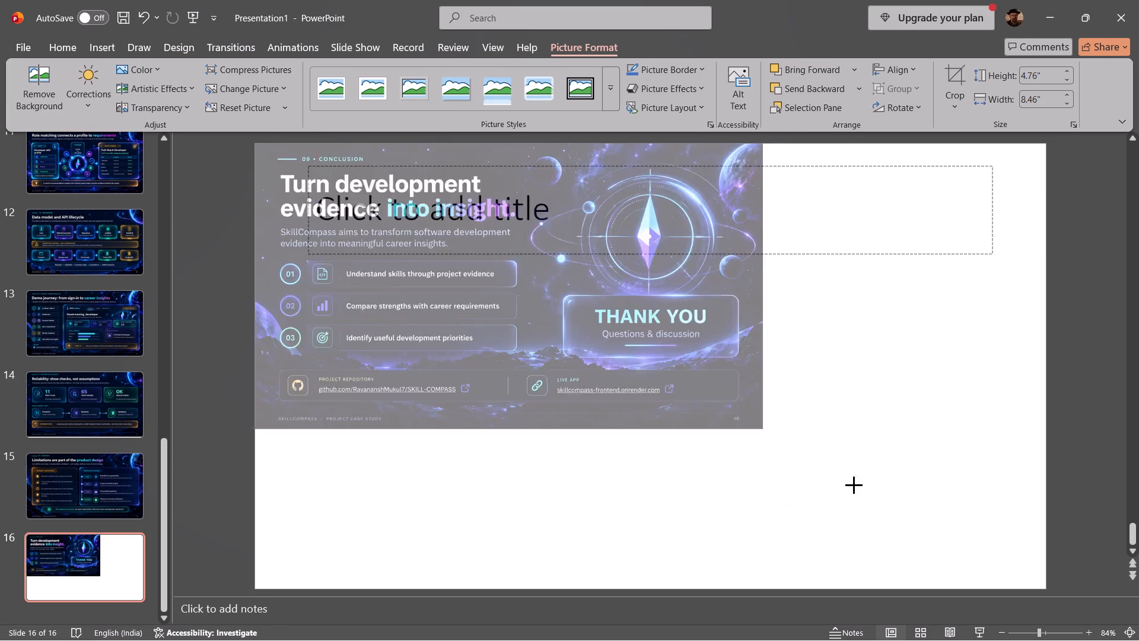
left_click_drag(854, 484, 992, 598)
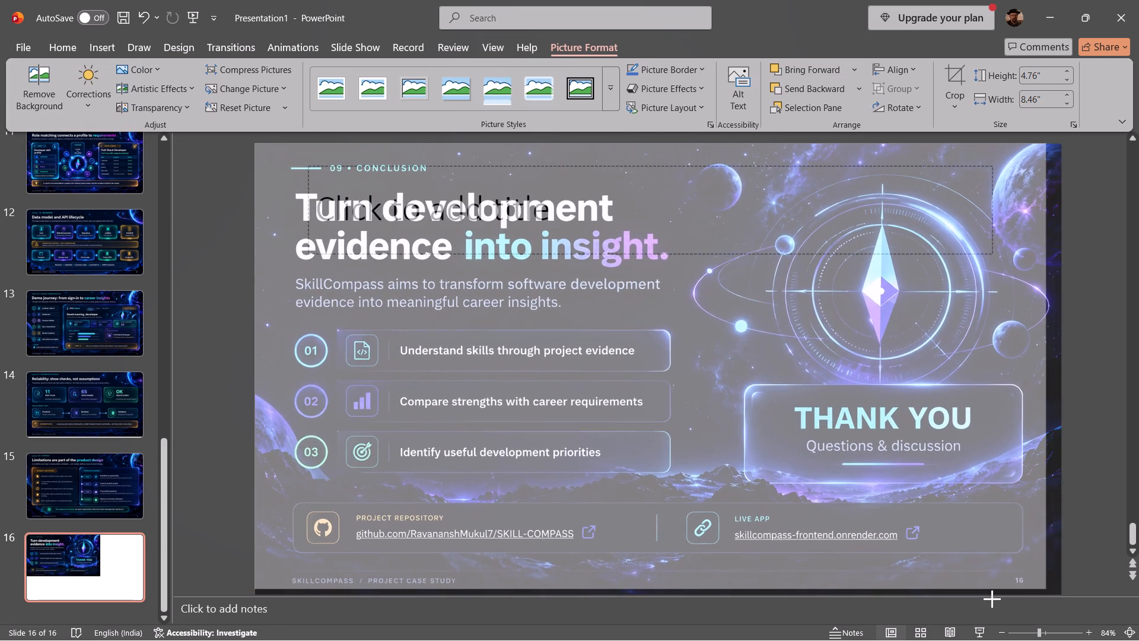
left_click_drag(992, 598, 982, 589)
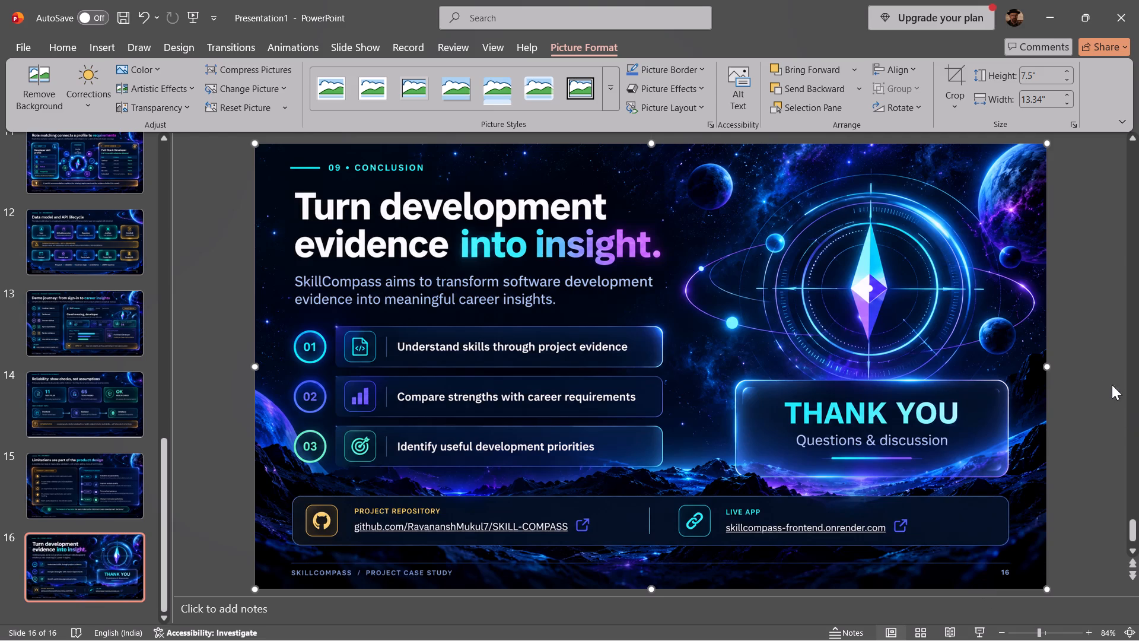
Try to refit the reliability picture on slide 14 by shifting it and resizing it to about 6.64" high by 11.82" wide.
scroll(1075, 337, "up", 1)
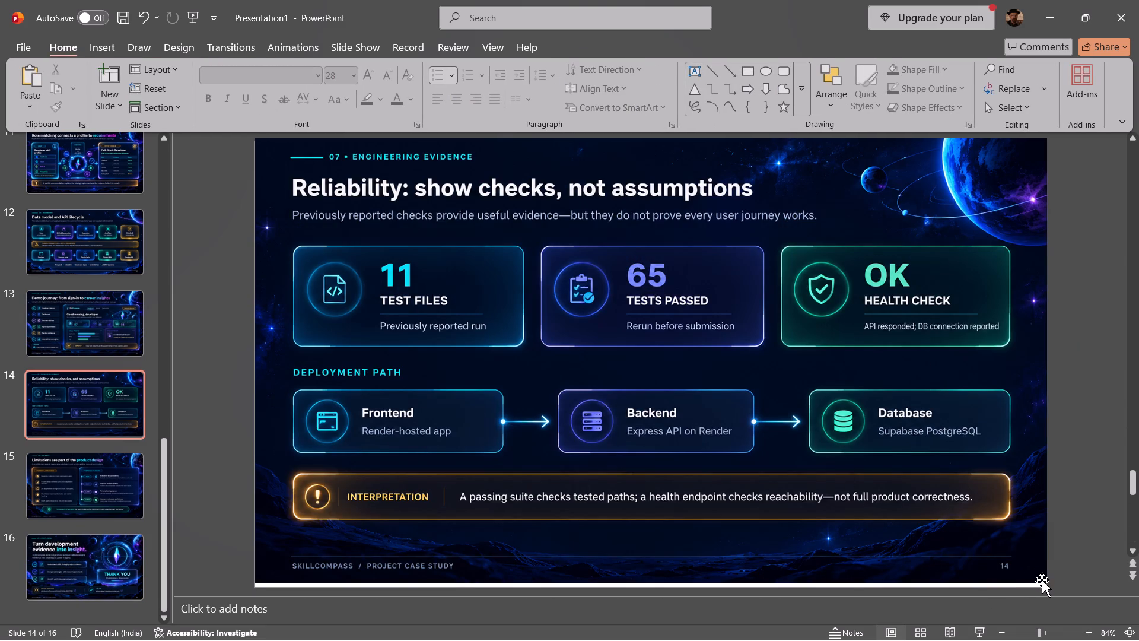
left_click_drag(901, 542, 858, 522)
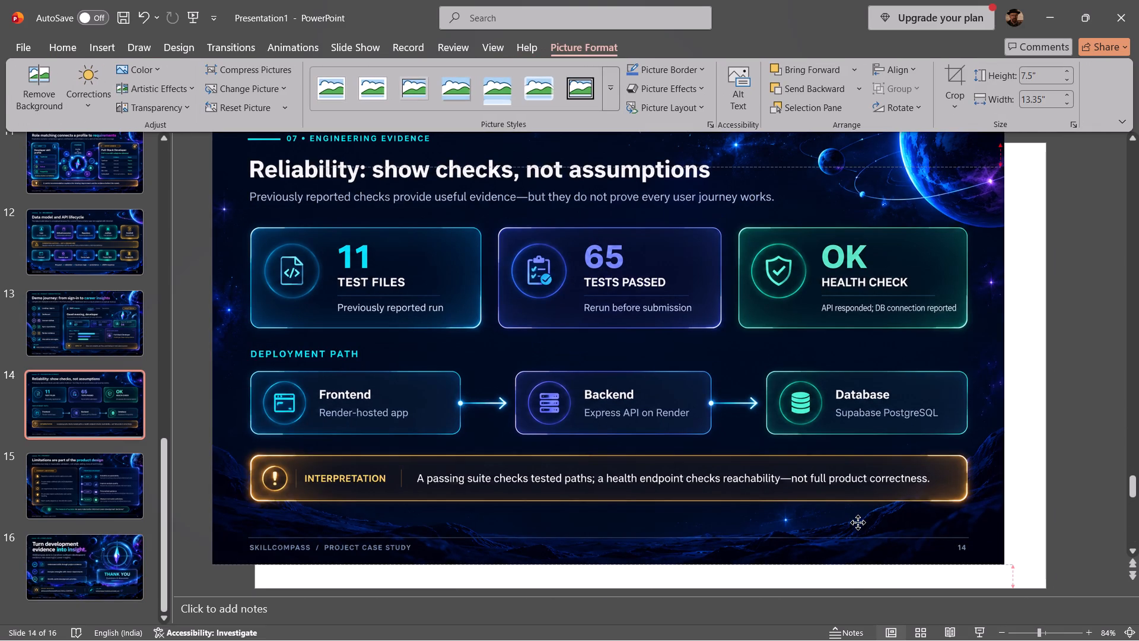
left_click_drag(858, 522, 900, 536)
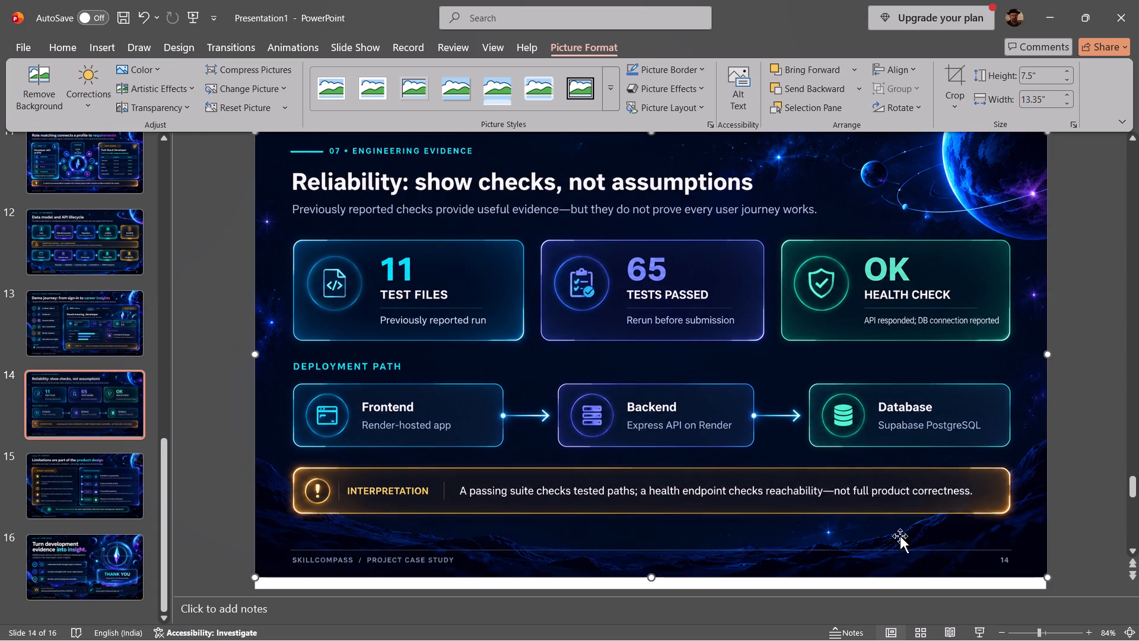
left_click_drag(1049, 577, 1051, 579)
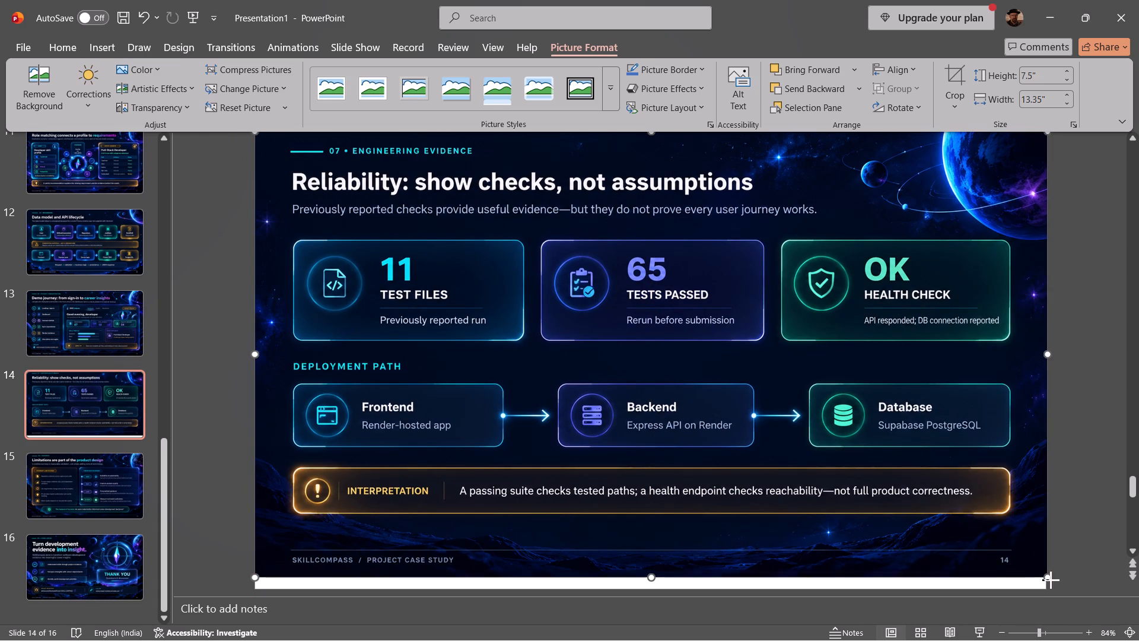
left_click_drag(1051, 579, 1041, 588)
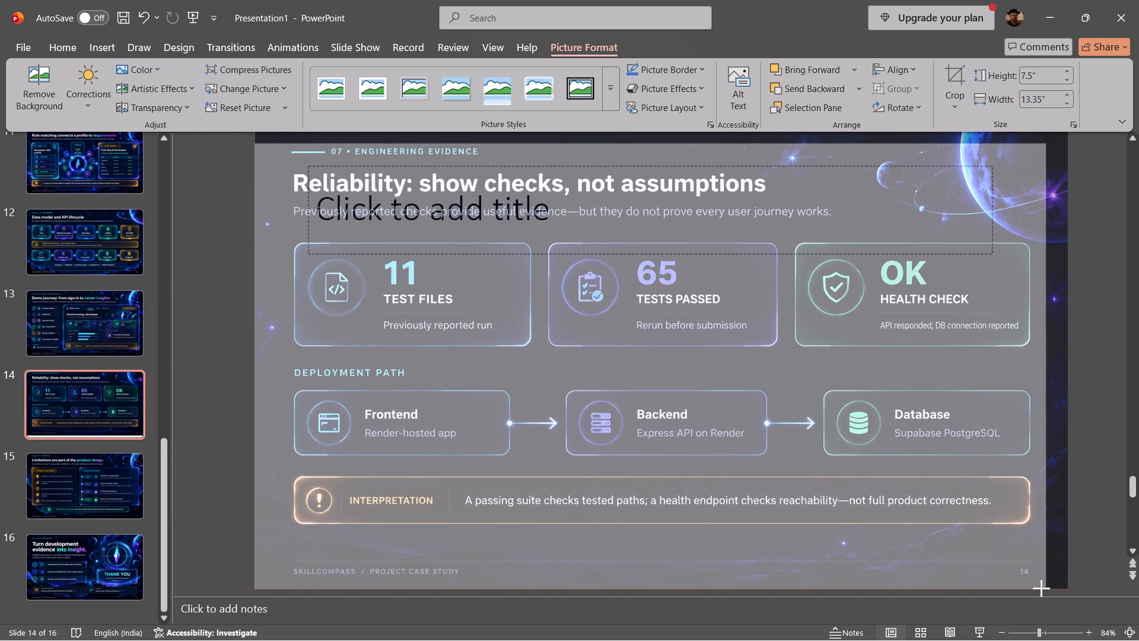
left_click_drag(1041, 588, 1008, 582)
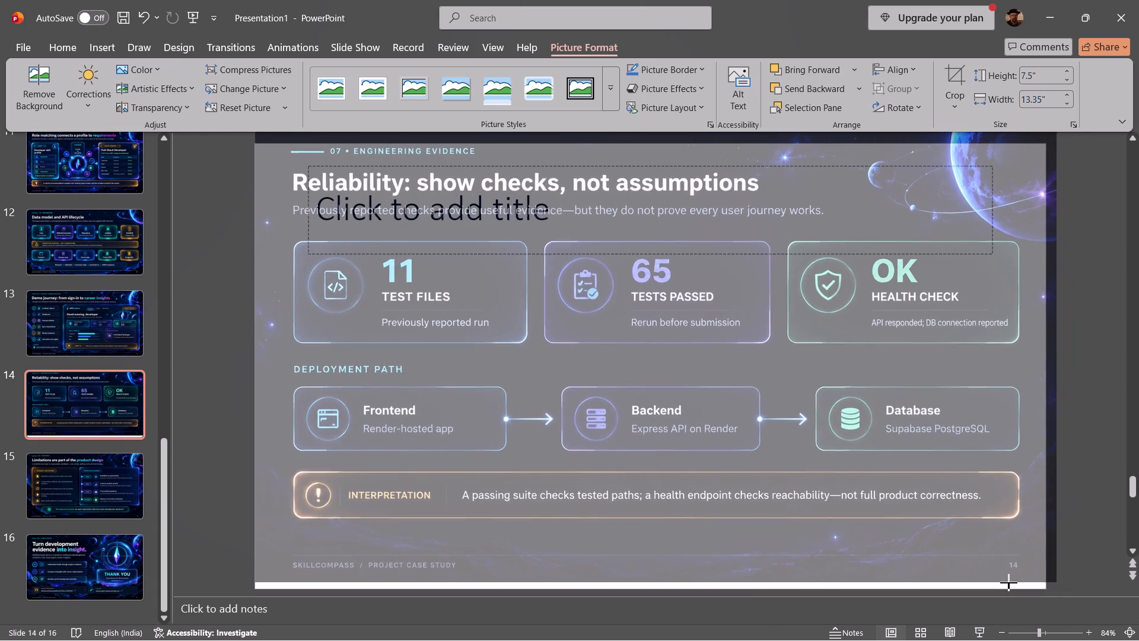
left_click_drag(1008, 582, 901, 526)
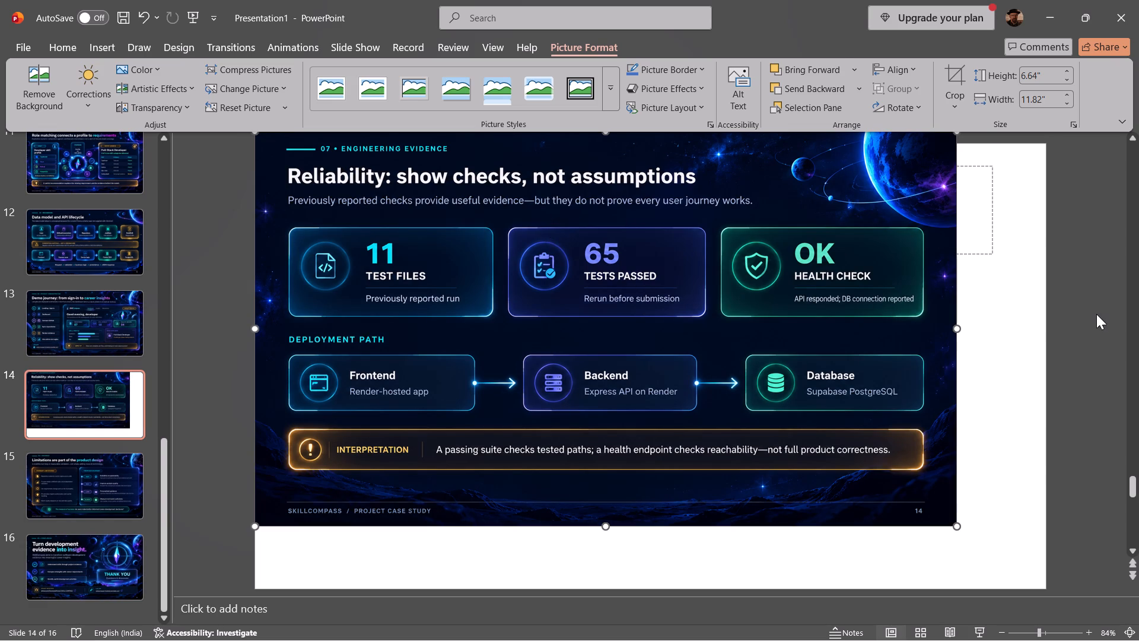
Align the reliability picture with slide 14's upper-left corner and enlarge it proportionally to fill the whole slide.
scroll(1096, 314, "down", 9)
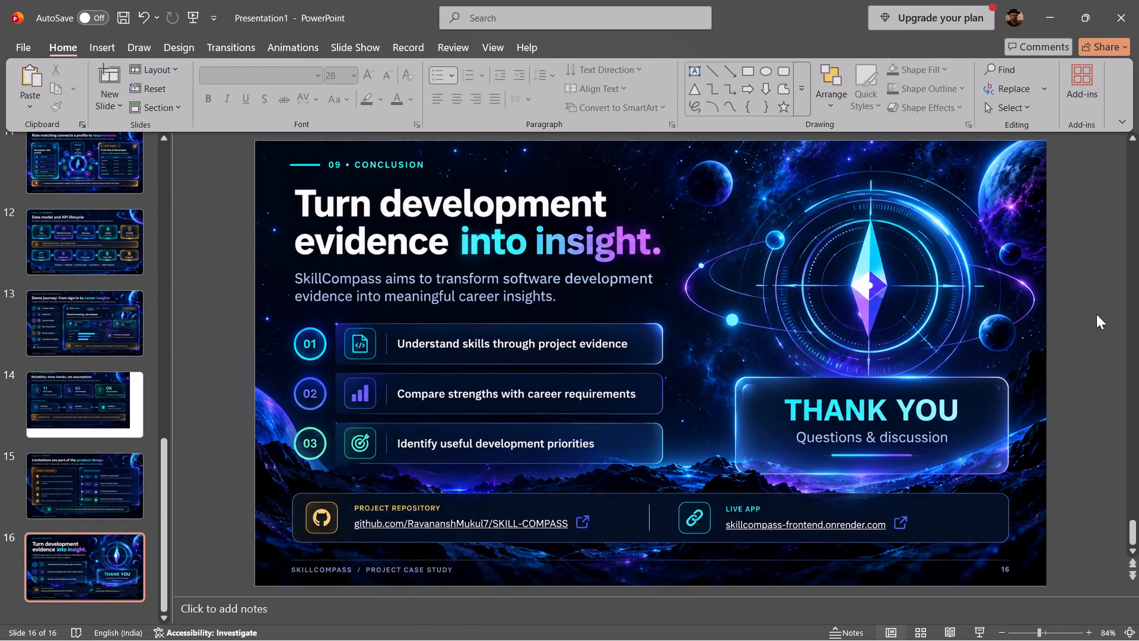
scroll(1096, 314, "down", 2)
left_click(129, 405)
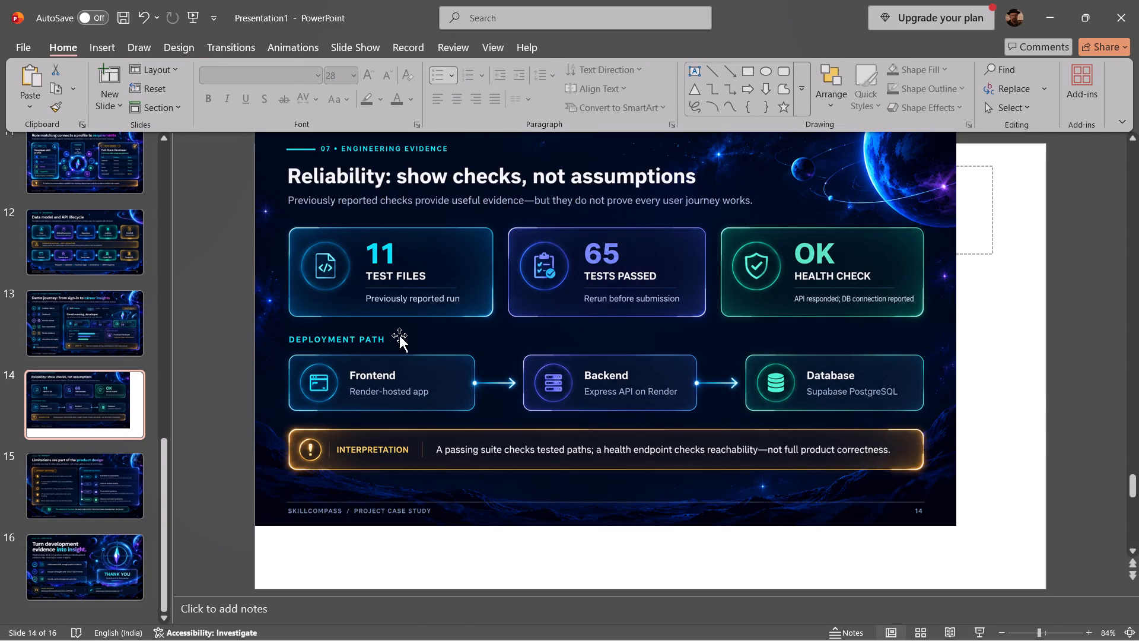
left_click_drag(521, 345, 535, 360)
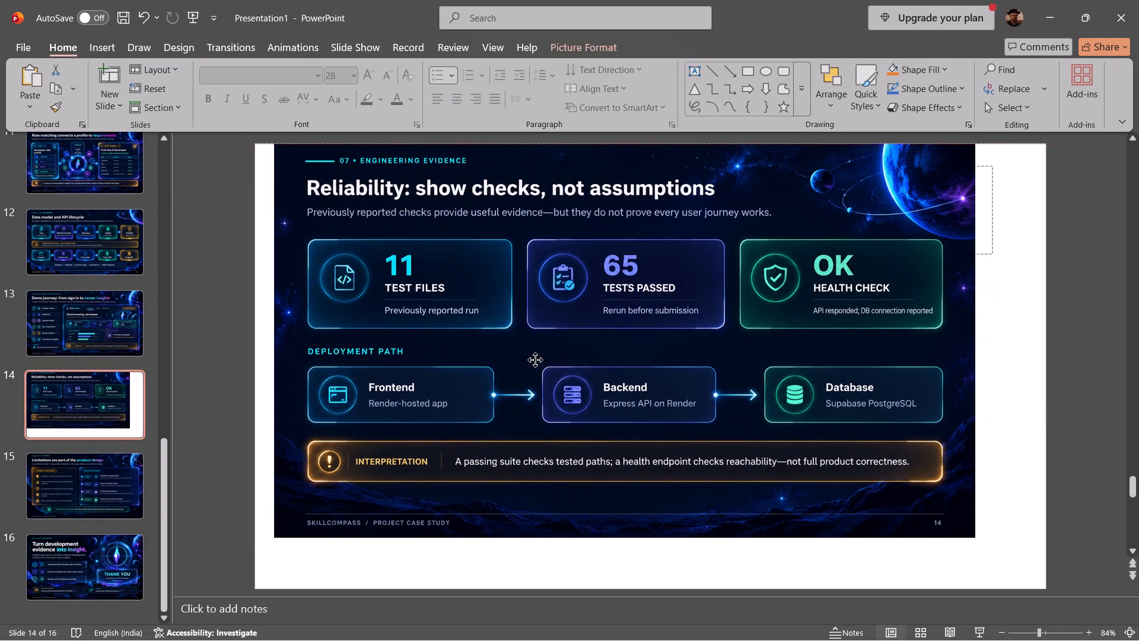
left_click_drag(535, 360, 522, 359)
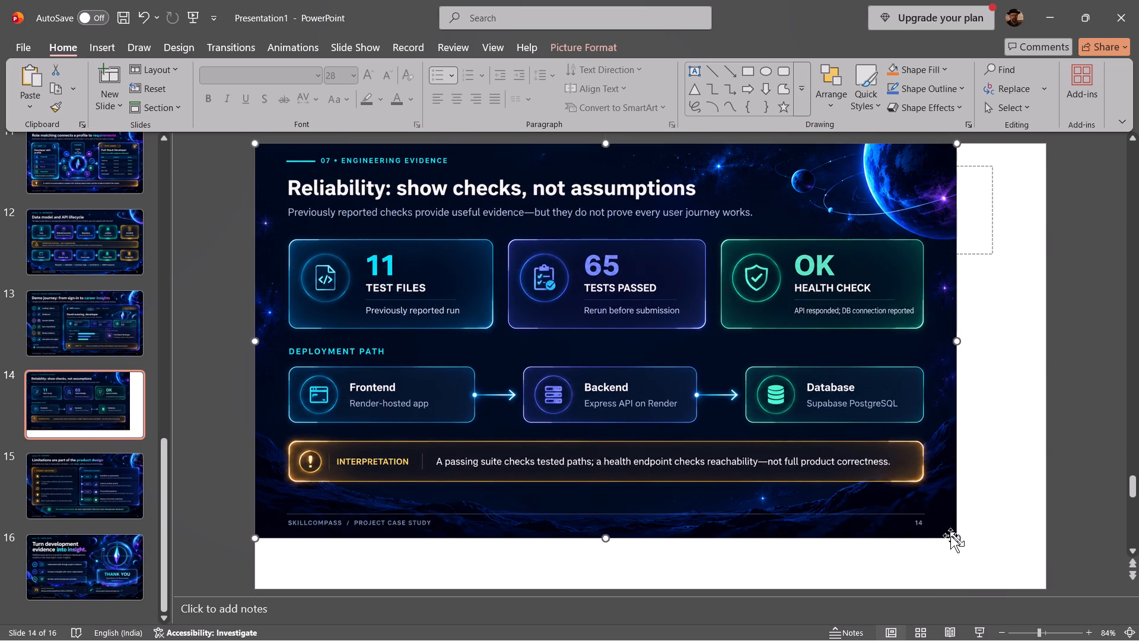
left_click_drag(957, 539, 1045, 579)
Review the finished deck slide by slide from the SkillCompass title slide to the conclusion, checking each picture's fit.
scroll(1076, 466, "down", 4)
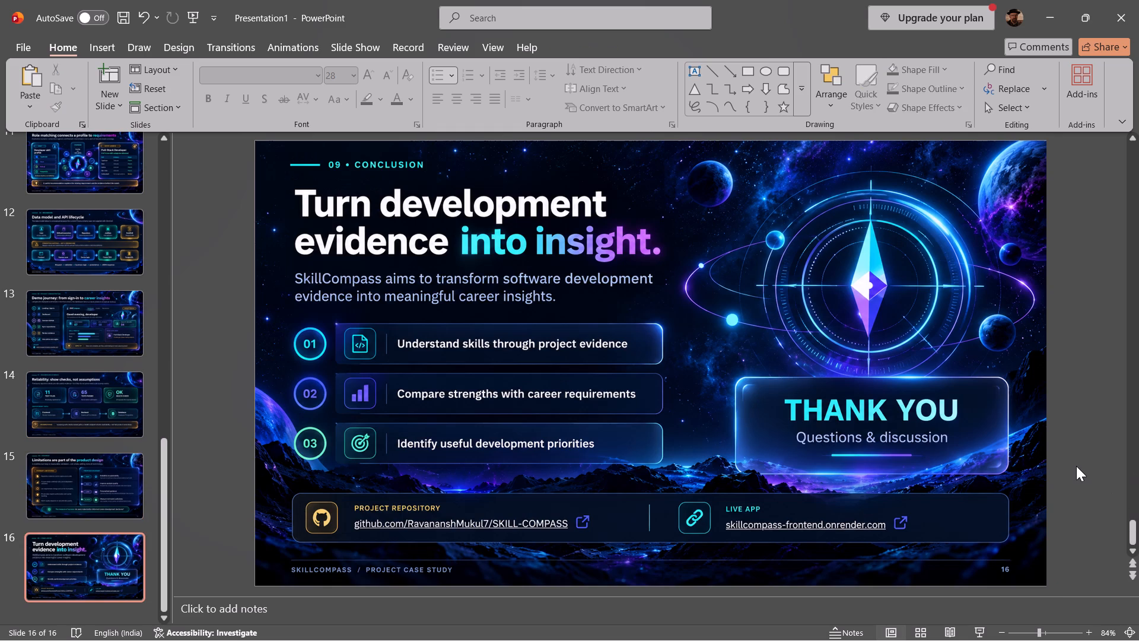
scroll(1076, 466, "down", 2)
scroll(1076, 466, "up", 20)
scroll(1076, 466, "up", 13)
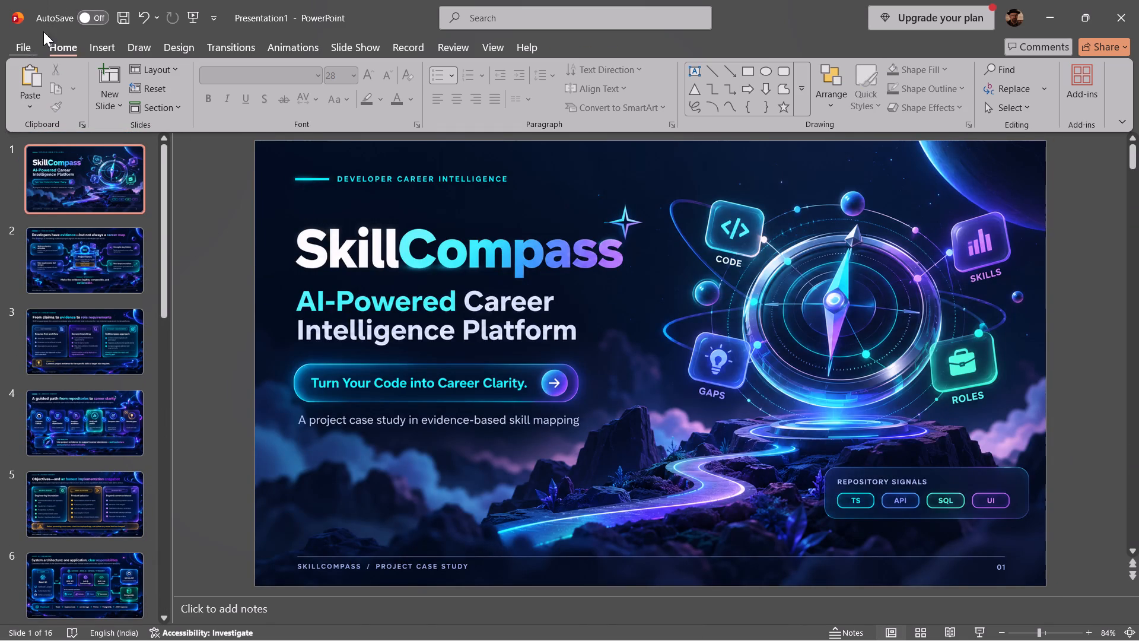
key("Right")
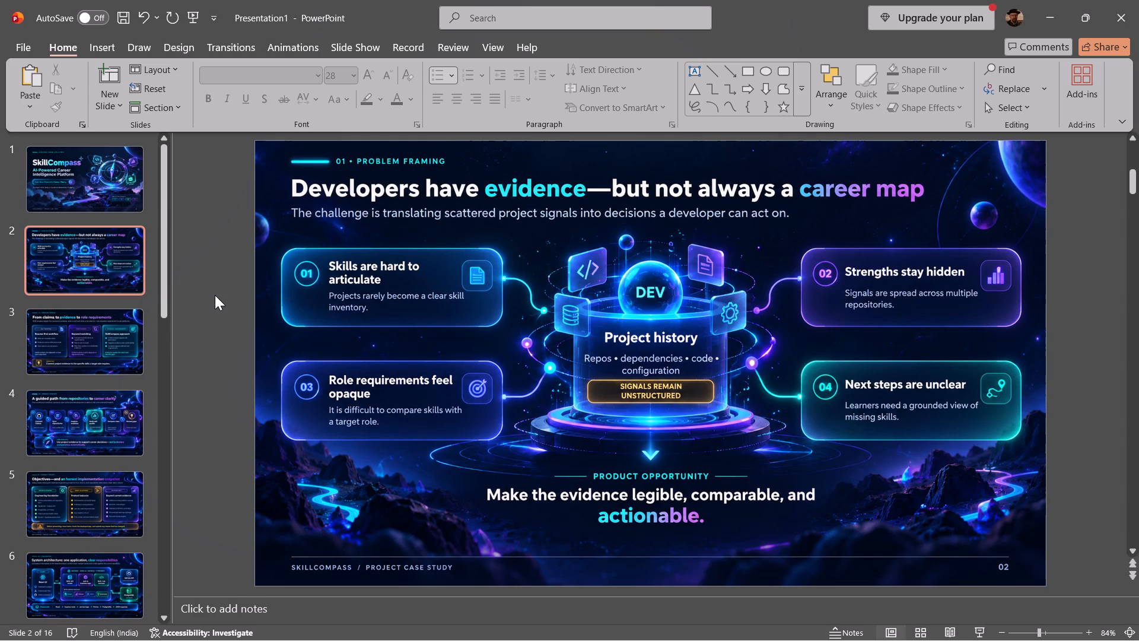
key("Right")
key("Right")
key("Right")
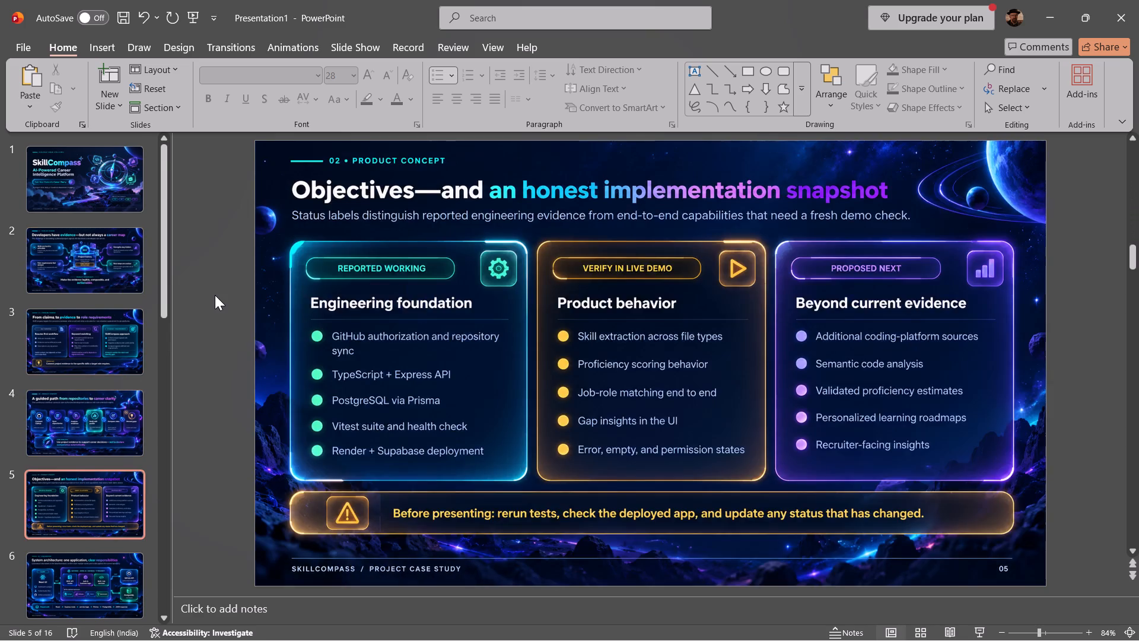
key("Right")
key("Right")
key("Right")
key("Right")
key("Right")
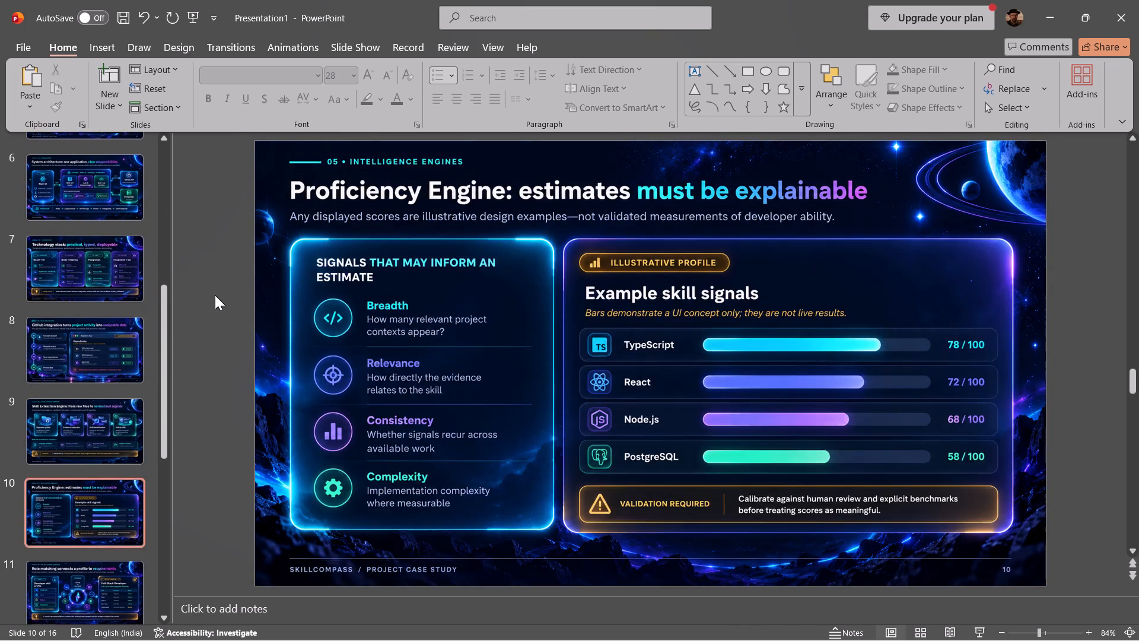
key("Right")
key("Right")
key("Right")
key("Right")
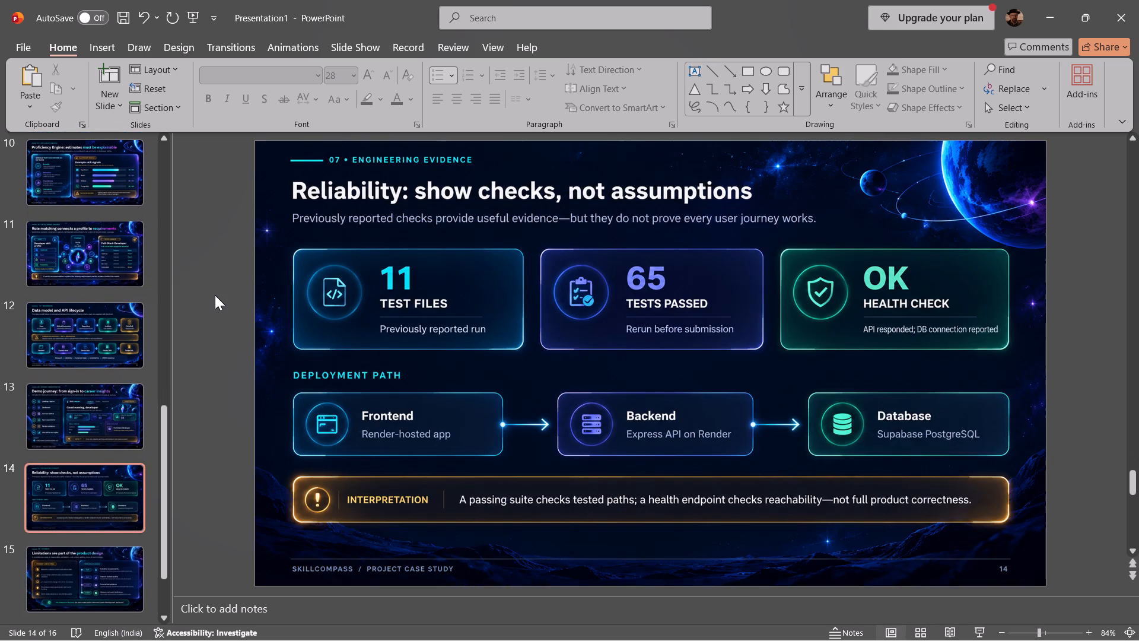
key("Right")
key("Right")
key("Right")
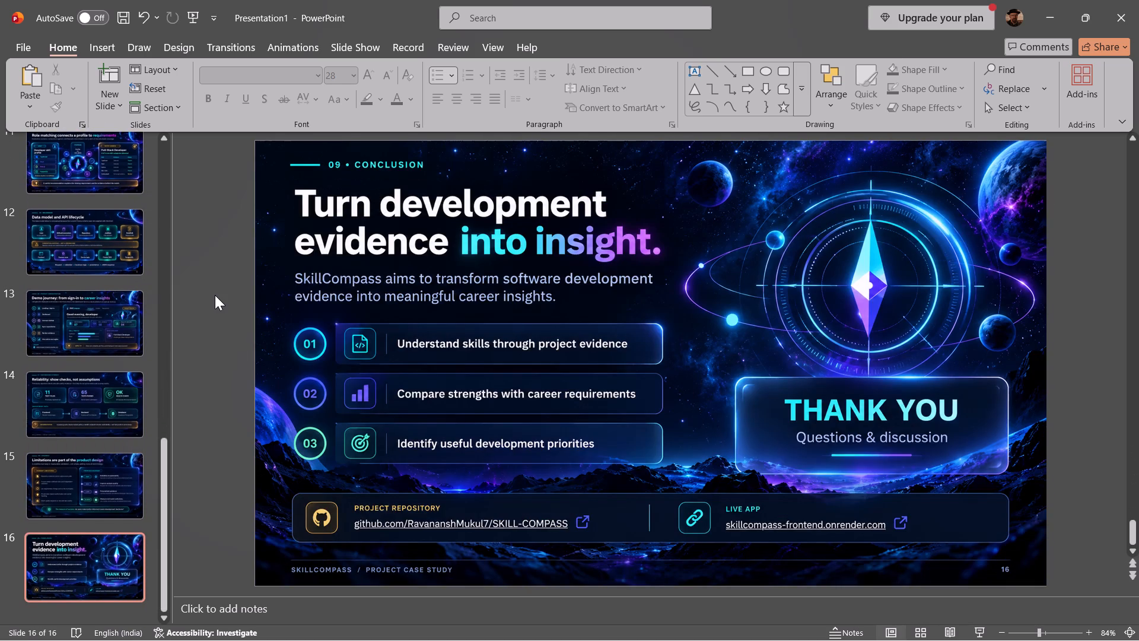
scroll(224, 246, "up", 20)
scroll(224, 246, "up", 20)
scroll(224, 246, "up", 20)
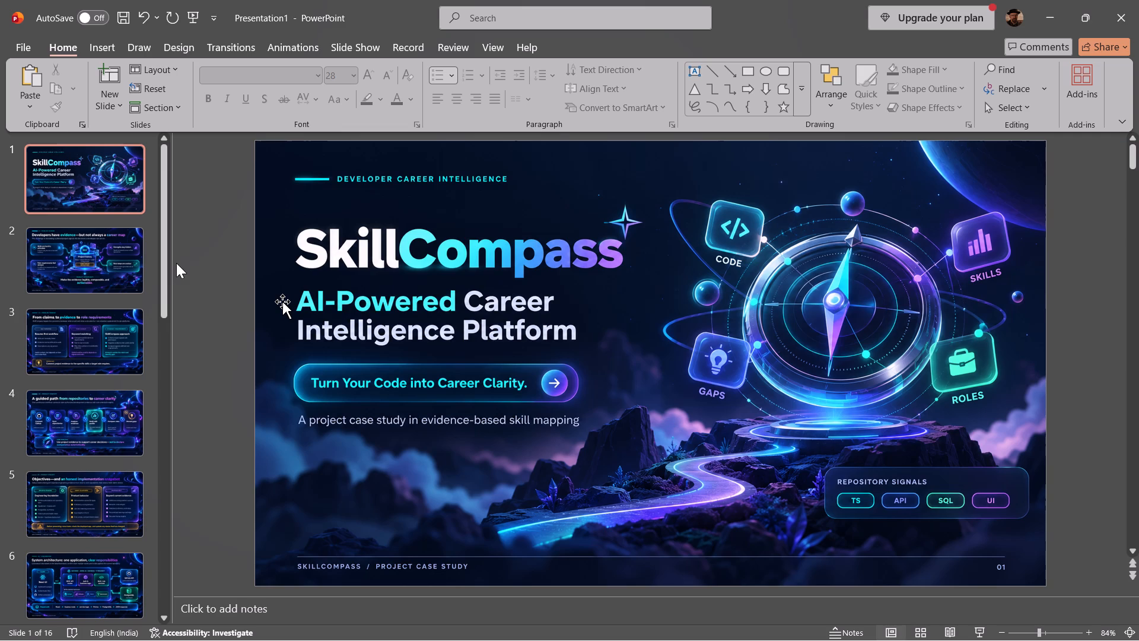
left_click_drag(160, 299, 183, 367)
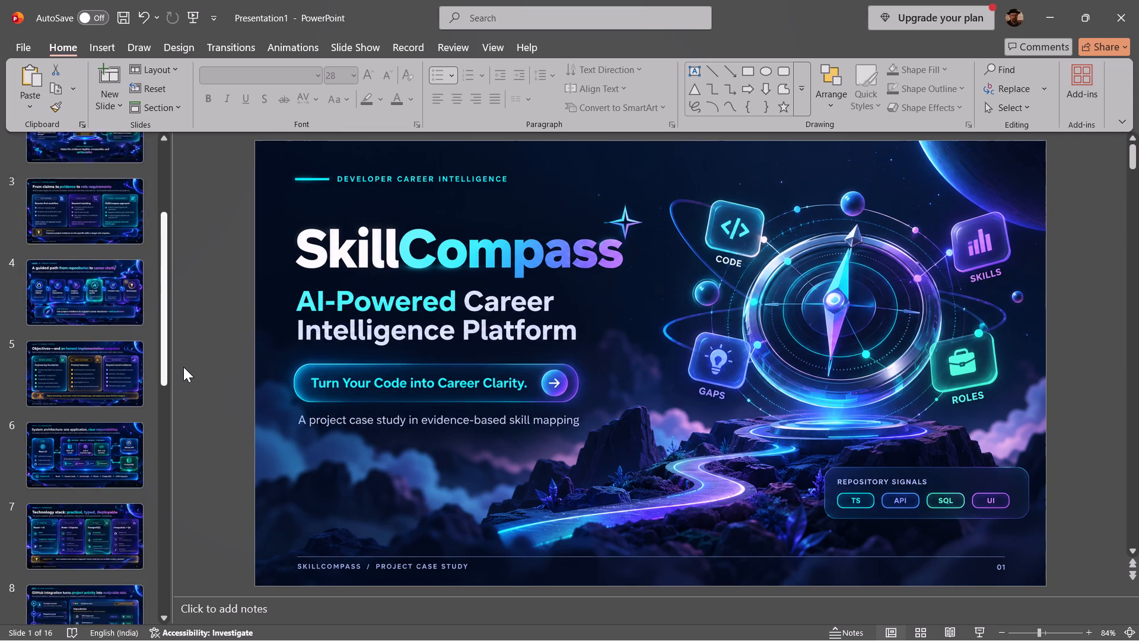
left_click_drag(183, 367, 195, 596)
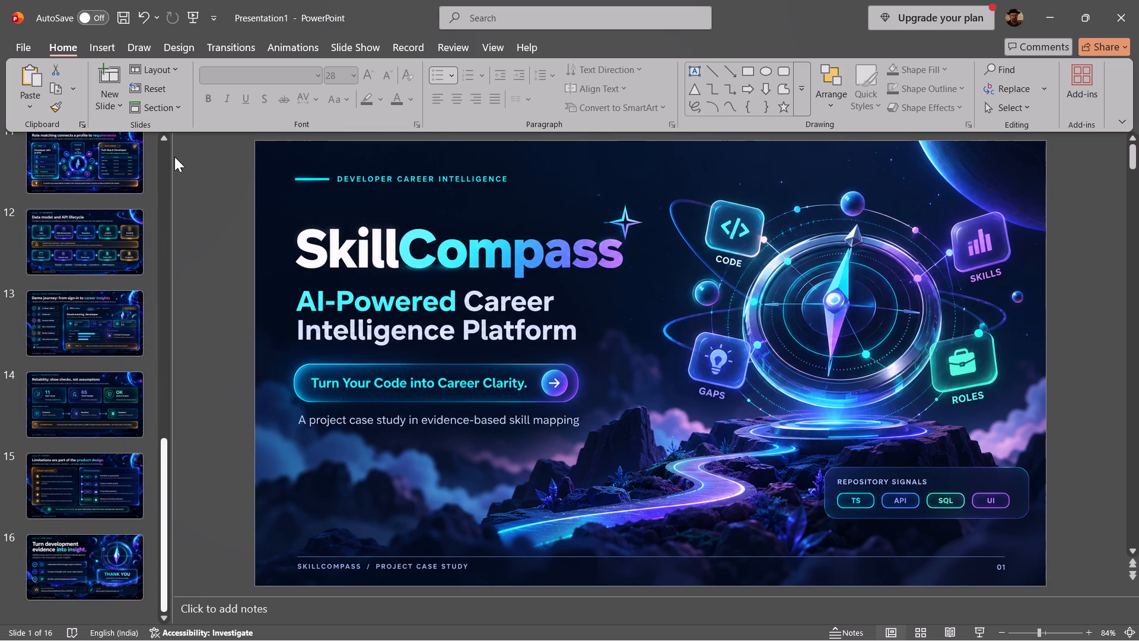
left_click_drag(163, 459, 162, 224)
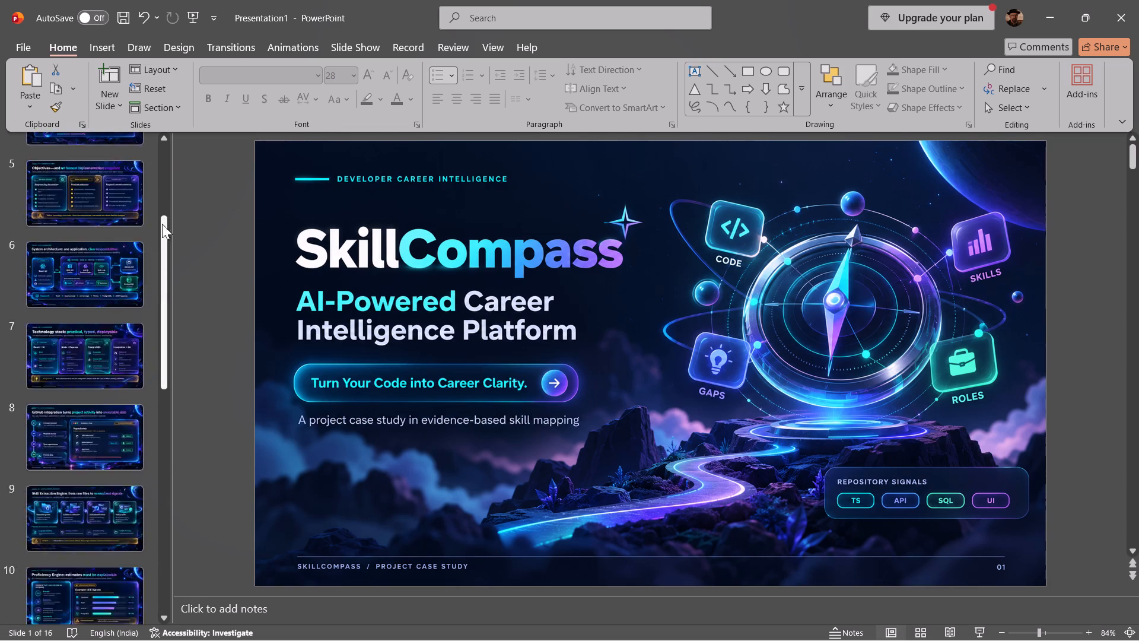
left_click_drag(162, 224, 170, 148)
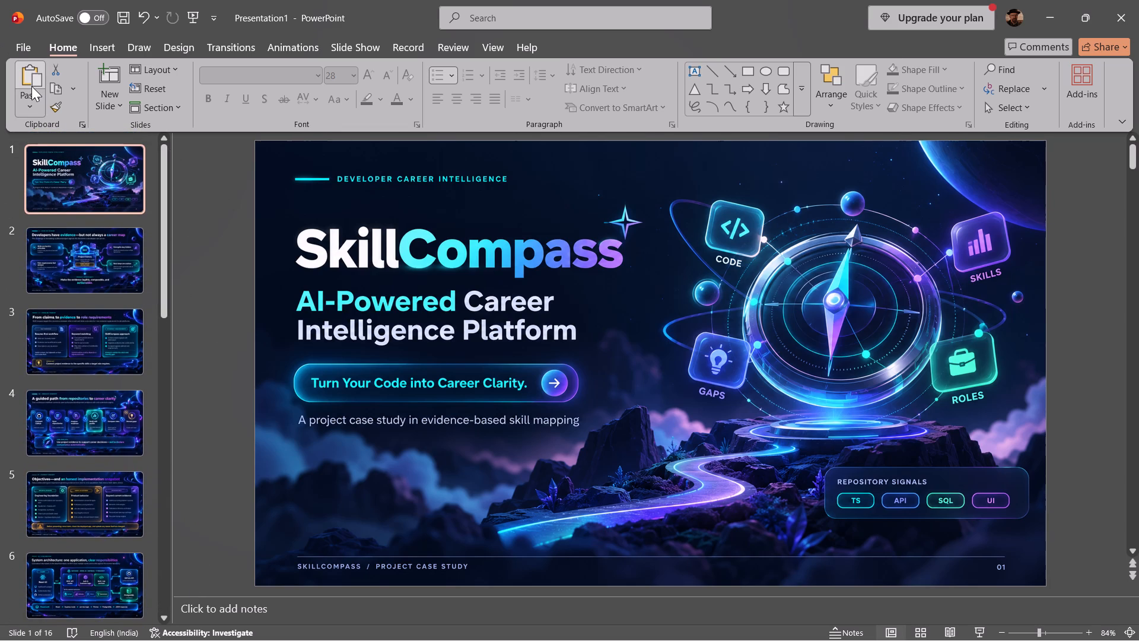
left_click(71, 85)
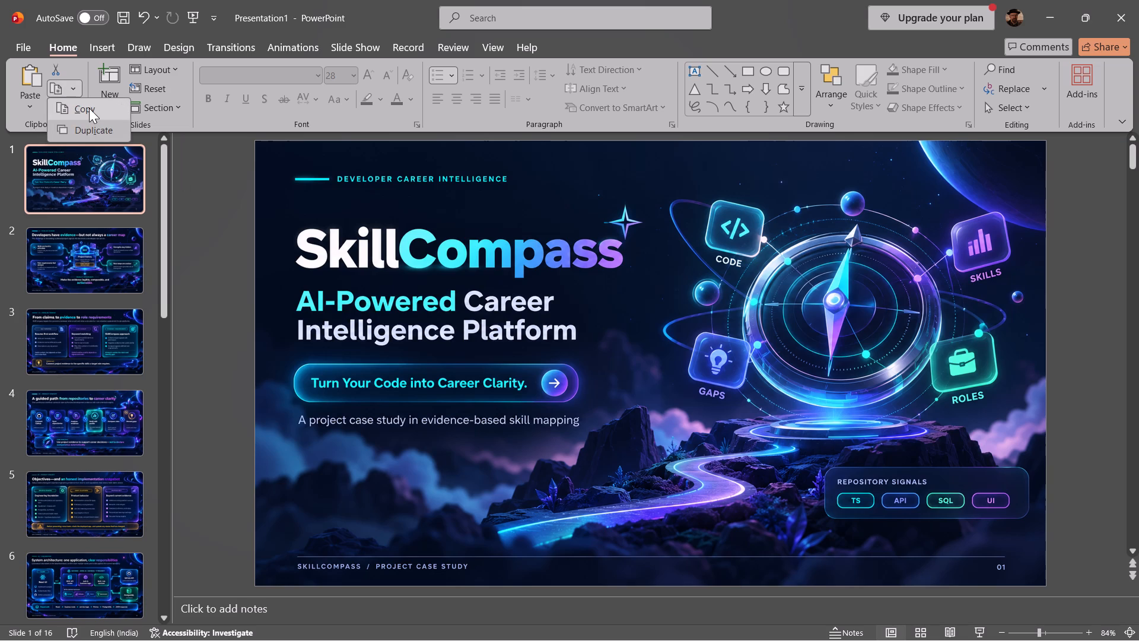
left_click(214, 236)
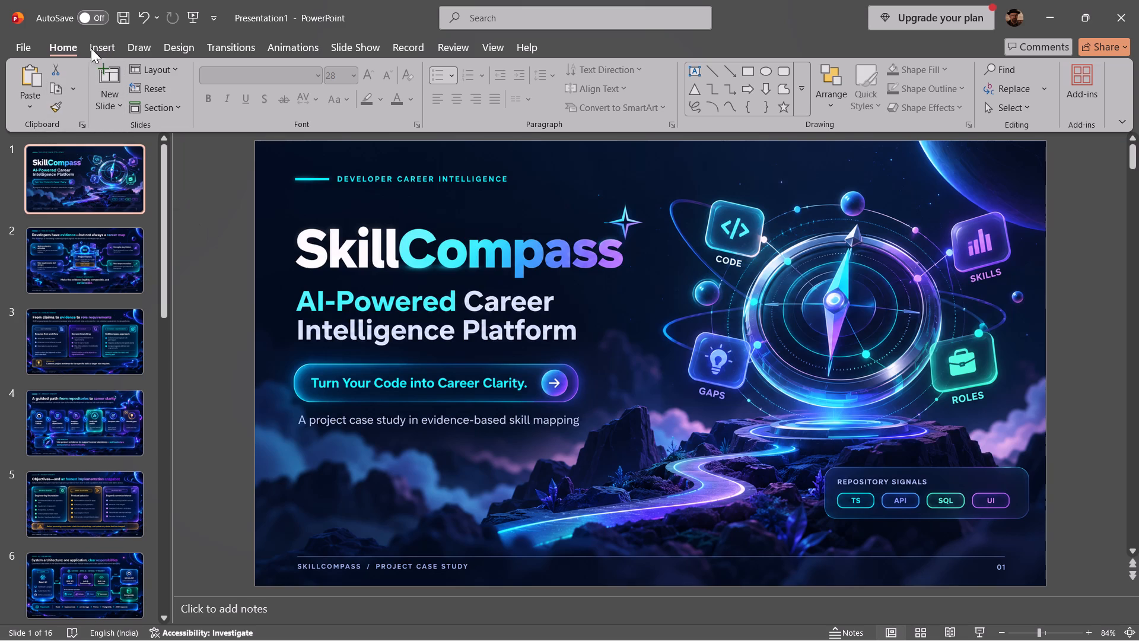
Save the deck in the Downloads folder as a PowerPoint Presentation named Presentation1.
left_click(21, 47)
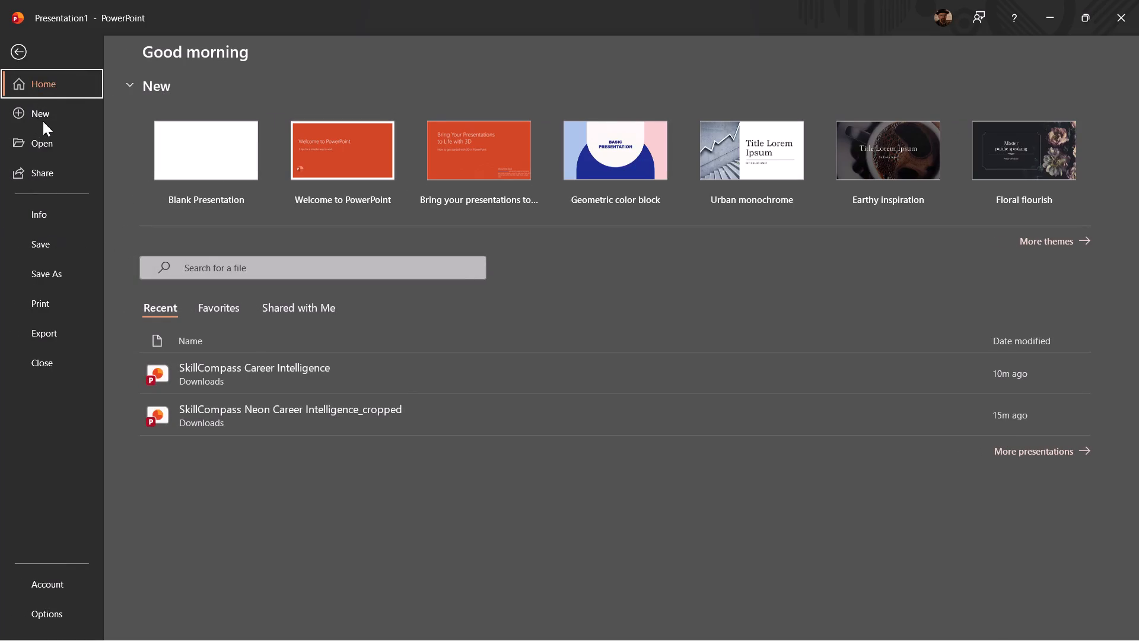
left_click(45, 274)
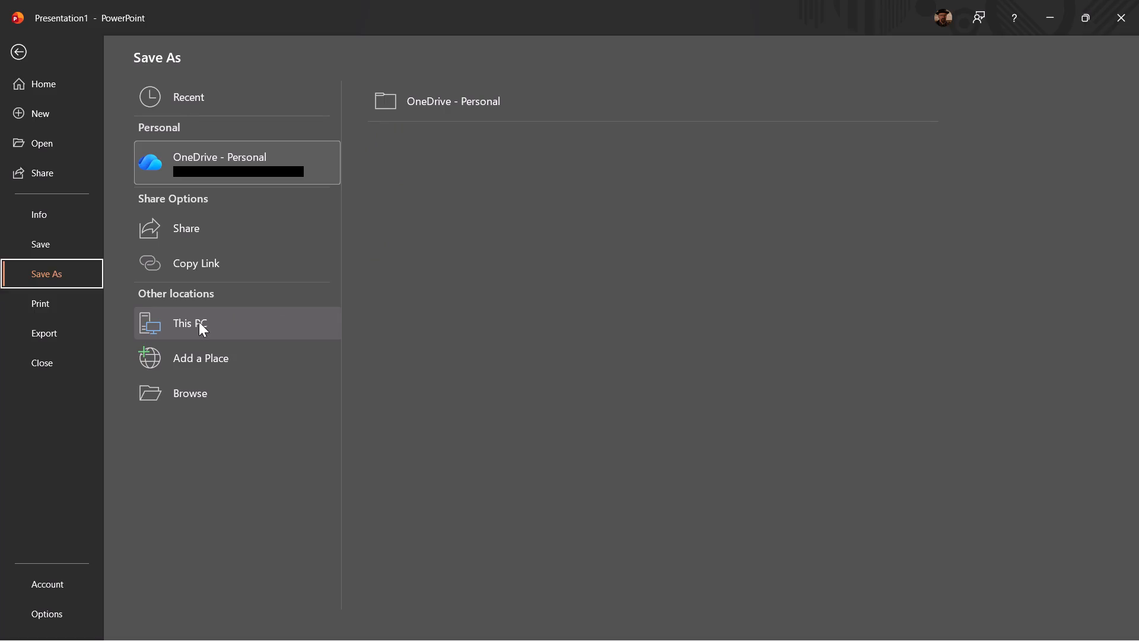
left_click(209, 394)
left_click(57, 167)
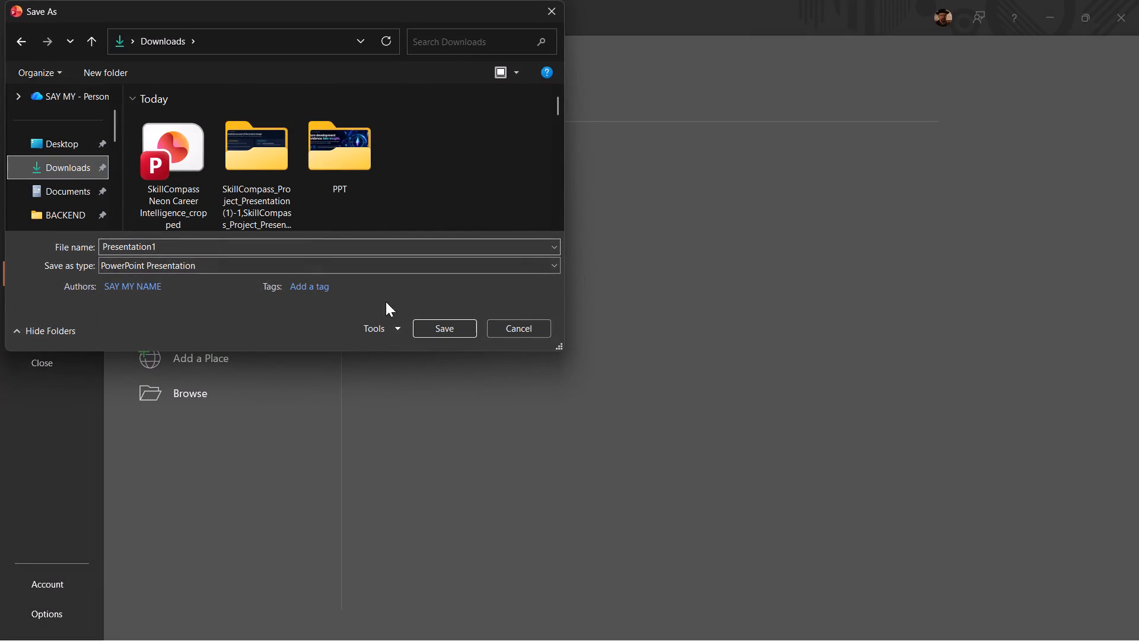
left_click(437, 327)
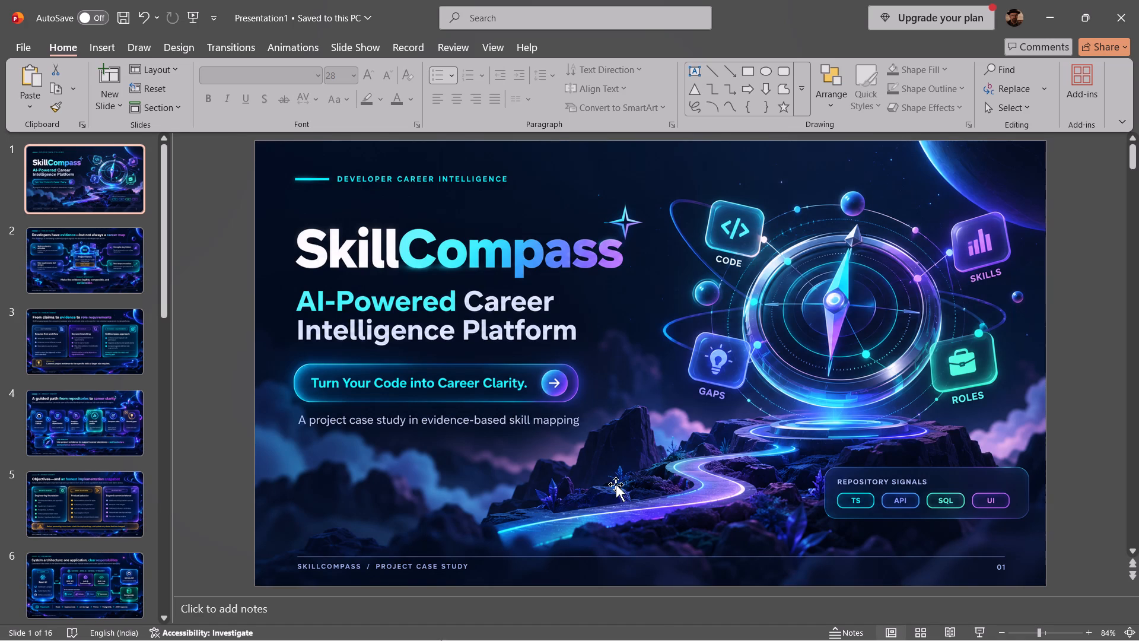
Check the Downloads folder in File Explorer for the saved Presentation1 file.
left_click(308, 620)
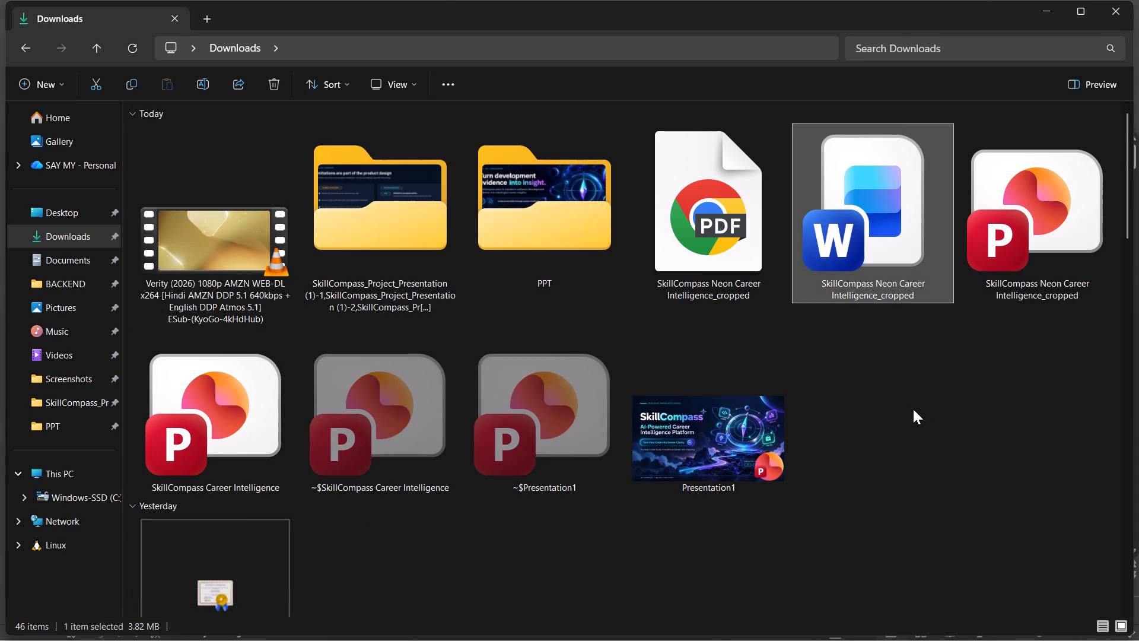
left_click(1045, 12)
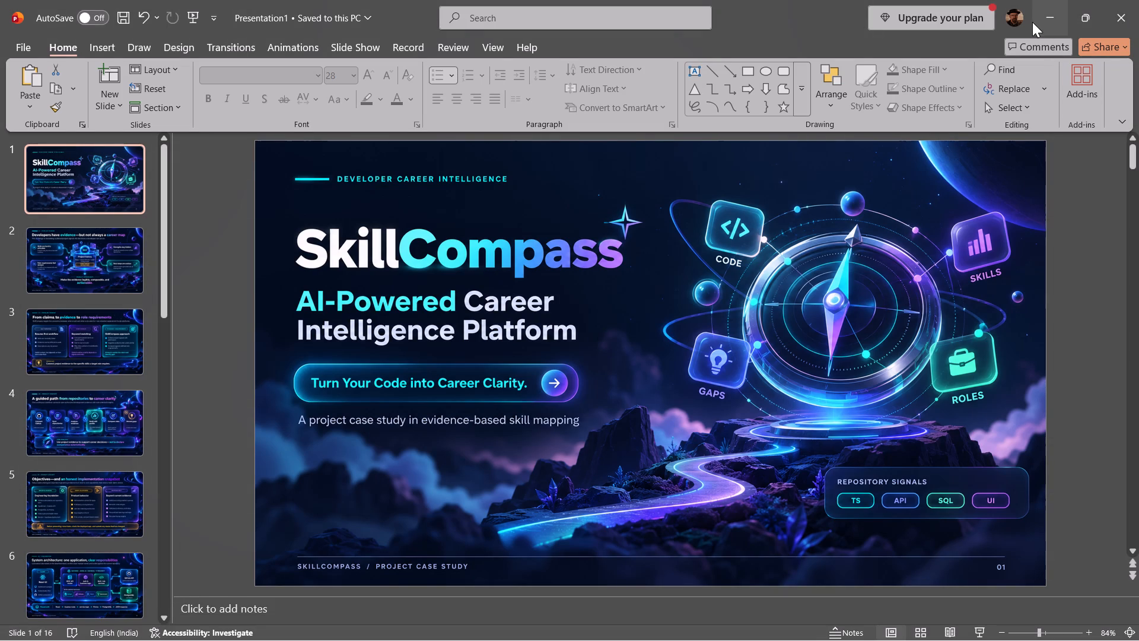
Close both the Presentation1 deck and the SkillCompass Career Intelligence presentation.
left_click(1115, 19)
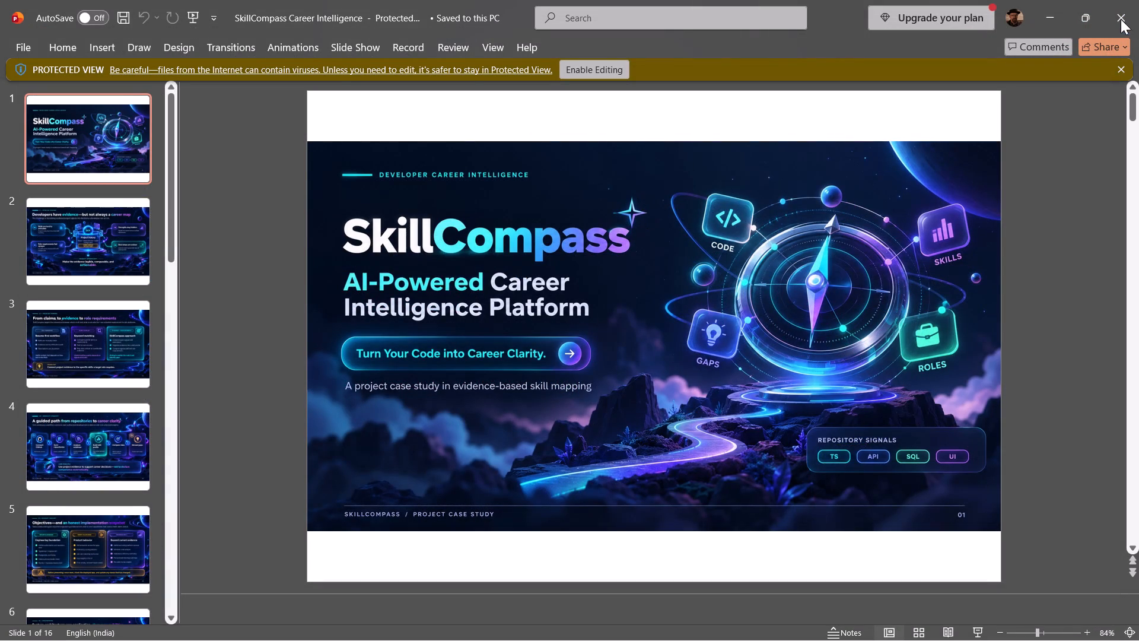
left_click(1122, 18)
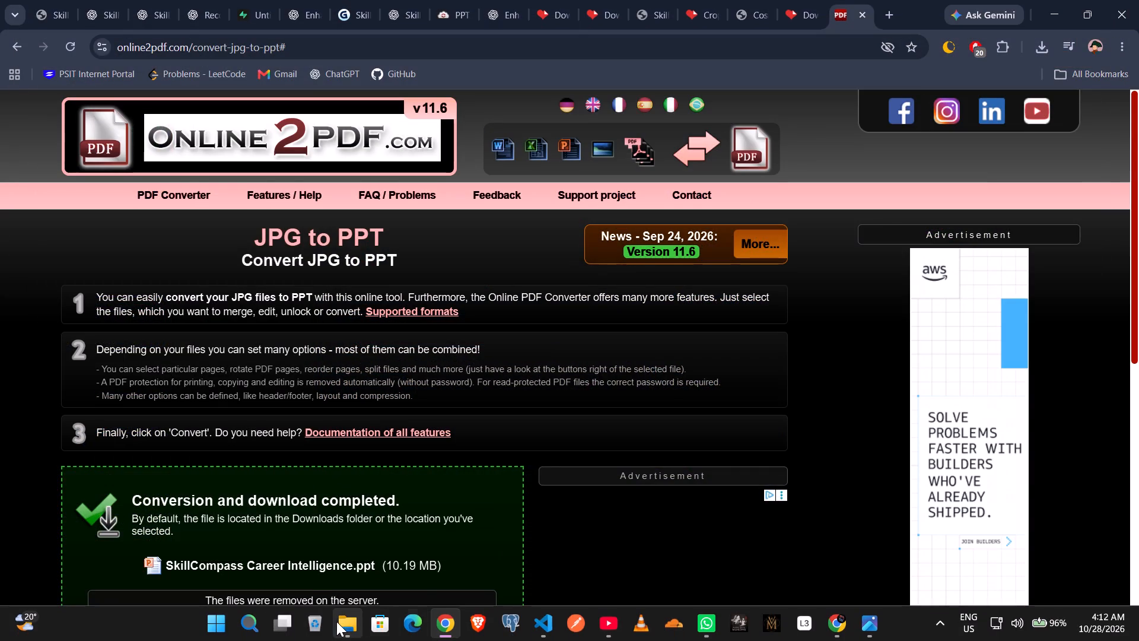
Look through the Downloads folder in File Explorer, examining the saved presentations and the older files.
left_click(345, 628)
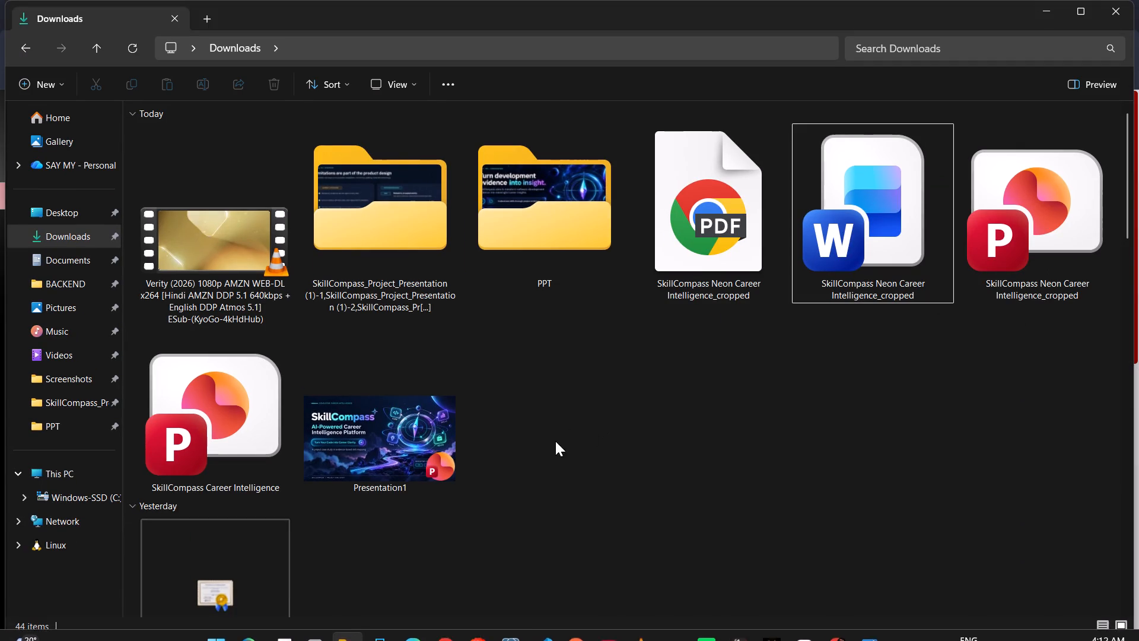
scroll(722, 424, "down", 7)
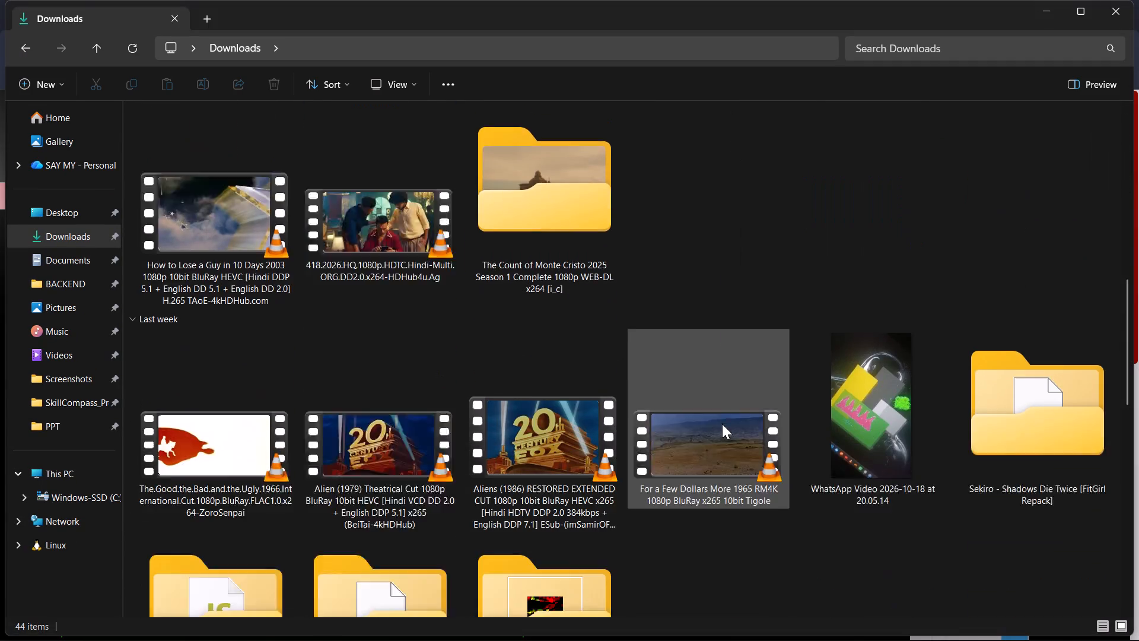
scroll(722, 424, "down", 11)
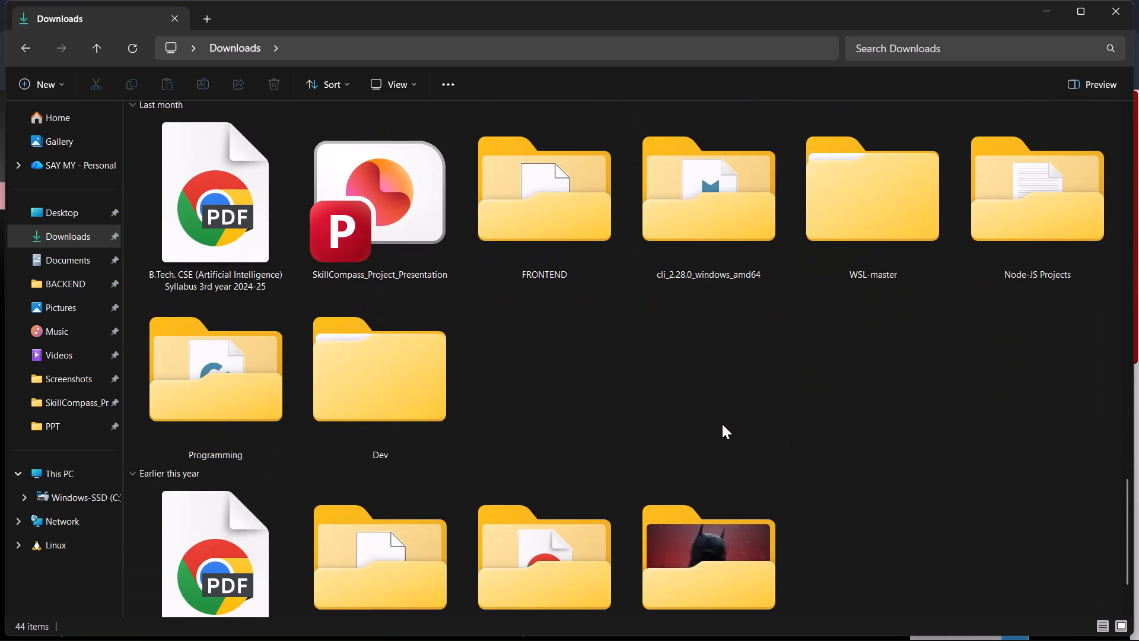
scroll(722, 424, "down", 7)
scroll(722, 424, "up", 10)
scroll(722, 424, "up", 12)
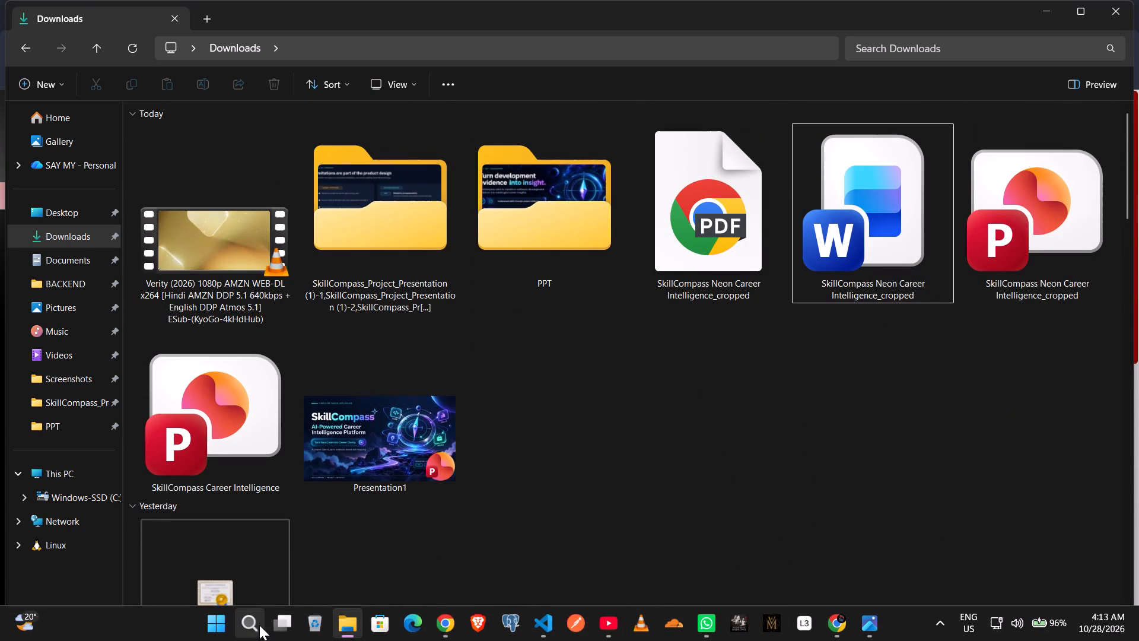
Reopen Presentation1 from PowerPoint's recent files and look through the deck to the conclusion slide.
left_click(246, 623)
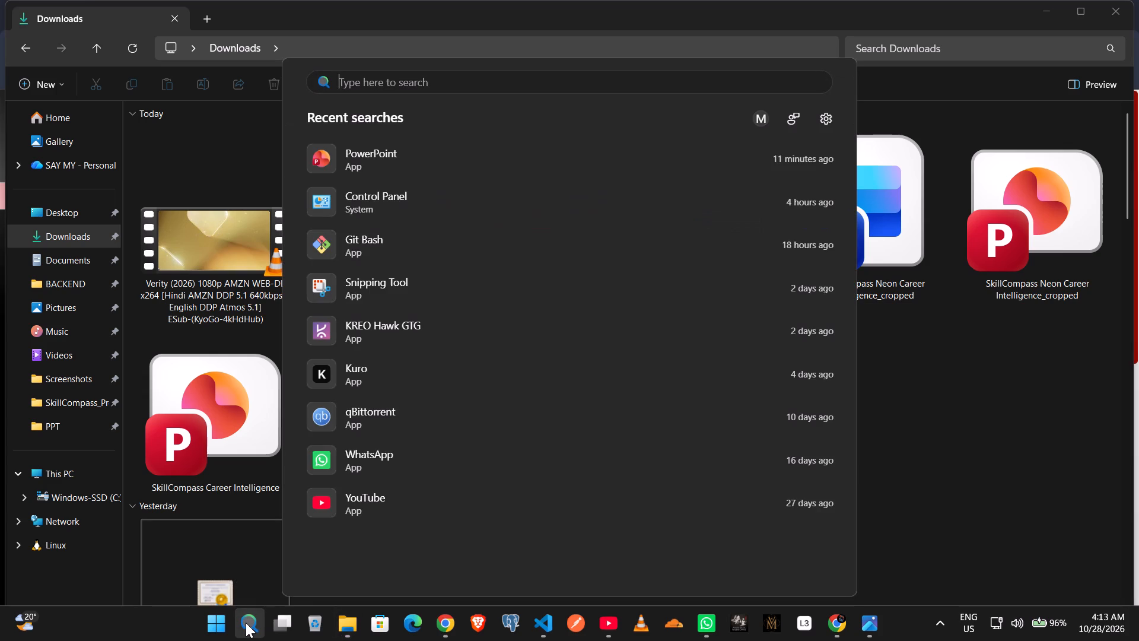
left_click(396, 162)
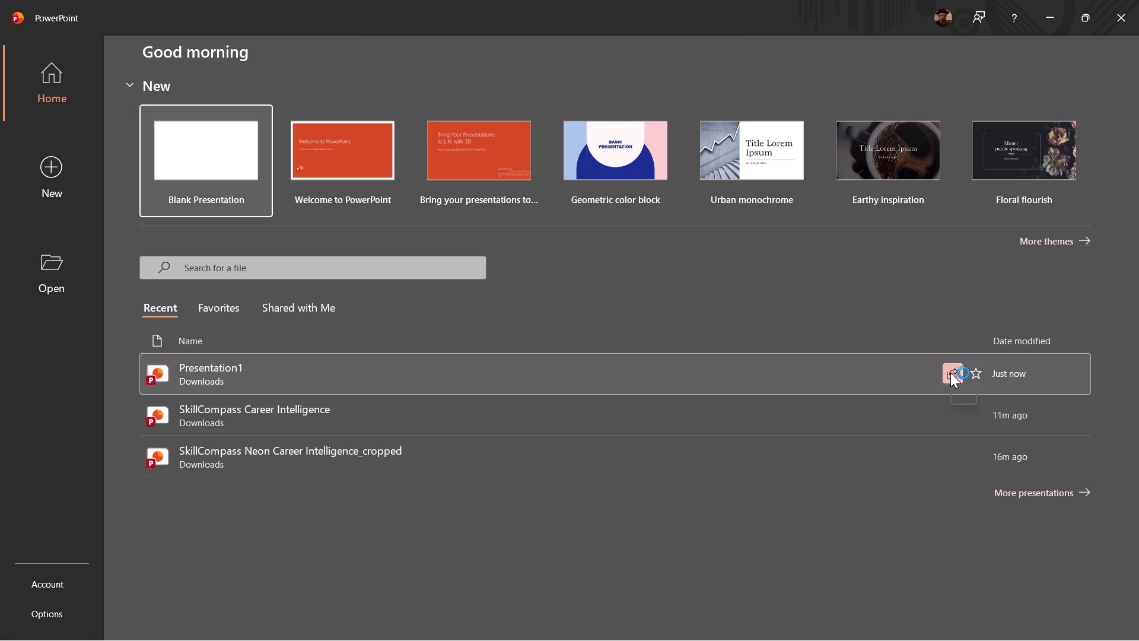
left_click(847, 377)
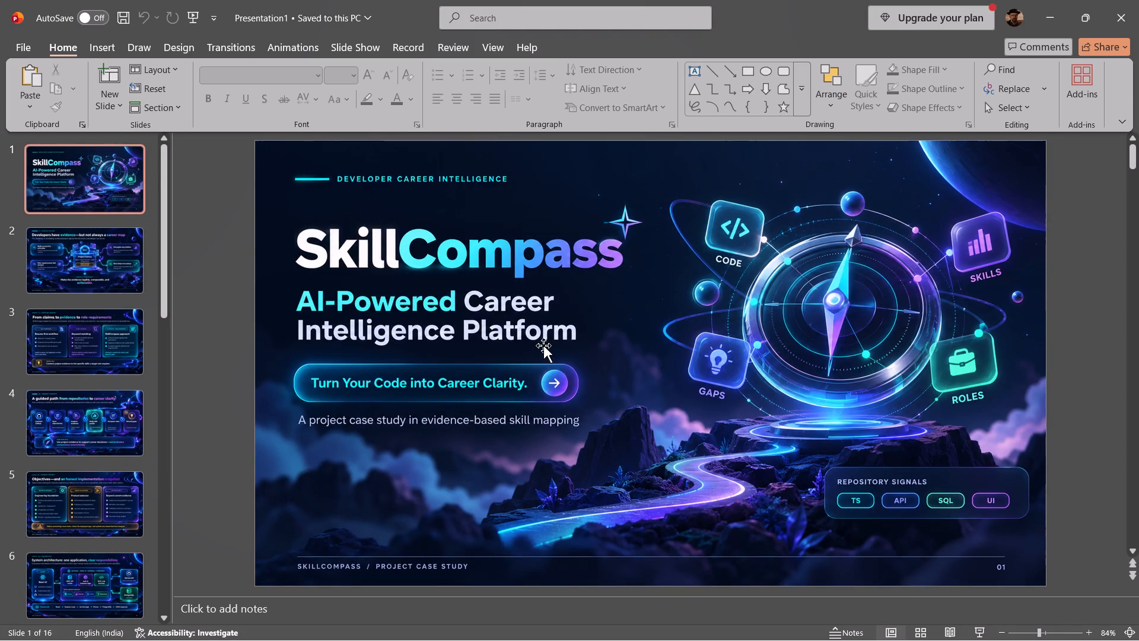
scroll(543, 345, "down", 12)
scroll(543, 345, "down", 10)
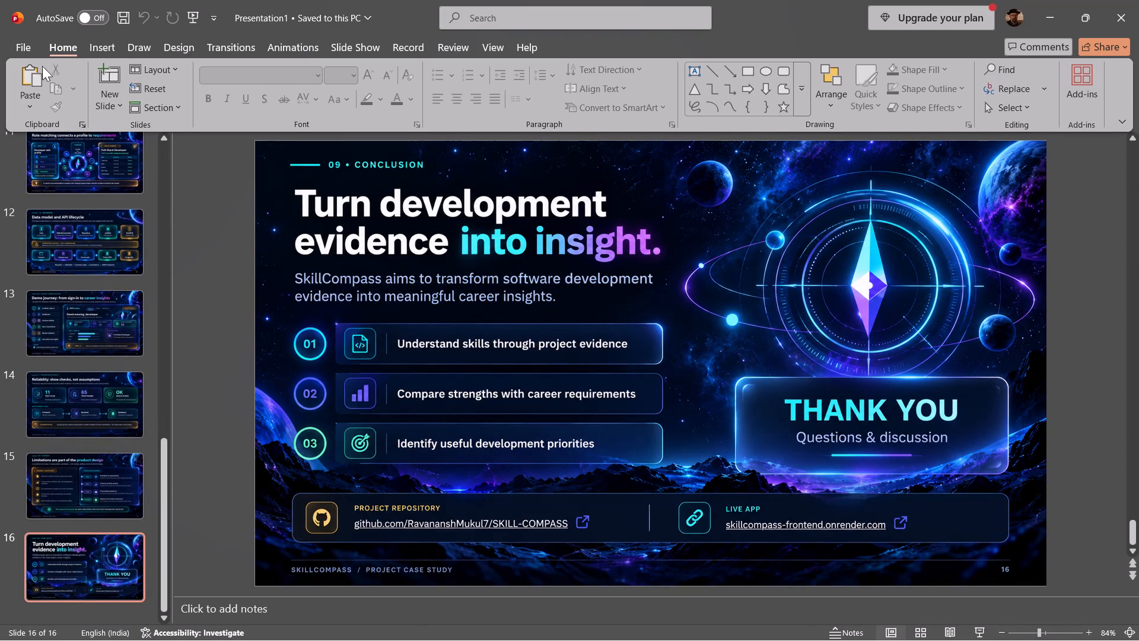
Return to Presentation1 through the recent files list and save the deck again.
left_click(19, 47)
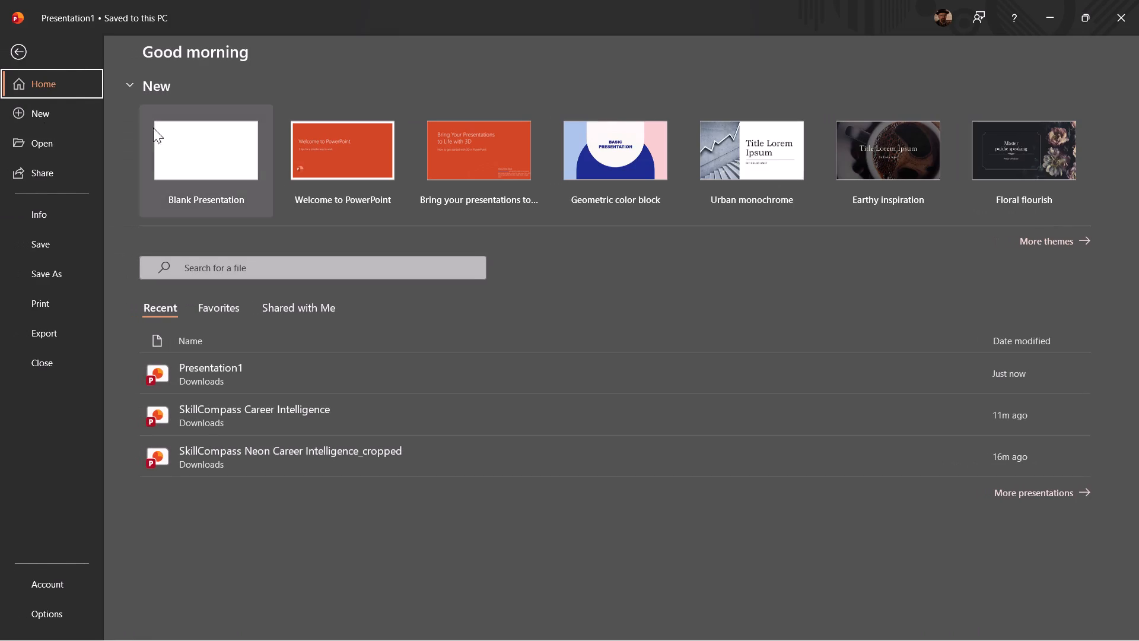
left_click(252, 370)
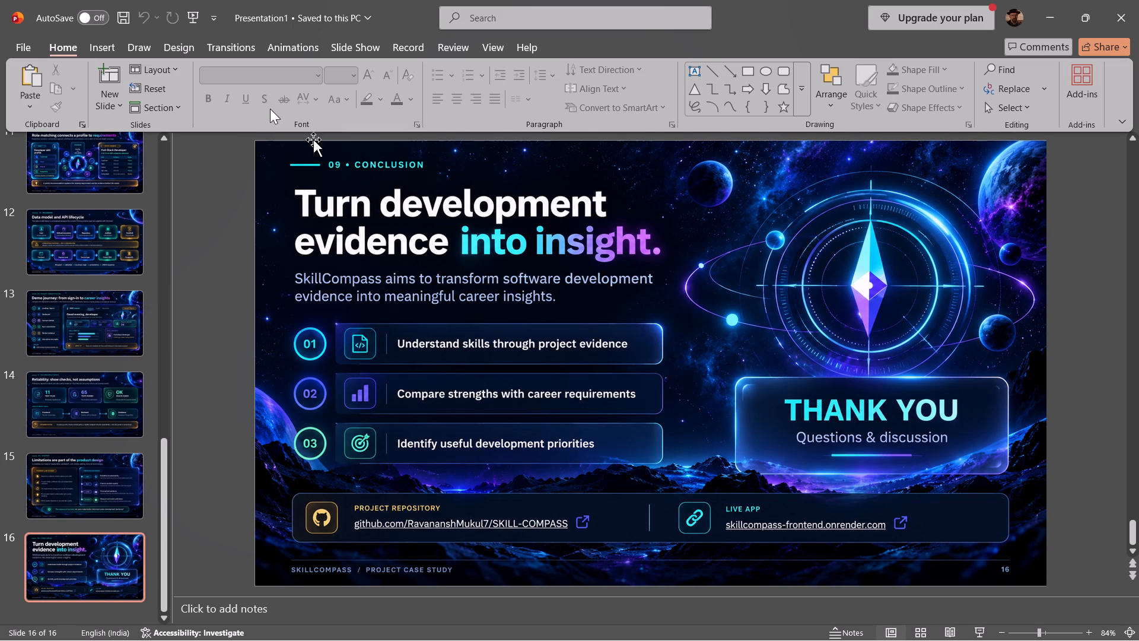
left_click(120, 10)
left_click(122, 12)
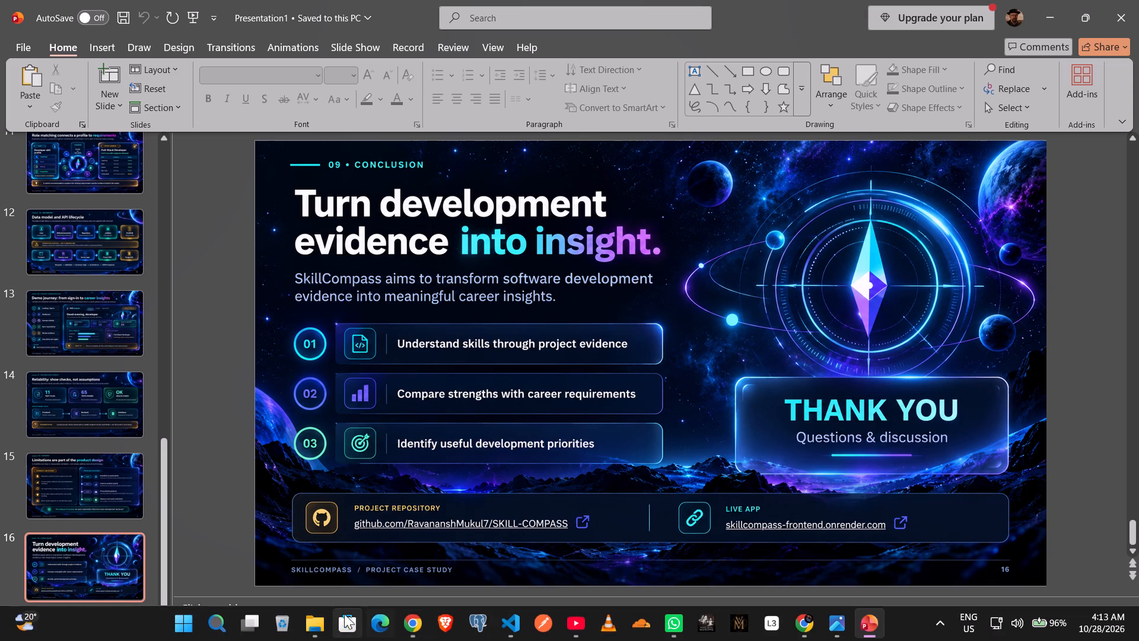
Check the saved Presentation1 file in the Downloads folder in File Explorer.
left_click(311, 623)
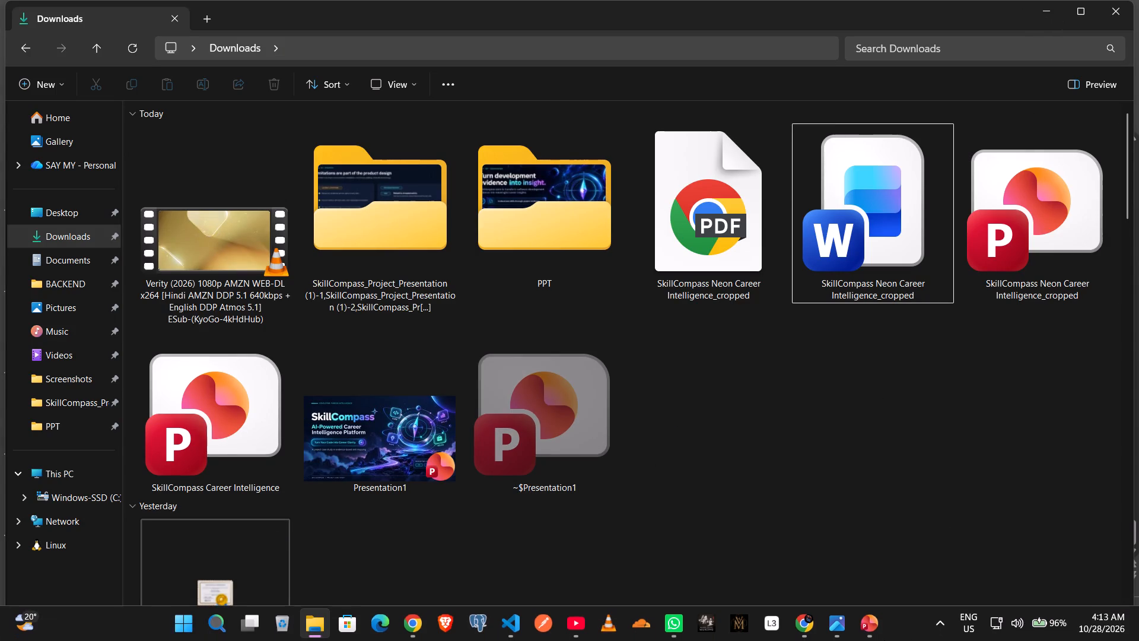
left_click(926, 489)
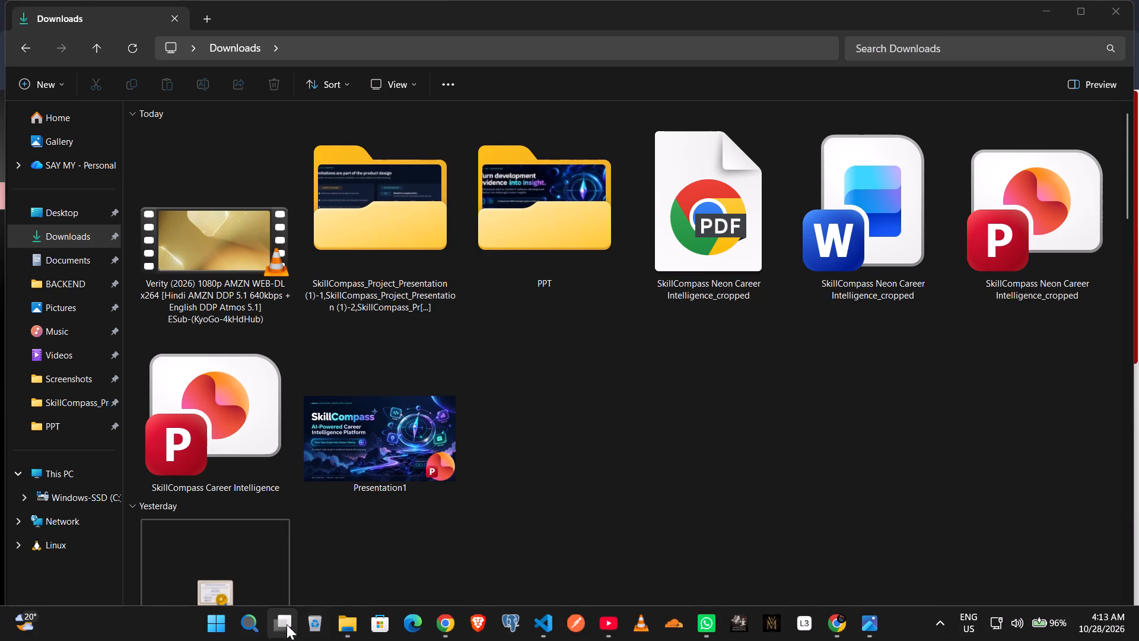
Start PowerPoint again and open Presentation1 from the recent files.
left_click(249, 624)
left_click(400, 161)
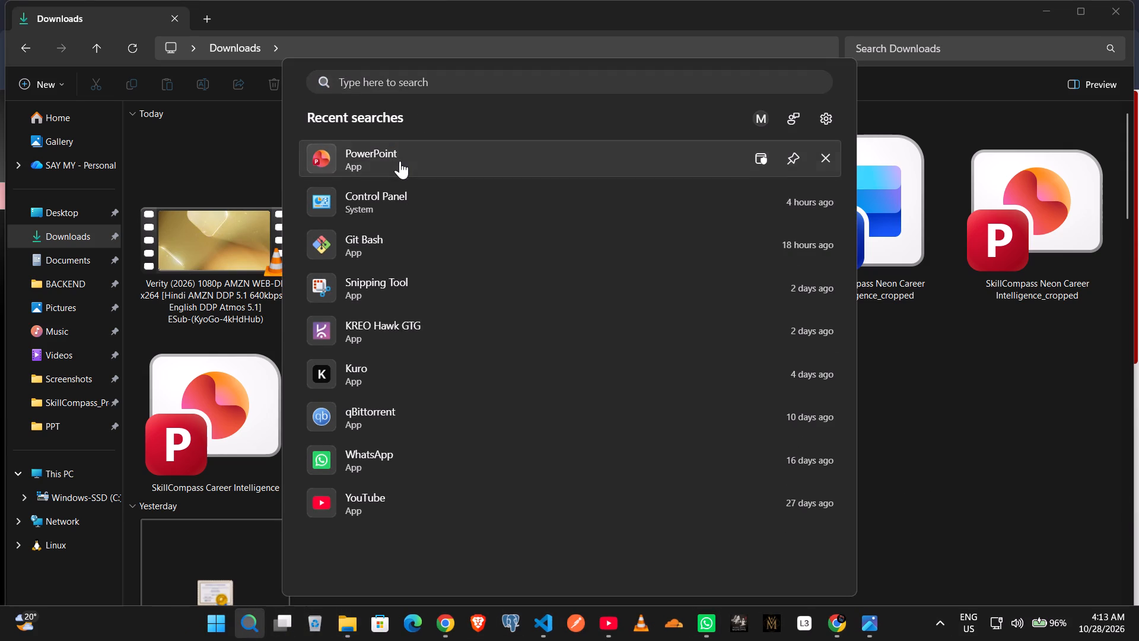
left_click(269, 373)
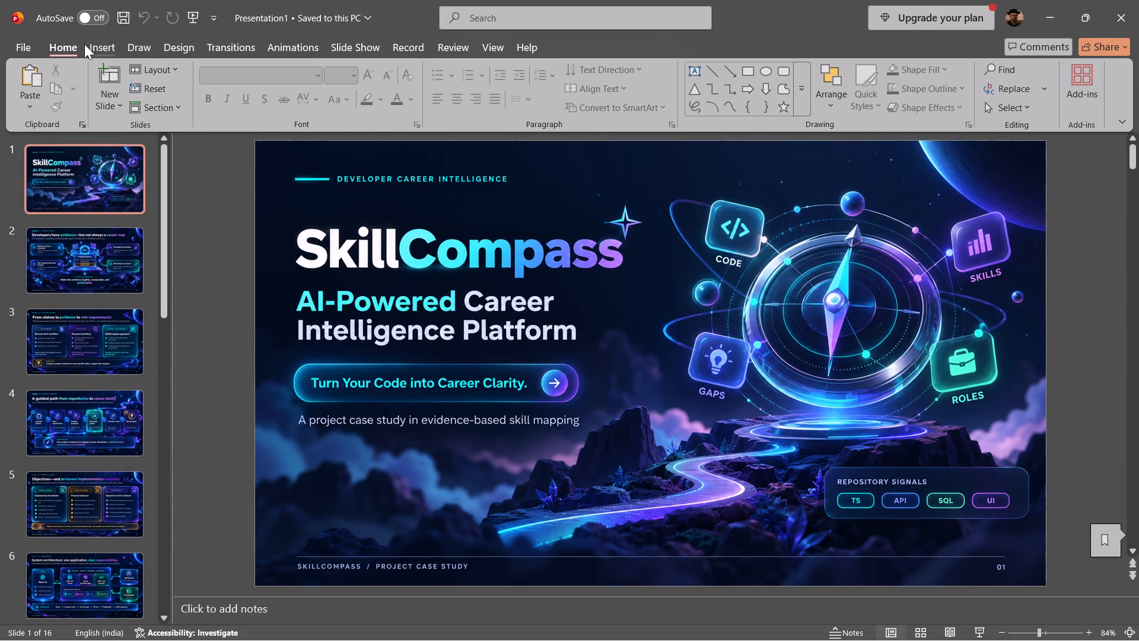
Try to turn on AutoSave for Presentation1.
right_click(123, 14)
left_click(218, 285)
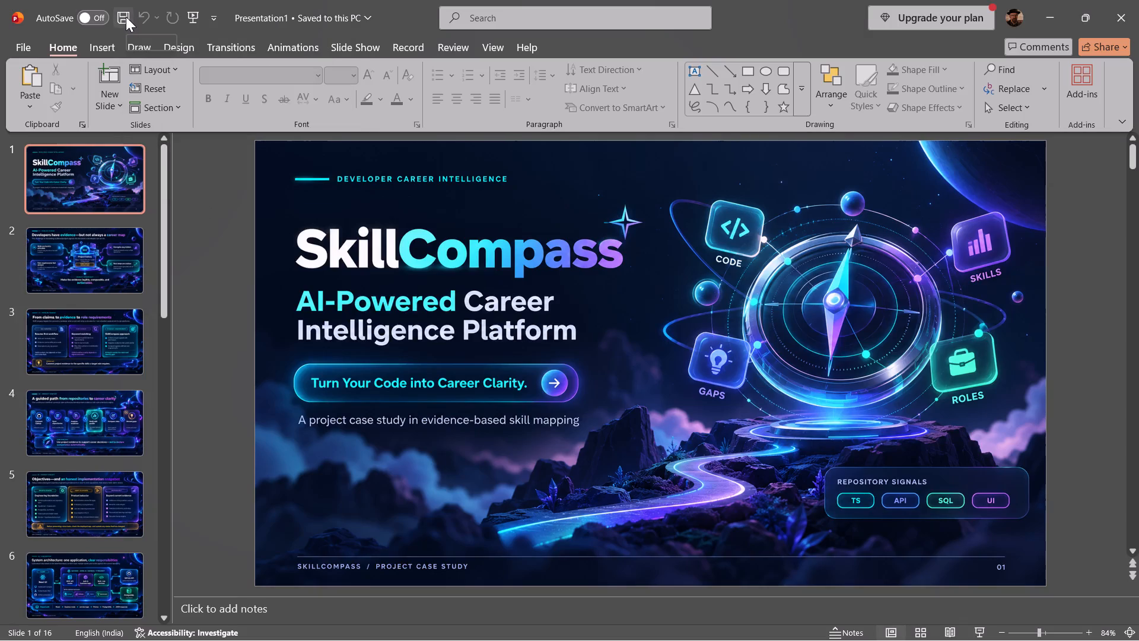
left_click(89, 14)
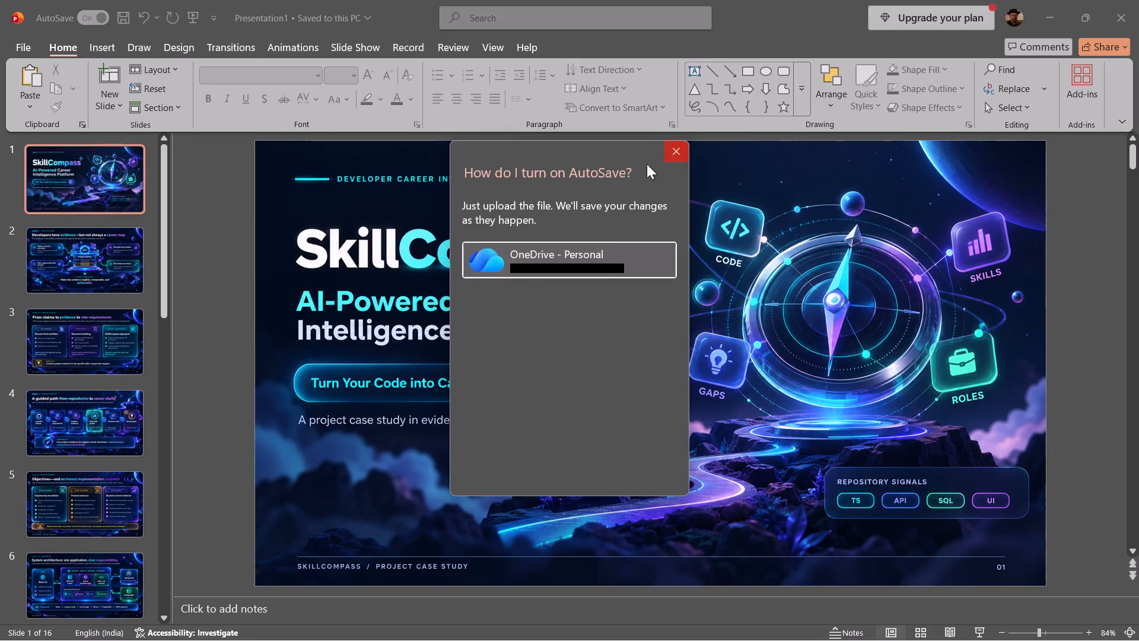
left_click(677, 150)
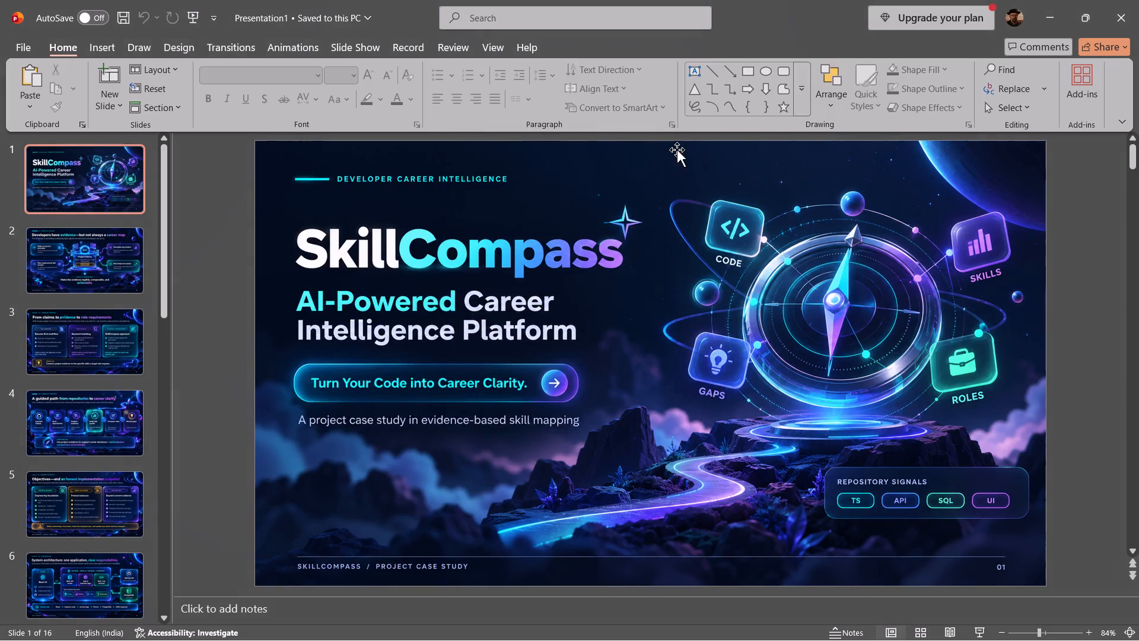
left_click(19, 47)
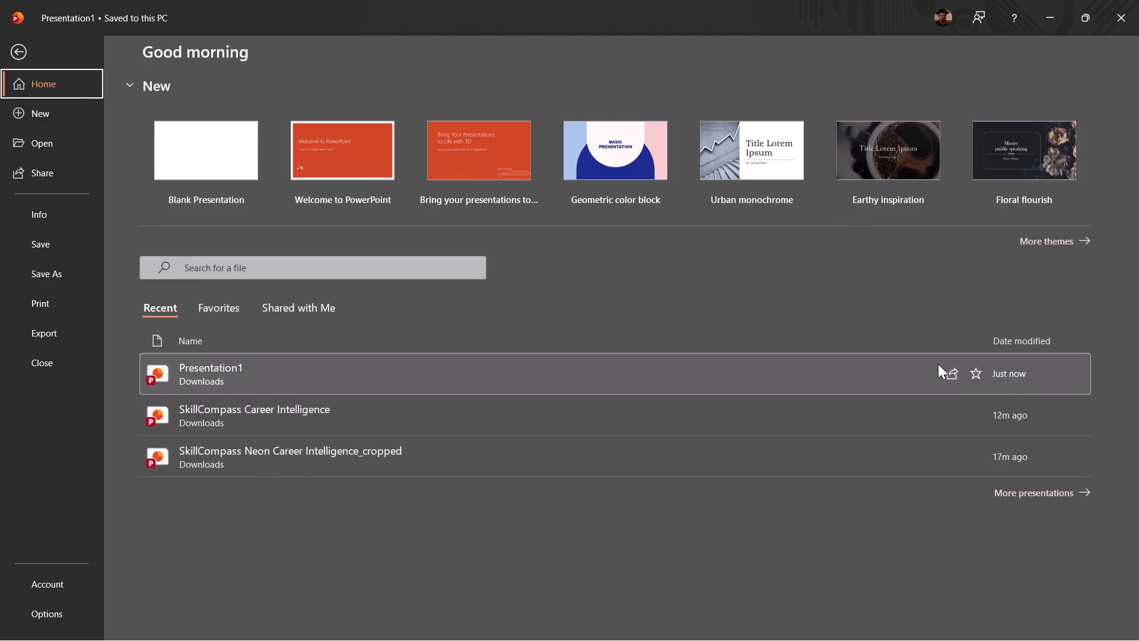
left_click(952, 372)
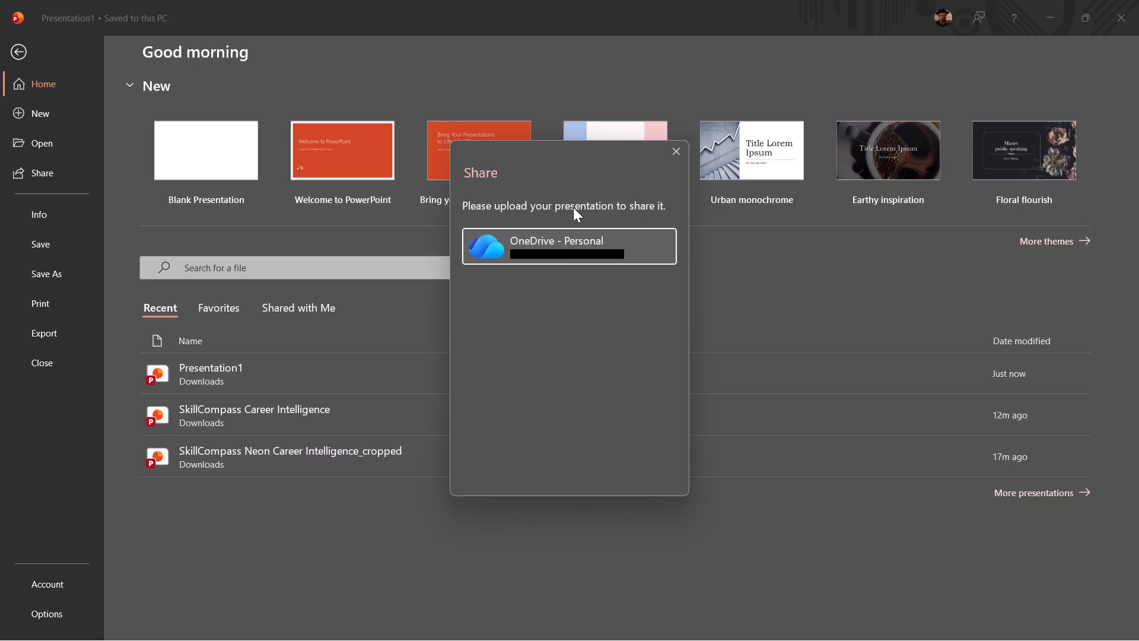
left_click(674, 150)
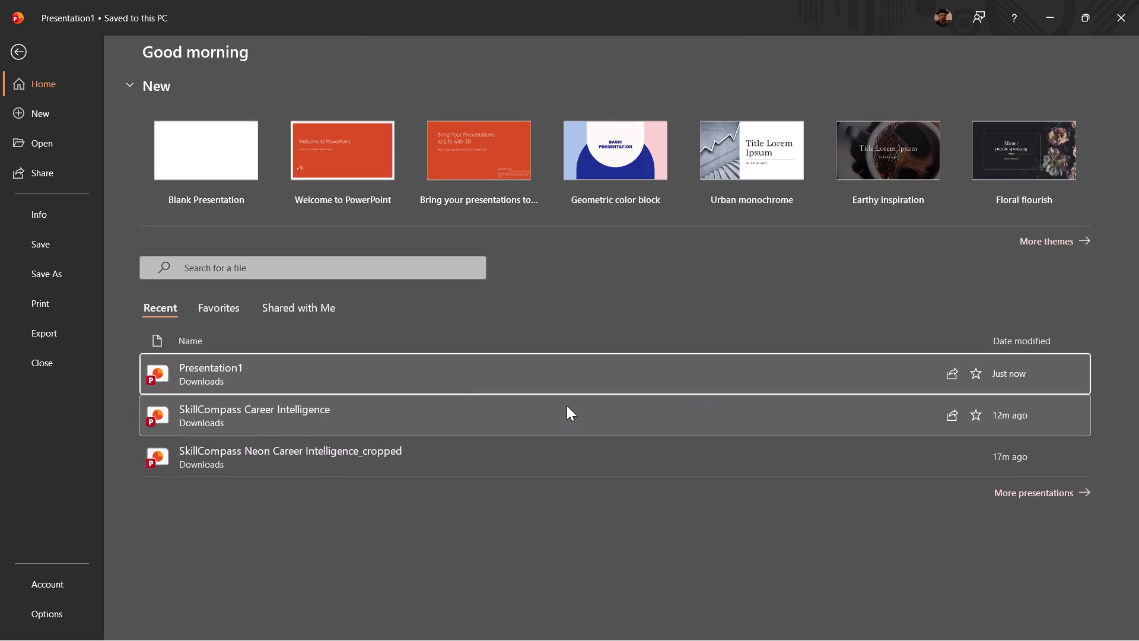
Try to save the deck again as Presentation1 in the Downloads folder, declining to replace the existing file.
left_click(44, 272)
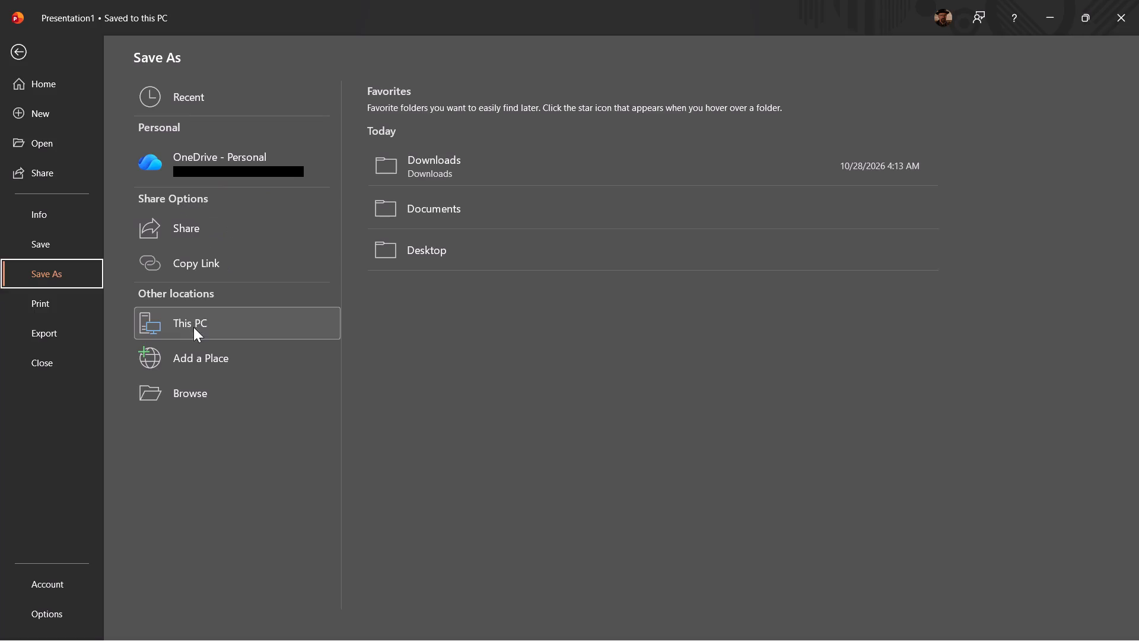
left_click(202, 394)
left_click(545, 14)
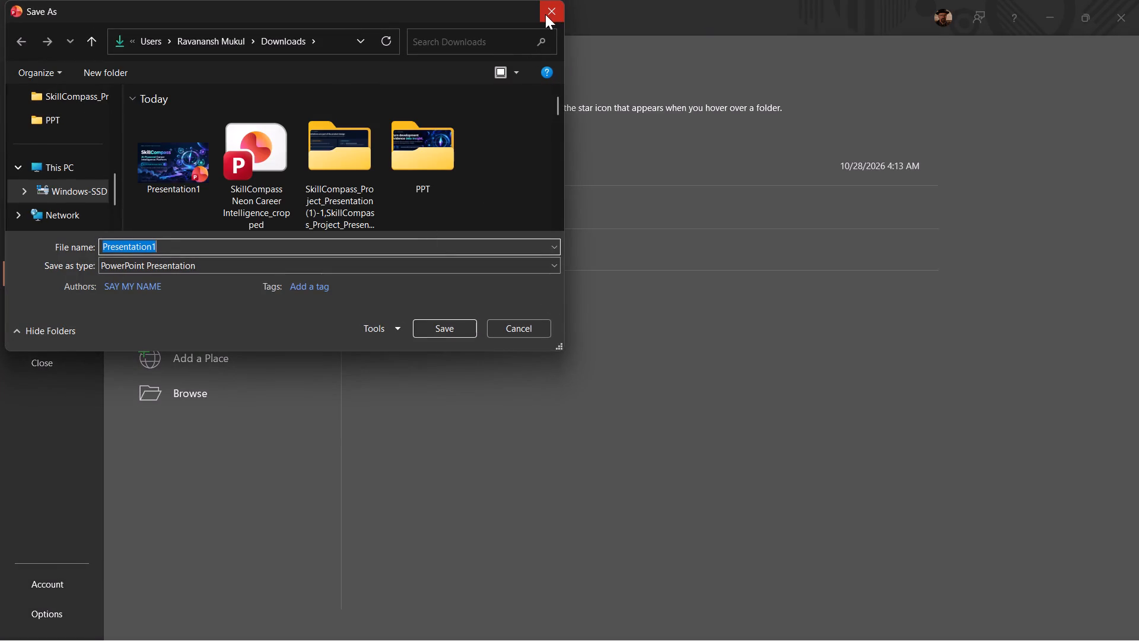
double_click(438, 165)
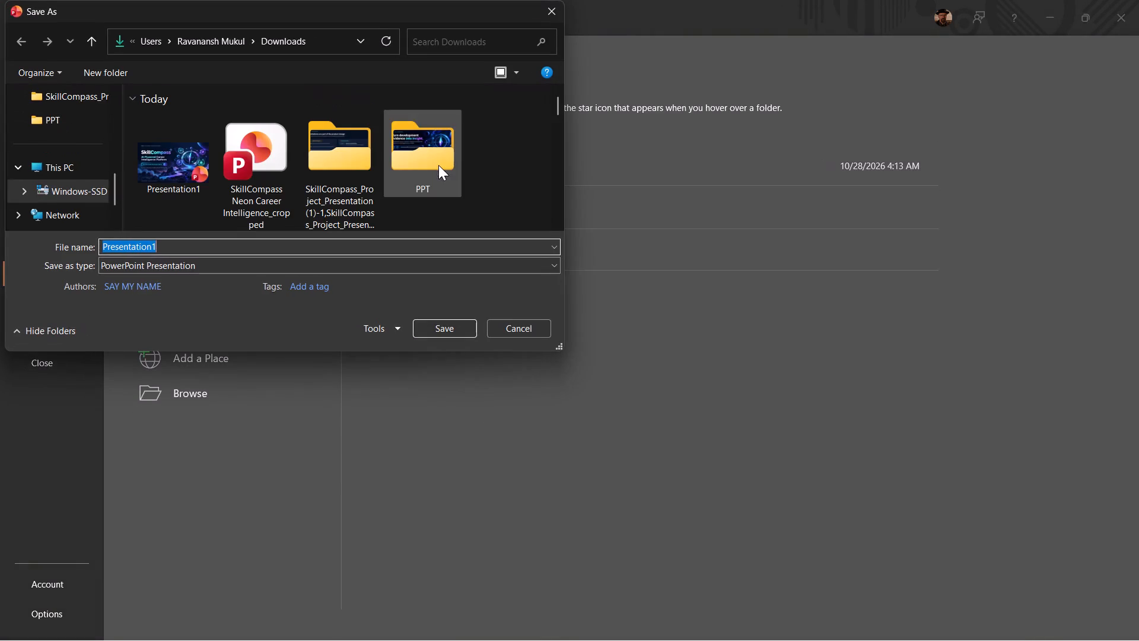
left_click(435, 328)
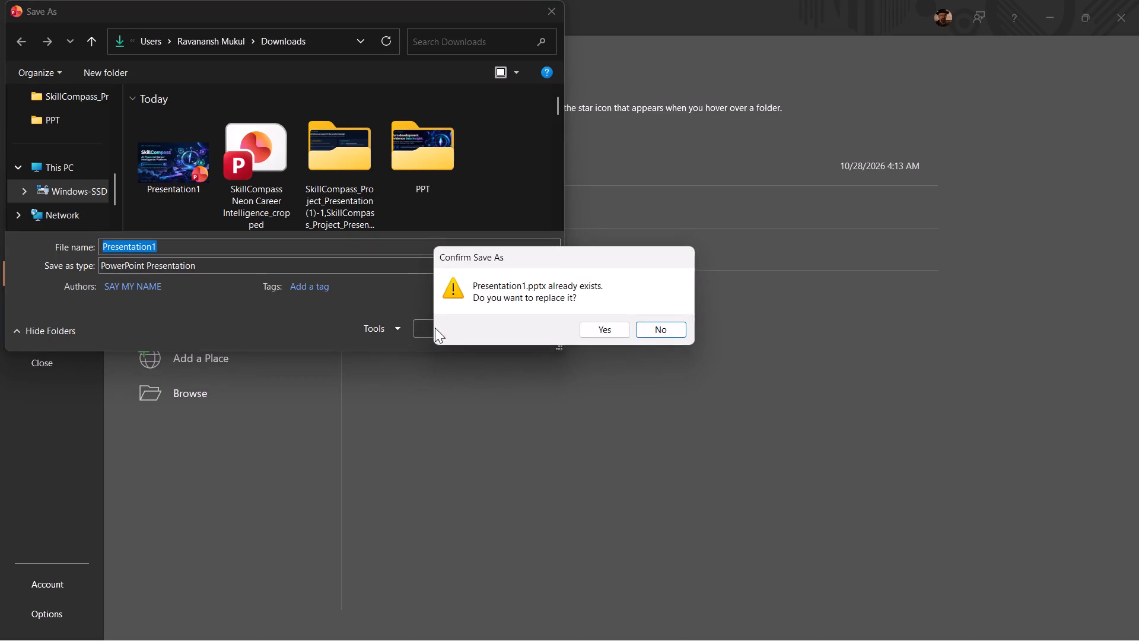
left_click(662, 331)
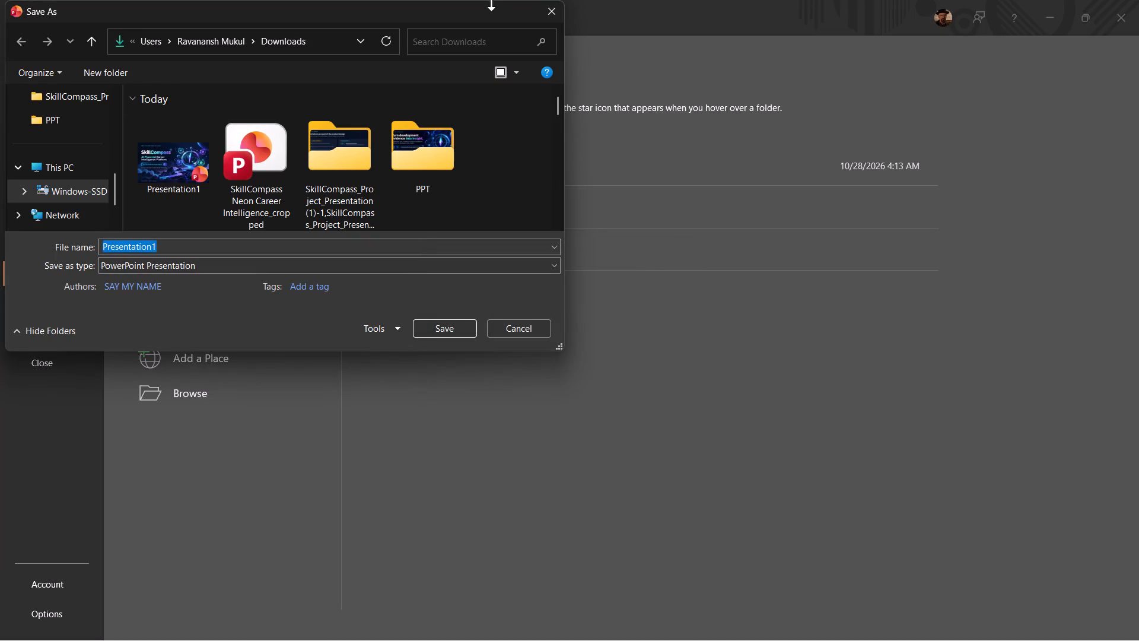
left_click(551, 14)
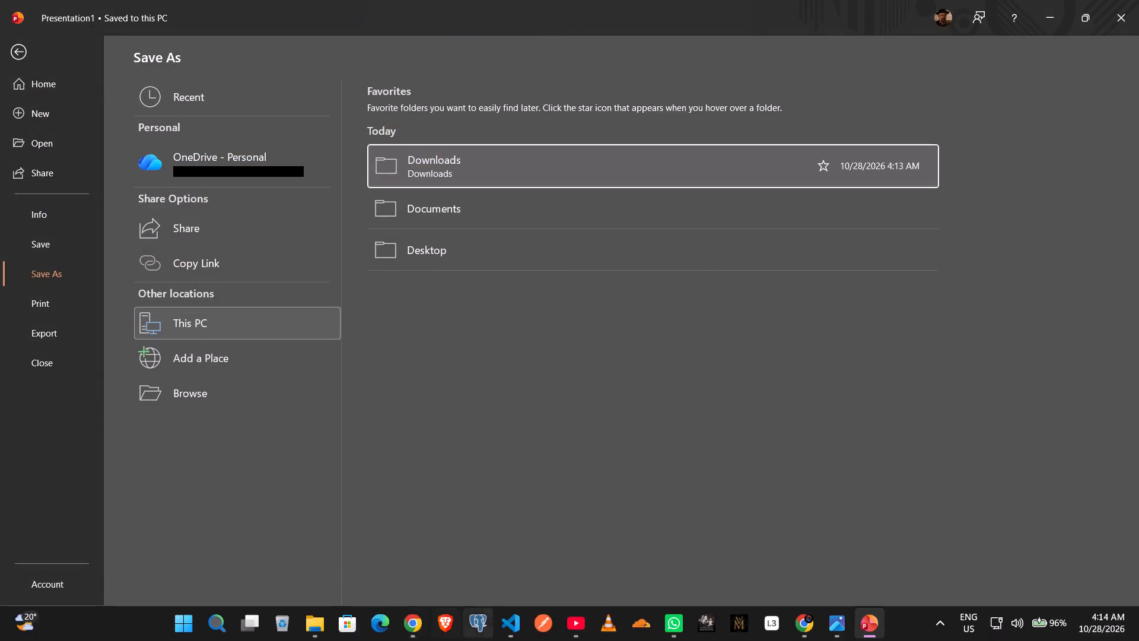
Close the open deck and reopen Presentation1 from the Downloads folder in File Explorer.
left_click(317, 621)
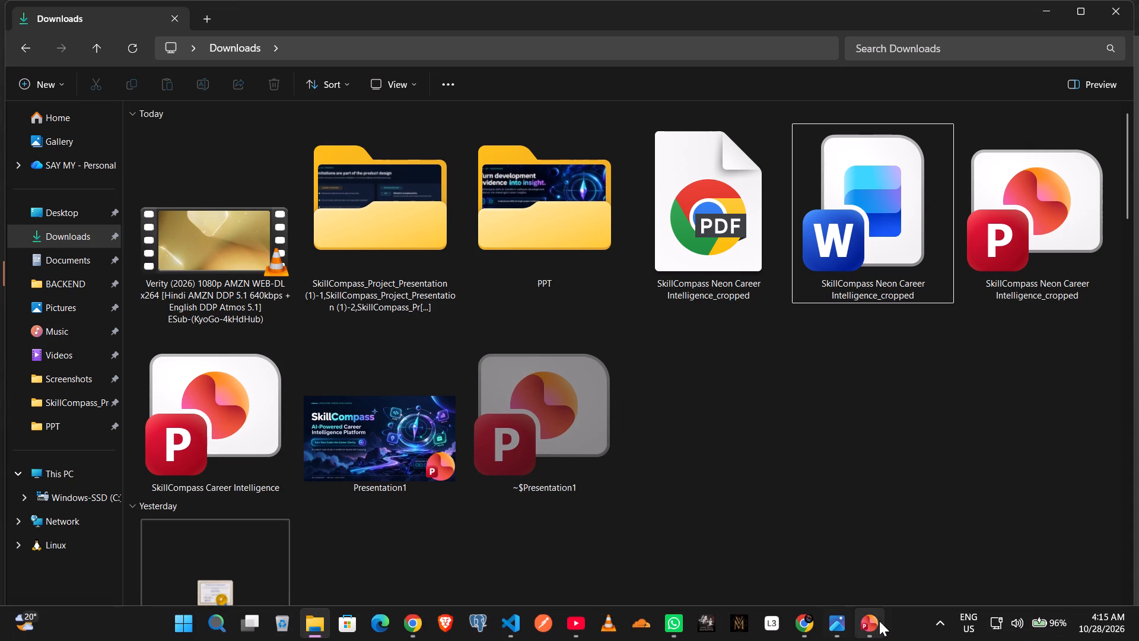
left_click(929, 491)
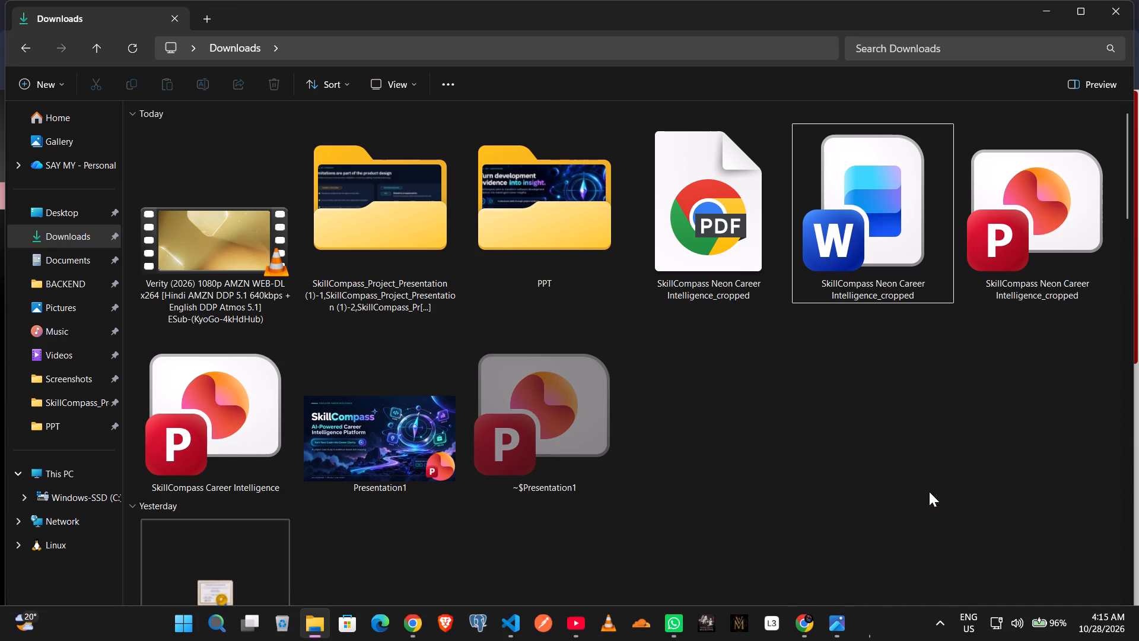
double_click(378, 439)
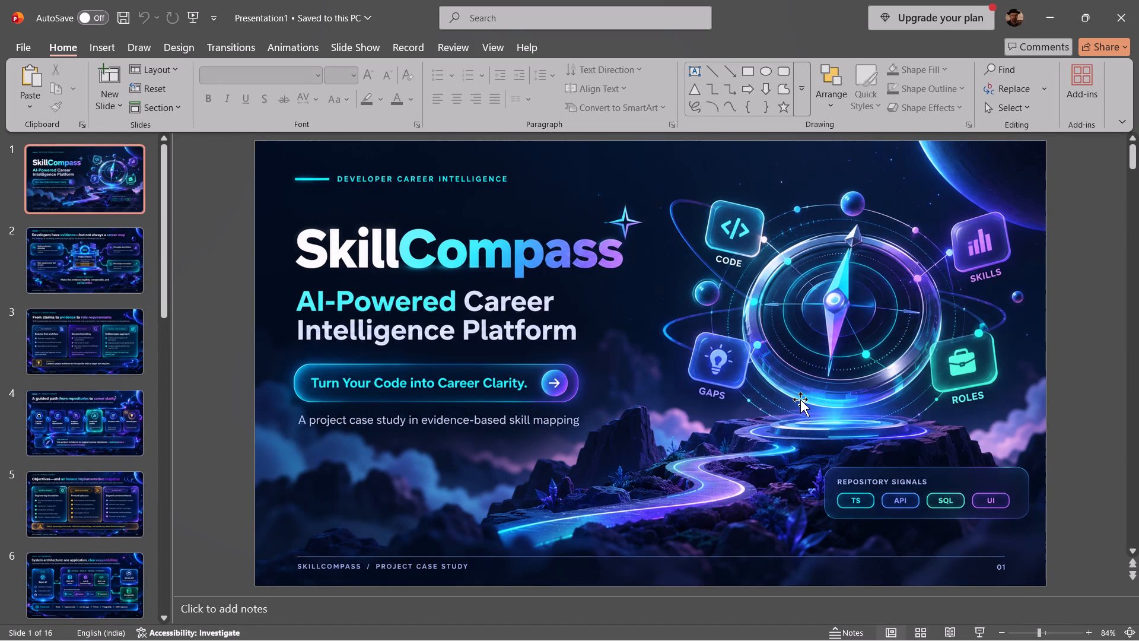
Check every slide of the reopened Presentation1 from the first to slide 16, and close the deck.
key("Right")
key("Right")
key("Right")
key("Right")
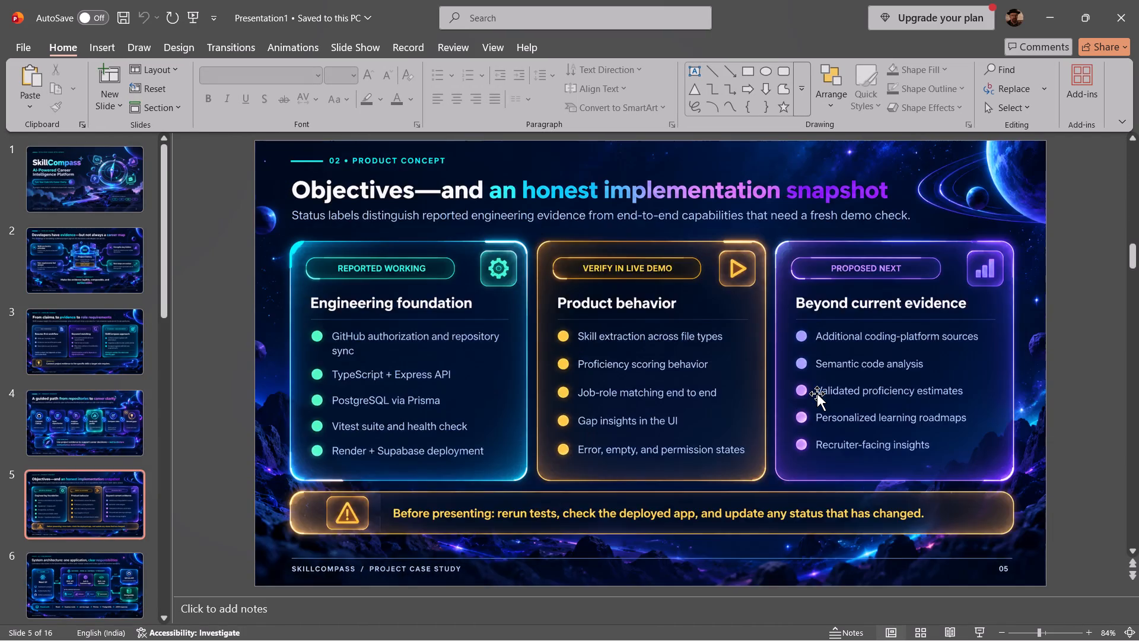
key("Right")
key("Right")
key("Right")
key("Right")
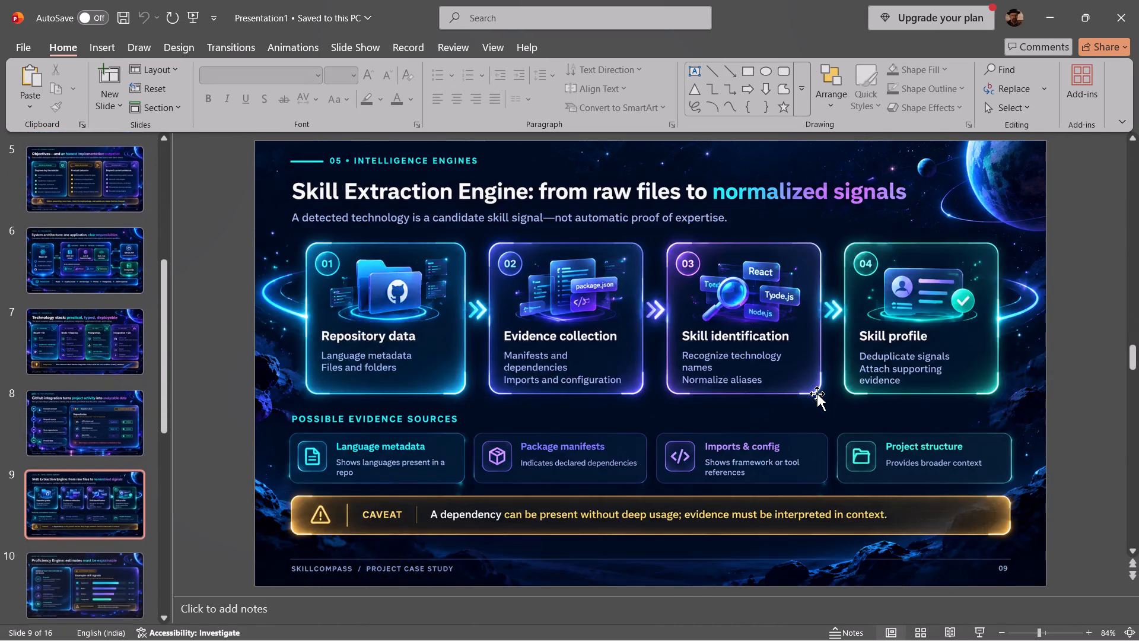
key("Right")
key("Right")
key("Right")
key("Right")
key("Right")
key("Right")
key("Right")
key("Right")
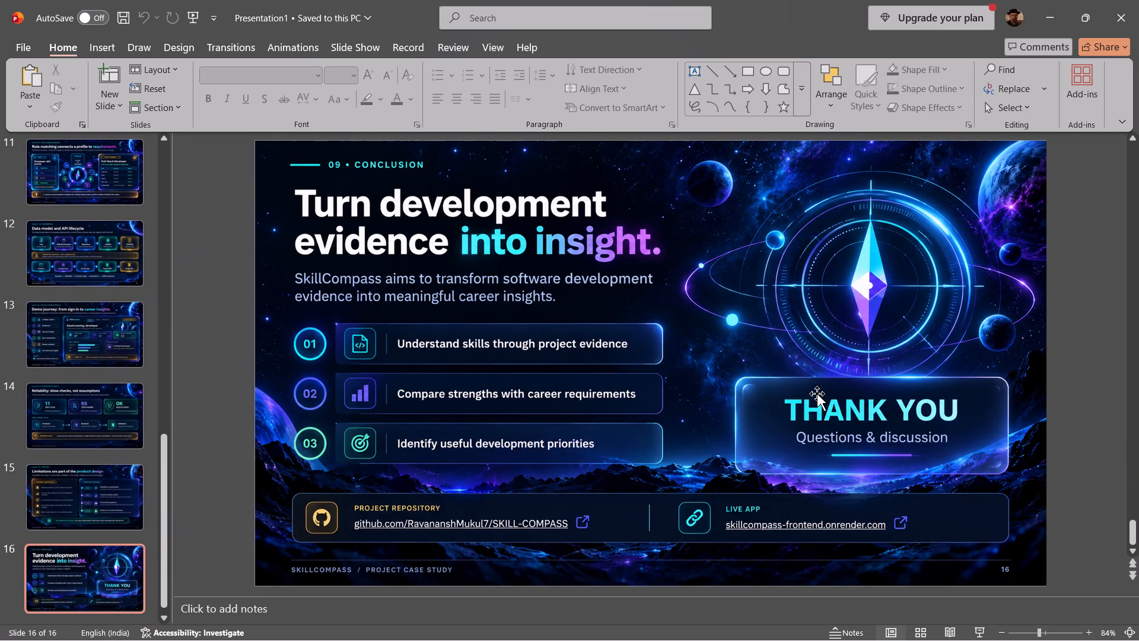
left_click(1121, 21)
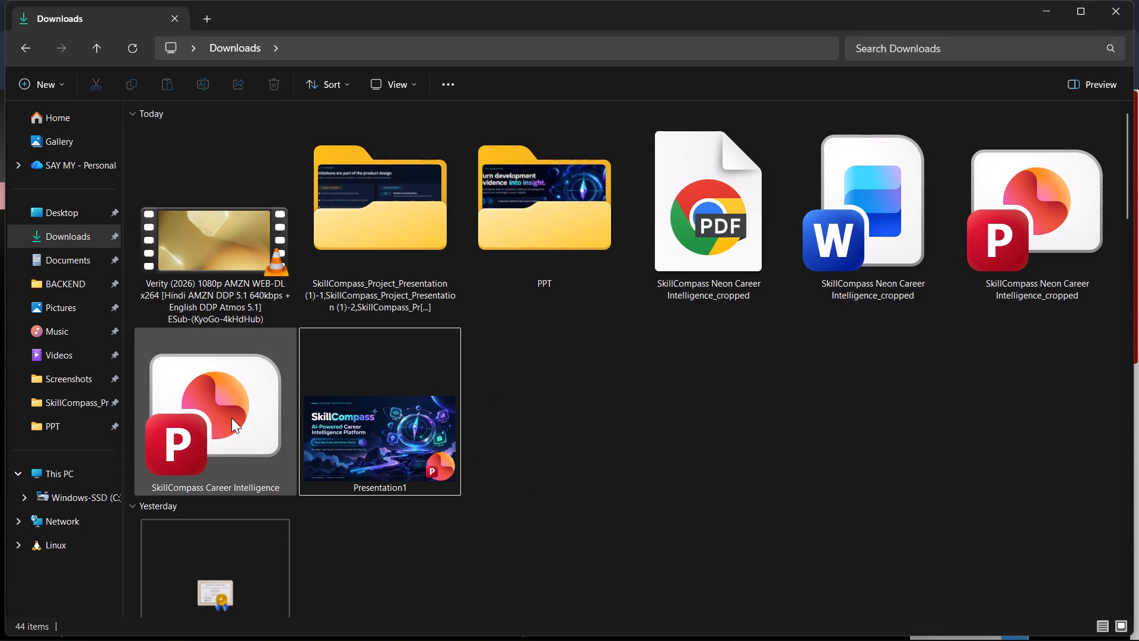
Permanently delete the SkillCompass Career Intelligence and SkillCompass Neon Career Intelligence_cropped PowerPoint files from Downloads.
left_click(222, 453)
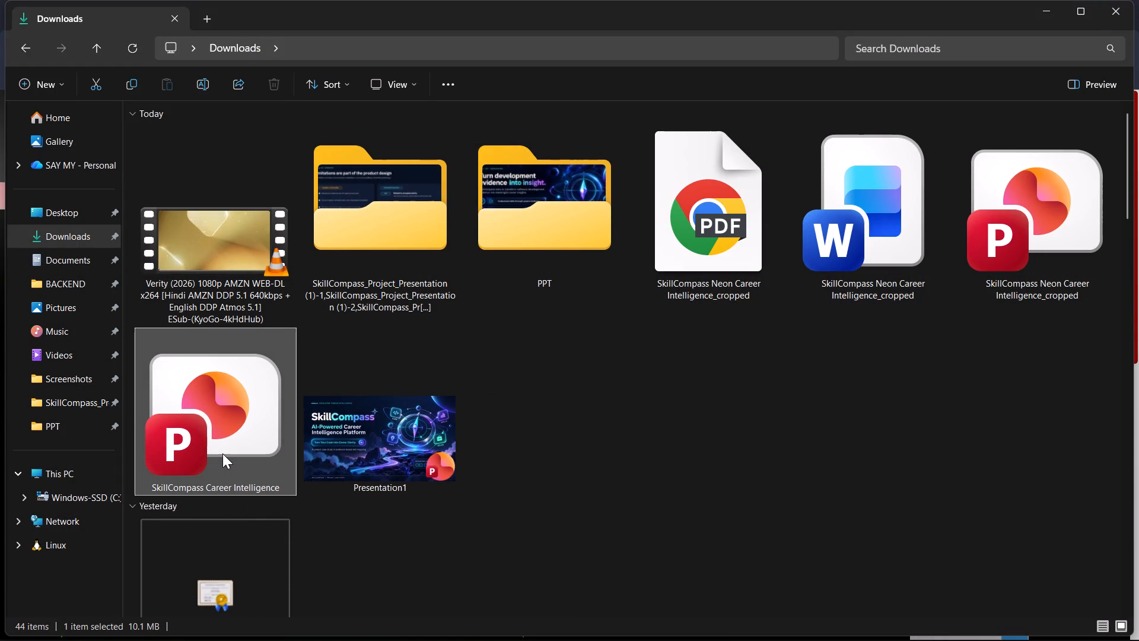
key("shift+Delete")
key("Return")
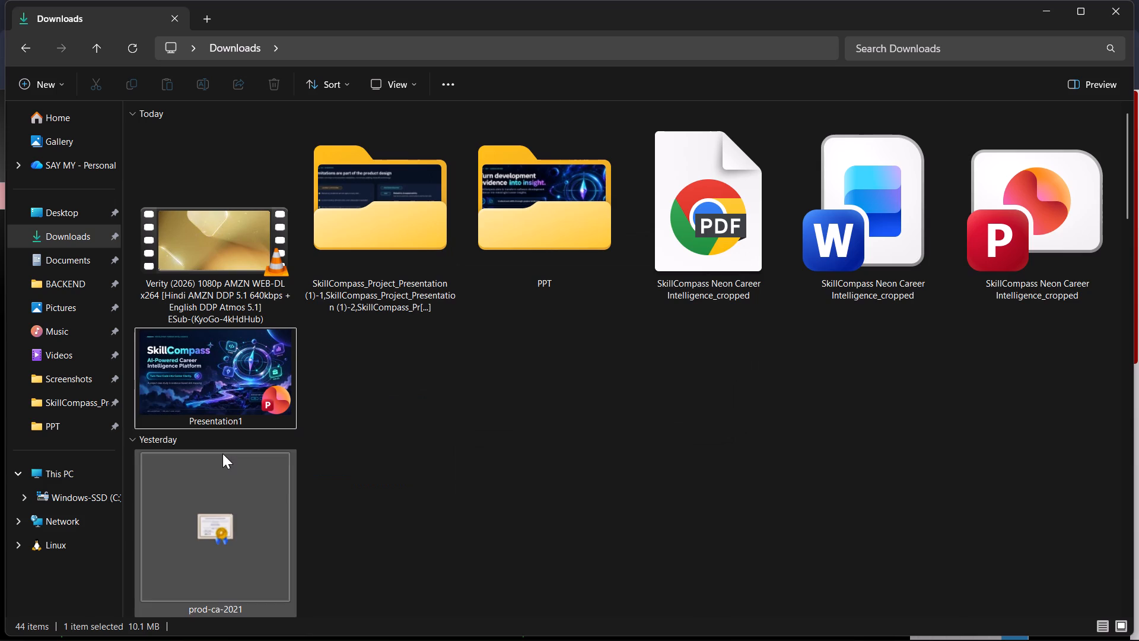
left_click(1052, 233)
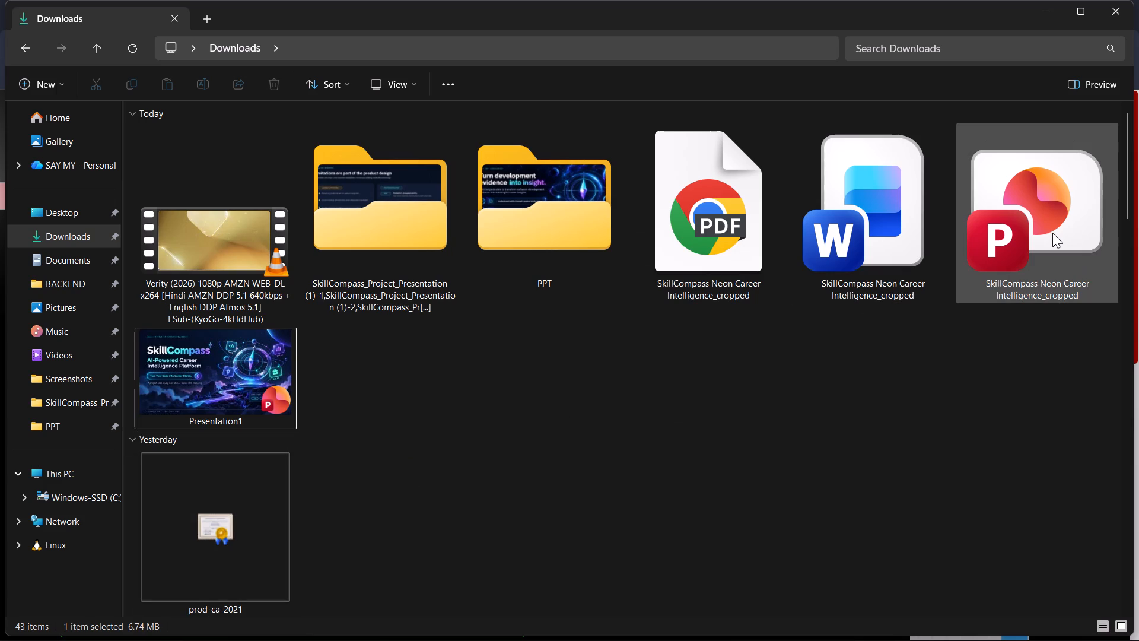
key("shift+Delete")
key("Return")
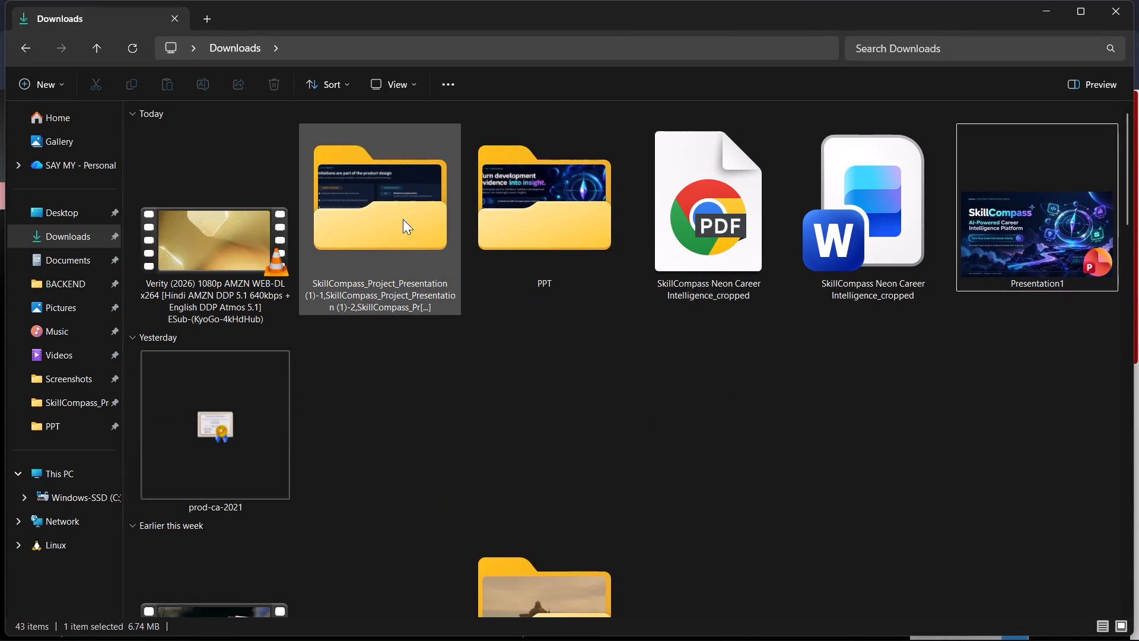
Select the SkillCompass_Project_Presentation folder in Downloads.
left_click(380, 183)
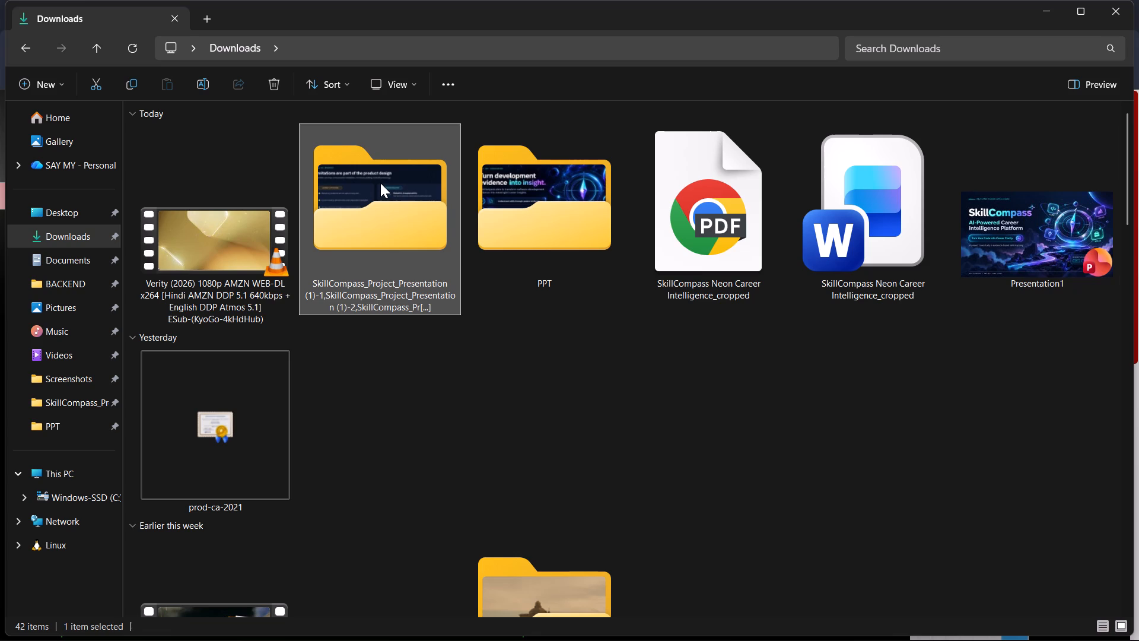
Permanently delete the selected SkillCompass_Project_Presentation folder from Downloads.
key("shift+Delete")
key("Return")
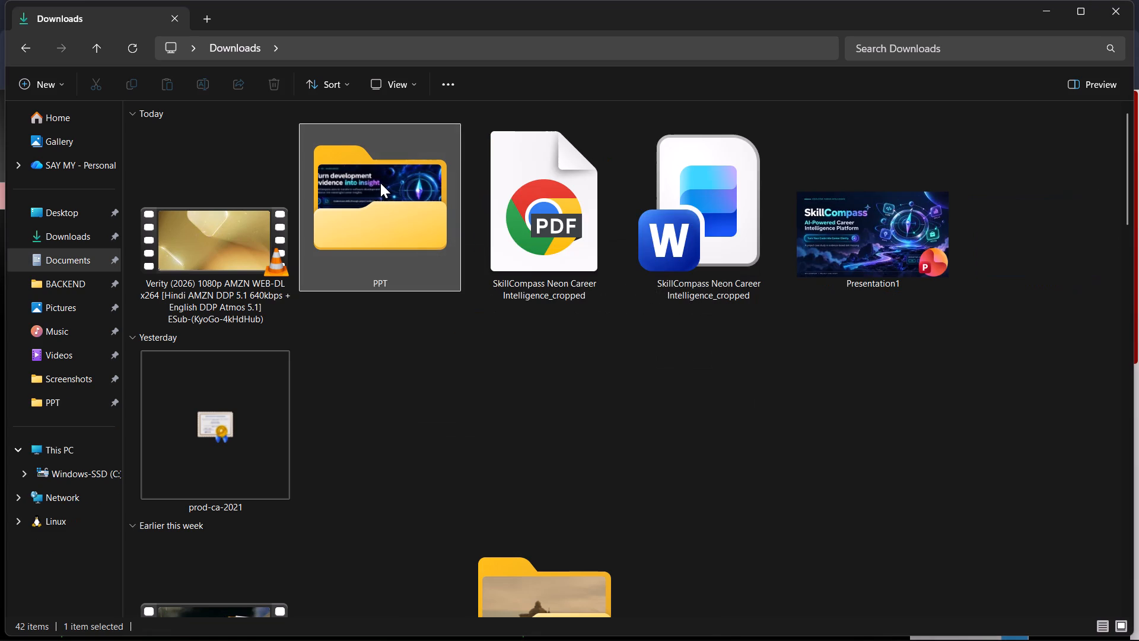
left_click(376, 220)
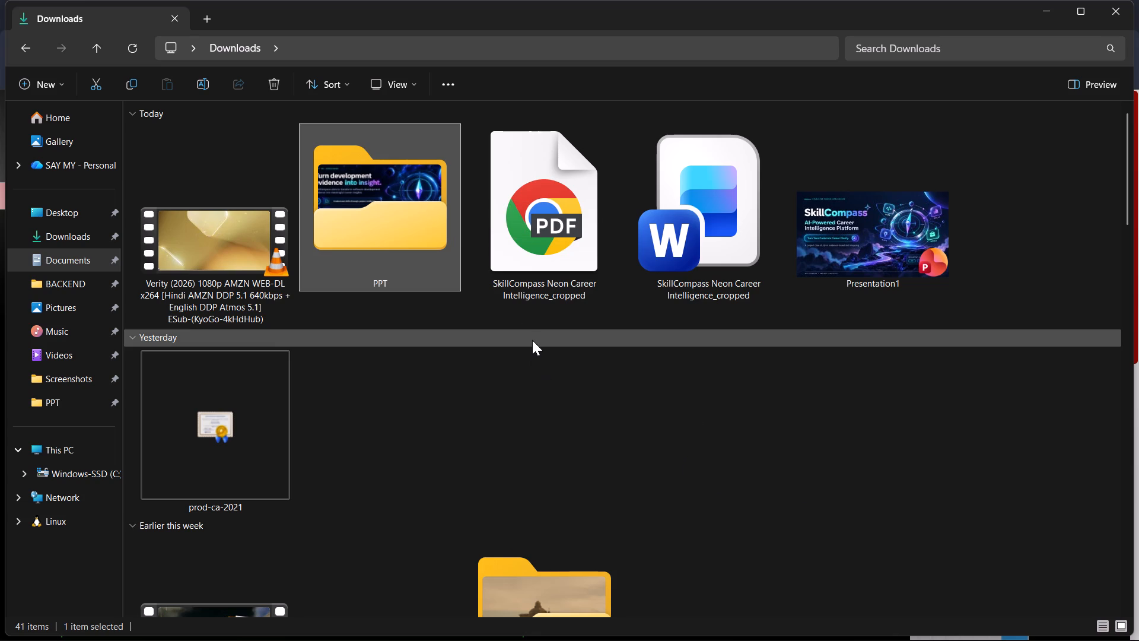